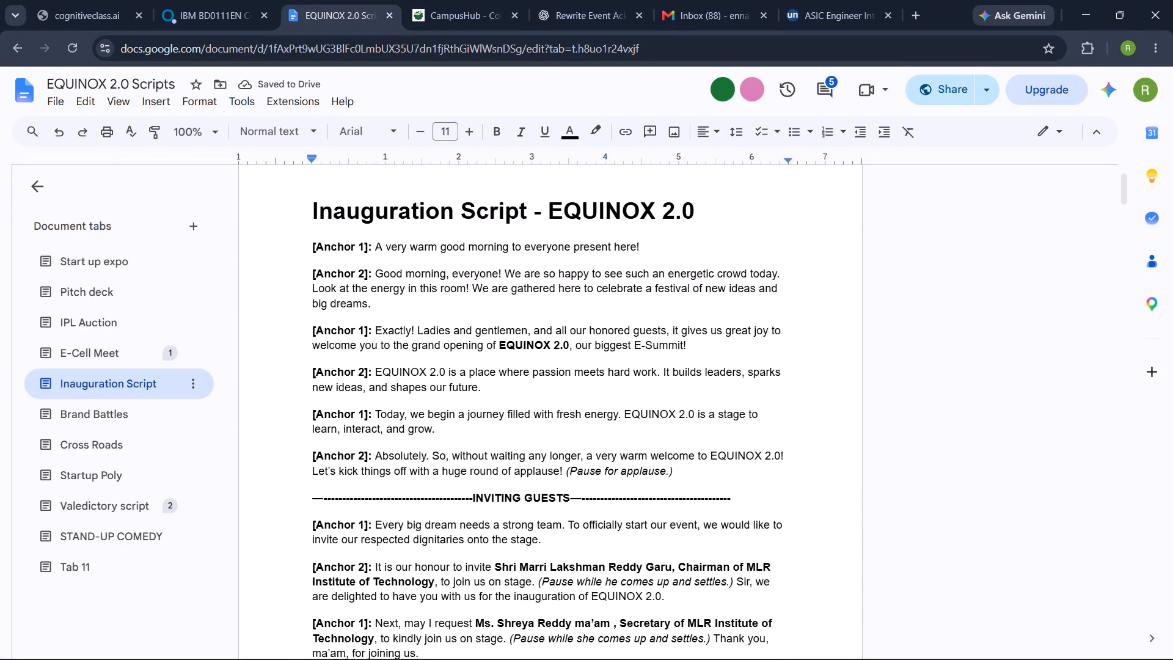
# Read through the Inauguration Script from the anchors' opening welcome to the Inviting Guests section.
pyautogui.scroll(-2, 404, 372)
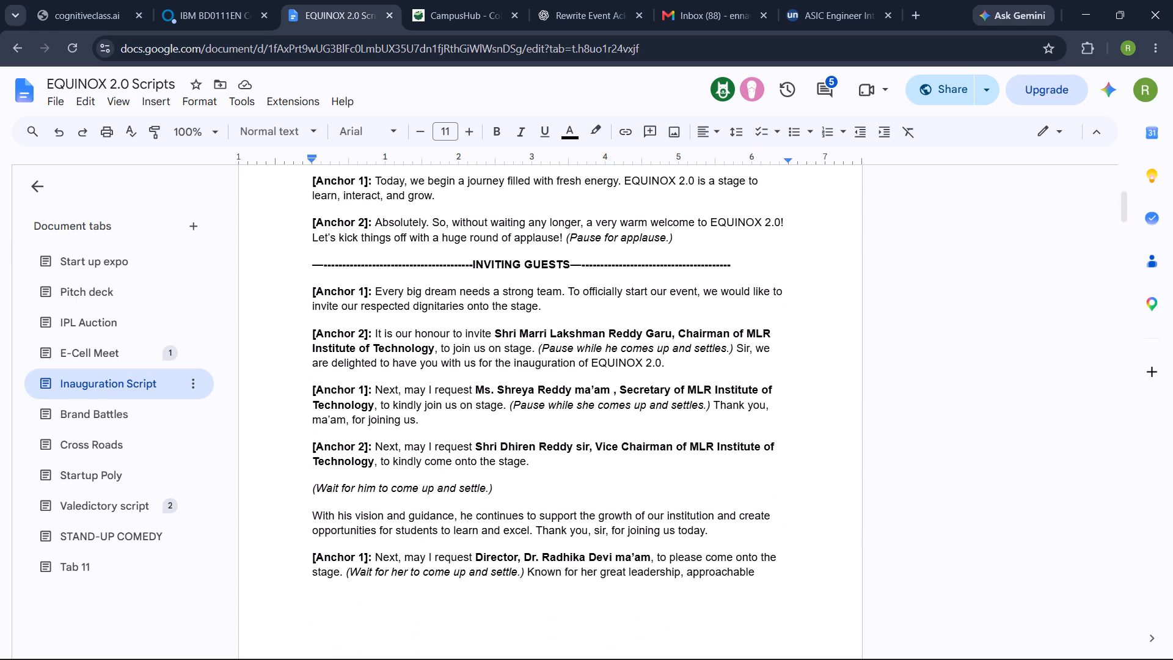
pyautogui.scroll(-1, 404, 372)
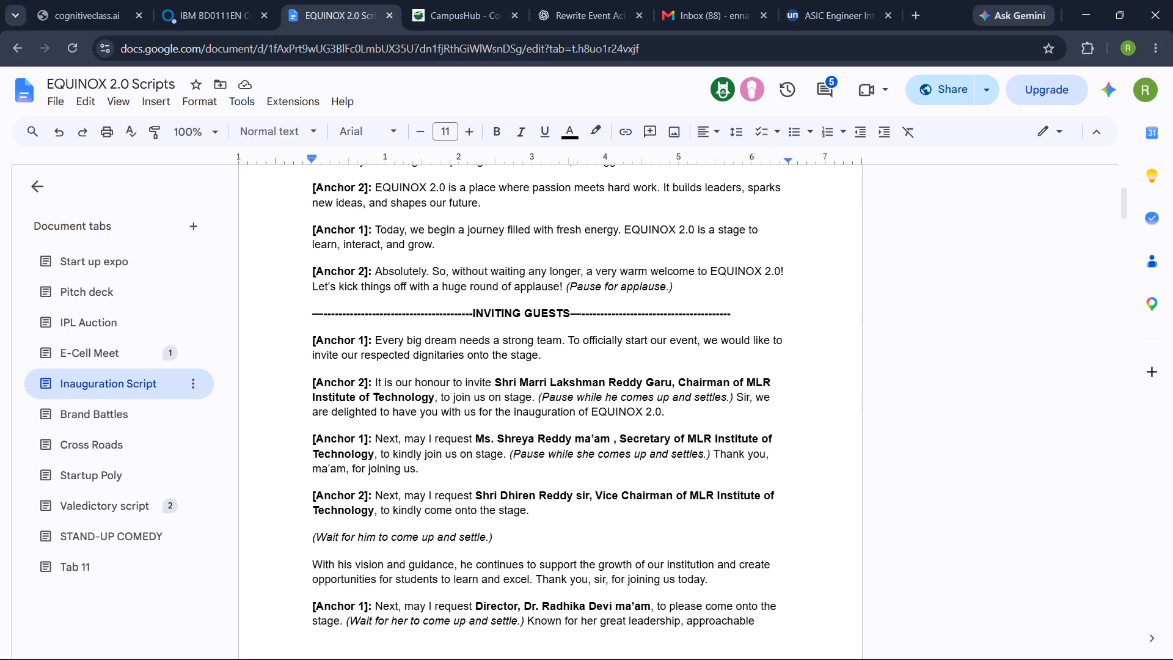
# Read through the opening and guest invitation sections of the Inauguration Script.
pyautogui.scroll(1, 404, 372)
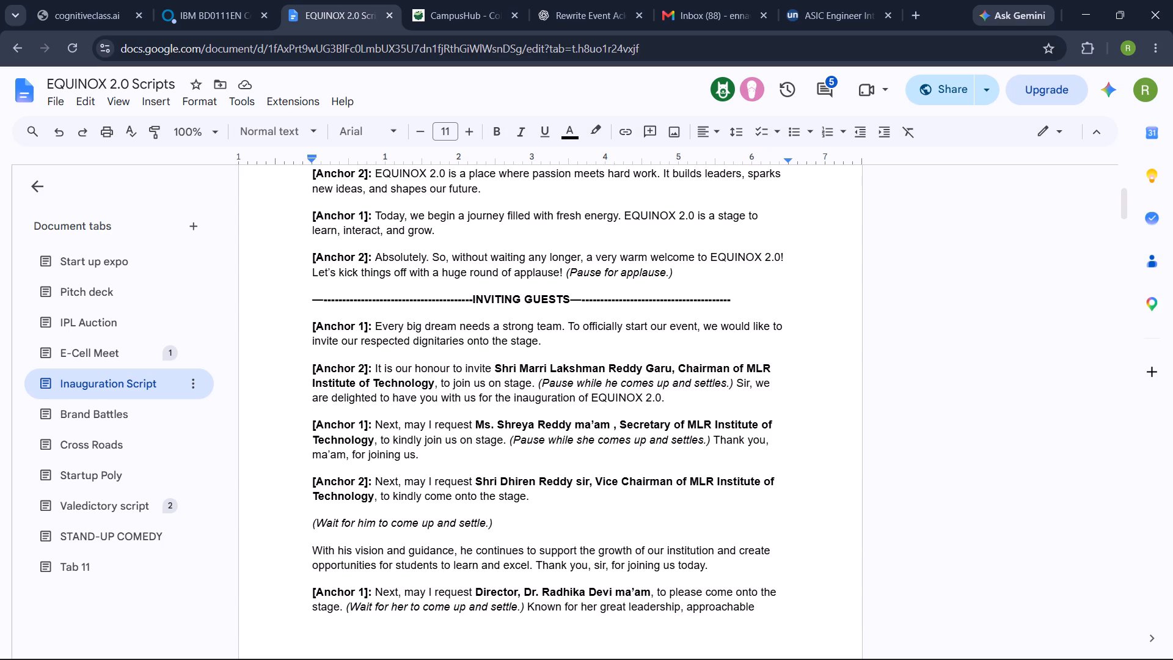
pyautogui.scroll(1, 404, 372)
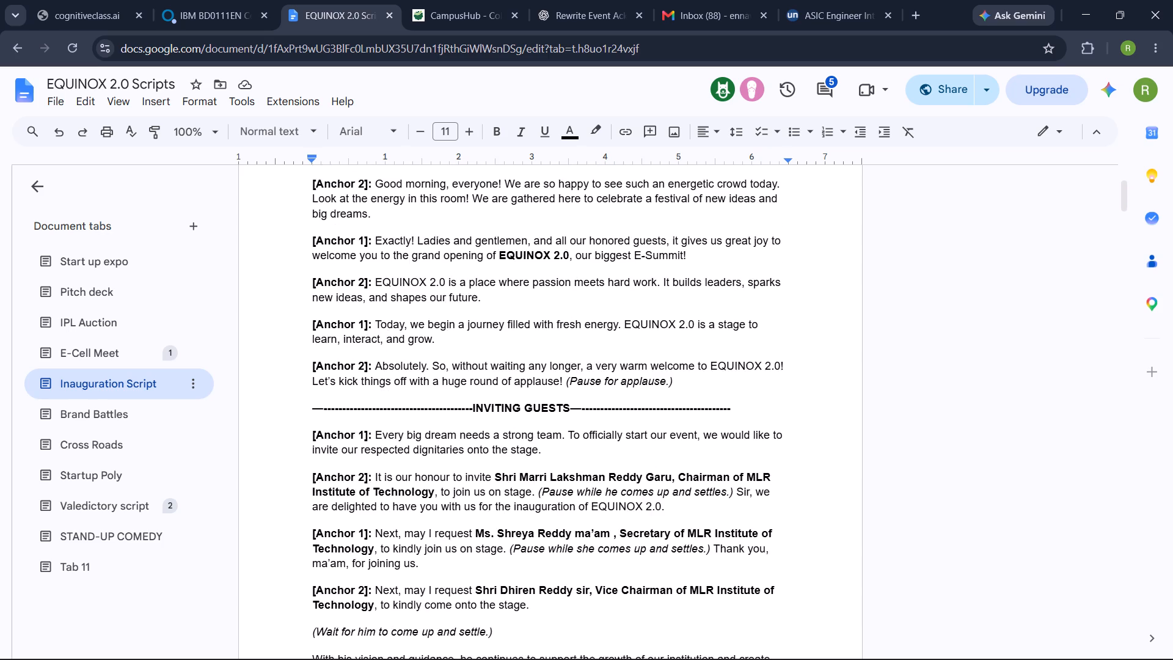
pyautogui.scroll(3, 404, 372)
pyautogui.scroll(-1, 580, 590)
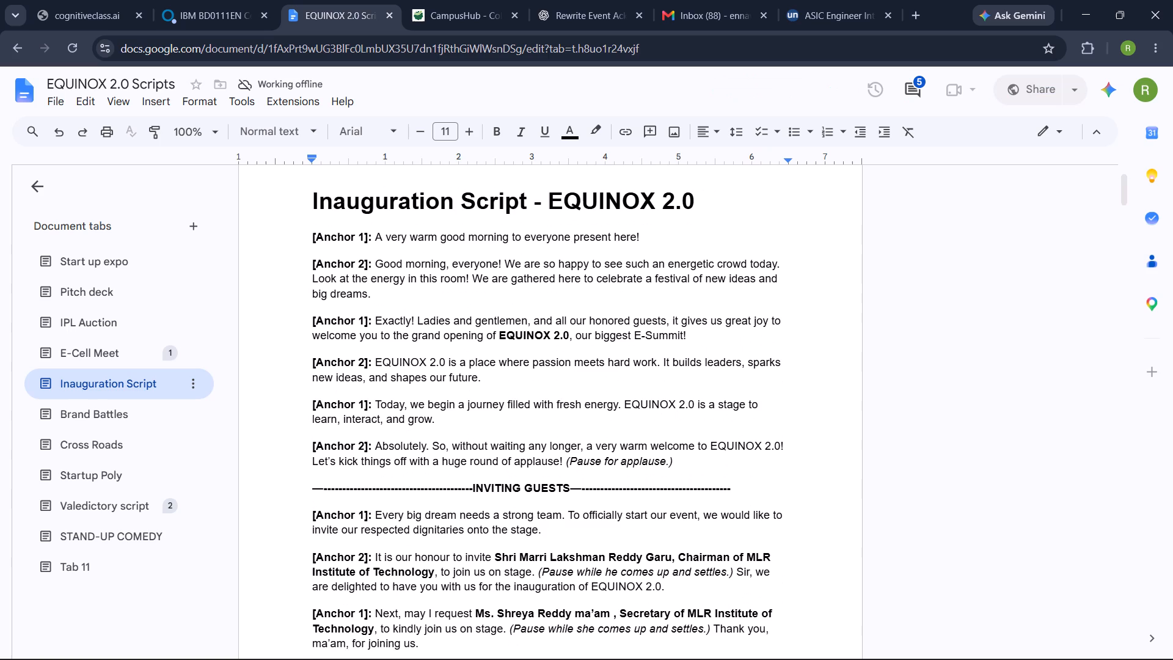
pyautogui.scroll(-4, 580, 590)
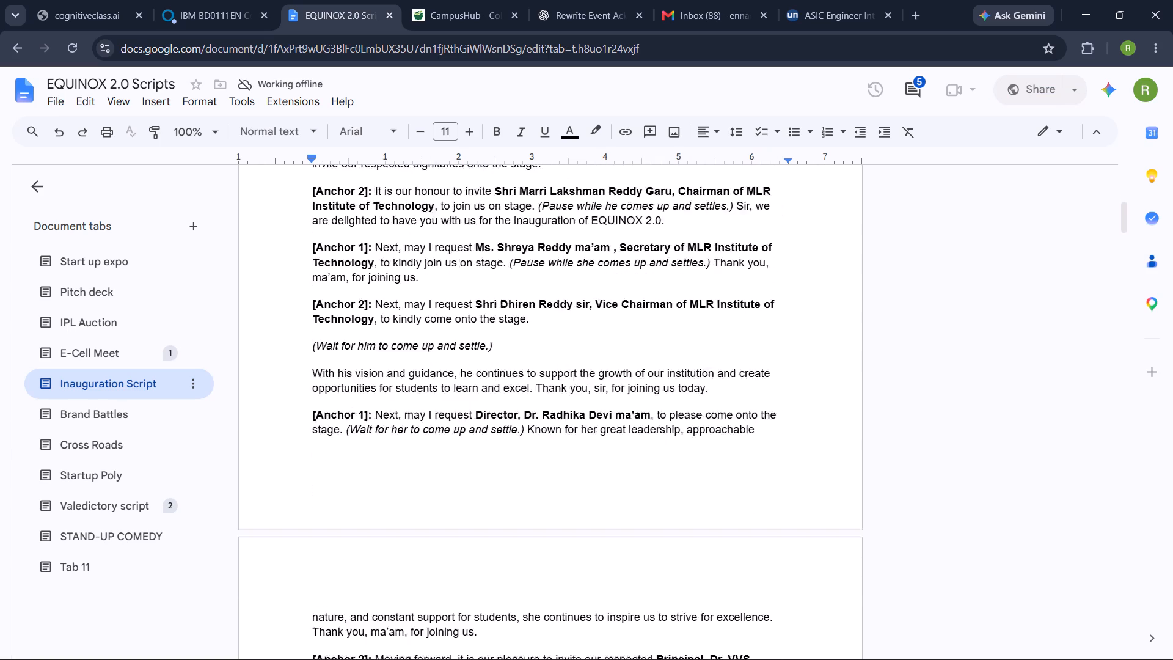
pyautogui.scroll(-2, 580, 590)
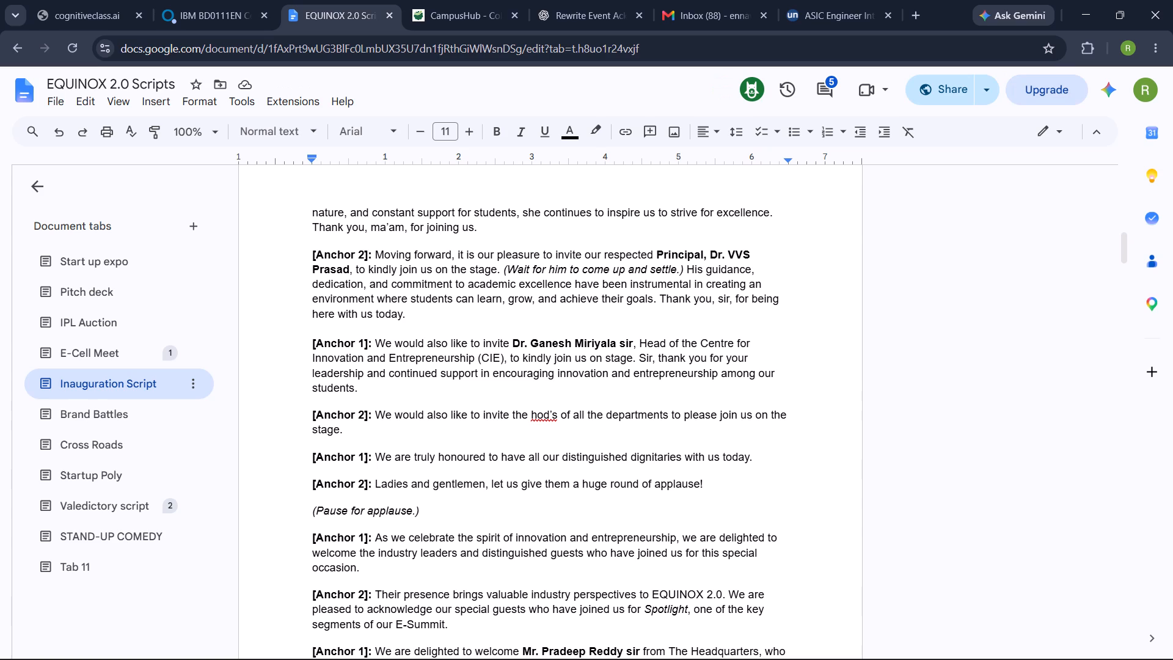
pyautogui.scroll(16, 580, 590)
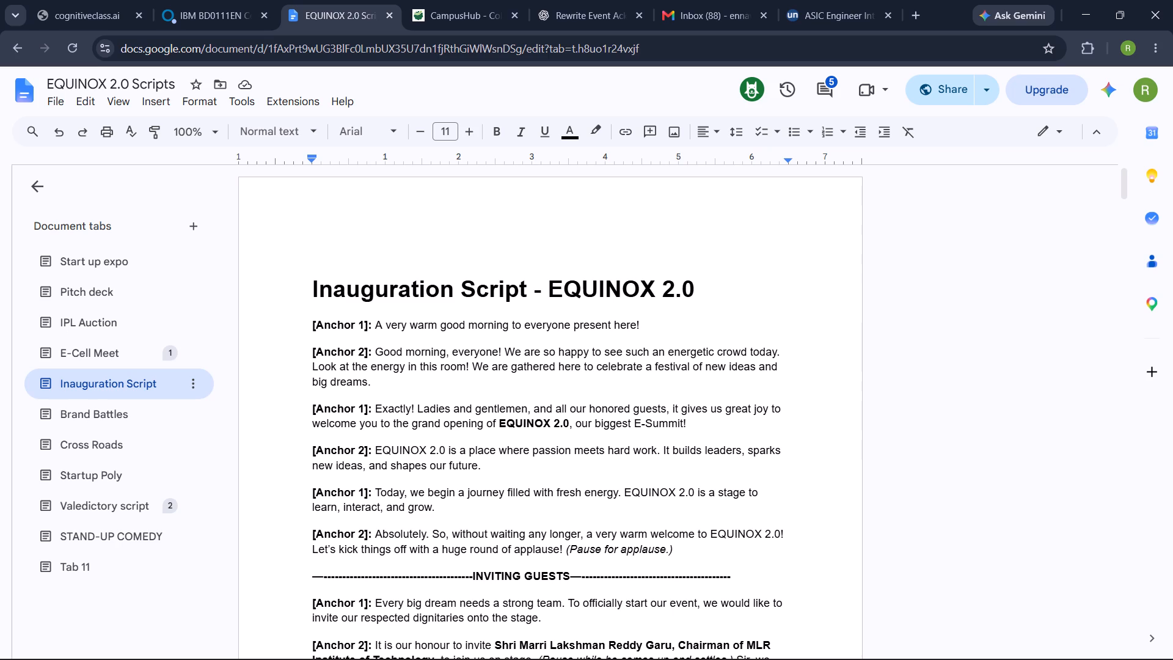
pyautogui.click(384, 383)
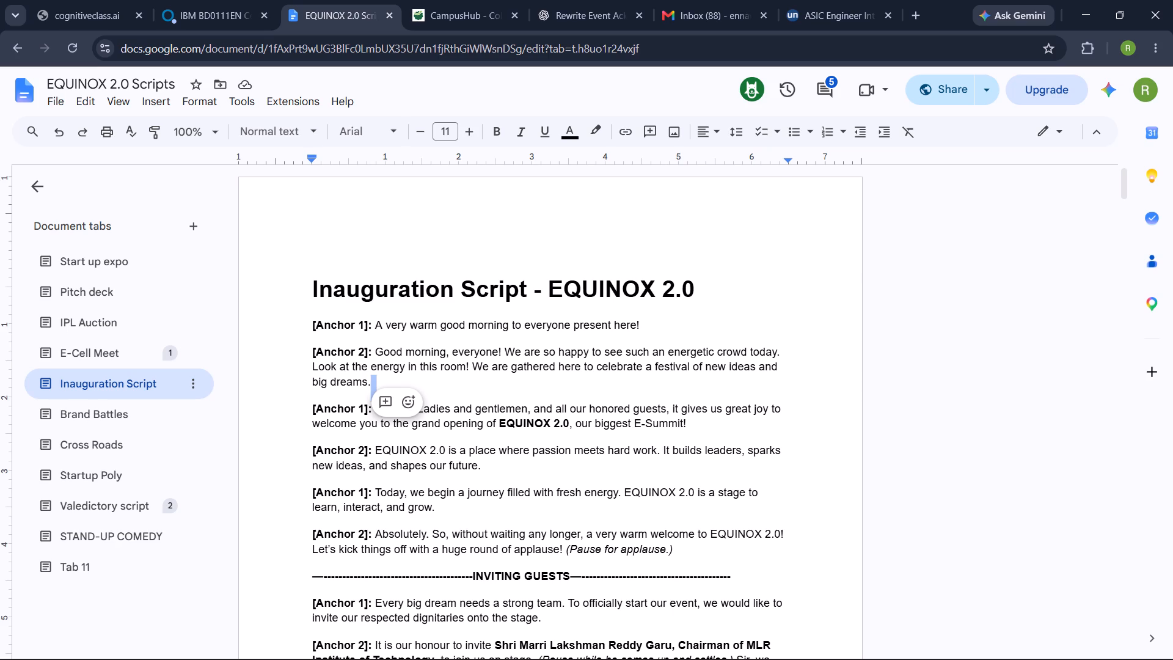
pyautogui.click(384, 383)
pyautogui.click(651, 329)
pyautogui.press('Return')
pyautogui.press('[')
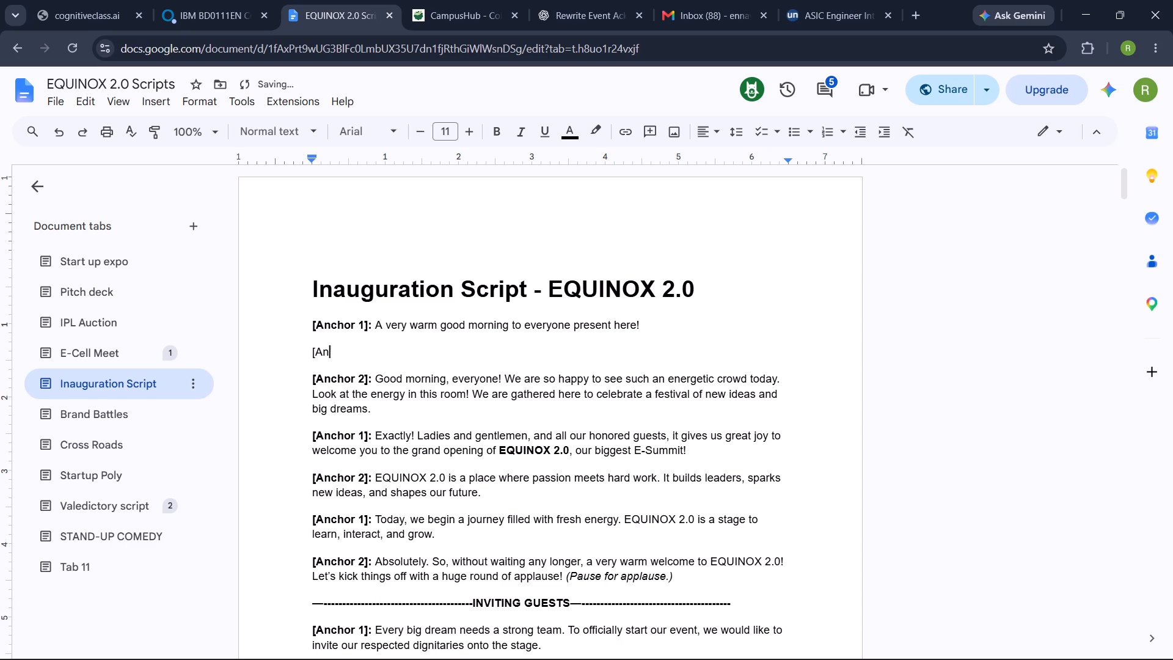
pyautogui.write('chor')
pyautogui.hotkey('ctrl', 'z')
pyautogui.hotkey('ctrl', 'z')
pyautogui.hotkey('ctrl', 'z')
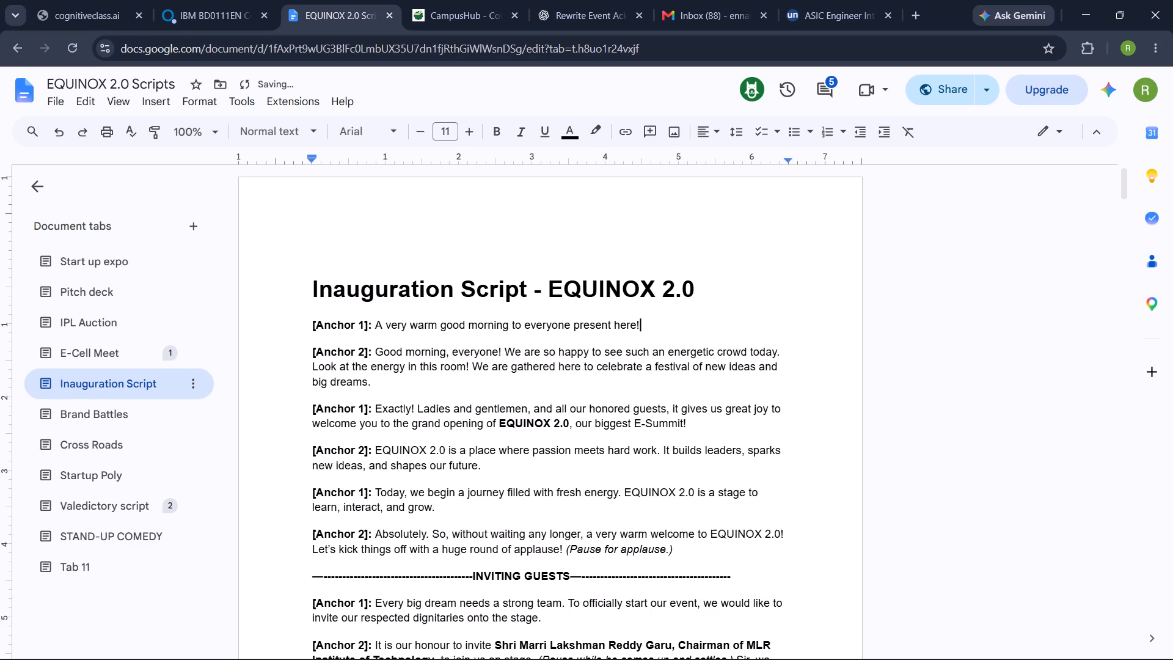
# Add a new line reading "[Anchor 1]:" after Anchor 2's greeting that ends with "big dreams.".
pyautogui.click(409, 382)
pyautogui.press('Return')
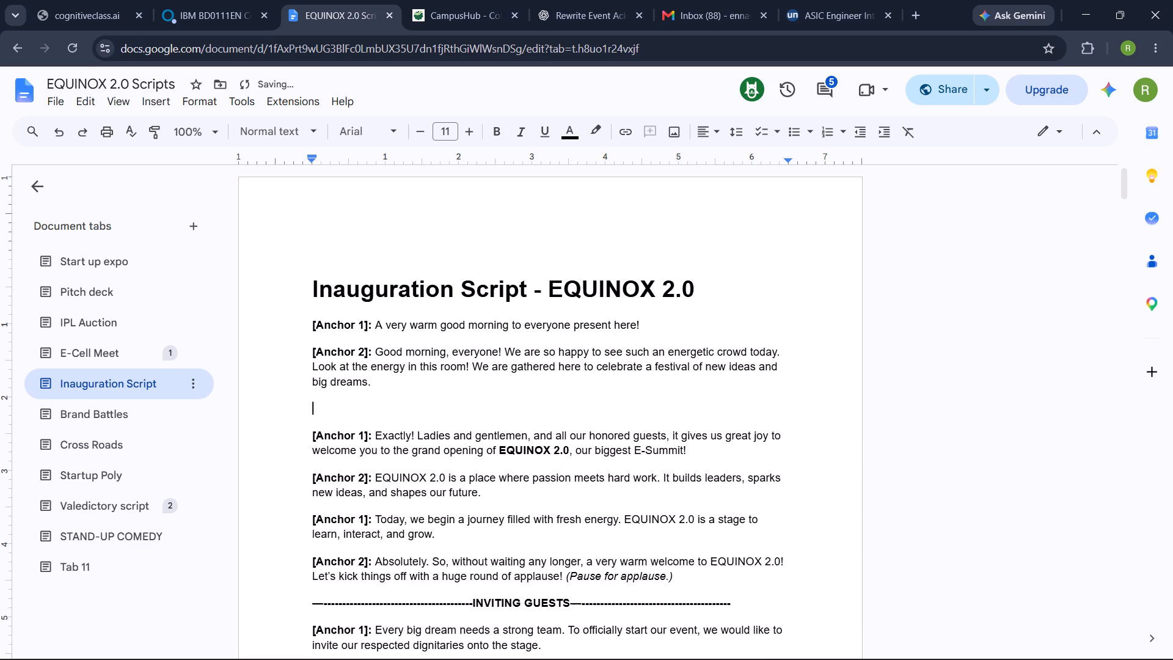
pyautogui.press('[')
pyautogui.write('nchor 2')
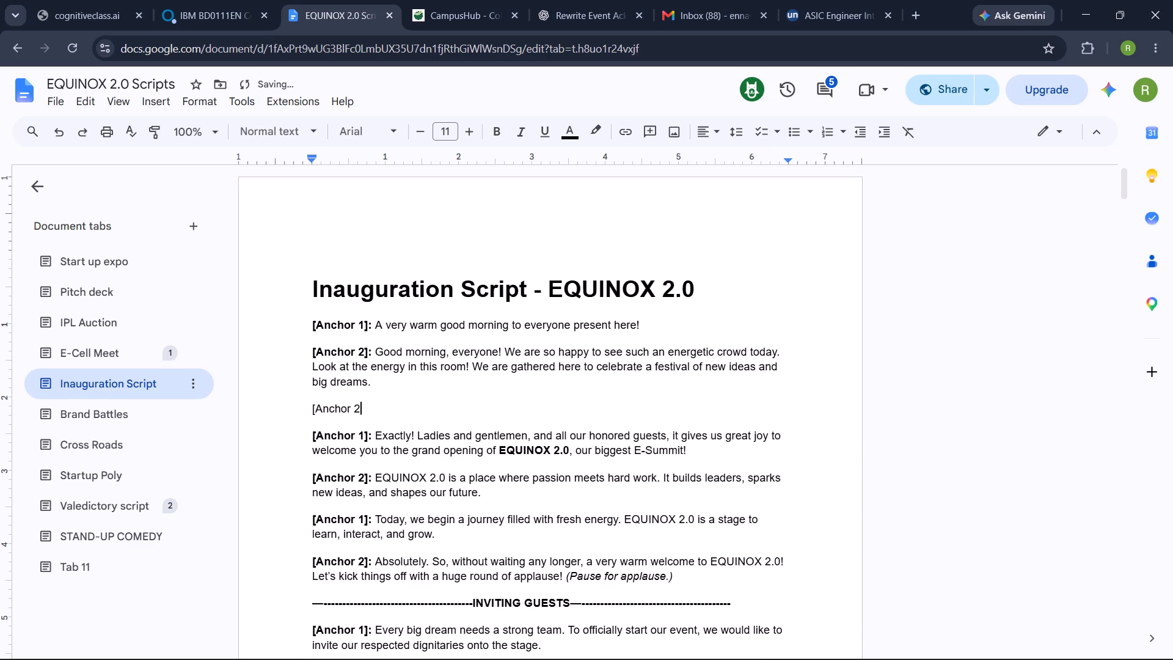
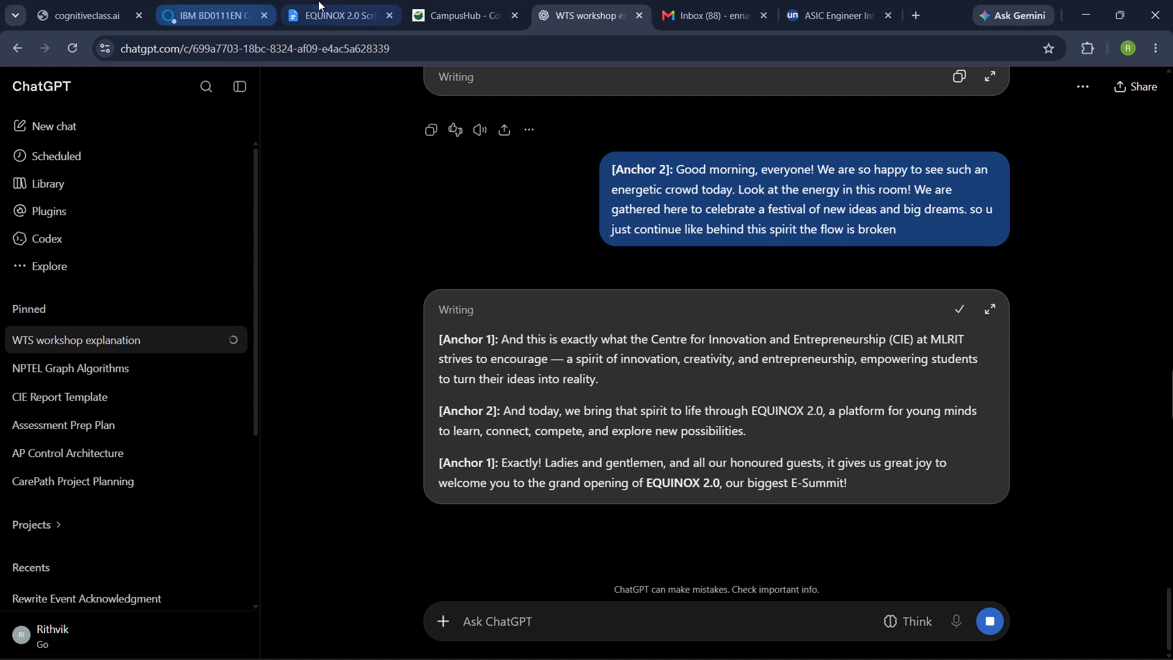
pyautogui.click(318, 1)
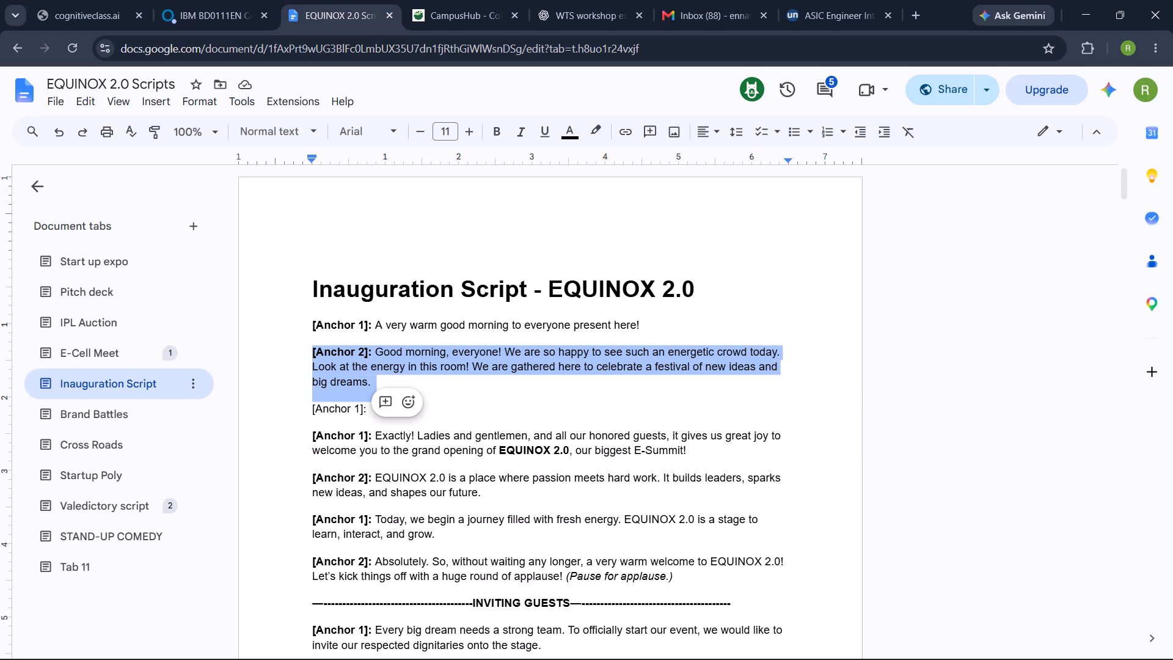
pyautogui.click(482, 392)
pyautogui.moveTo(389, 383); pyautogui.dragTo(316, 359)
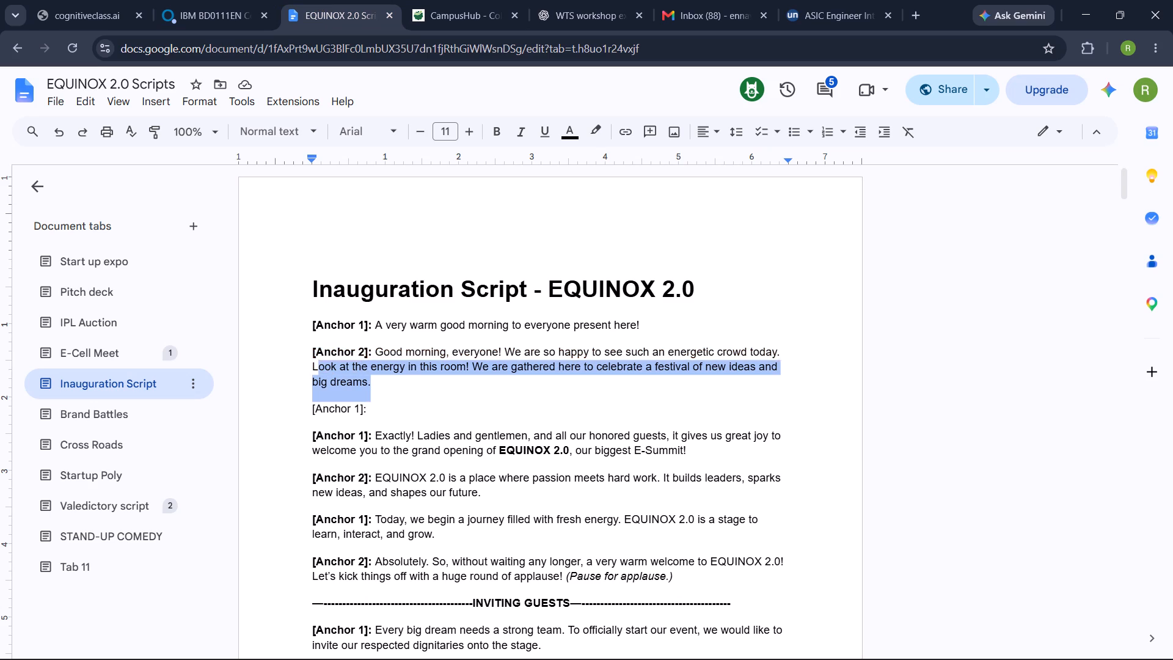
pyautogui.moveTo(316, 359); pyautogui.dragTo(312, 358)
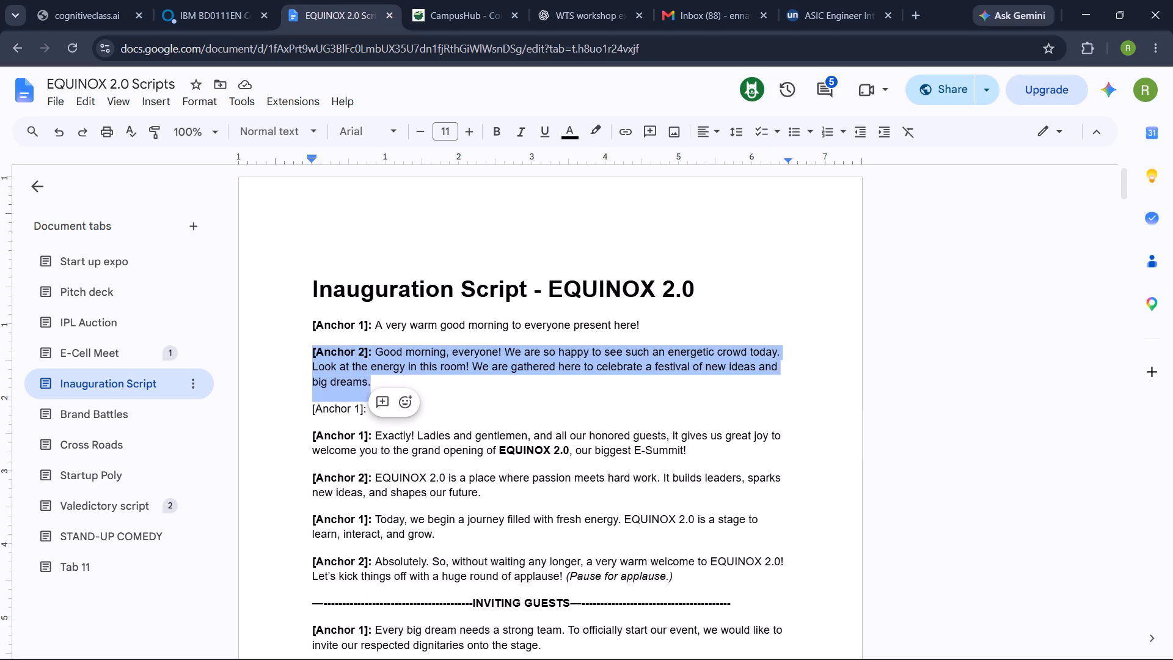
pyautogui.click(373, 416)
pyautogui.click(454, 415)
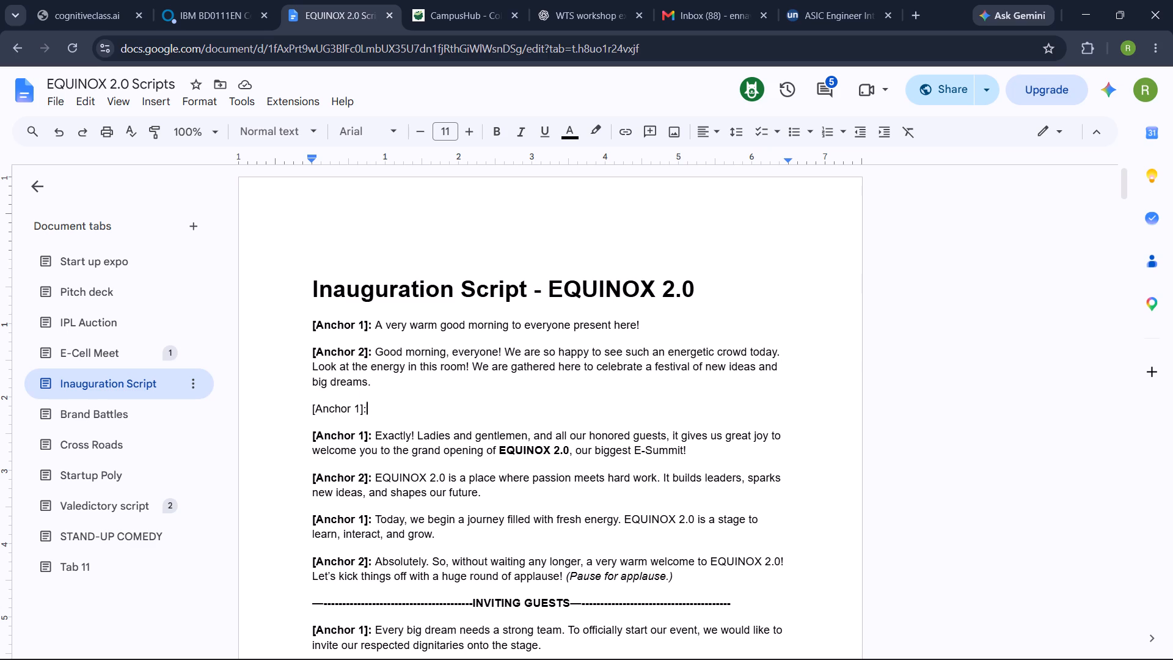
pyautogui.moveTo(414, 412); pyautogui.dragTo(318, 411)
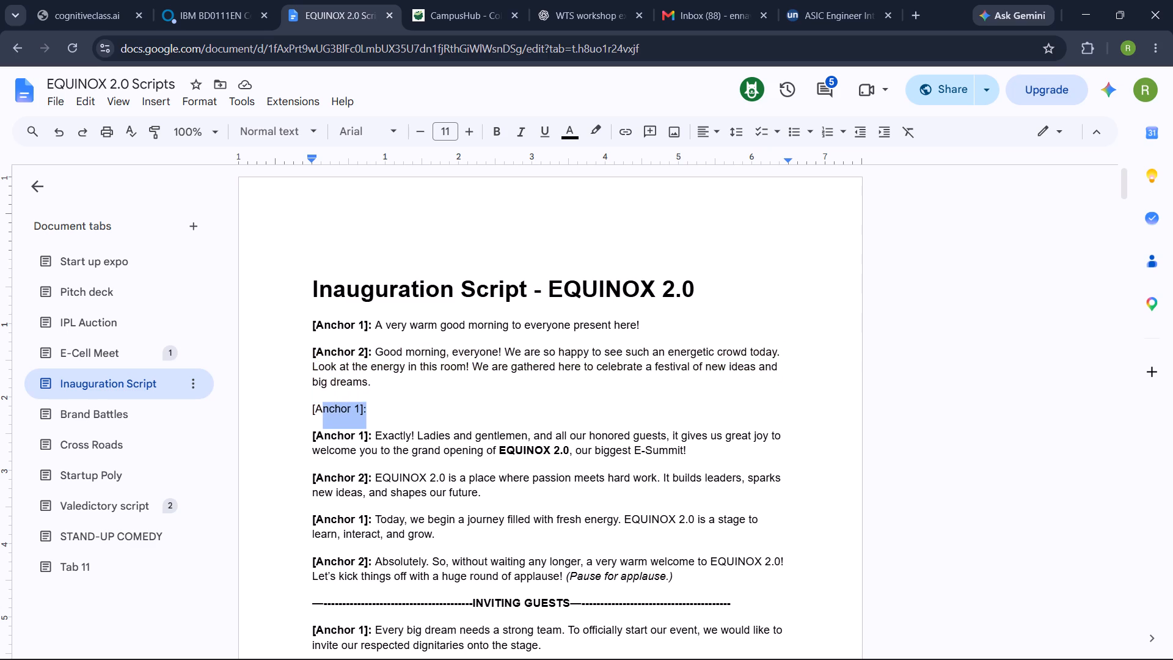
pyautogui.moveTo(318, 411); pyautogui.dragTo(312, 406)
pyautogui.hotkey('ctrl', 'v')
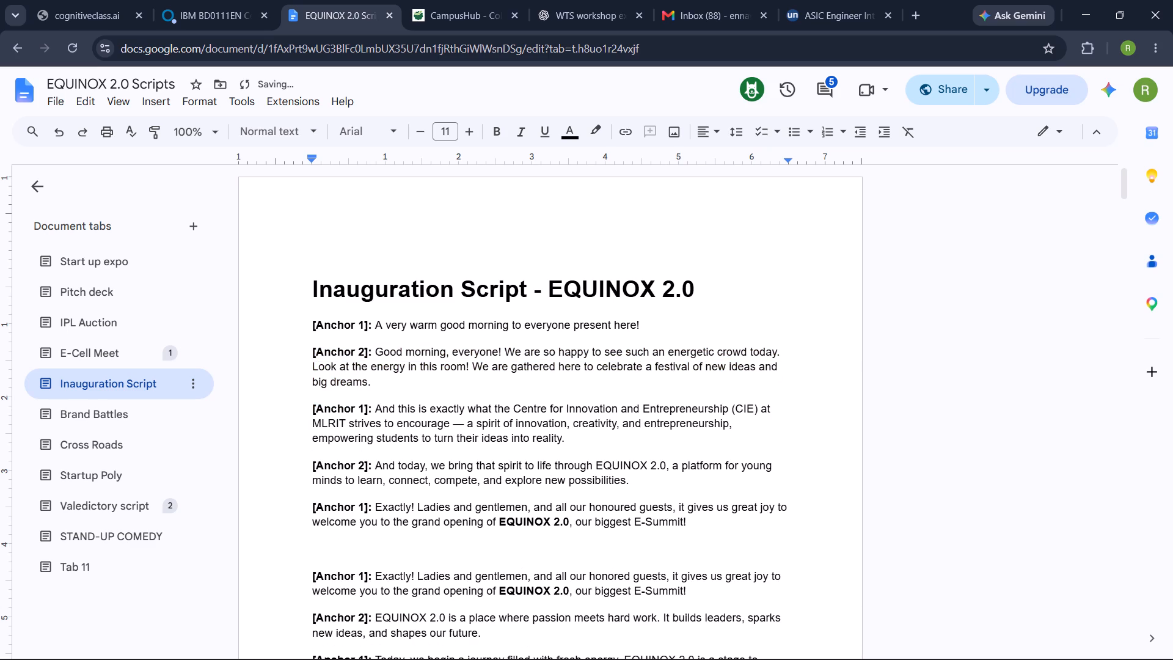
pyautogui.press('BackSpace')
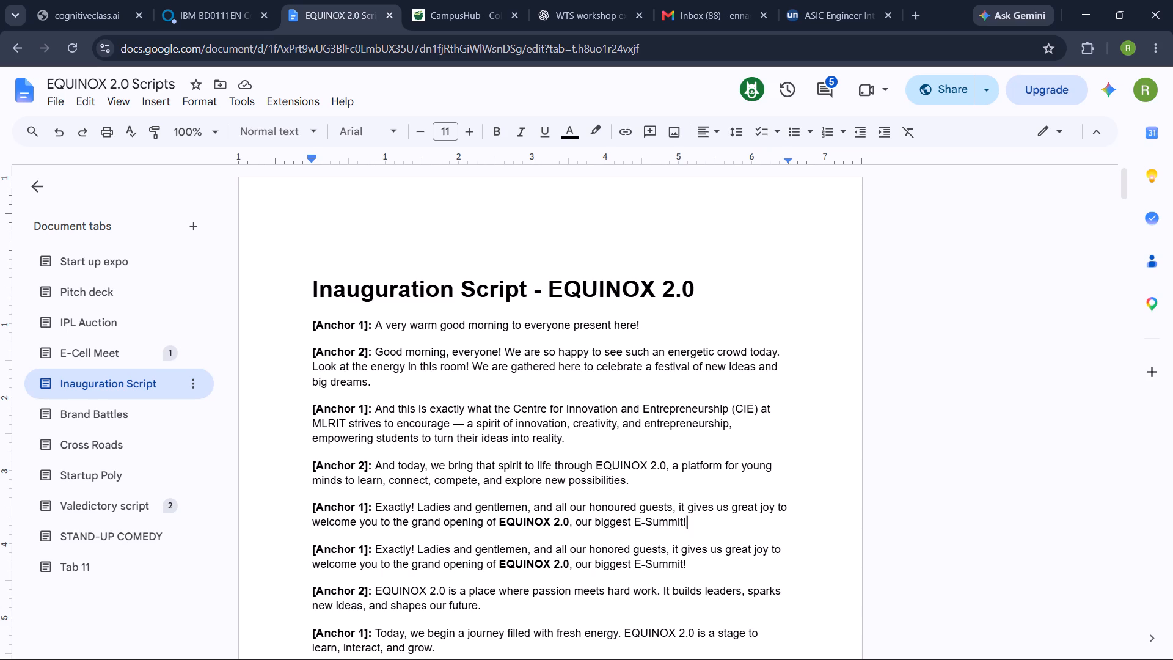
# Delete the duplicate Anchor 1 paragraph "Exactly! Ladies and gentlemen, and all our honored guests" together with its leftover empty line.
pyautogui.scroll(-1, 415, 544)
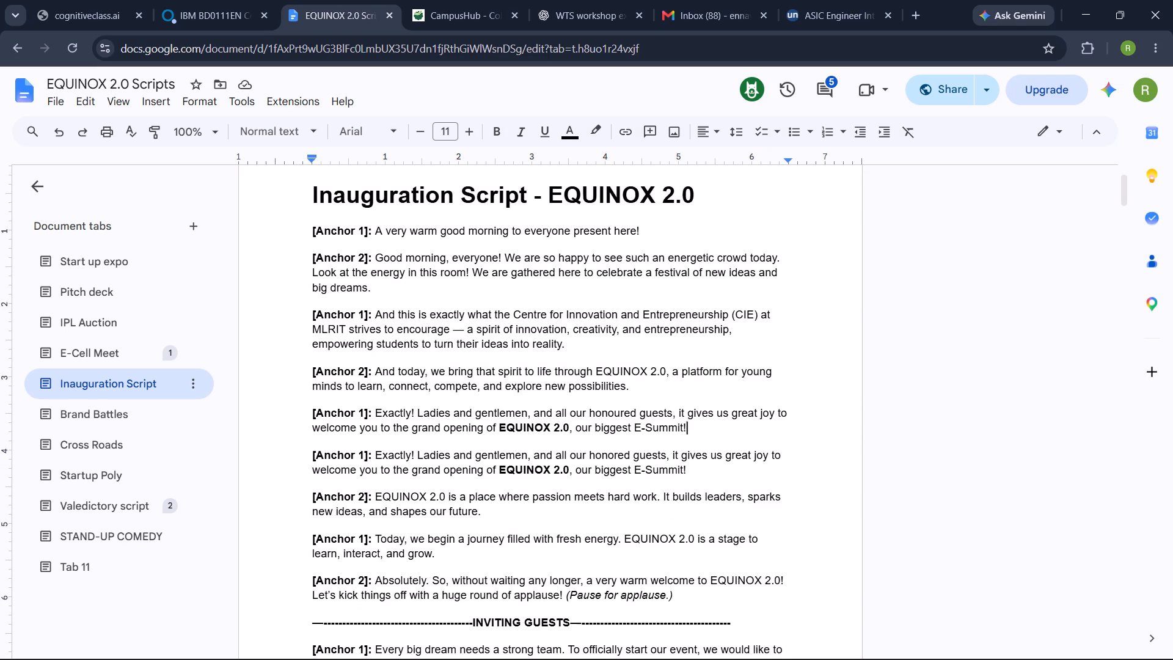
pyautogui.scroll(-1, 415, 544)
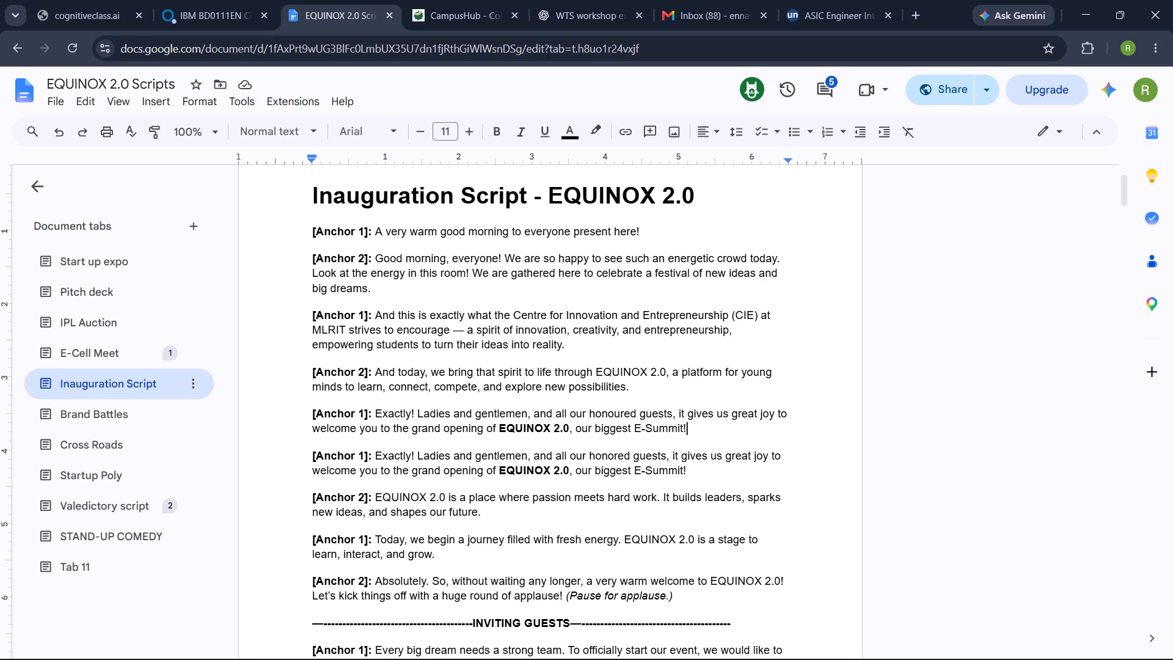
pyautogui.moveTo(719, 477); pyautogui.dragTo(269, 455)
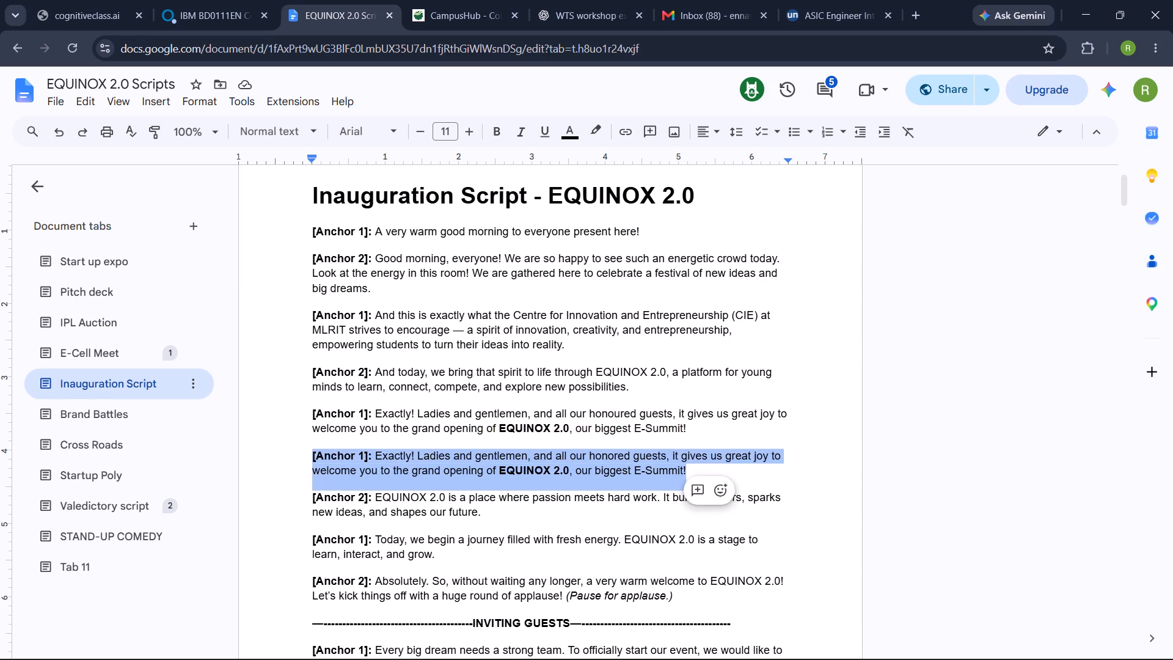
pyautogui.press('BackSpace')
pyautogui.press('BackSpace')
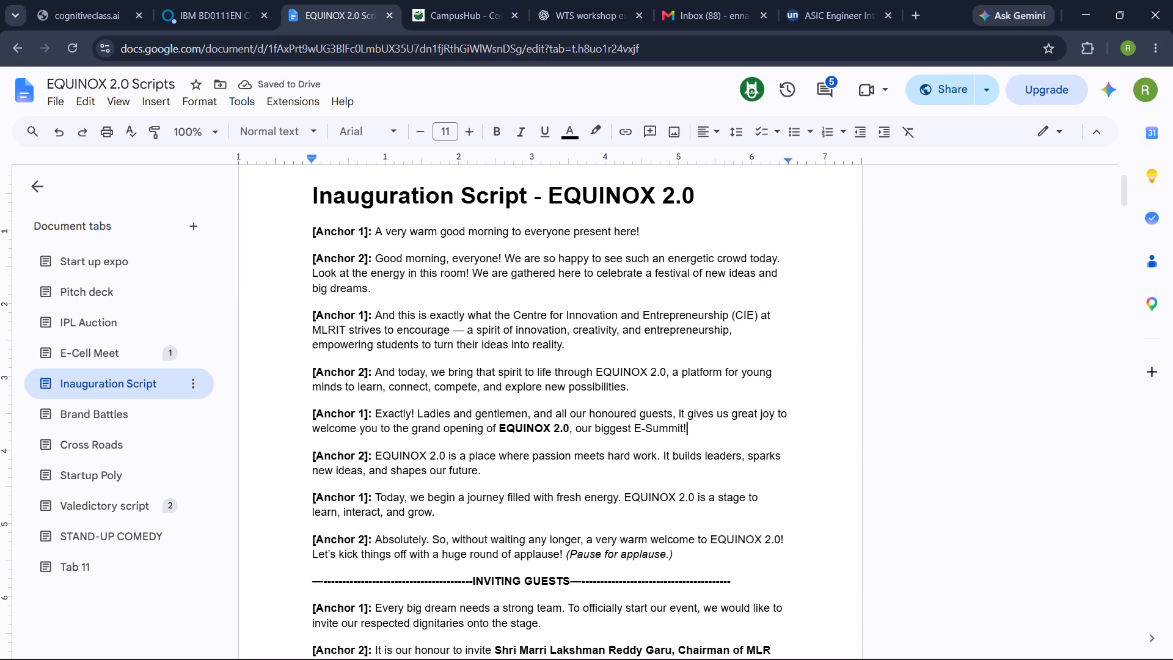
# Remove the dash after "strives to encourage" in Anchor 1's CIE paragraph.
pyautogui.click(464, 332)
pyautogui.press('BackSpace')
pyautogui.press('a')
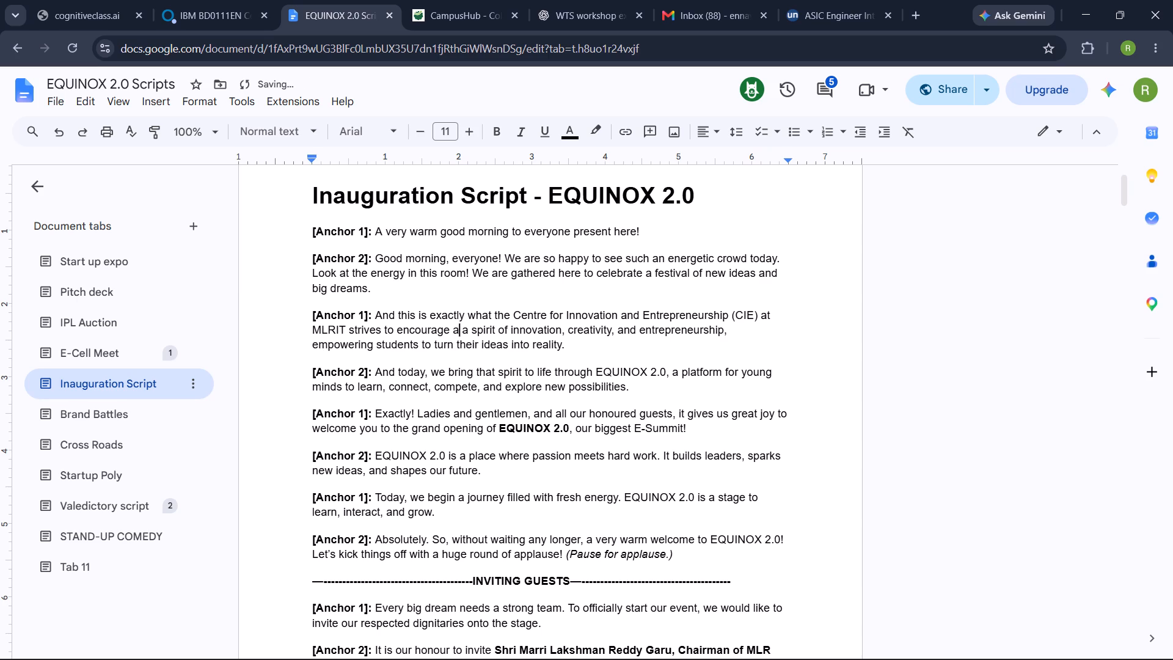
pyautogui.press('BackSpace')
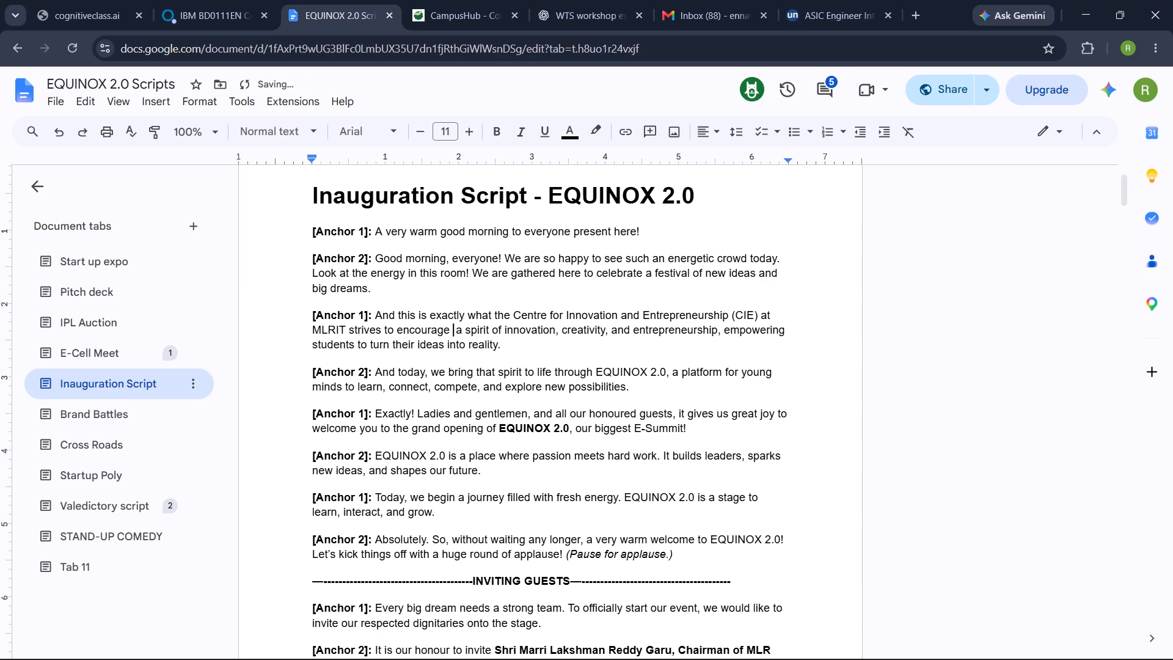
# Remove the extra space after "strives to encourage" in Anchor 1's CIE paragraph.
pyautogui.press('Right')
pyautogui.press('BackSpace')
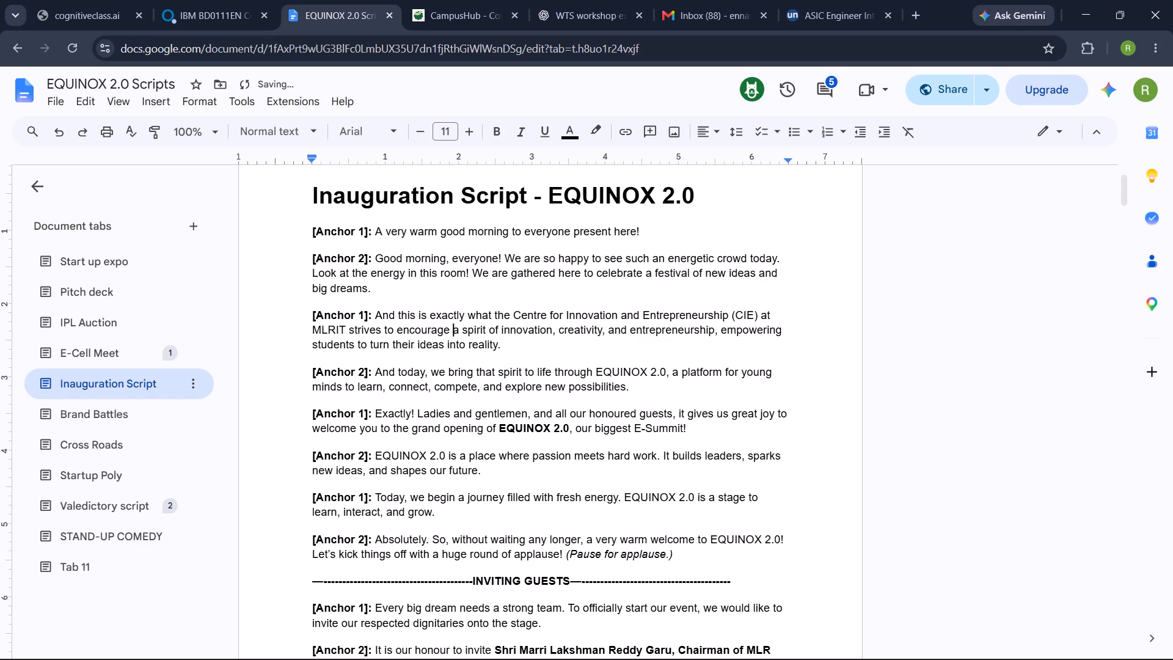
# Add a new line with a bold "[Anchor 2]:" label directly below Anchor 1's CIE paragraph.
pyautogui.click(513, 356)
pyautogui.press('Return')
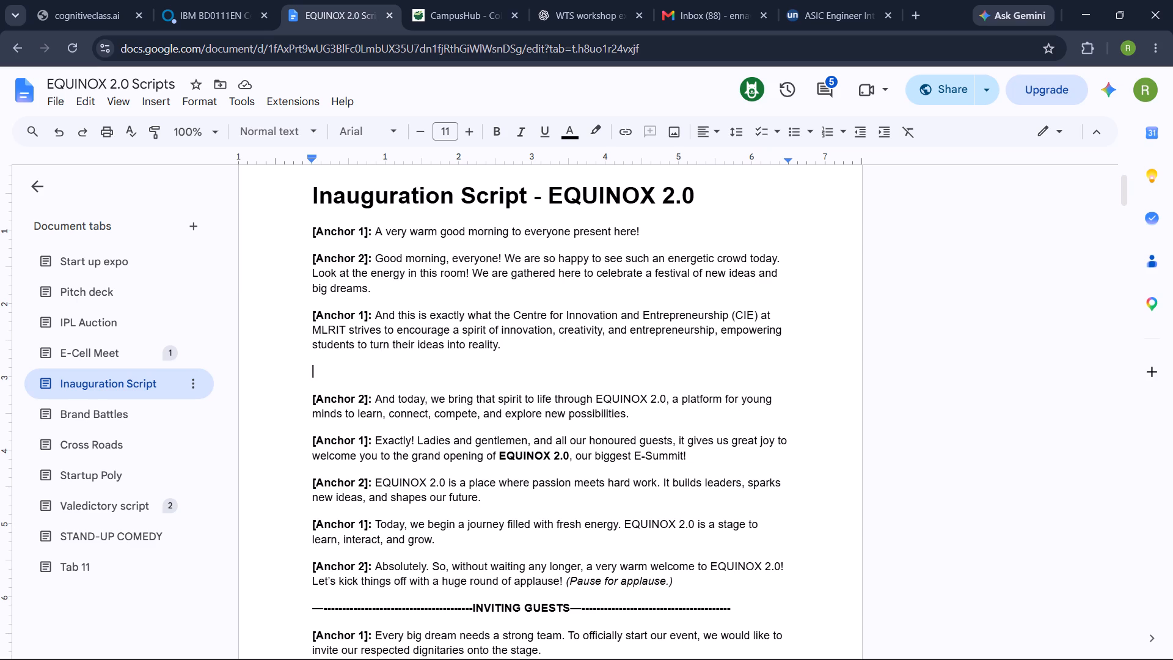
pyautogui.hotkey('shift', '{')
pyautogui.press('BackSpace')
pyautogui.write('[]')
pyautogui.press('Left')
pyautogui.hotkey('shift', 'a')
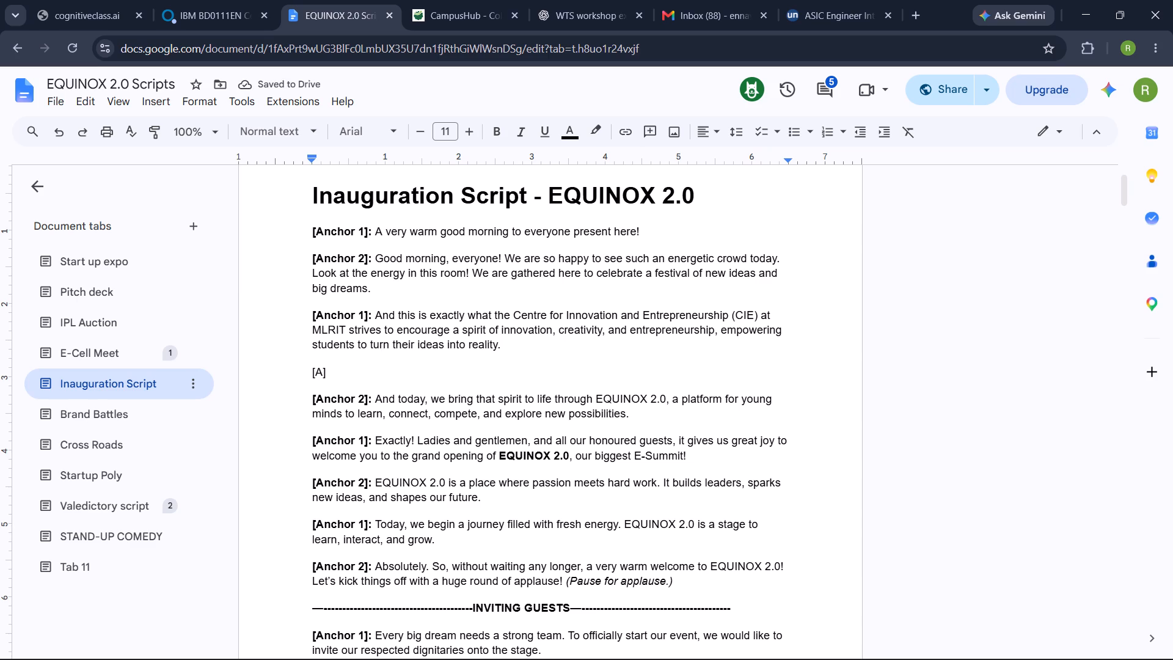
pyautogui.write('nchor')
pyautogui.press('space')
pyautogui.press('2')
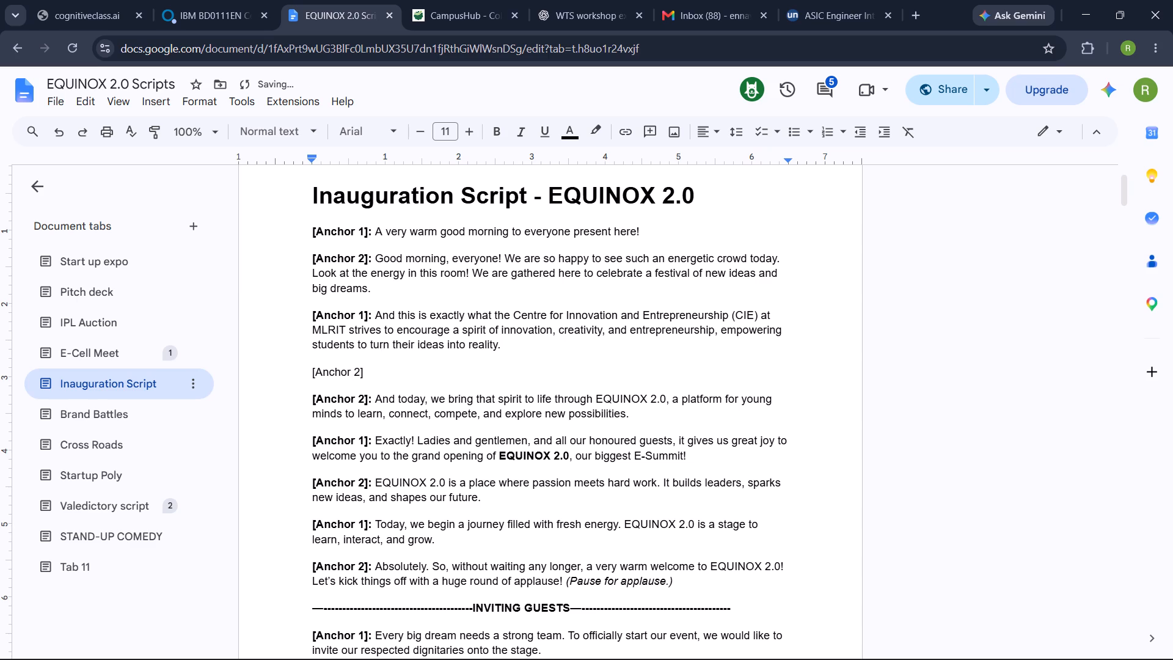
pyautogui.press('Right')
pyautogui.hotkey('shift', ':')
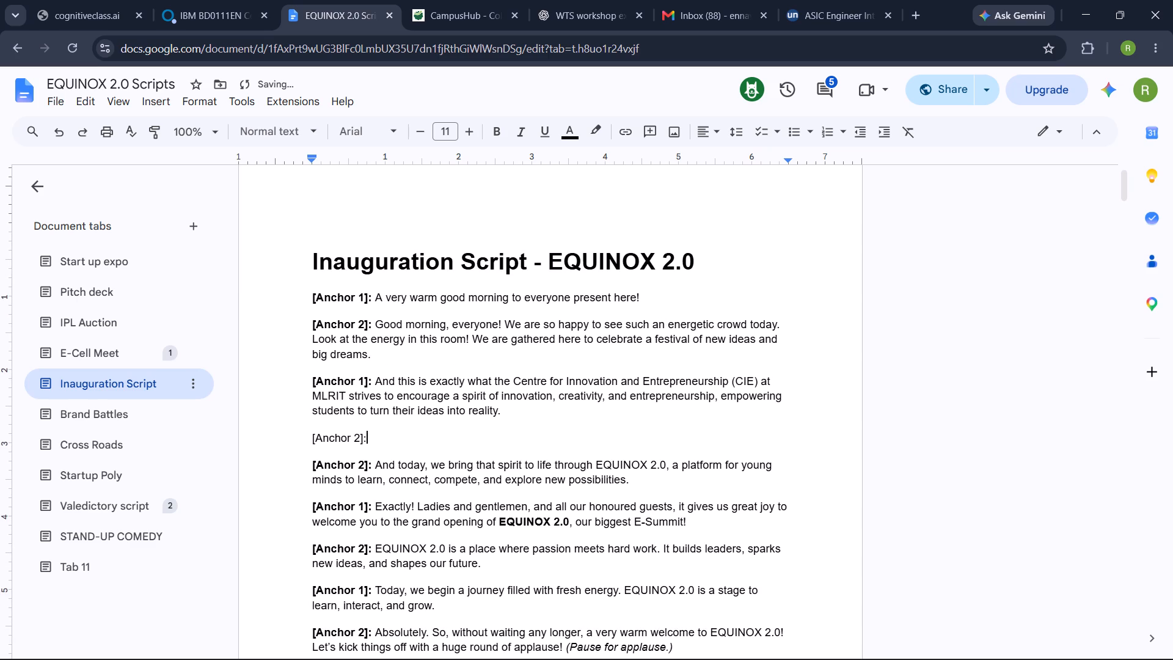
pyautogui.moveTo(379, 441); pyautogui.dragTo(302, 439)
pyautogui.hotkey('ctrl', 'b')
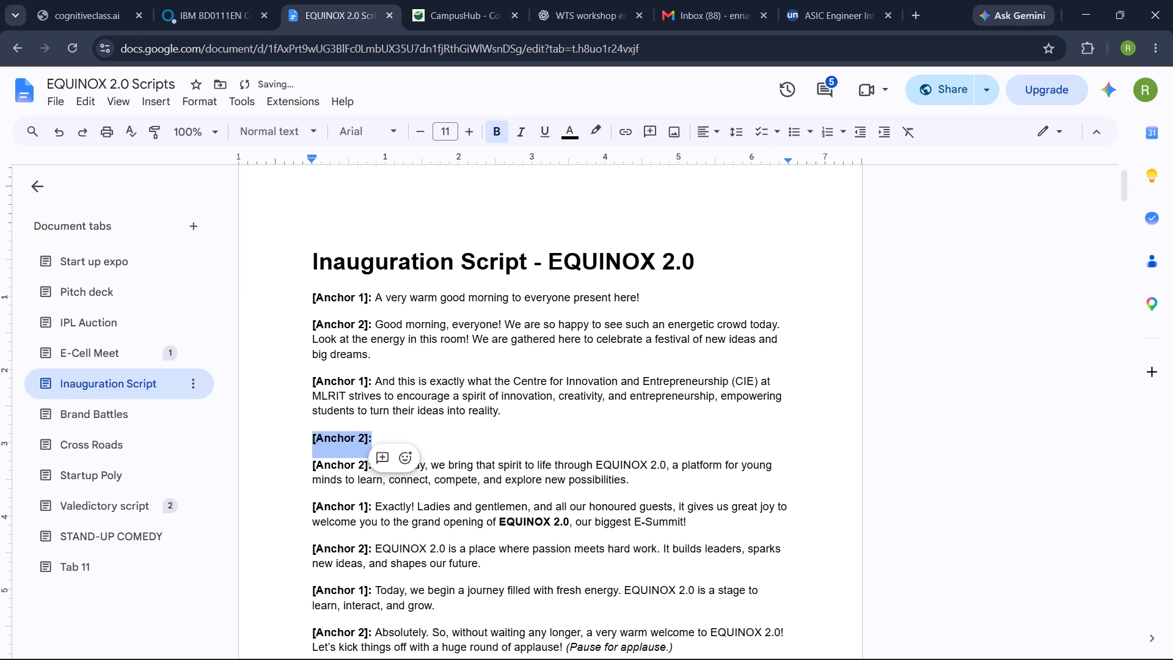
pyautogui.click(411, 432)
pyautogui.press('space')
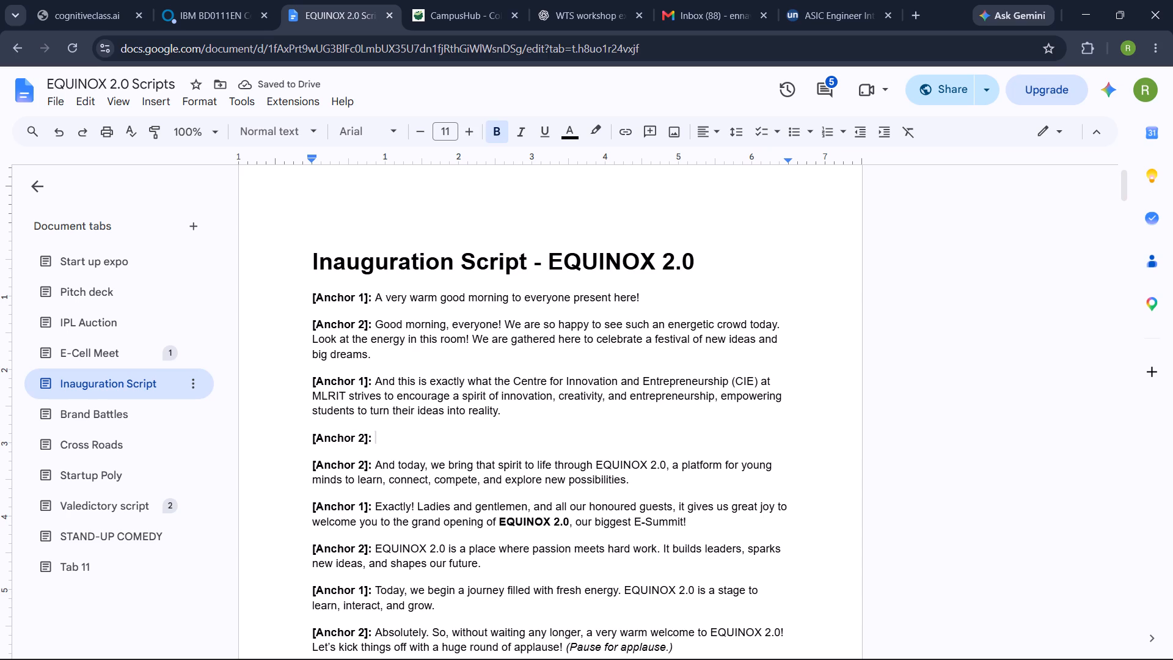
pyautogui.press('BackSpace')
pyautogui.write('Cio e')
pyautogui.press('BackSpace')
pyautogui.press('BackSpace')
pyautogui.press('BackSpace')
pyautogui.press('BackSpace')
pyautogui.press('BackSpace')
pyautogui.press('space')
# Write "Till date the cie at mlrit incubated 22 startups" after the new Anchor 2 label.
pyautogui.write('Till ddate')
pyautogui.press('space')
pyautogui.press('BackSpace')
pyautogui.press('BackSpace')
pyautogui.press('BackSpace')
pyautogui.press('BackSpace')
pyautogui.press('BackSpace')
pyautogui.write('ate tje')
pyautogui.press('space')
pyautogui.press('BackSpace')
pyautogui.press('BackSpace')
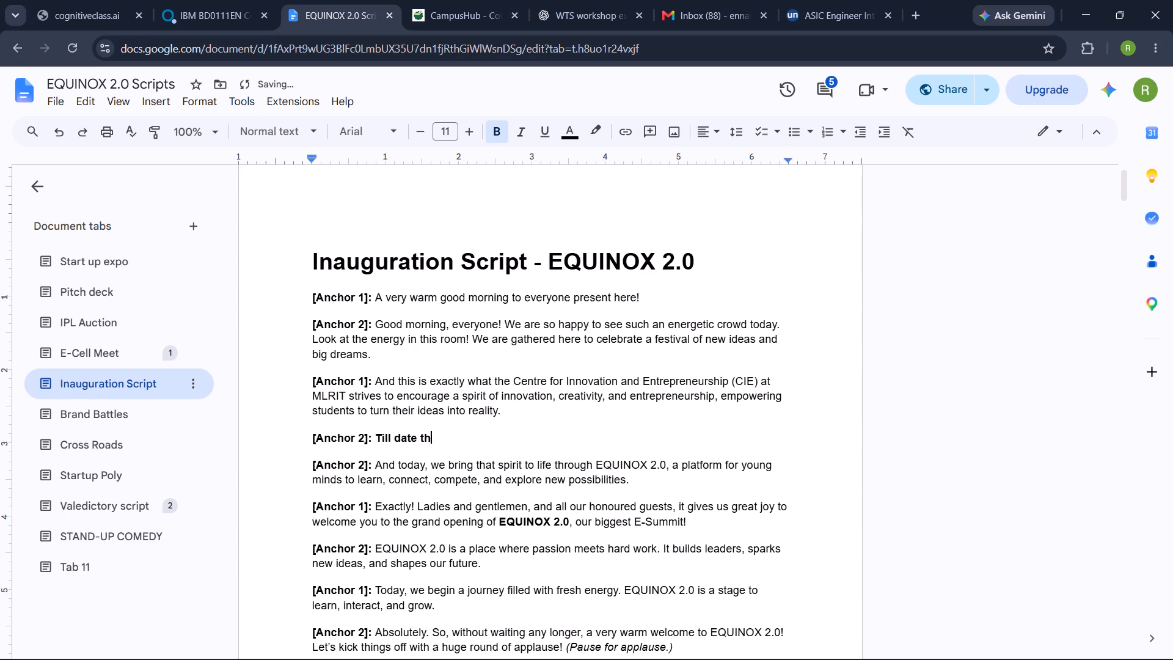
pyautogui.press('BackSpace')
pyautogui.press('BackSpace')
pyautogui.press('BackSpace')
pyautogui.press('space')
pyautogui.write('the cie an')
pyautogui.press('BackSpace')
pyautogui.write('t mlrit incy')
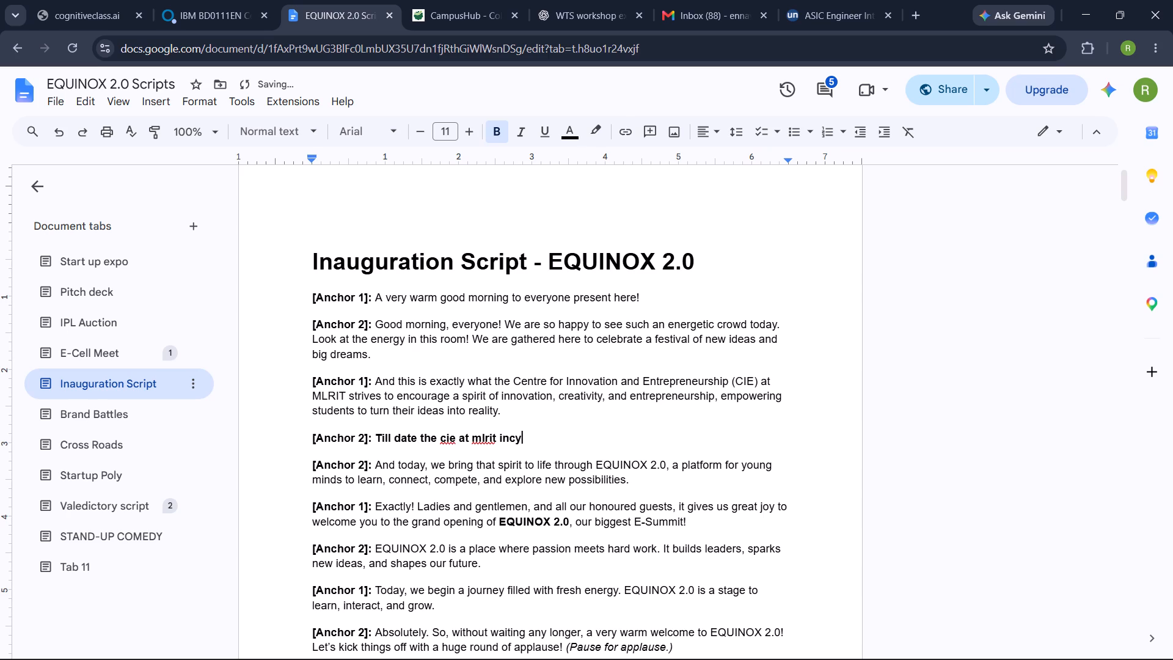
pyautogui.press('BackSpace')
pyautogui.write('ubated')
pyautogui.press('space')
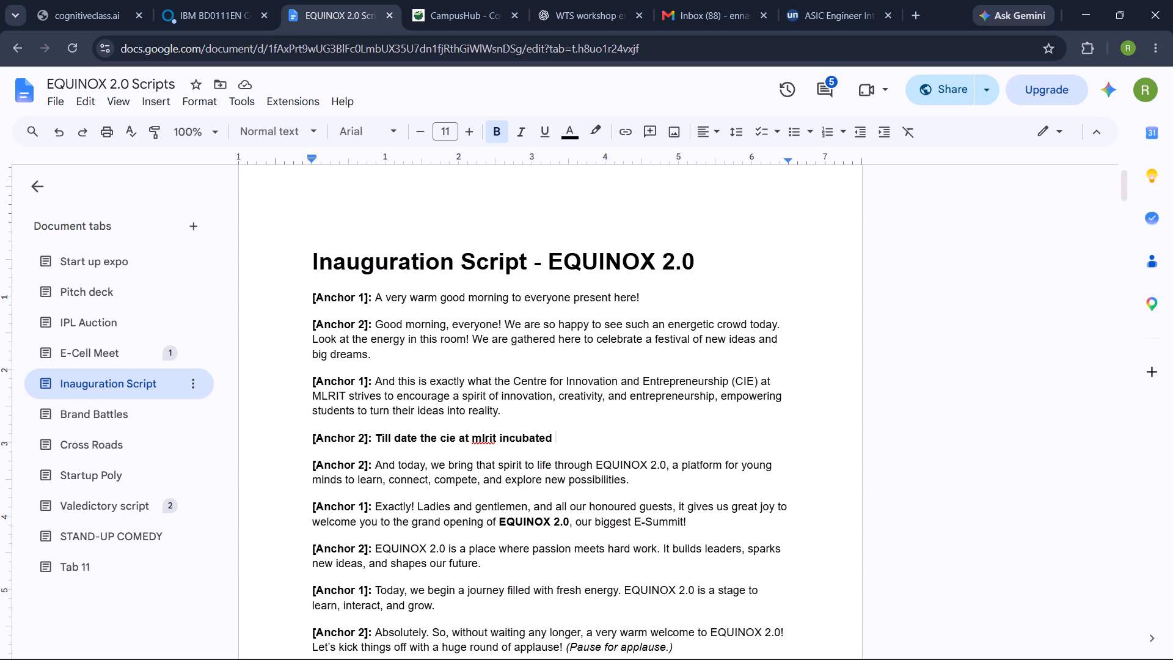
pyautogui.press('Down')
pyautogui.press('Down')
pyautogui.press('Up')
pyautogui.press('Up')
pyautogui.press('Up')
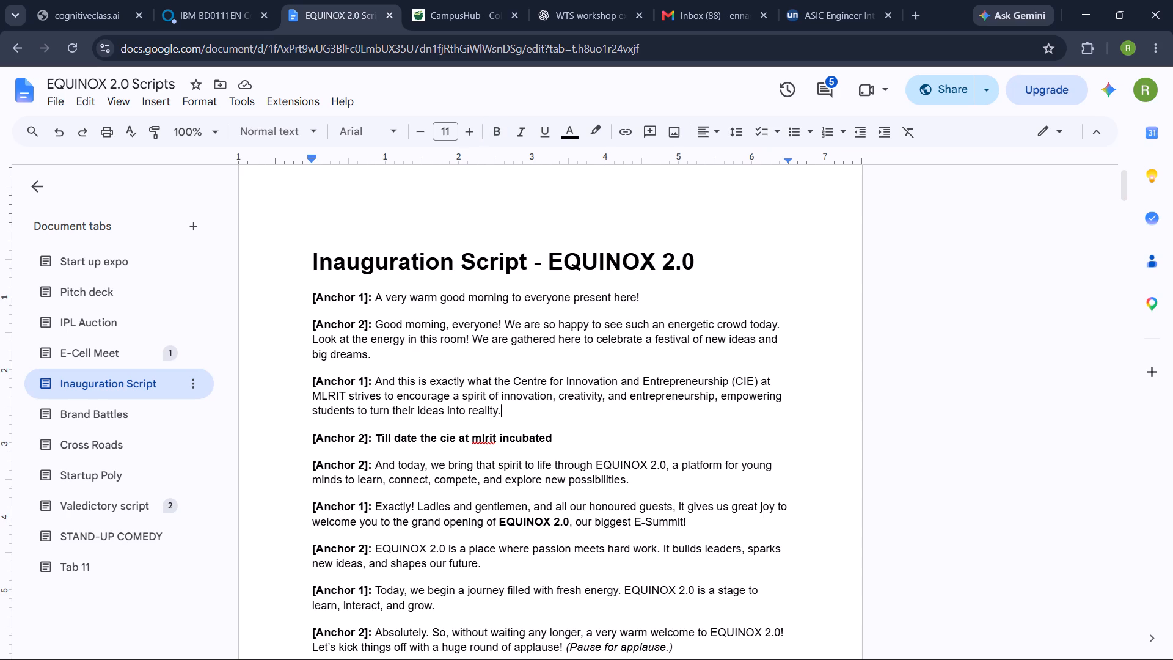
pyautogui.press('Down')
pyautogui.write('22 startups')
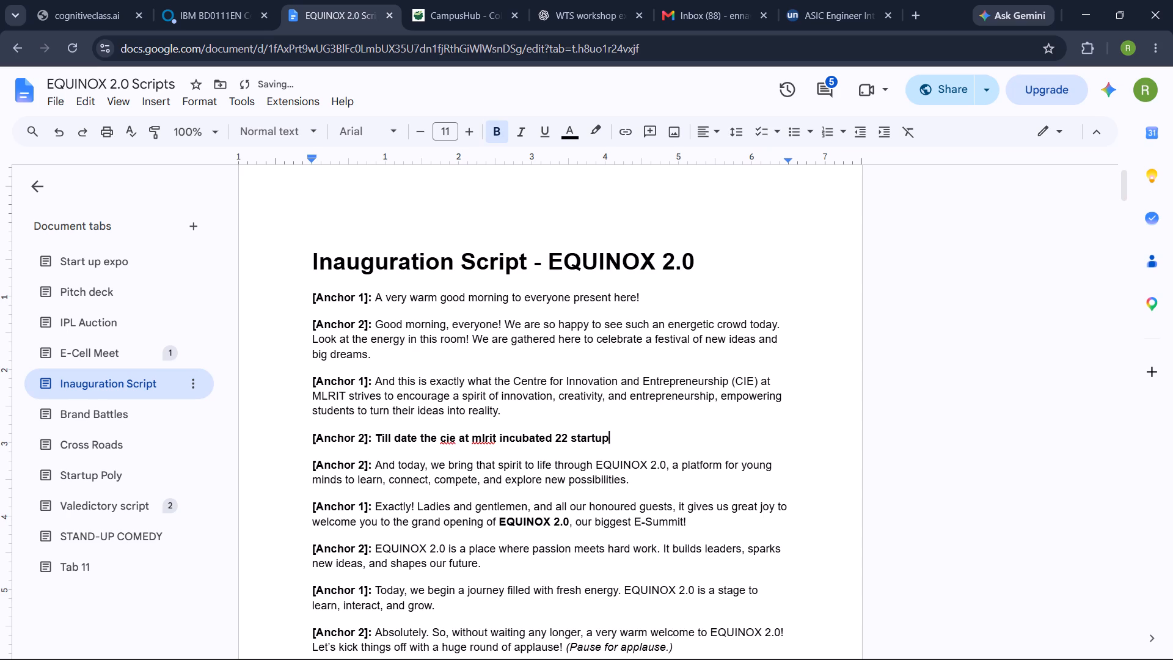
pyautogui.press('space')
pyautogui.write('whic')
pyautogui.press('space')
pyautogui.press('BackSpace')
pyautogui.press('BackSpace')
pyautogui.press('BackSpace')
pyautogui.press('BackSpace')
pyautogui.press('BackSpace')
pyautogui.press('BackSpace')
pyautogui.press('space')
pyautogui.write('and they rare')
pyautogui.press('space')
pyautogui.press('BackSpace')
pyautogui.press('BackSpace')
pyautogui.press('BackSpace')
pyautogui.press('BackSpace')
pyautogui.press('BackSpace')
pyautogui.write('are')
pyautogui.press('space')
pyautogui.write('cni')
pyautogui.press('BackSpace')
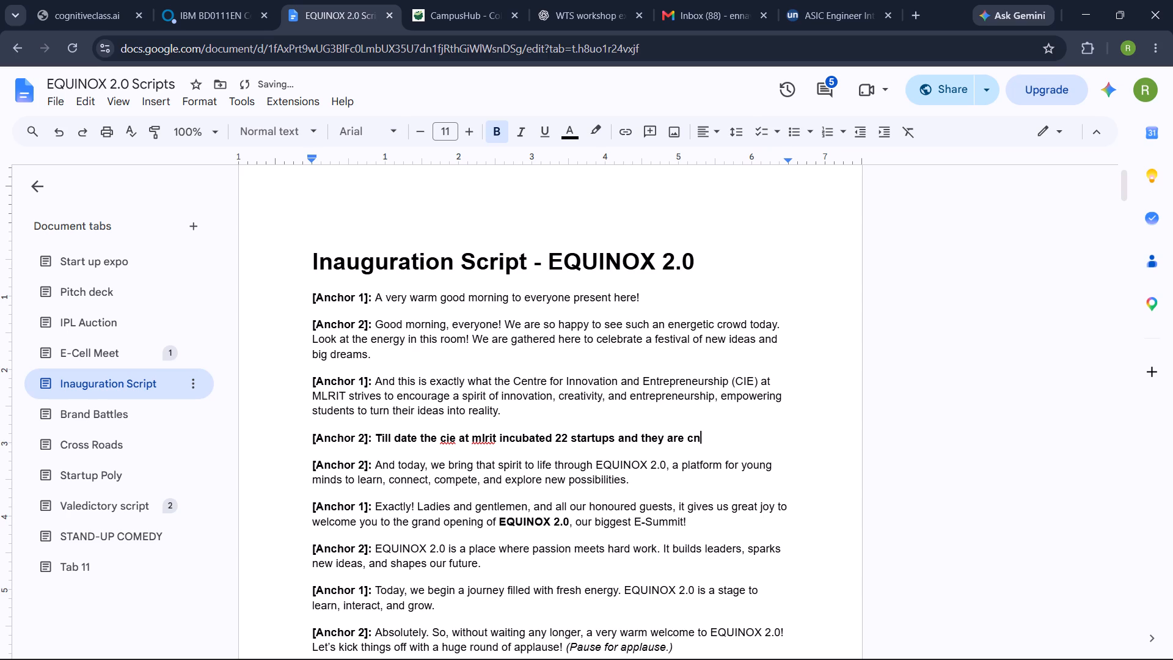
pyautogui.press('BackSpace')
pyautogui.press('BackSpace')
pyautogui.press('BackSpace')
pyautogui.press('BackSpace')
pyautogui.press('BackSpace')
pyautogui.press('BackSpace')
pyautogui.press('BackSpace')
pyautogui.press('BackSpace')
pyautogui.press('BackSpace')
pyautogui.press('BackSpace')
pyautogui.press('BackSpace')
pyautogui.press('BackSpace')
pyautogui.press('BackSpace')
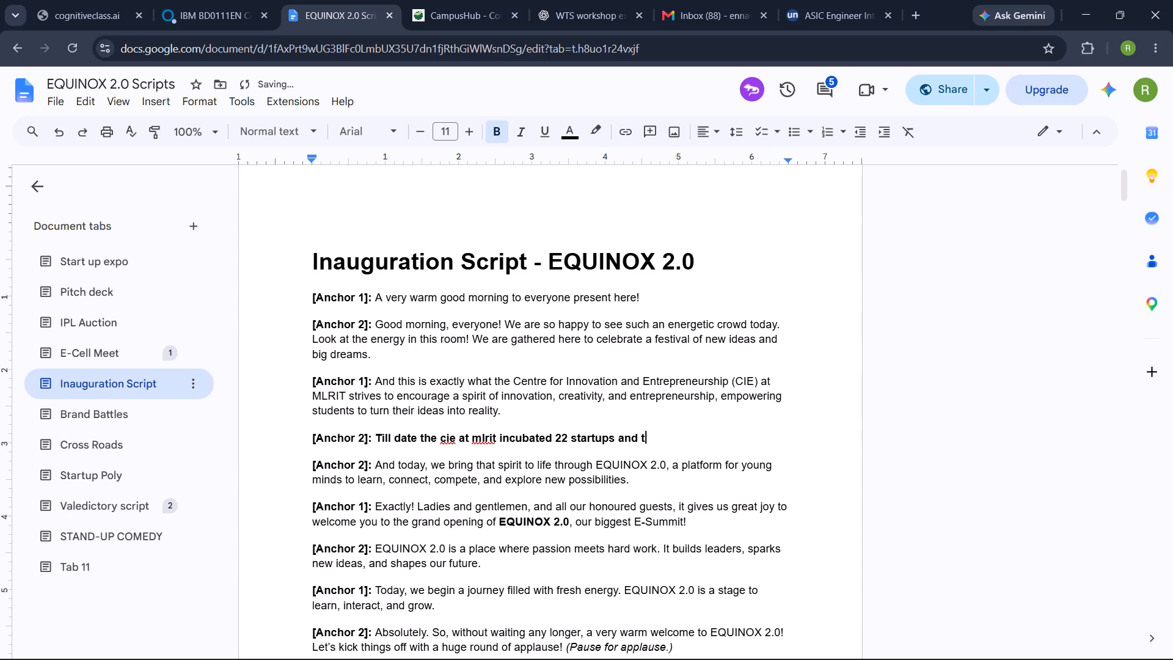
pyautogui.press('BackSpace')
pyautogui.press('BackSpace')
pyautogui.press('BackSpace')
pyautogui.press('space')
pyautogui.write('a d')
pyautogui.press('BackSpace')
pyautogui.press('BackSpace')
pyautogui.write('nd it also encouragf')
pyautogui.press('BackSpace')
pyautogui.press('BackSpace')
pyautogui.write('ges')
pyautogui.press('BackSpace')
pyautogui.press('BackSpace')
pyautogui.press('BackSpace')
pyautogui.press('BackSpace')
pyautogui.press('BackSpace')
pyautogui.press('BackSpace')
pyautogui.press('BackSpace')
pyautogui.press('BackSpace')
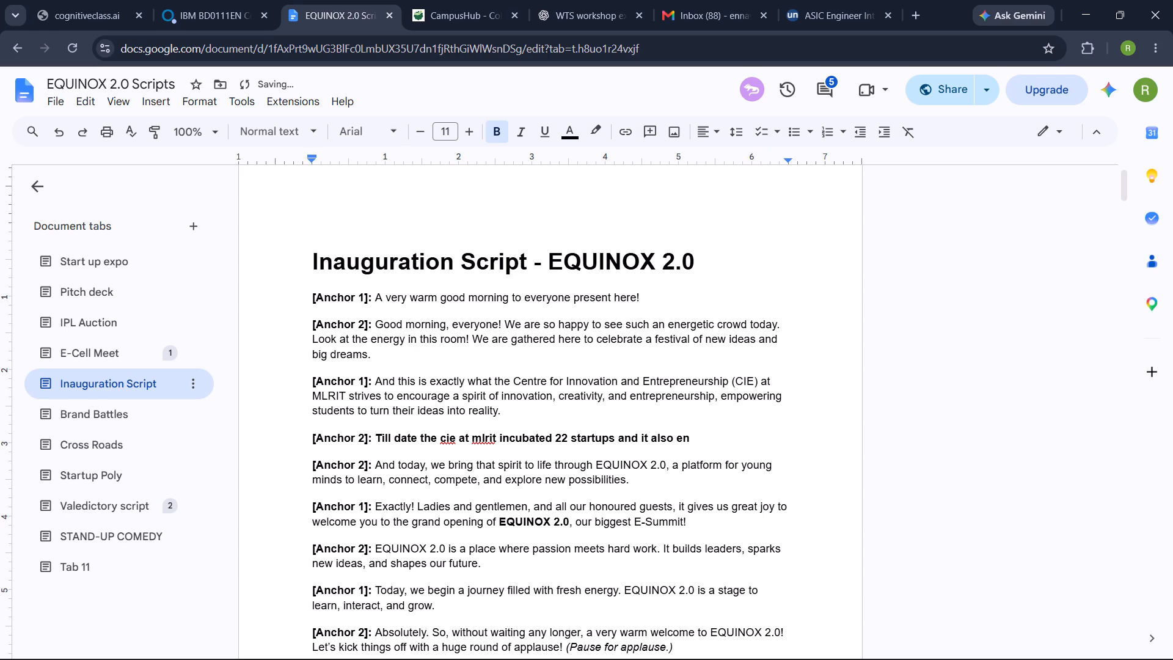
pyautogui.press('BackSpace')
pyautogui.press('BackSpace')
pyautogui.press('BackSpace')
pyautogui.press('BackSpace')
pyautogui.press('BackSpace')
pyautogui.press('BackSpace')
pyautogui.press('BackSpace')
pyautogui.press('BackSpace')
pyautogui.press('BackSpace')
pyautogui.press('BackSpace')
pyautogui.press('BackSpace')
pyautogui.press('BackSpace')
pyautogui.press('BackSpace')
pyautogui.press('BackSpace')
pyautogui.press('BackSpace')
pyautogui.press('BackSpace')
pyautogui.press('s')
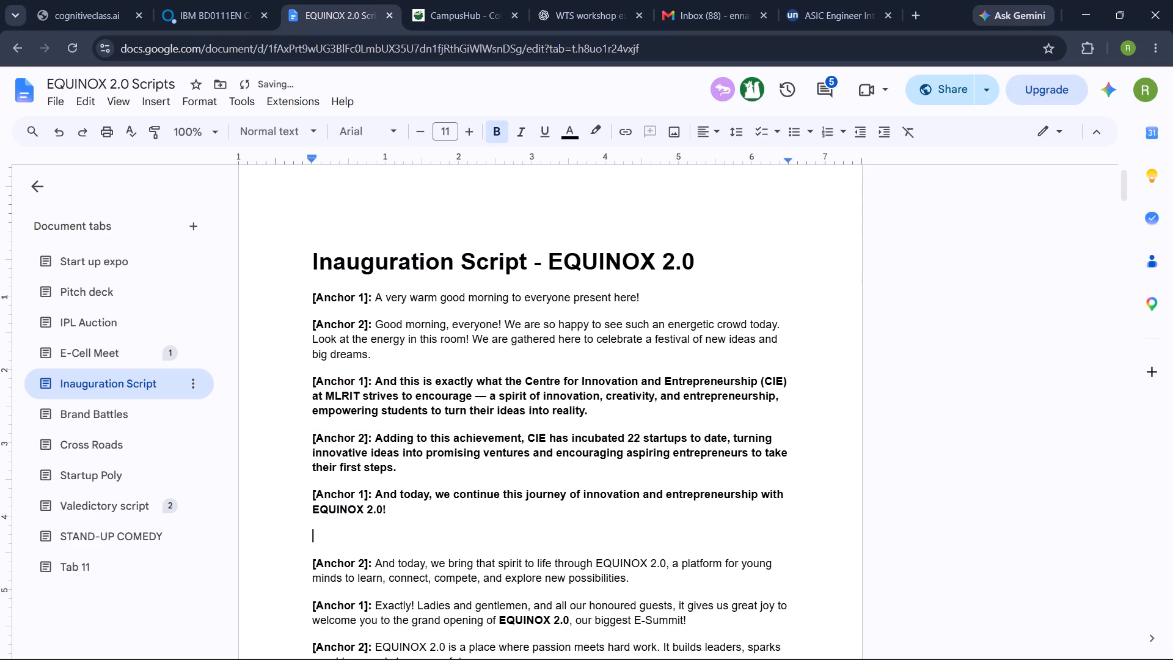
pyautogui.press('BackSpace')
# Remove bold from Anchor 1's sentence "And today, we continue this journey of innovation and entrepreneurship with EQUINOX 2.0!", keeping the label bold.
pyautogui.moveTo(401, 510); pyautogui.dragTo(381, 491)
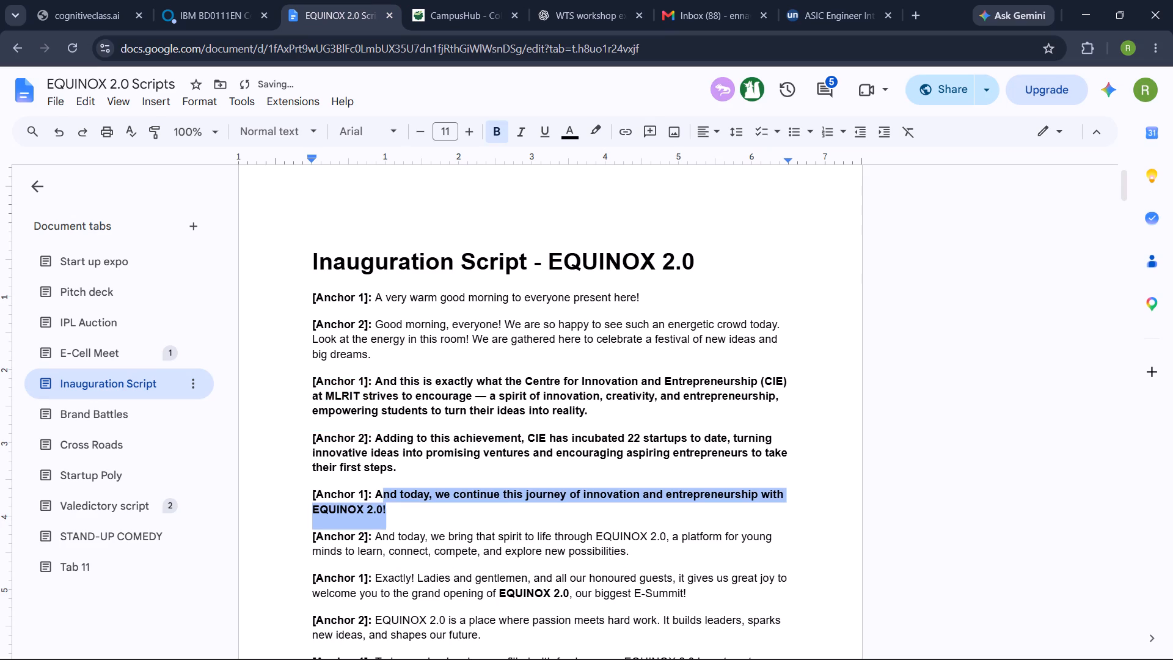
pyautogui.moveTo(381, 491); pyautogui.dragTo(376, 491)
pyautogui.hotkey('ctrl', 'b')
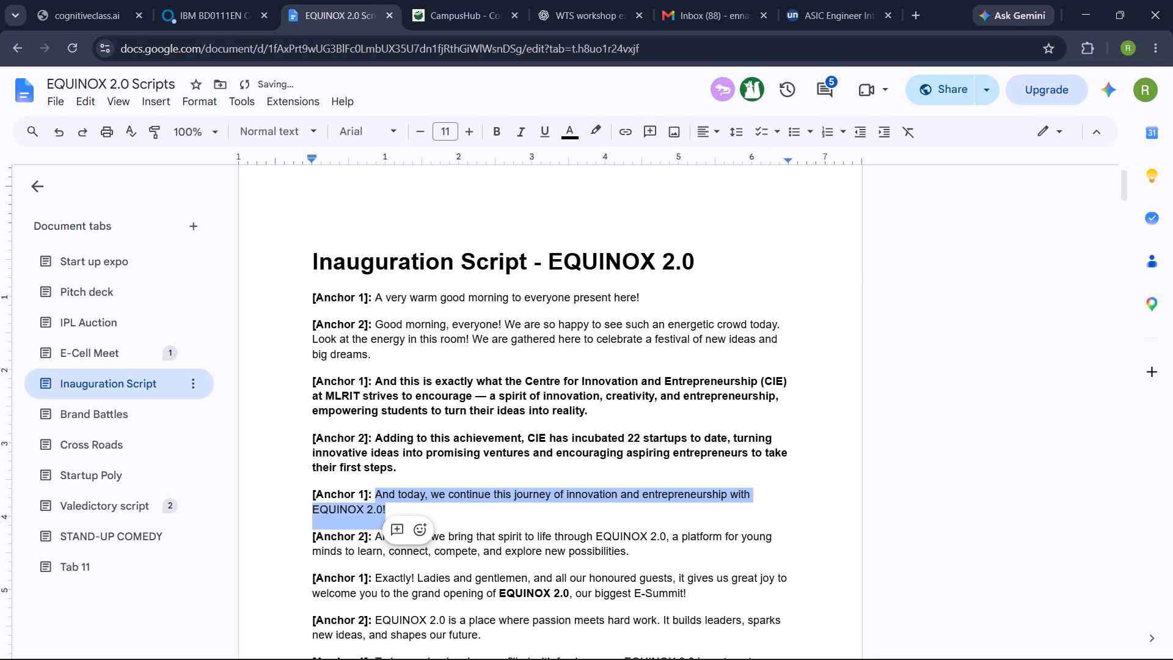
# Remove bold from Anchor 2's sentence about the 22 incubated startups and Anchor 1's CIE sentence above it, keeping both labels bold.
pyautogui.moveTo(401, 466); pyautogui.dragTo(375, 432)
pyautogui.hotkey('ctrl', 'b')
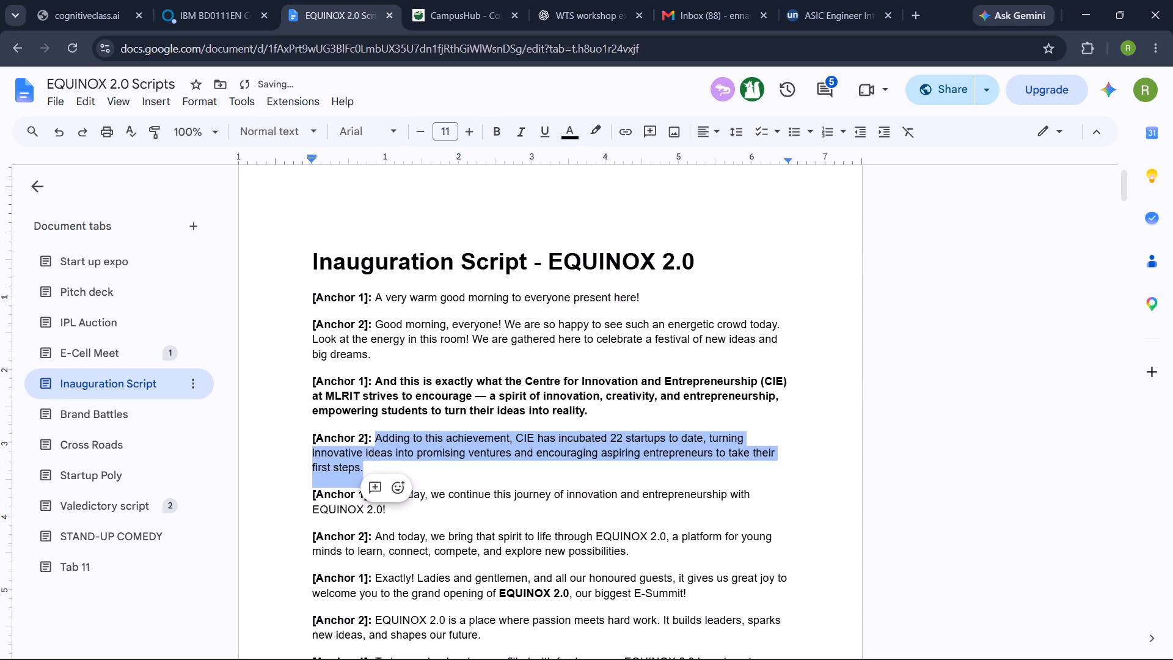
pyautogui.moveTo(596, 413); pyautogui.dragTo(379, 380)
pyautogui.hotkey('ctrl', 'b')
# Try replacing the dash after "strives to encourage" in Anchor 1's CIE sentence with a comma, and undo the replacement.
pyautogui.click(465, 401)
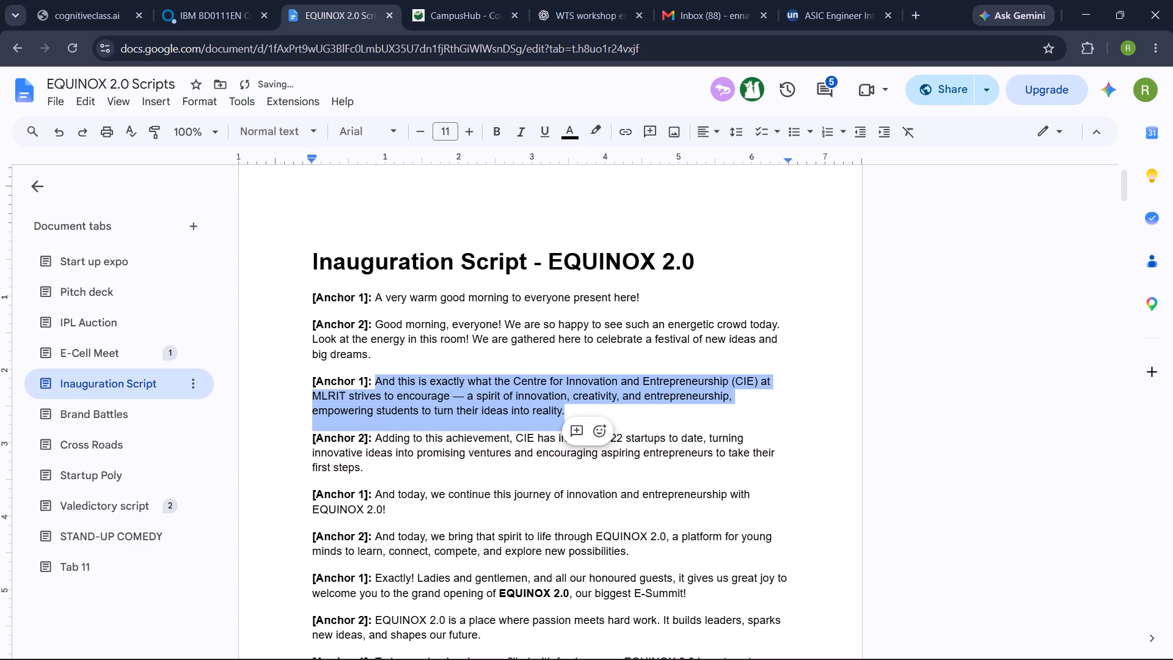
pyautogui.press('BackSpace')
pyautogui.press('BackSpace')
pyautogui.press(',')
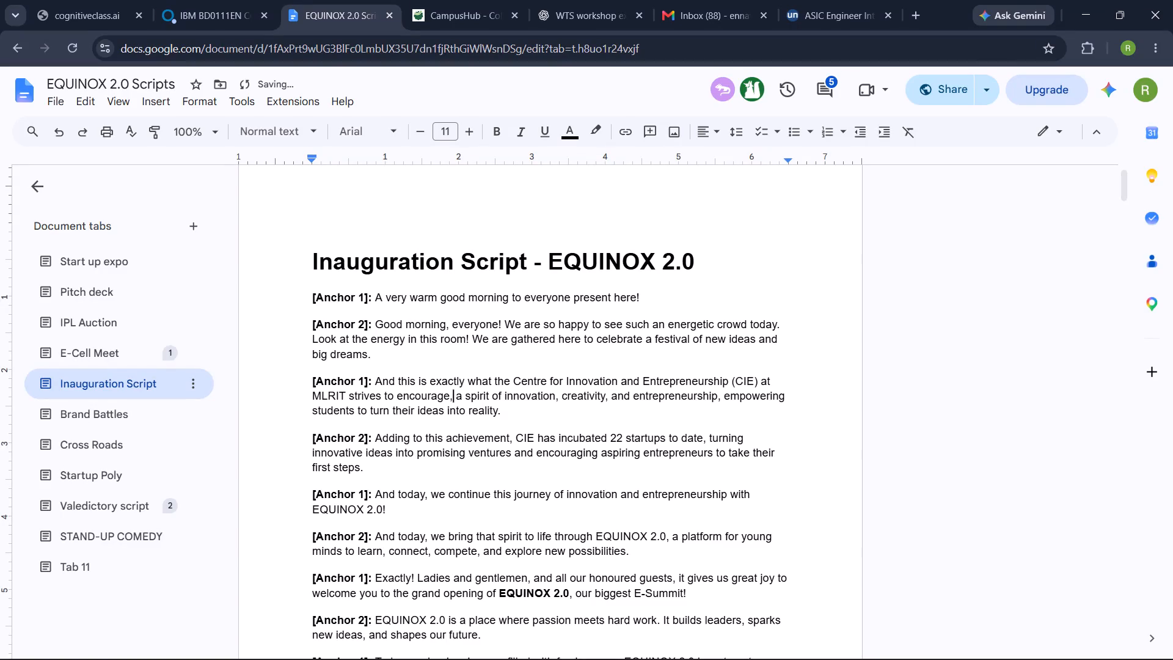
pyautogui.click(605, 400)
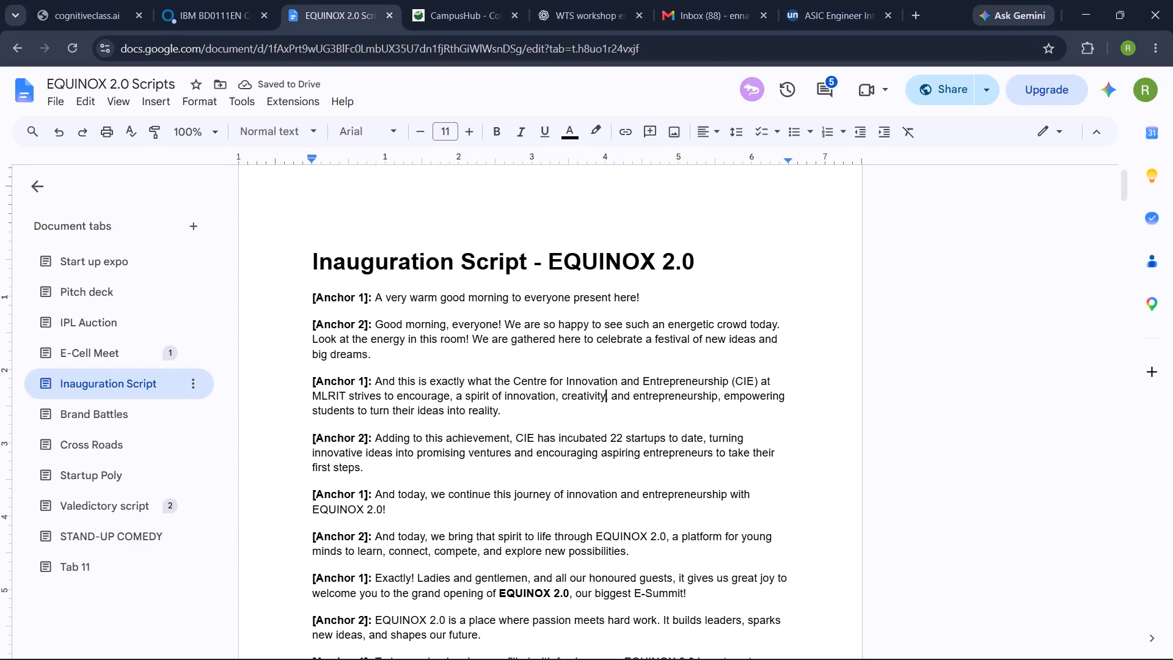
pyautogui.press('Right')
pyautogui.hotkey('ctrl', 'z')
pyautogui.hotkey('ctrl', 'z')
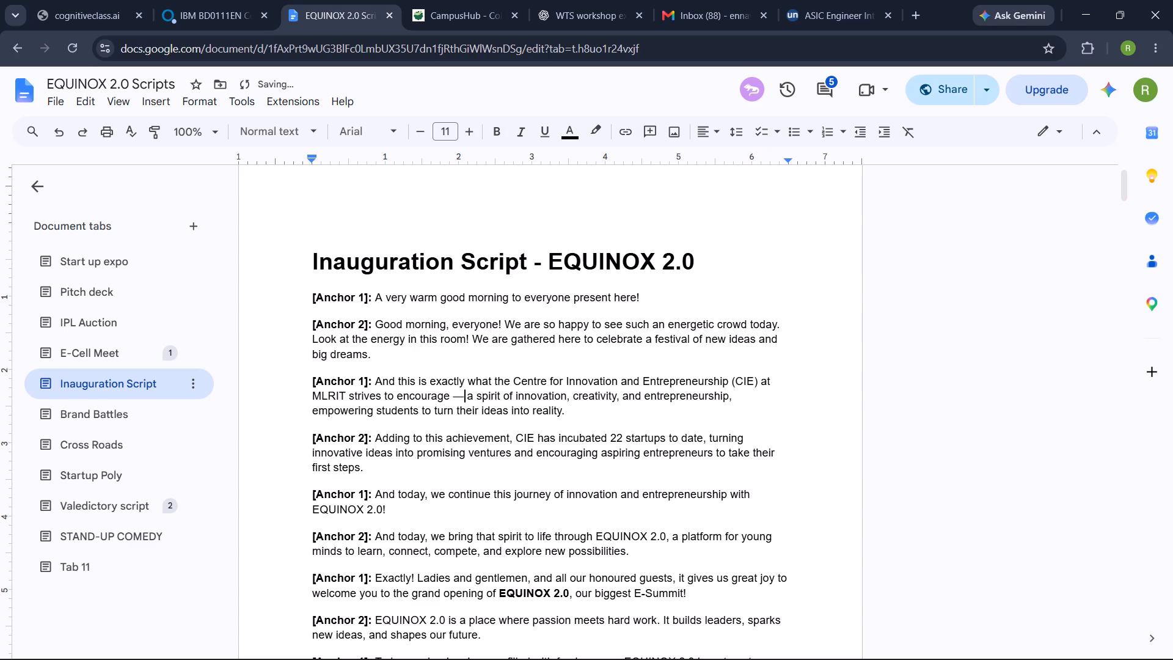
# Replace the dash after "strives to encourage" in Anchor 1's CIE sentence with a comma and a space.
pyautogui.press('BackSpace')
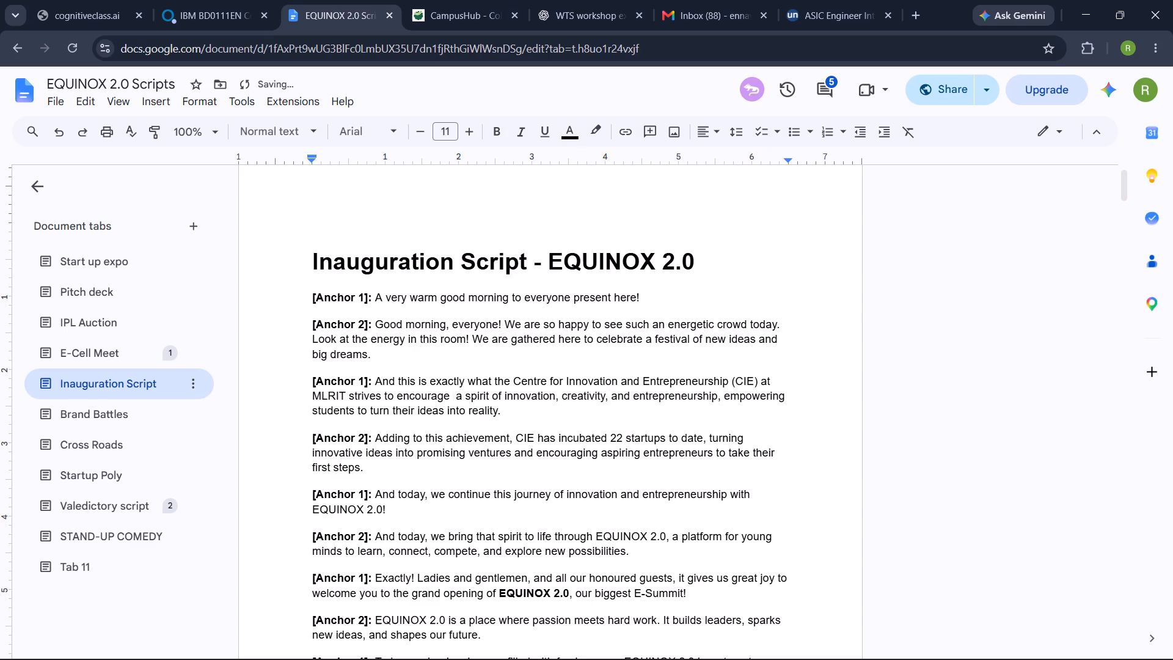
pyautogui.write(',')
pyautogui.press('space')
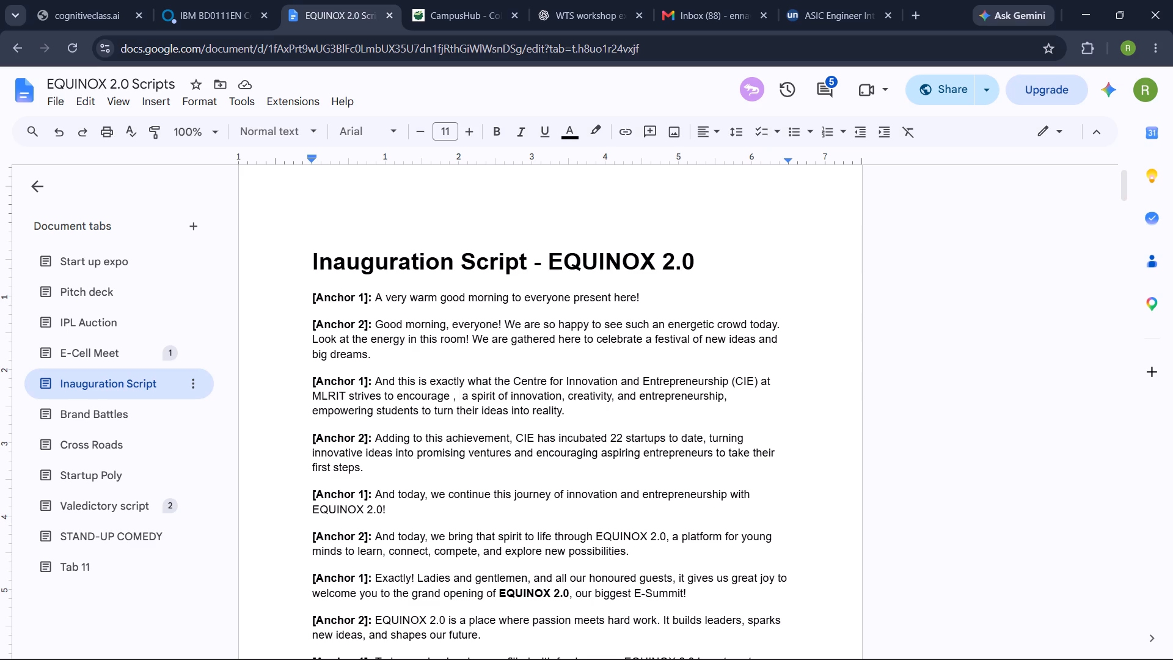
# Compare the two consecutive "And today" lines and delete Anchor 1's "And today, we continue this journey" line with its empty paragraph.
pyautogui.scroll(-1, 636, 401)
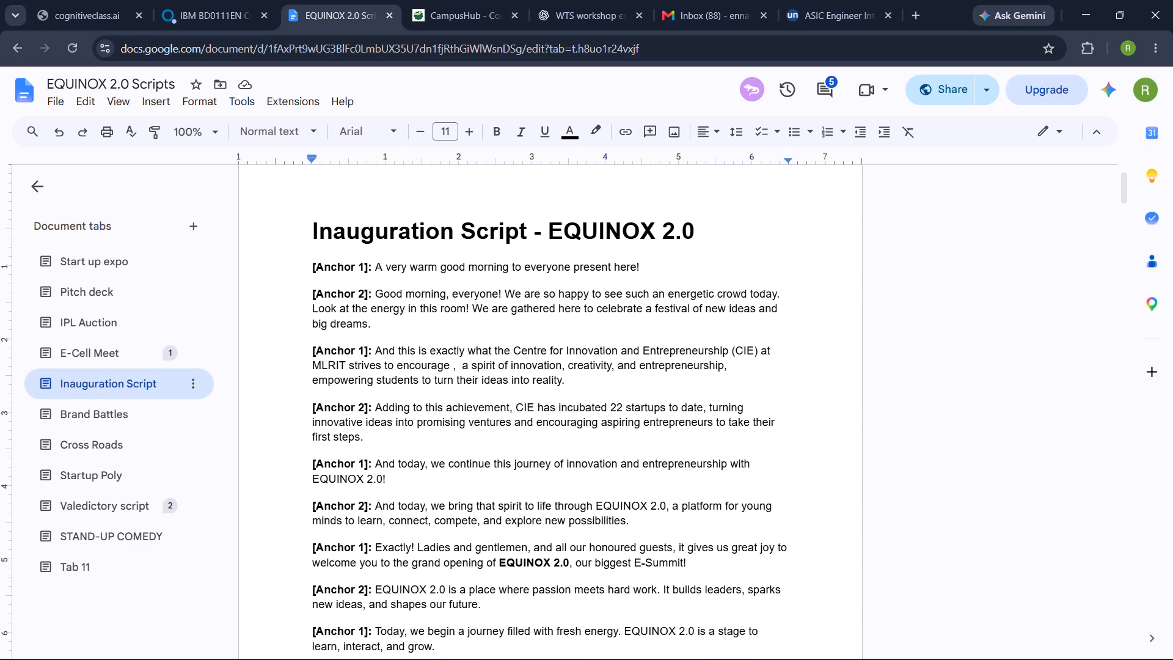
pyautogui.scroll(-1, 636, 401)
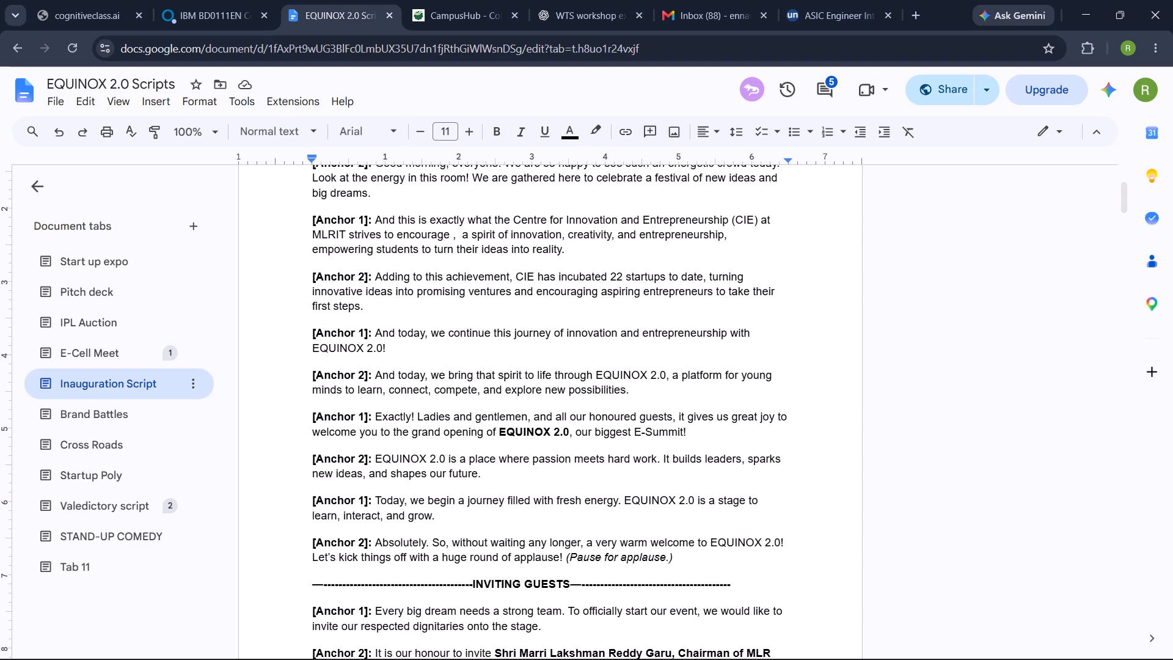
pyautogui.doubleClick(567, 498)
pyautogui.scroll(-1, 576, 483)
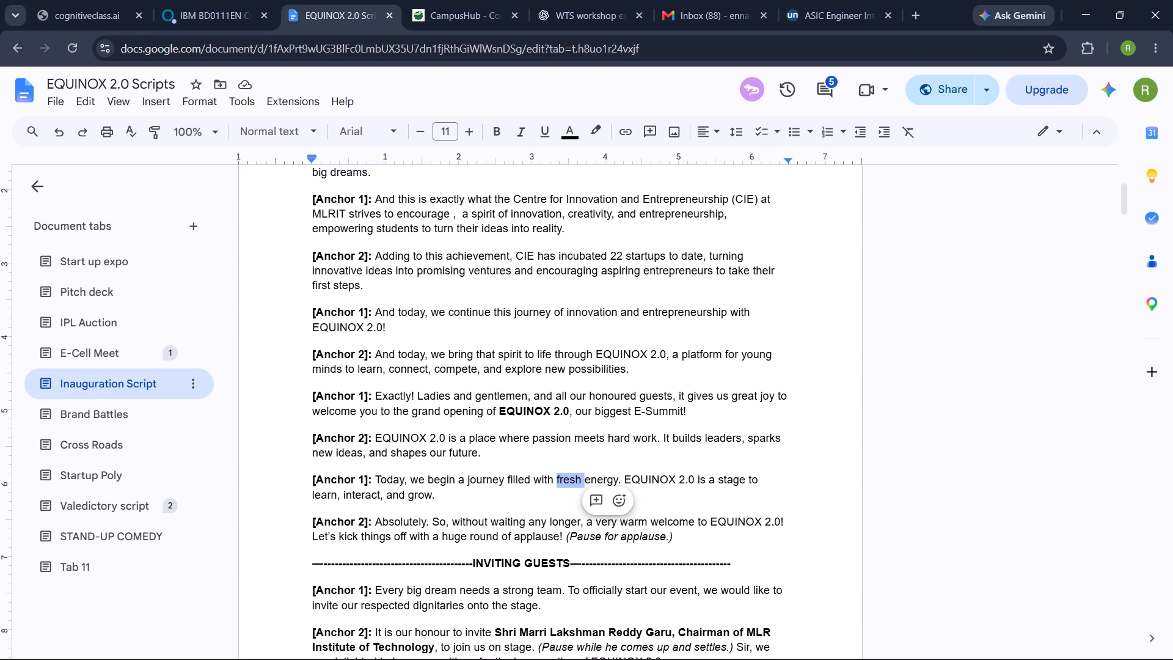
pyautogui.click(641, 363)
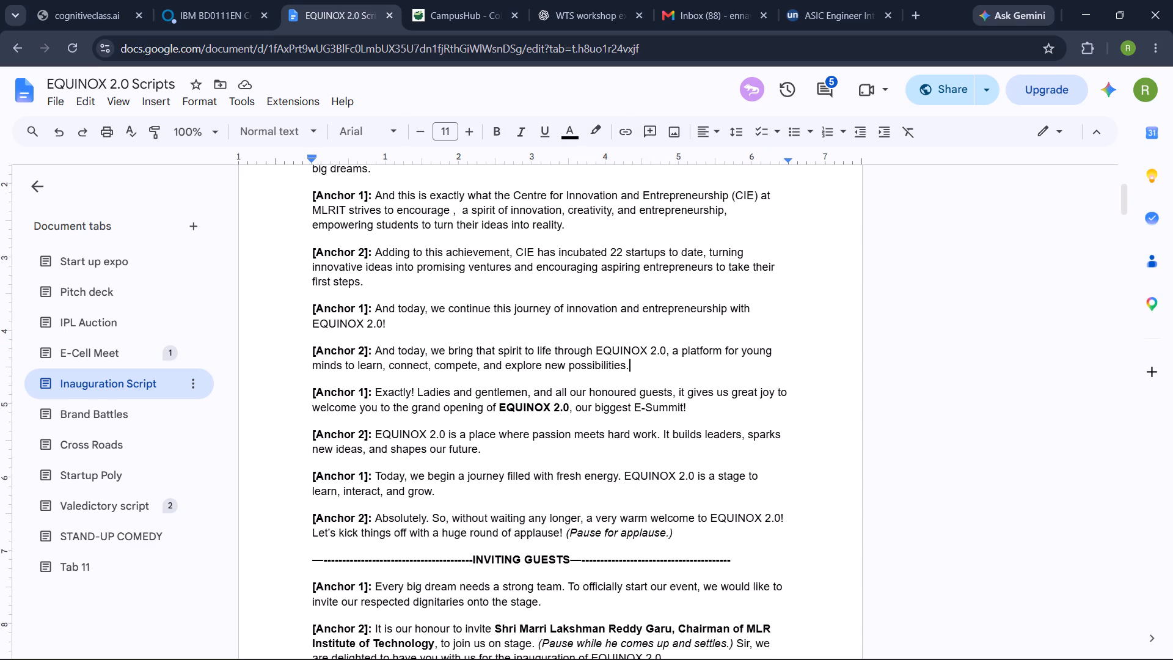
pyautogui.moveTo(420, 326); pyautogui.dragTo(308, 308)
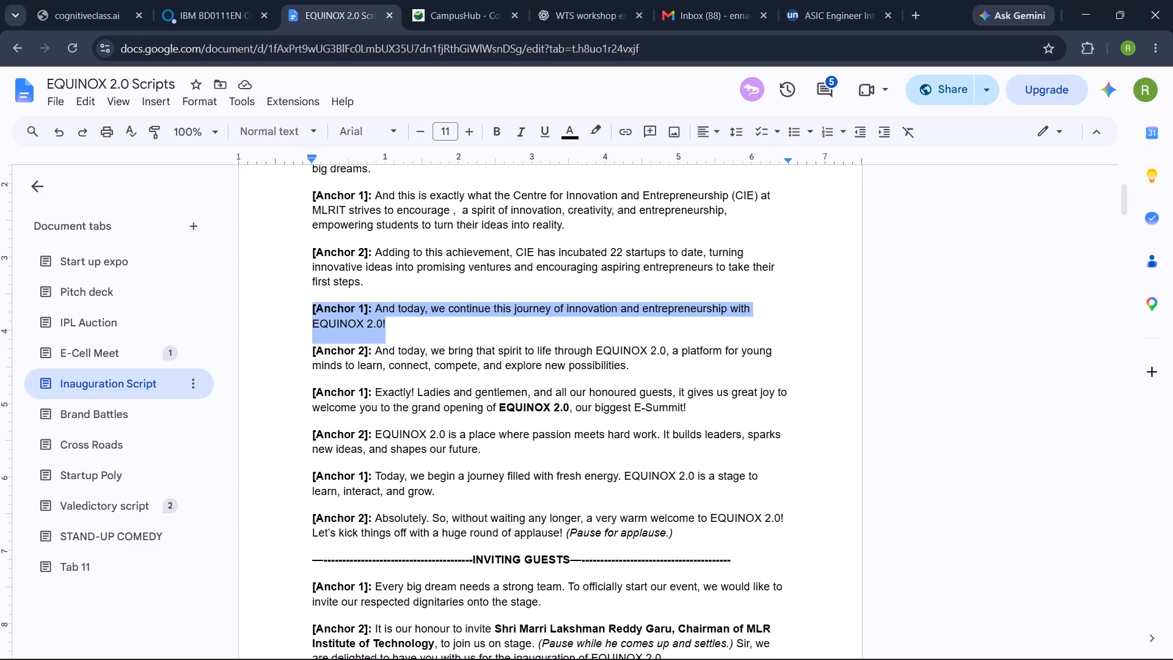
pyautogui.moveTo(308, 308); pyautogui.dragTo(309, 308)
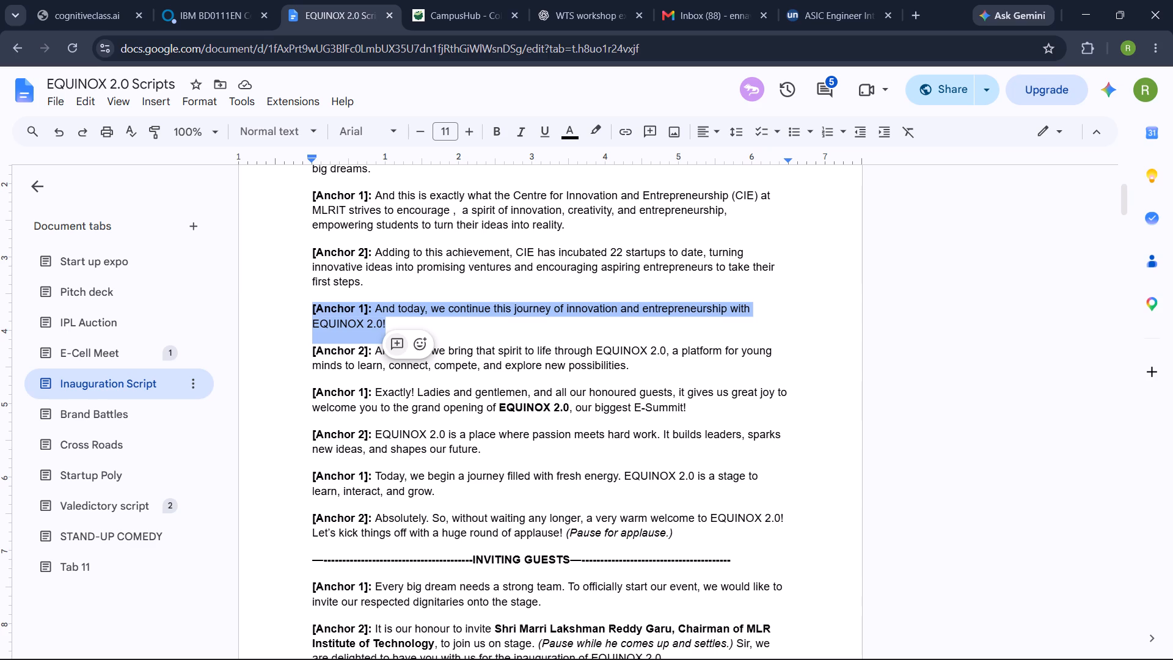
pyautogui.click(669, 369)
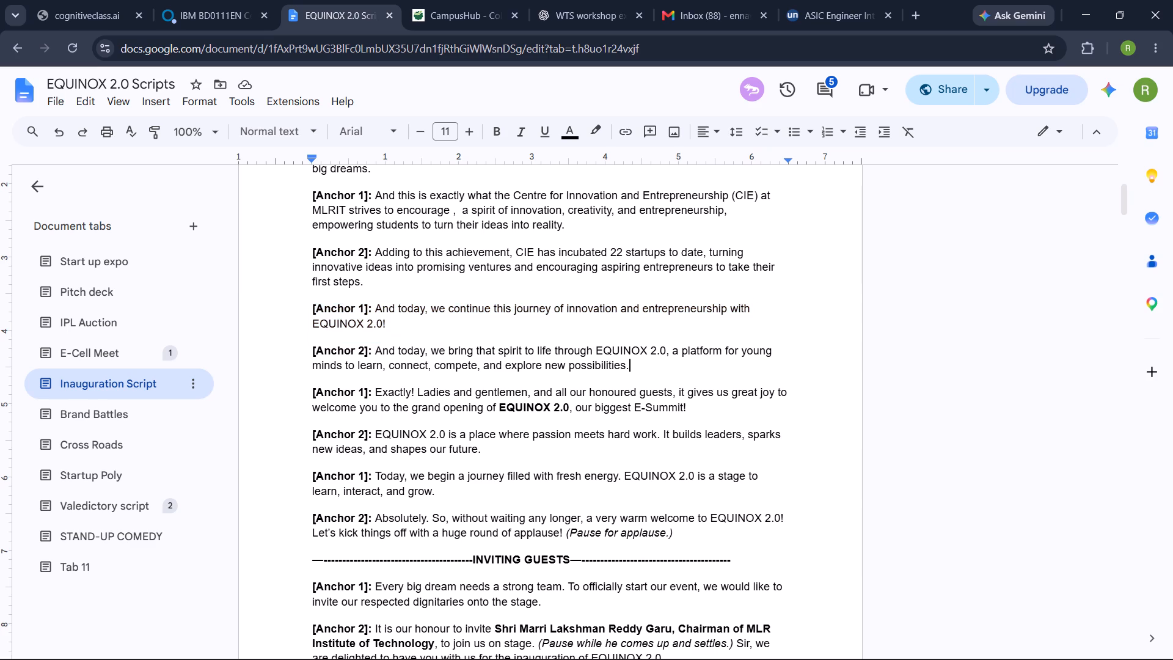
pyautogui.moveTo(669, 369); pyautogui.dragTo(315, 354)
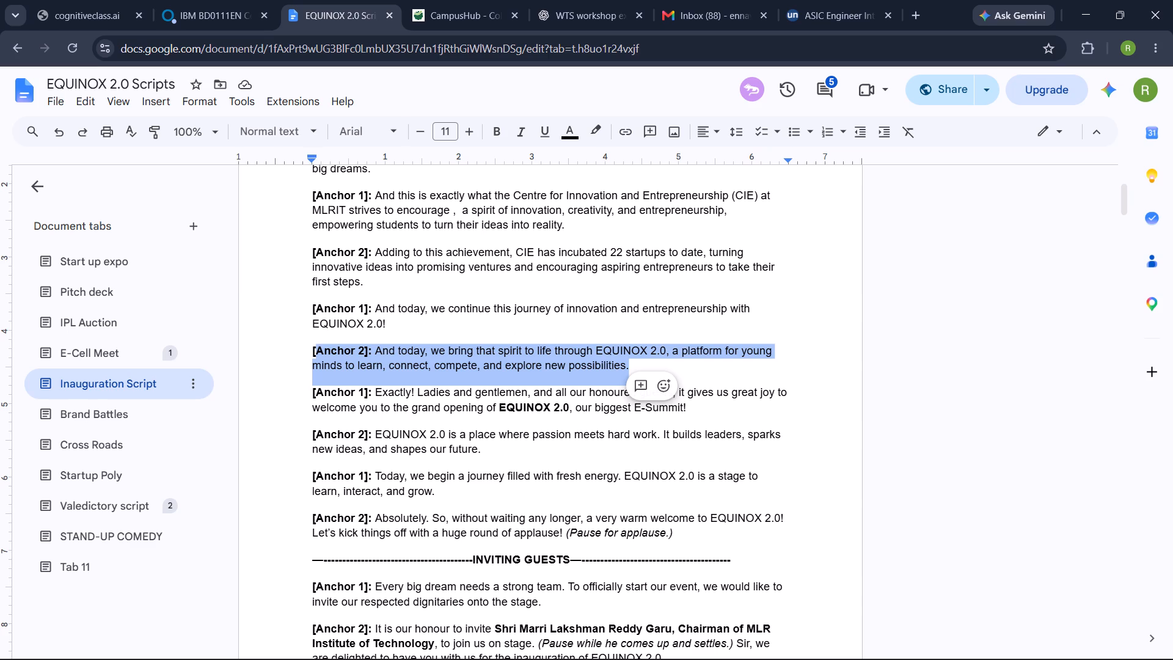
pyautogui.click(437, 335)
pyautogui.moveTo(410, 325); pyautogui.dragTo(307, 313)
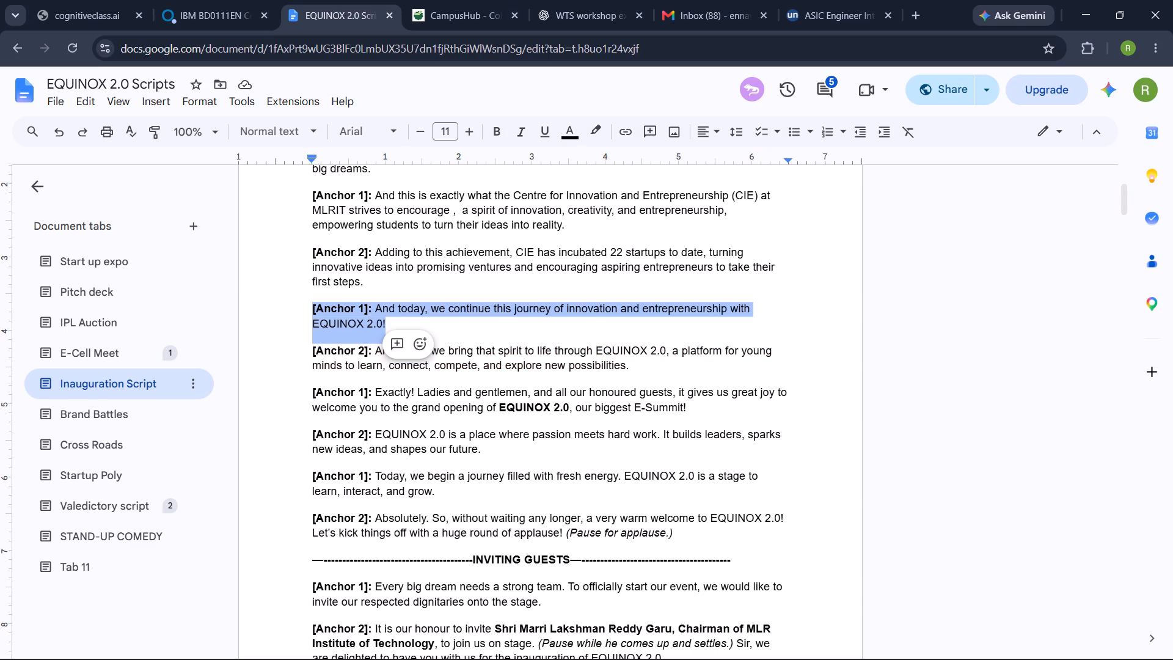
pyautogui.press('BackSpace')
pyautogui.press('BackSpace')
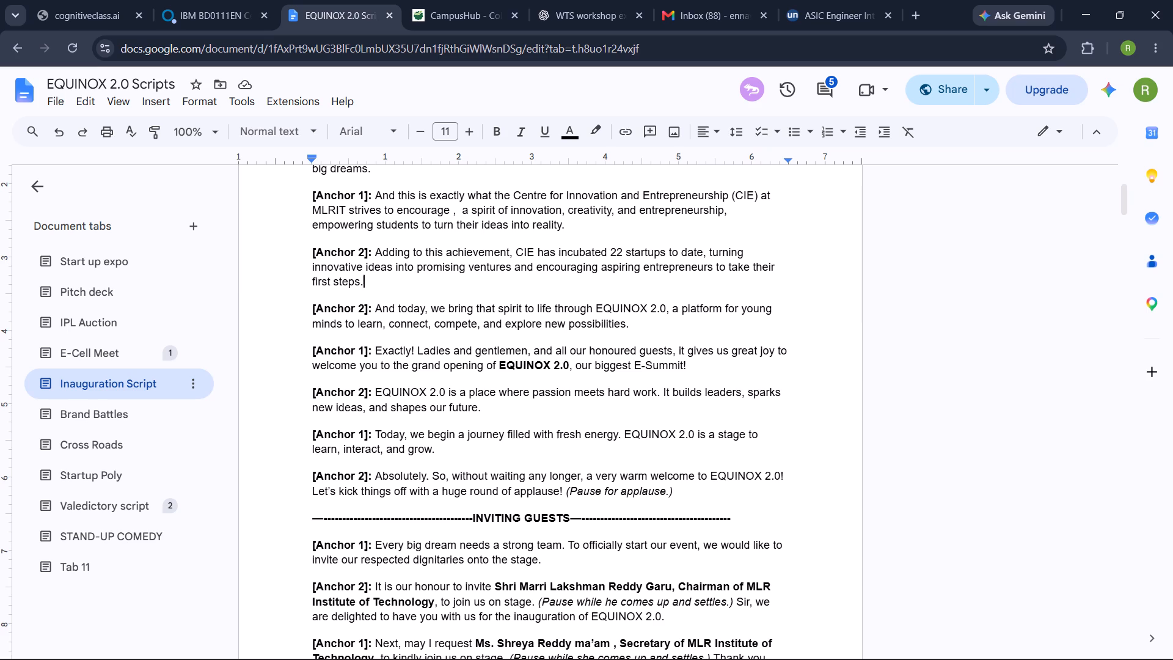
# Relabel the "And today, we bring that spirit to life" line as Anchor 1 and the "Exactly! Ladies and gentlemen" line as Anchor 2.
pyautogui.click(363, 307)
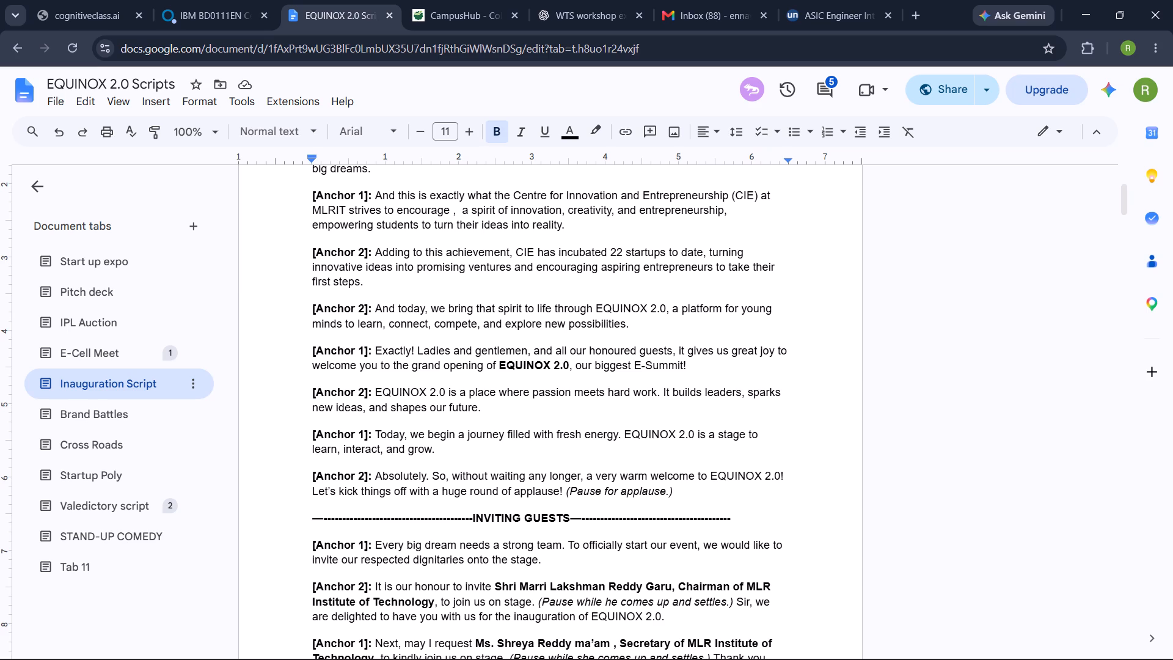
pyautogui.press('BackSpace')
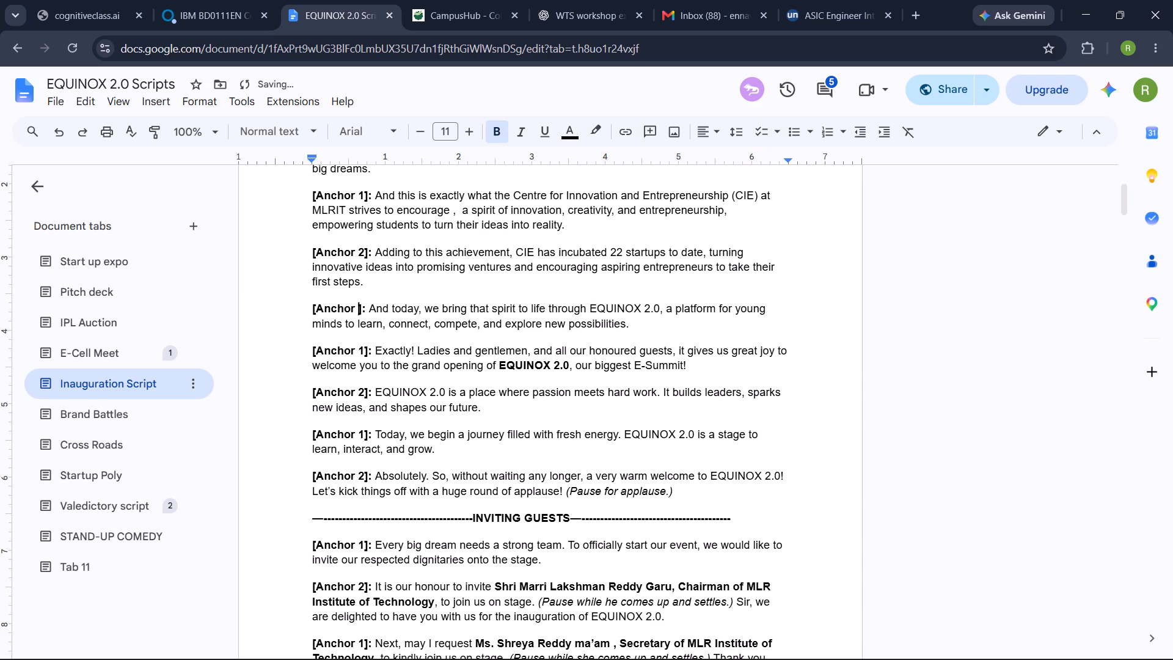
pyautogui.press('End')
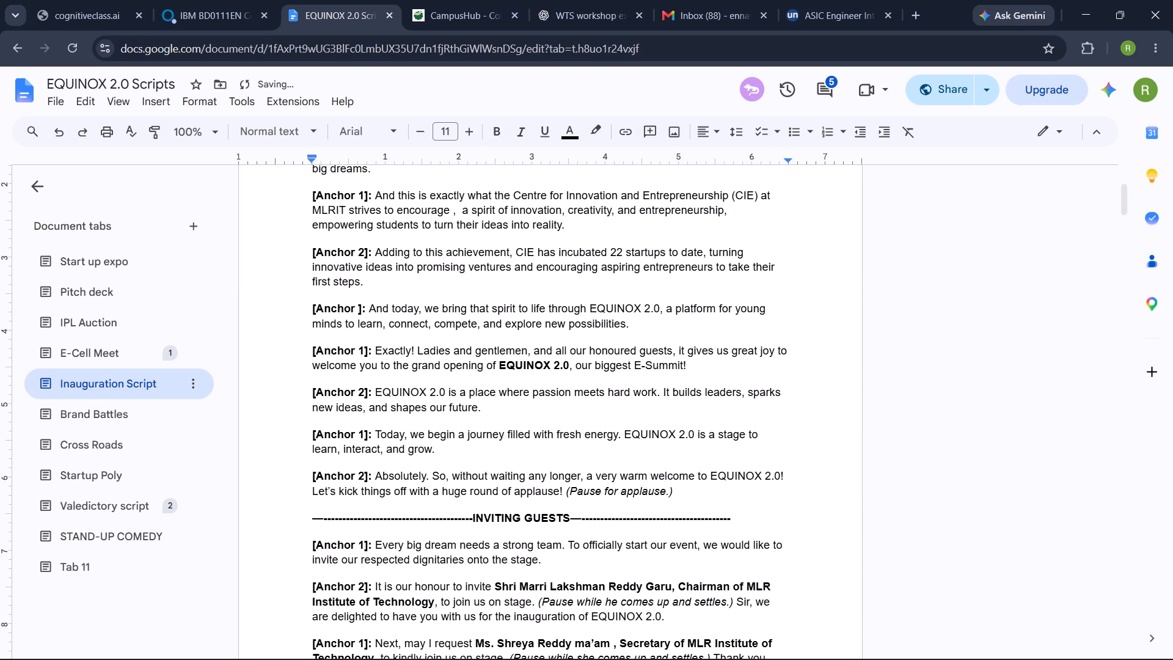
pyautogui.click(360, 308)
pyautogui.press('Left')
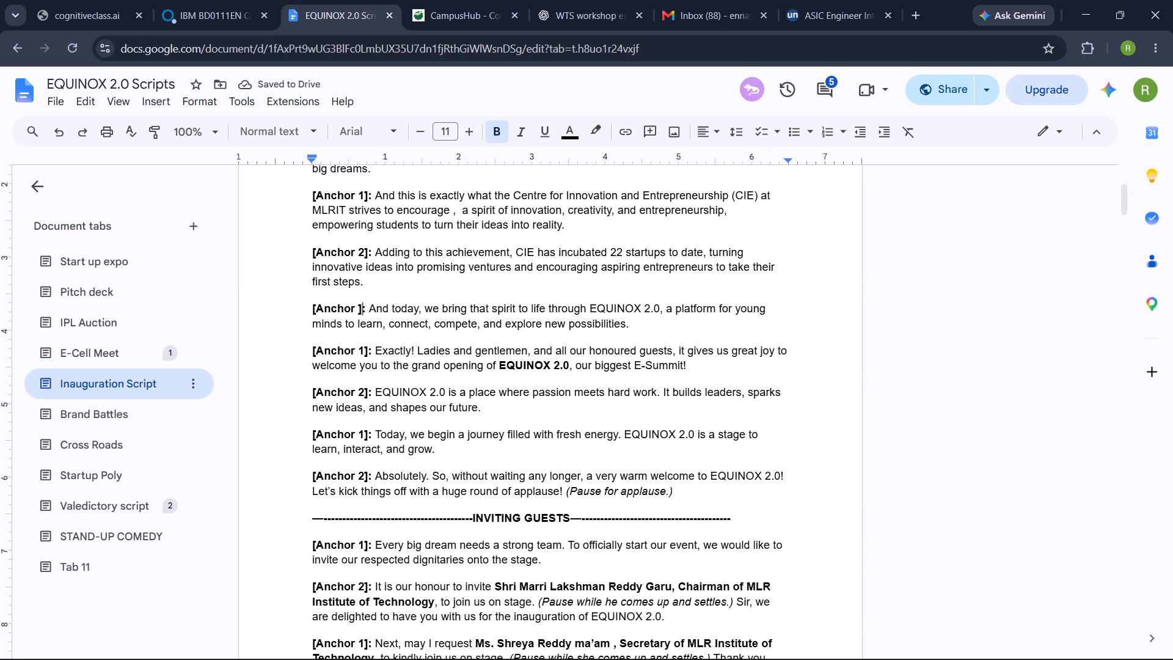
pyautogui.press('1')
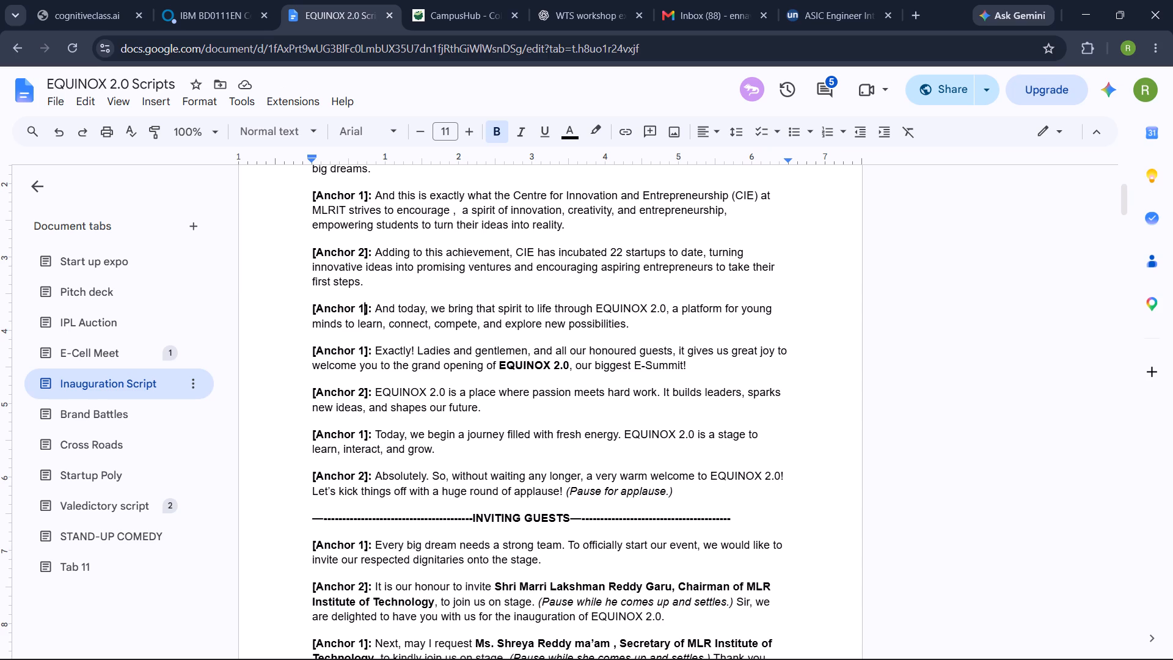
pyautogui.click(364, 348)
pyautogui.press('BackSpace')
pyautogui.press('2')
# Relabel the "EQUINOX 2.0 is a place" line as Anchor 1 and the "Today, we begin a journey" line as Anchor 2.
pyautogui.click(368, 394)
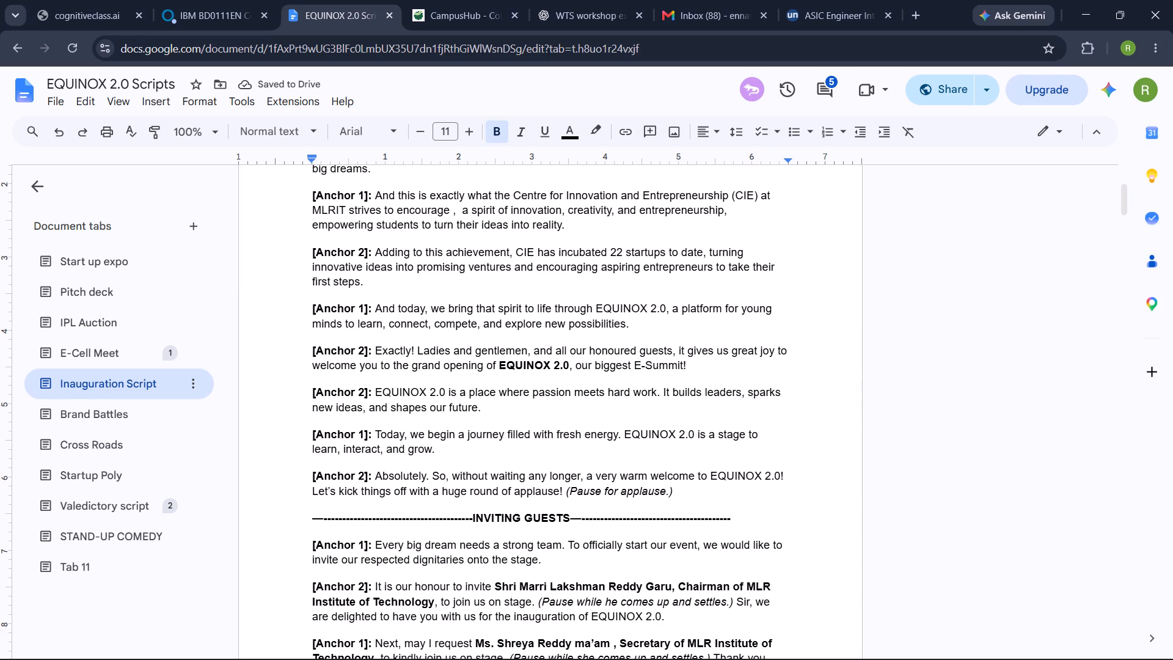
pyautogui.press('Left')
pyautogui.press('BackSpace')
pyautogui.press('2')
pyautogui.press('BackSpace')
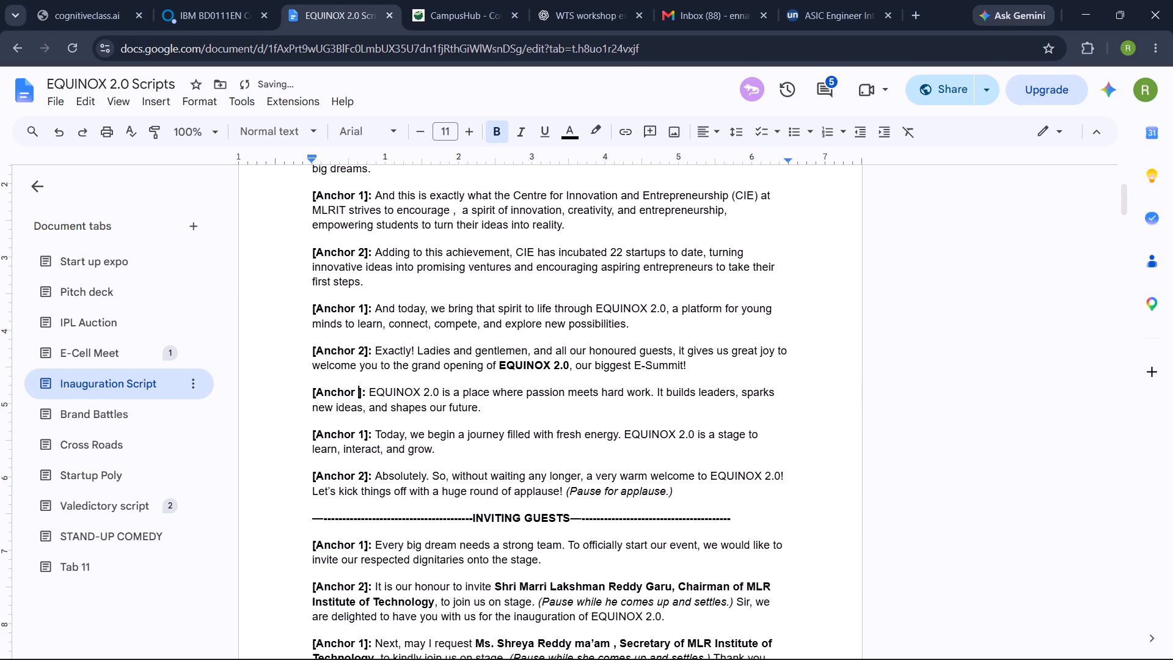
pyautogui.press('1')
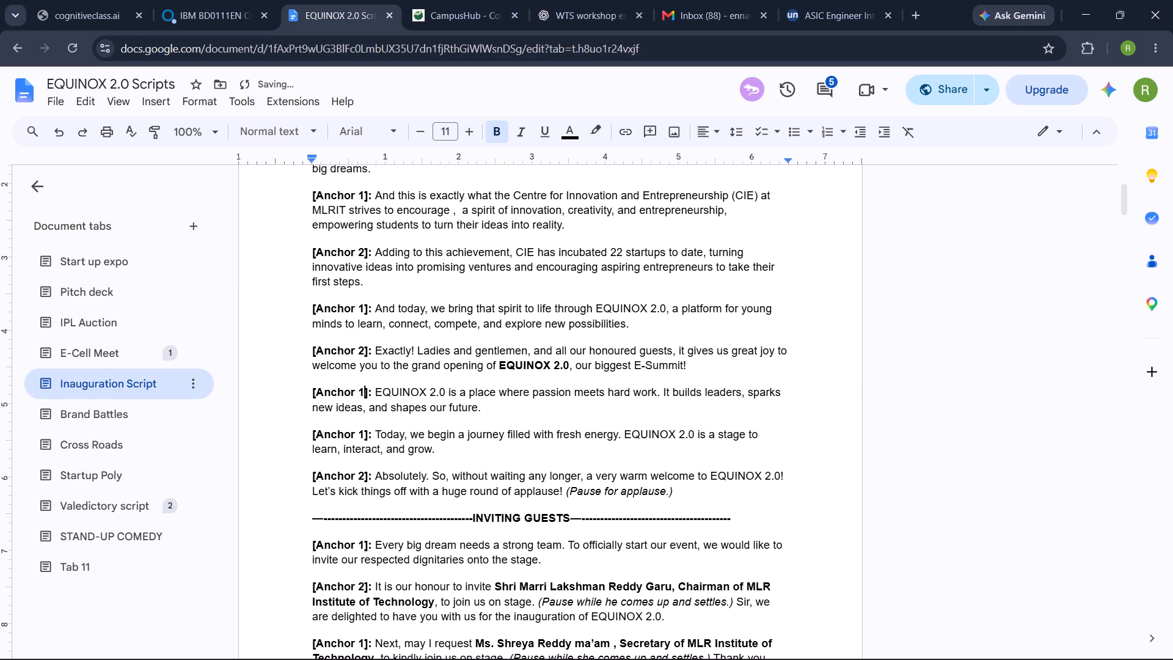
pyautogui.click(365, 436)
pyautogui.press('BackSpace')
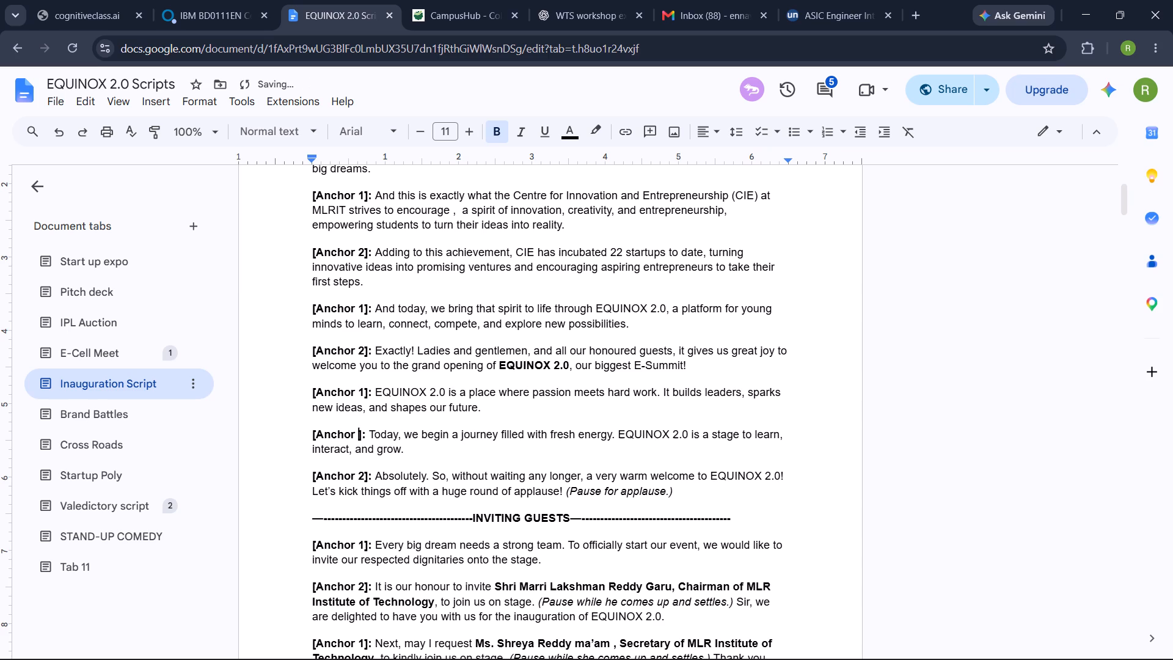
pyautogui.press('2')
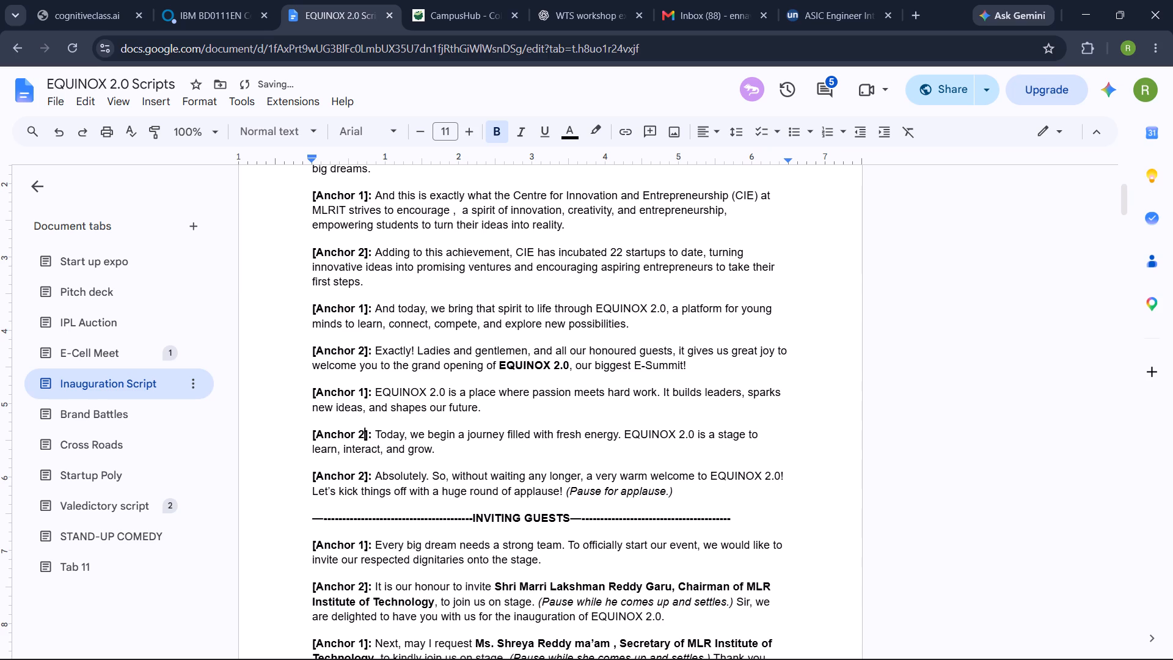
# Relabel the "Absolutely. So, without waiting any longer" line above the INVITING GUESTS divider as Anchor 1.
pyautogui.click(363, 477)
pyautogui.press('Left')
pyautogui.write('1&')
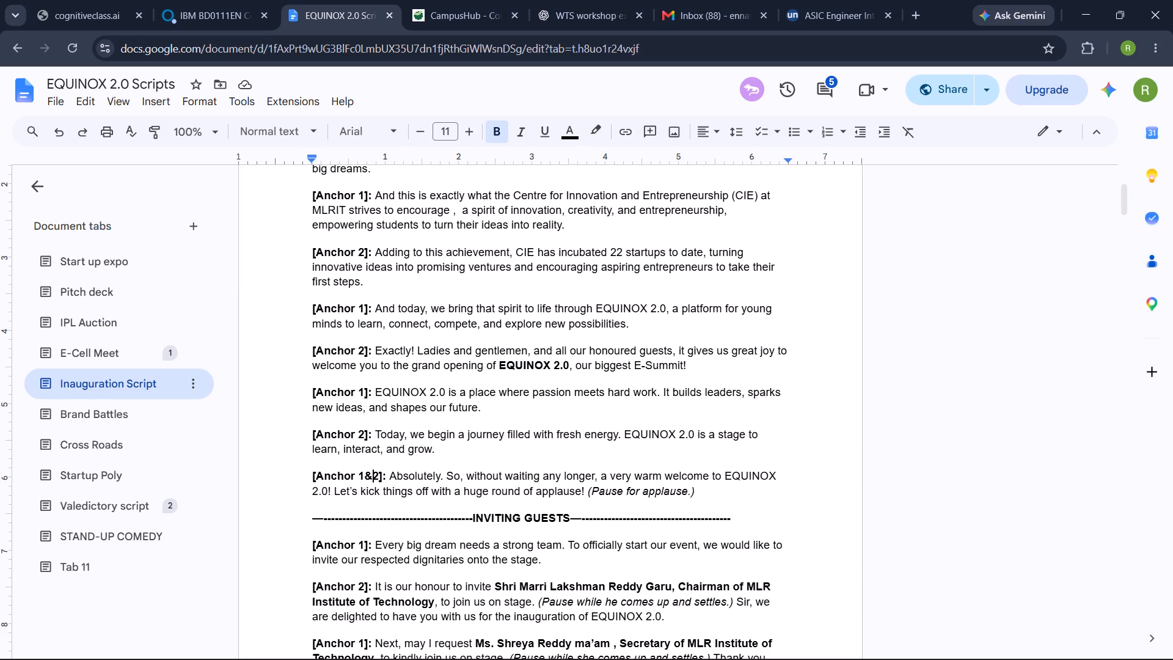
pyautogui.press('Right')
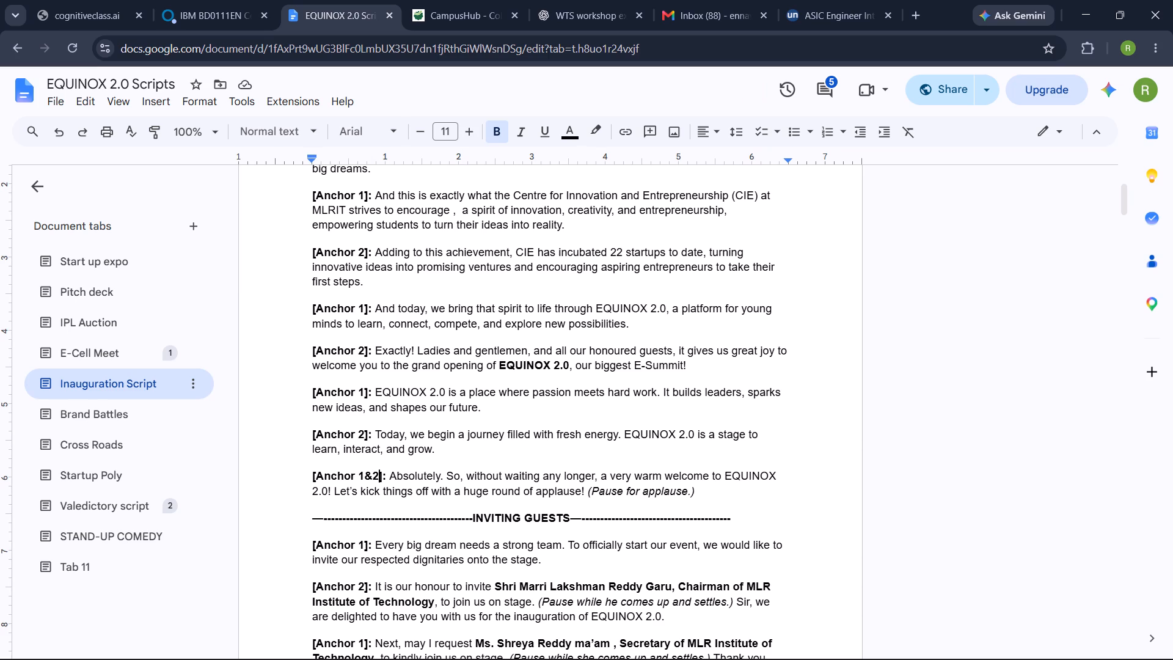
pyautogui.press('BackSpace')
pyautogui.press('BackSpace')
pyautogui.press('BackSpace')
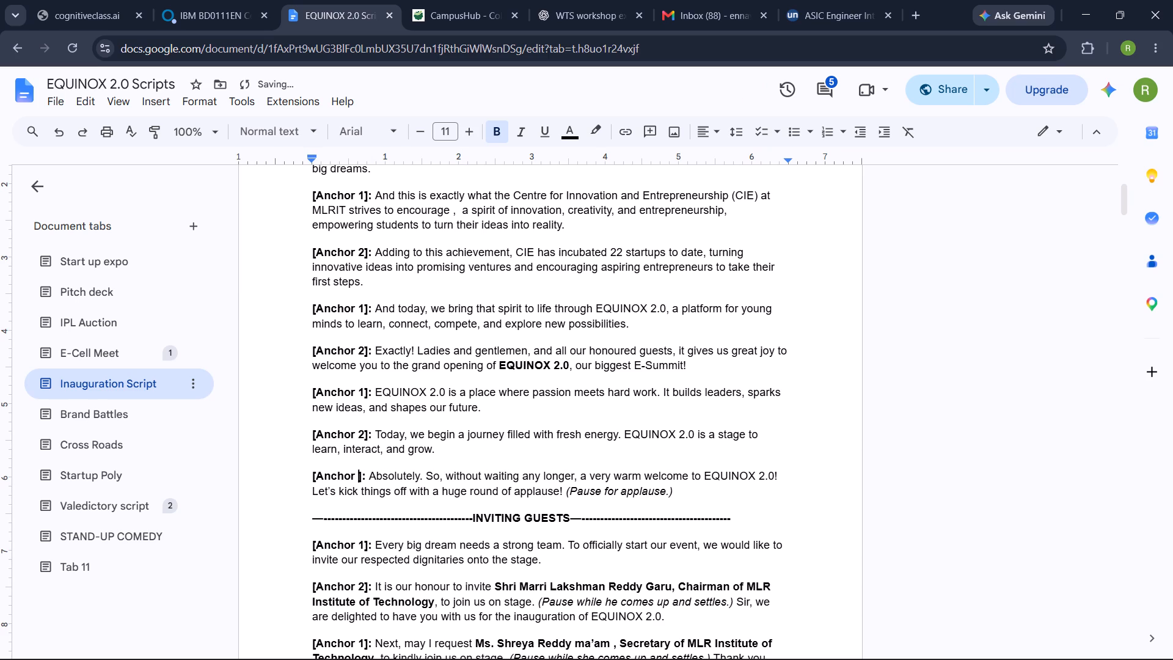
pyautogui.press('1')
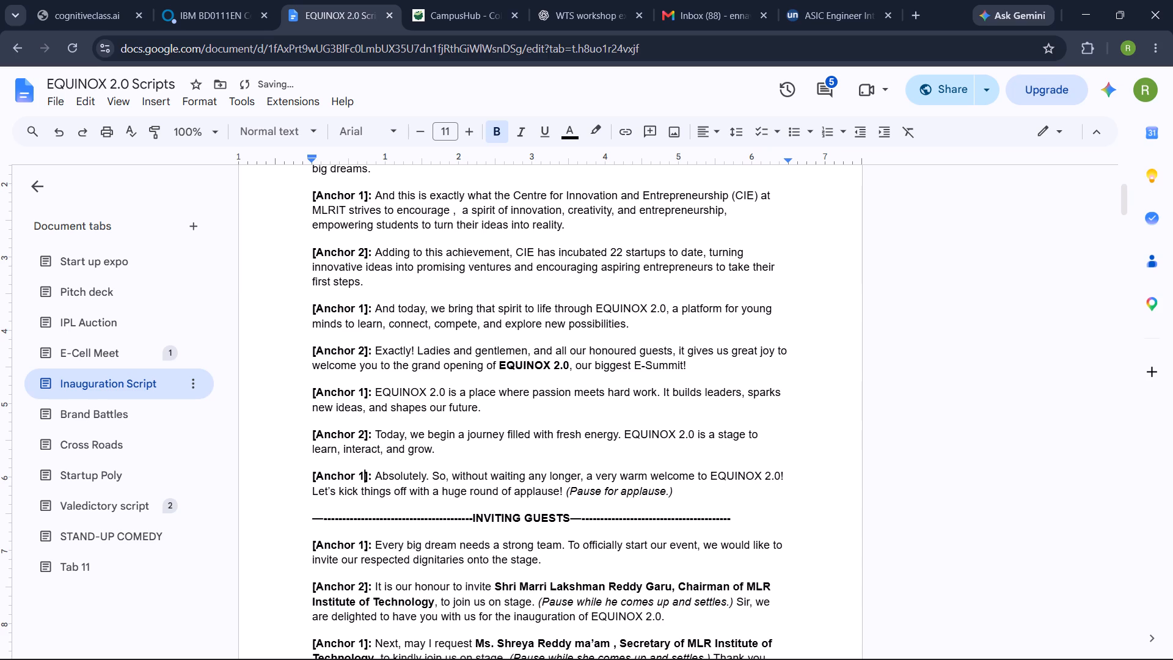
# Cut the whole "Welcoming the Event Sponsors" section, heading through "(Pause for applause.)", from above the LAMP LIGHTING divider, removing its empty paragraph.
pyautogui.scroll(-1, 414, 479)
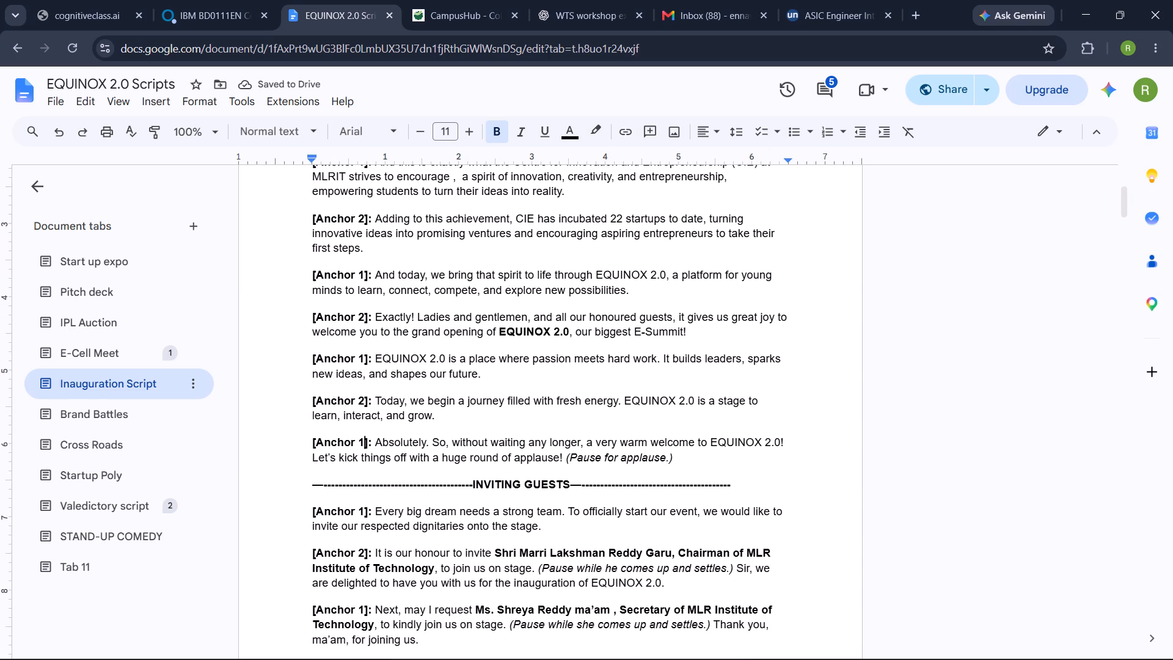
pyautogui.scroll(-1, 414, 479)
pyautogui.click(263, 163)
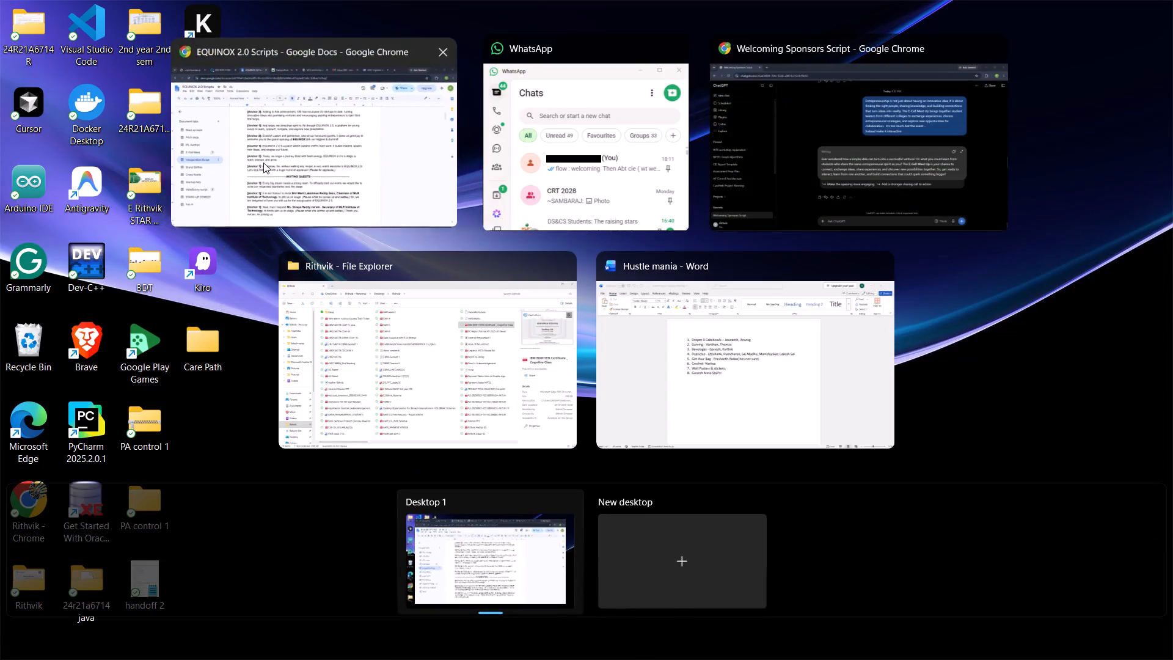
pyautogui.scroll(-6, 630, 580)
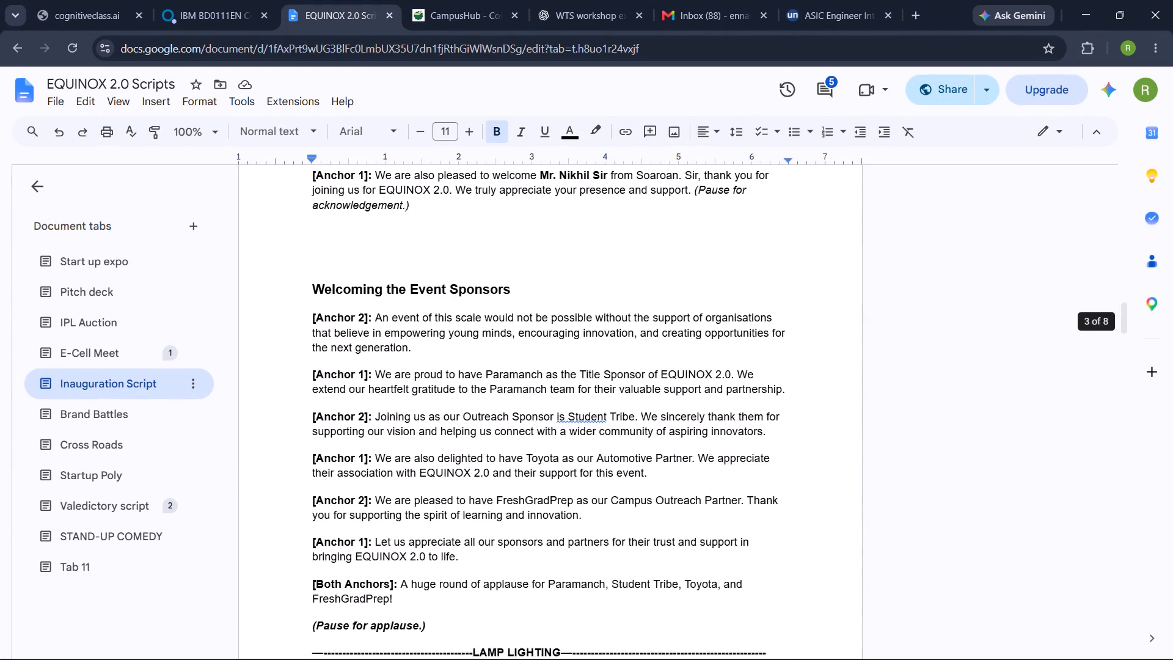
pyautogui.scroll(-2, 630, 580)
pyautogui.scroll(4, 630, 580)
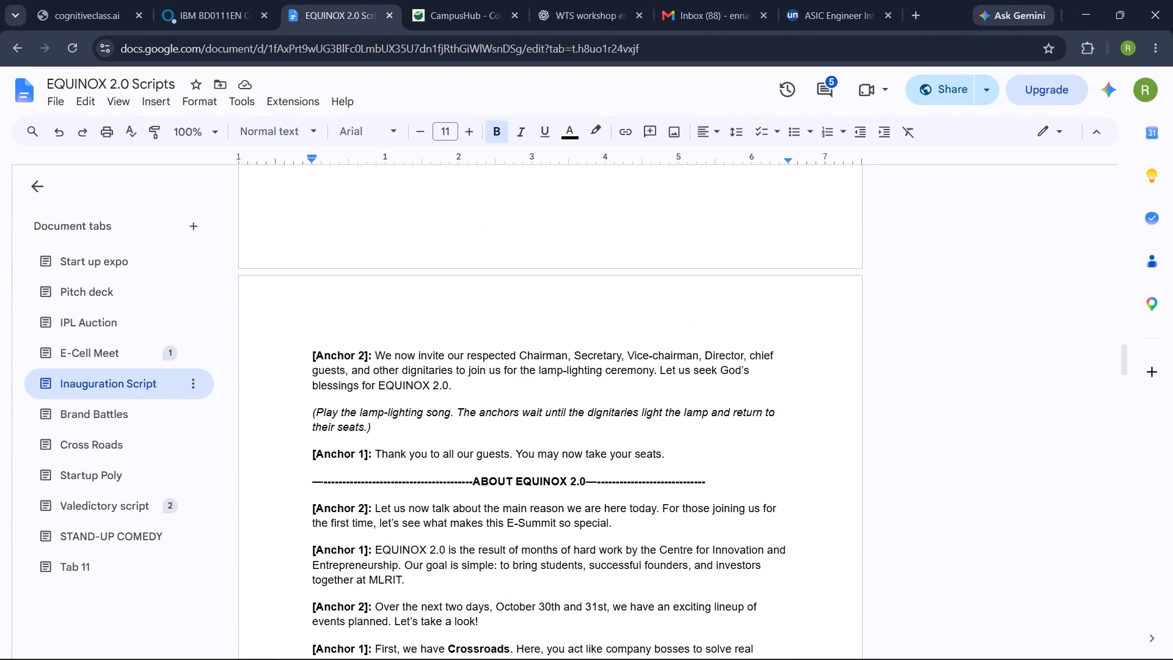
pyautogui.scroll(4, 630, 580)
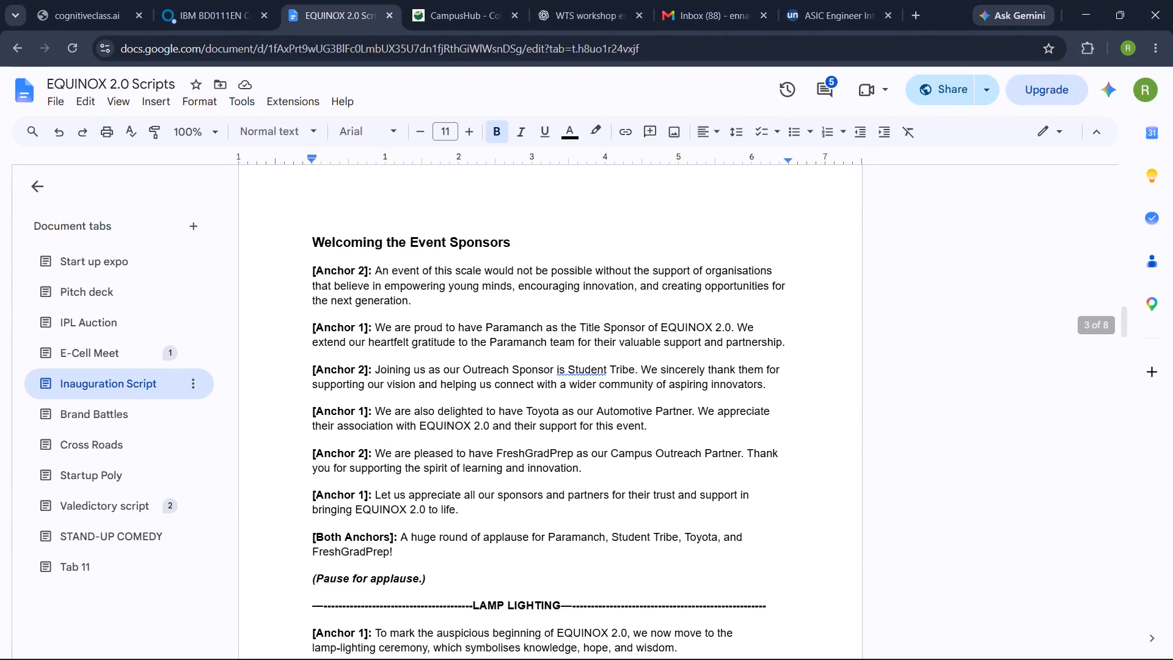
pyautogui.moveTo(433, 578); pyautogui.dragTo(260, 201)
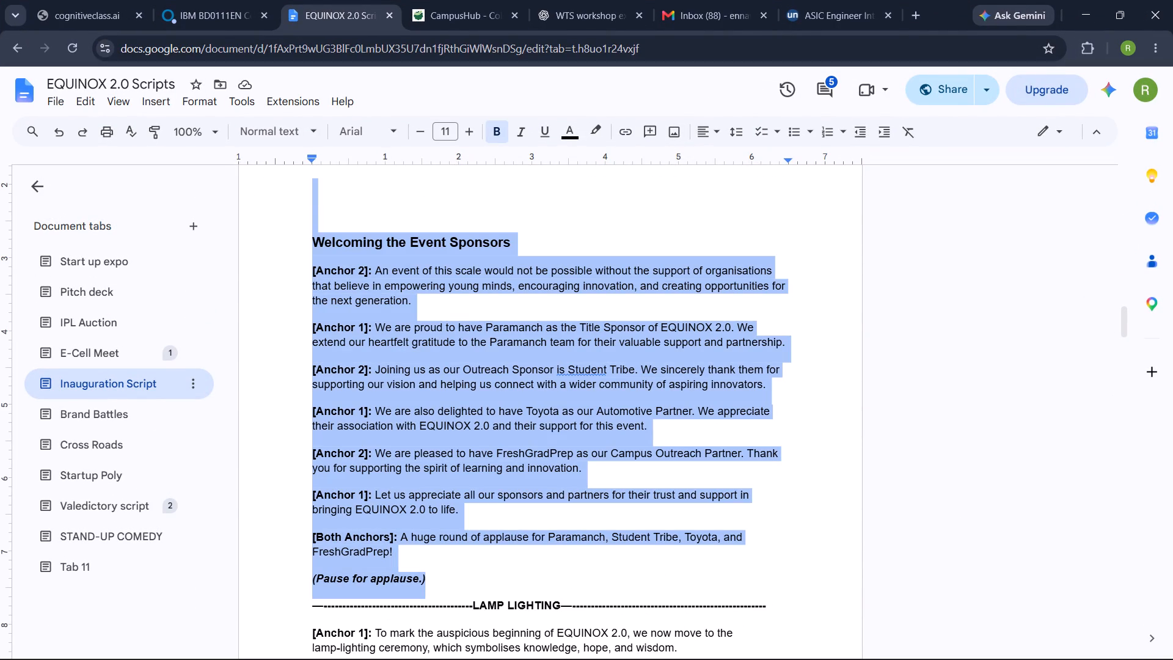
pyautogui.moveTo(260, 201); pyautogui.dragTo(272, 240)
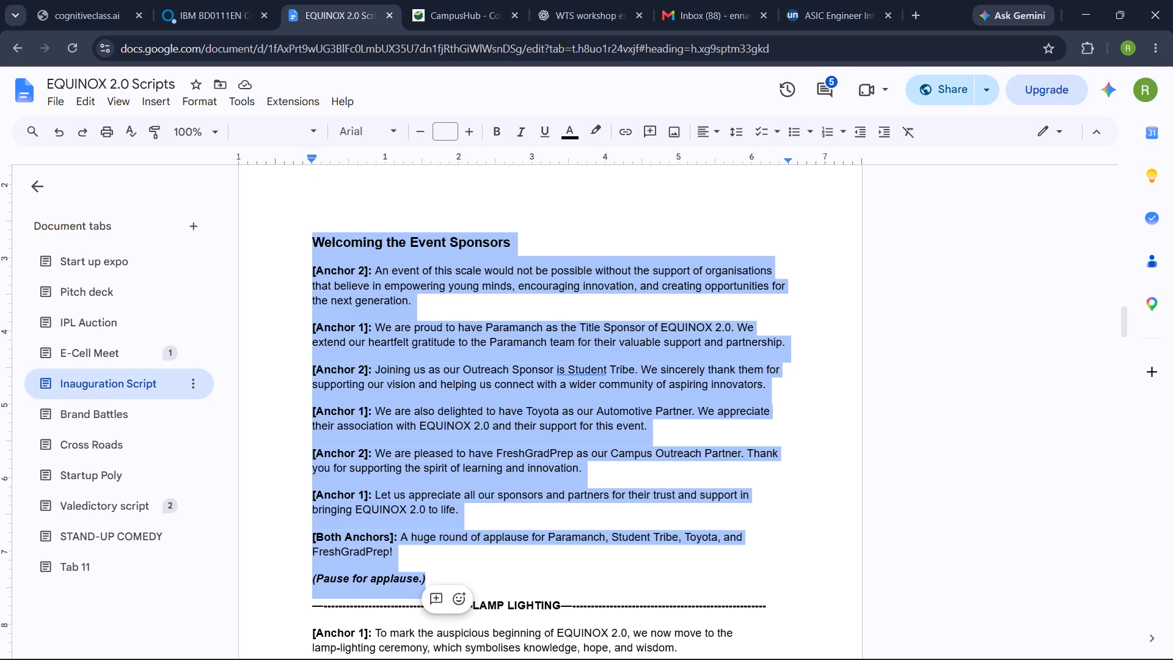
pyautogui.hotkey('ctrl', 'x')
pyautogui.press('BackSpace')
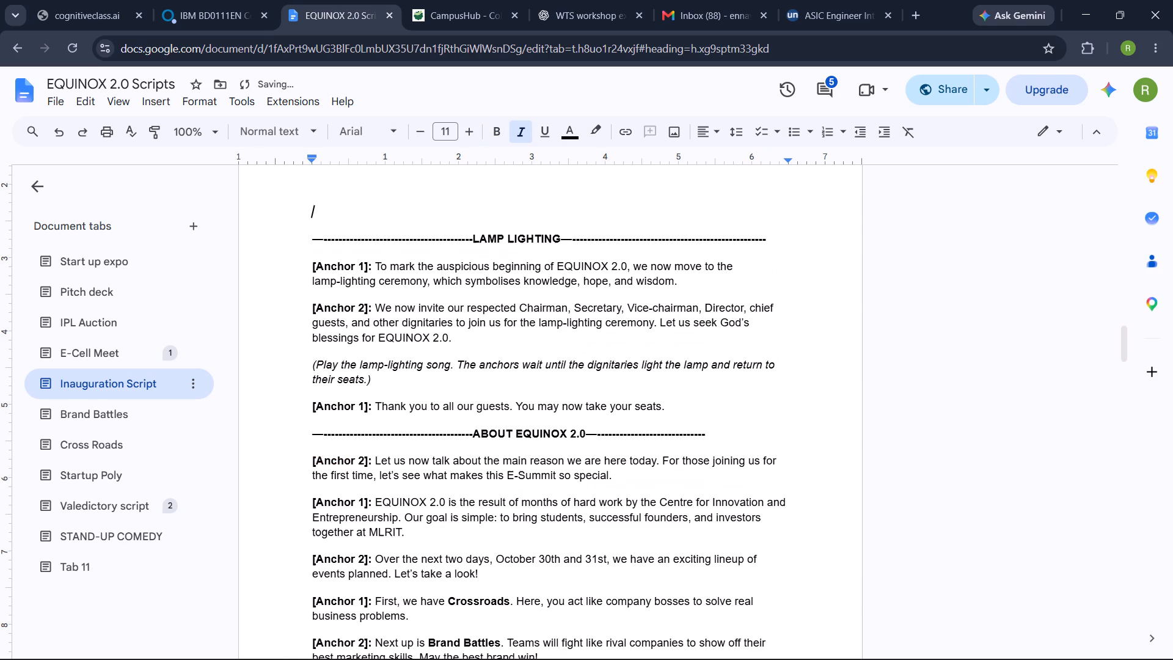
# Paste the sponsors section on a new paragraph after the "Absolutely. So, without waiting any longer" line, above the INVITING GUESTS divider.
pyautogui.scroll(6, 272, 240)
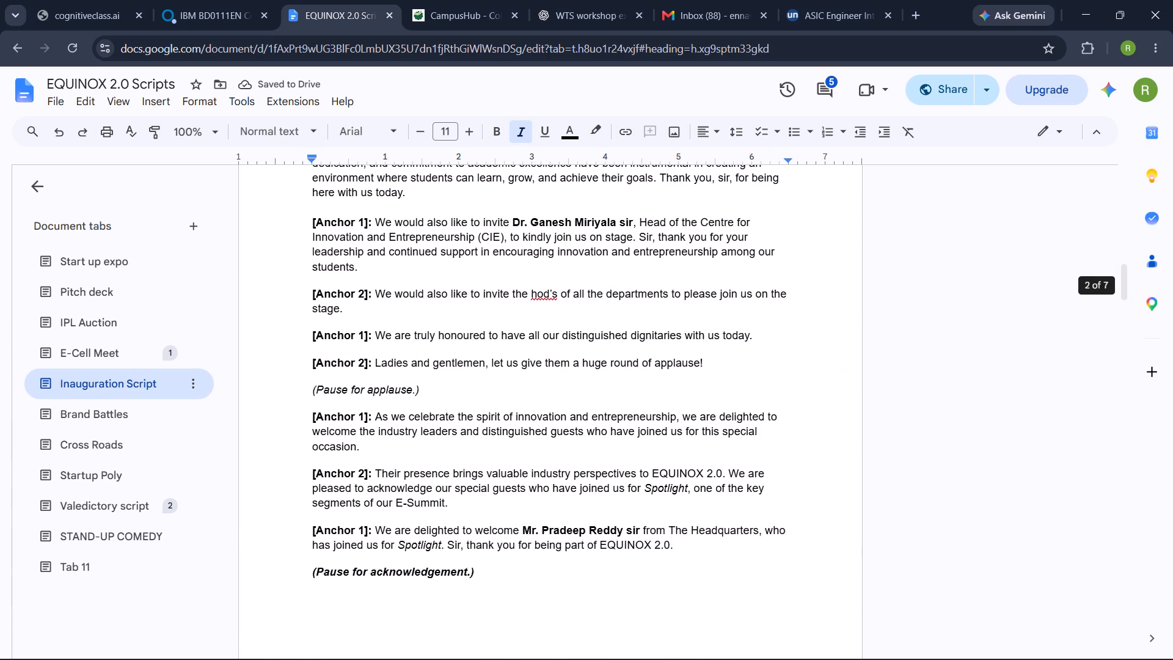
pyautogui.scroll(5, 272, 240)
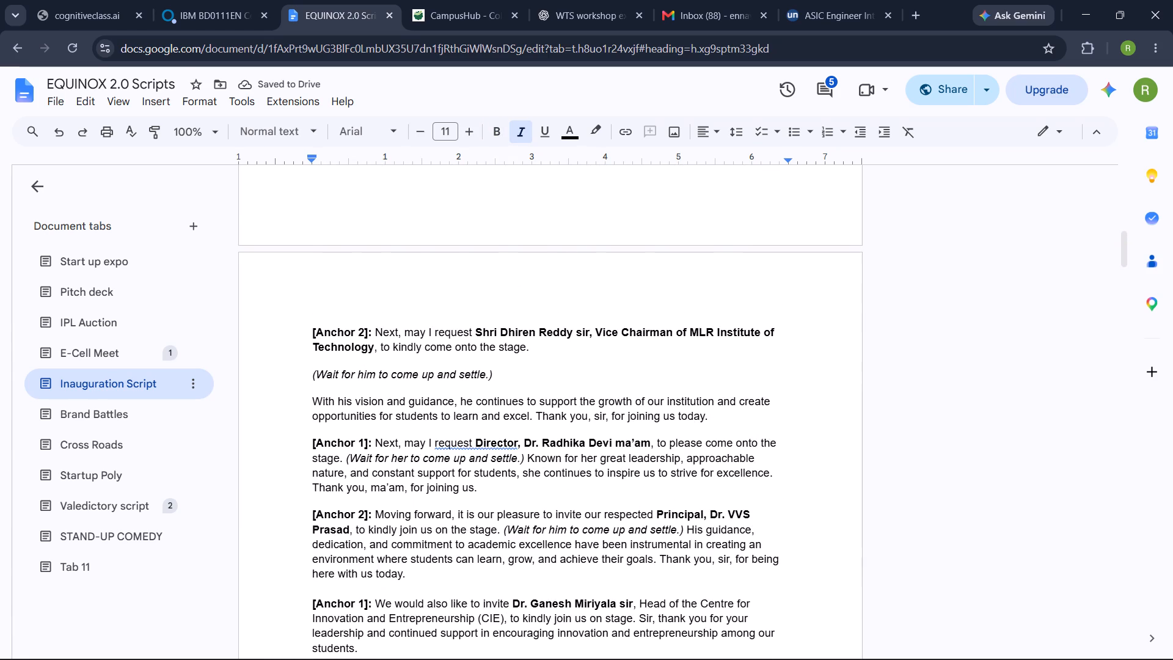
pyautogui.scroll(3, 272, 240)
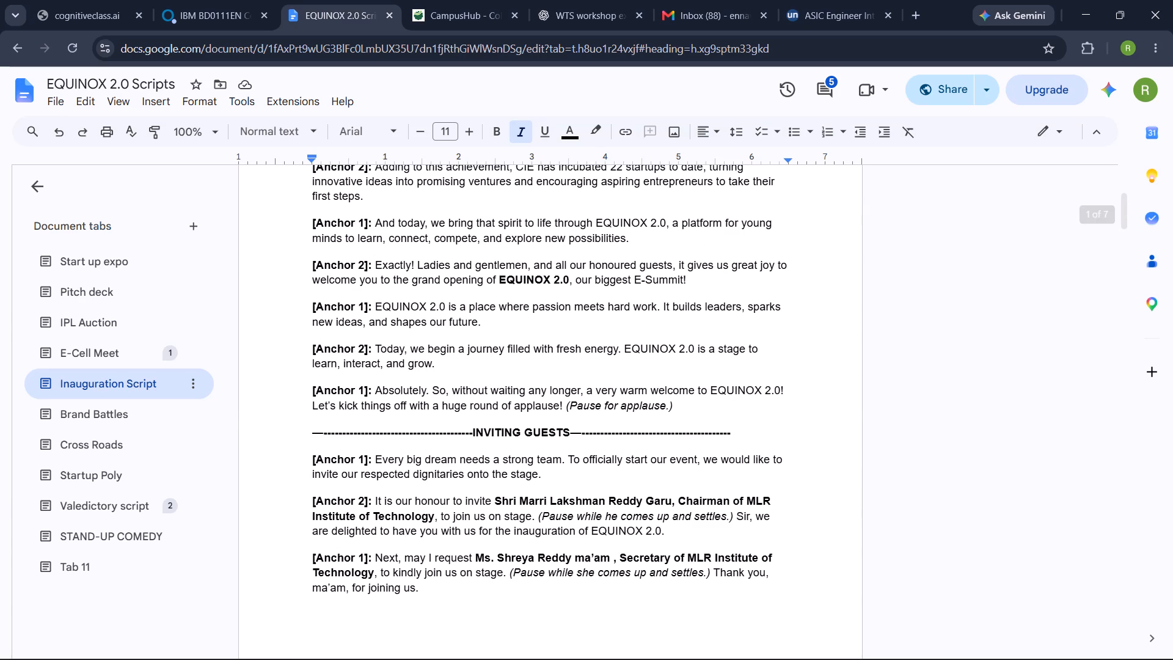
pyautogui.click(711, 412)
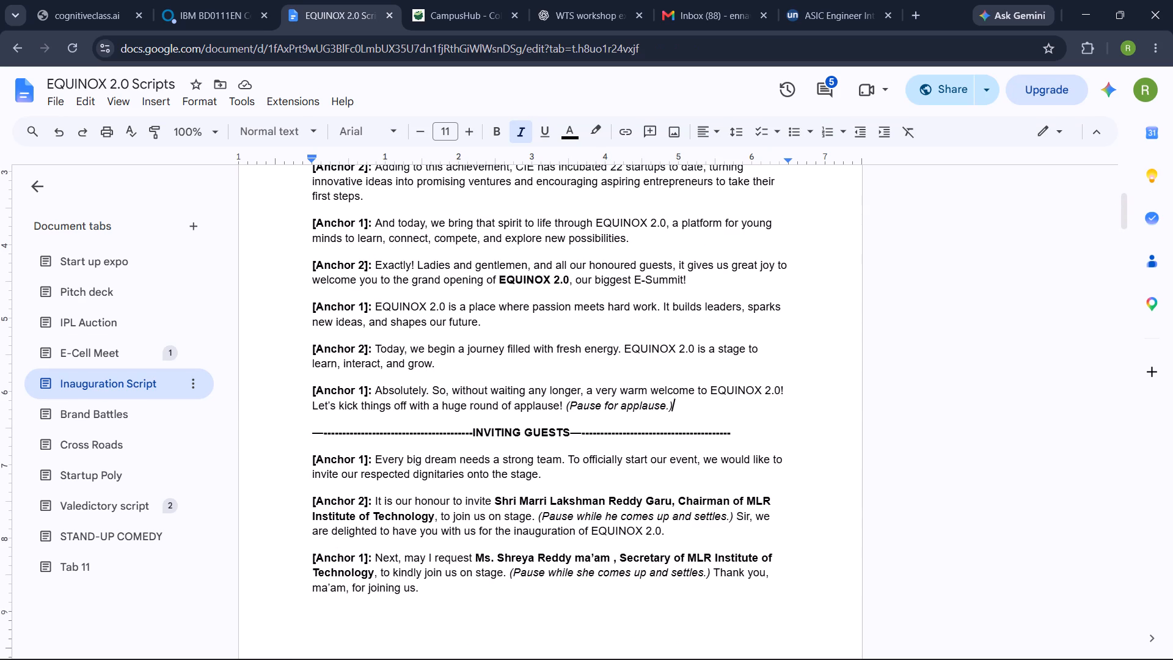
pyautogui.press('Return')
pyautogui.press('Return')
pyautogui.hotkey('ctrl', 'v')
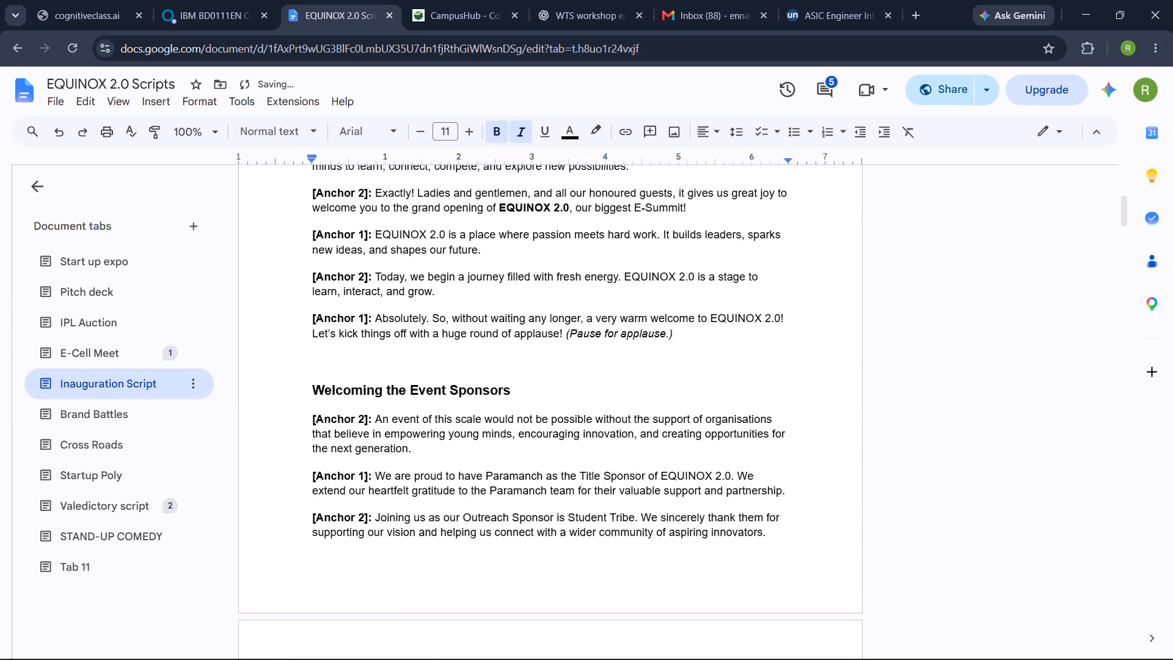
# Insert a row of hyphens before the "Welcoming the Event Sponsors" heading, without the auto-formed long dash at its start.
pyautogui.scroll(4, 711, 412)
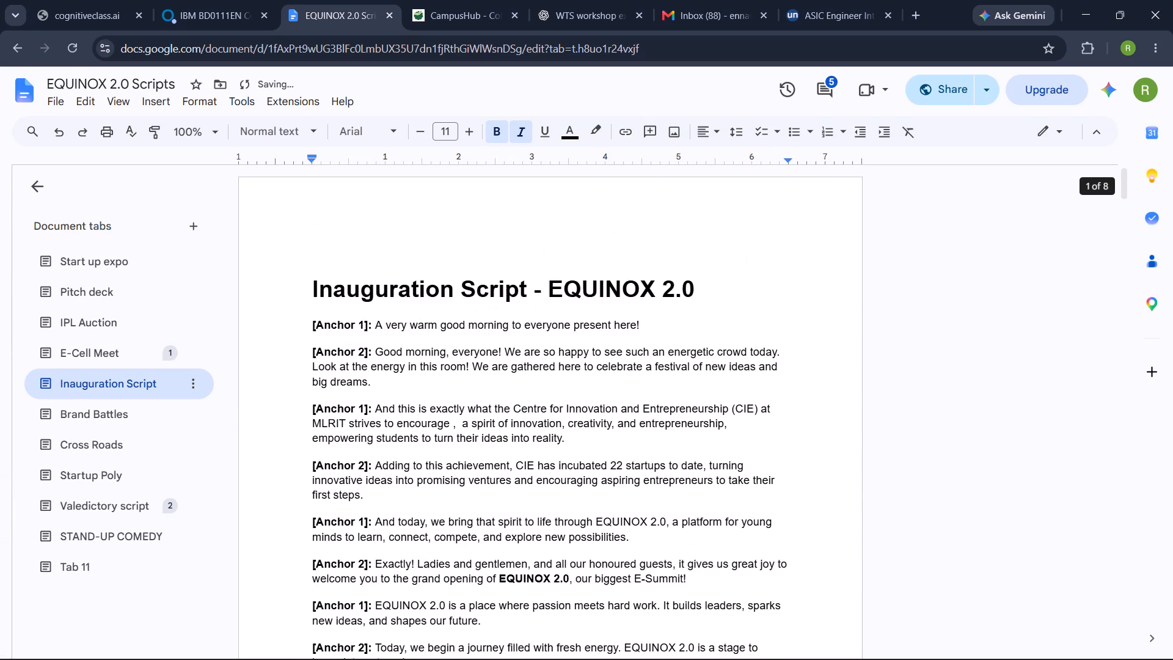
pyautogui.hscroll(-1, 711, 412)
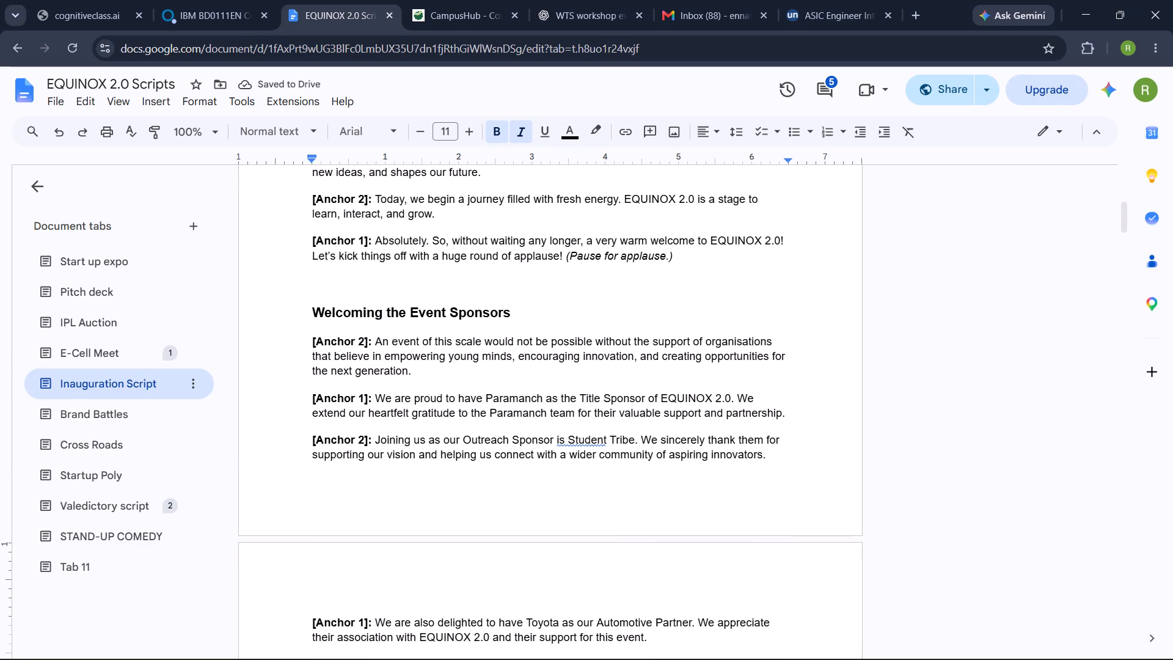
pyautogui.click(310, 317)
pyautogui.write('--')
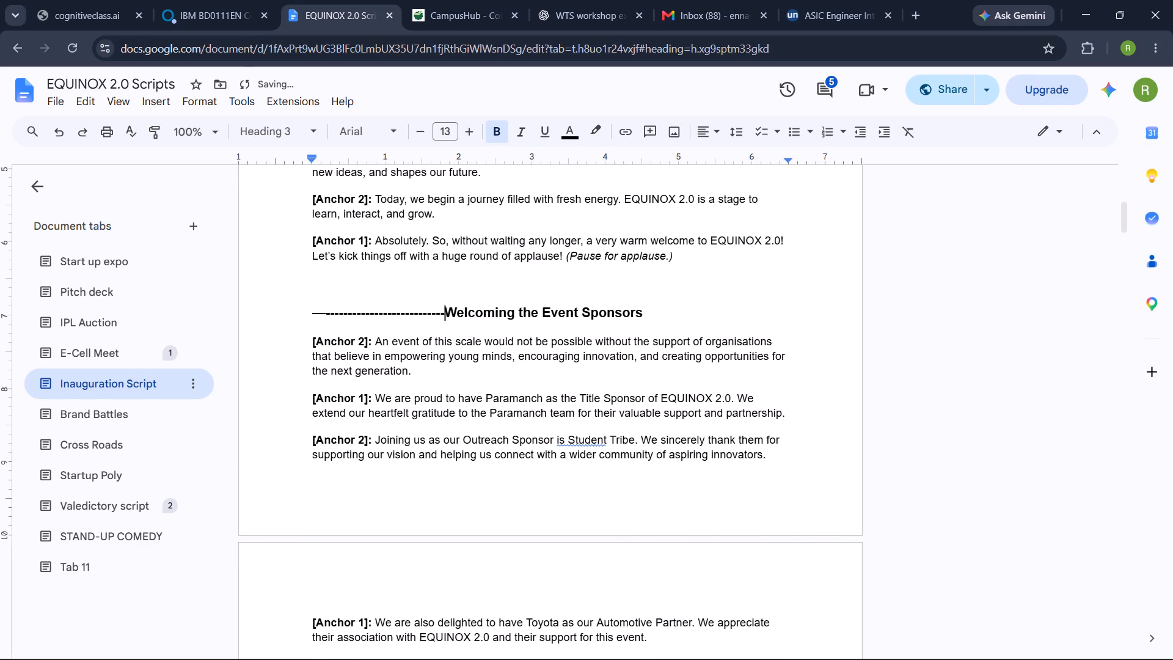
pyautogui.click(325, 310)
pyautogui.press('BackSpace')
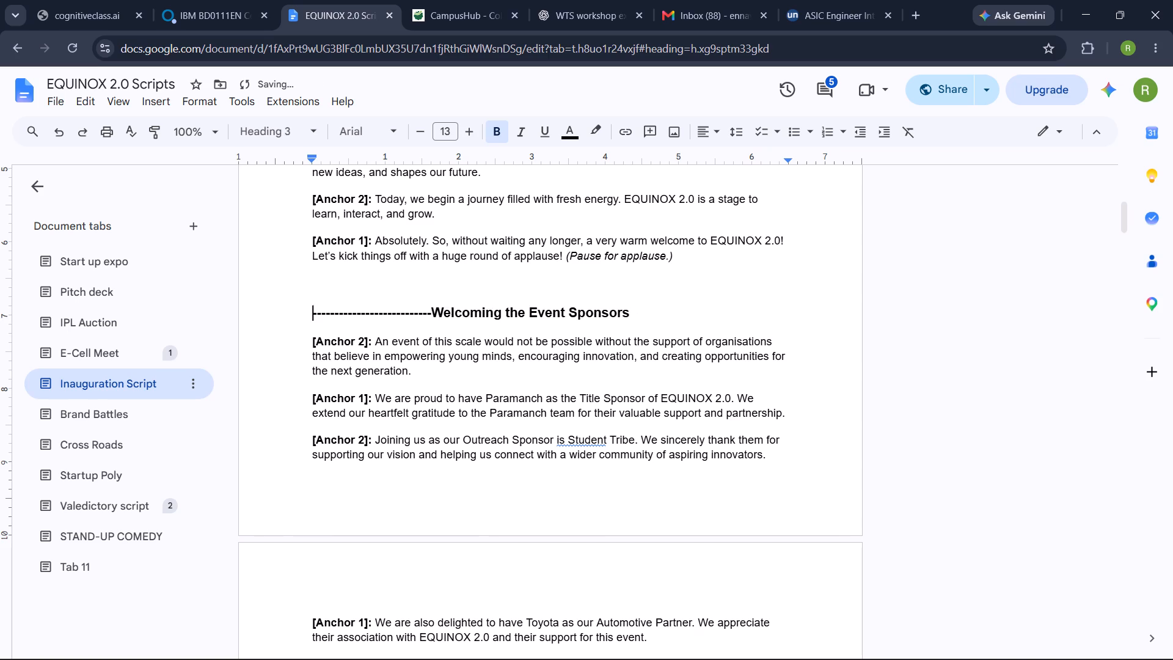
# Add a matching row of dashes after the "Welcoming the Event Sponsors" heading to complete the section divider.
pyautogui.click(630, 314)
pyautogui.press('-')
pyautogui.press('-')
pyautogui.press('-')
pyautogui.press('-')
pyautogui.press('-')
pyautogui.press('-')
pyautogui.press('-')
pyautogui.press('-')
pyautogui.press('-')
pyautogui.press('-')
pyautogui.press('-')
pyautogui.press('-')
pyautogui.press('-')
pyautogui.press('-')
pyautogui.press('-')
pyautogui.press('-')
pyautogui.press('-')
pyautogui.press('-')
pyautogui.press('-')
pyautogui.press('-')
pyautogui.write('---')
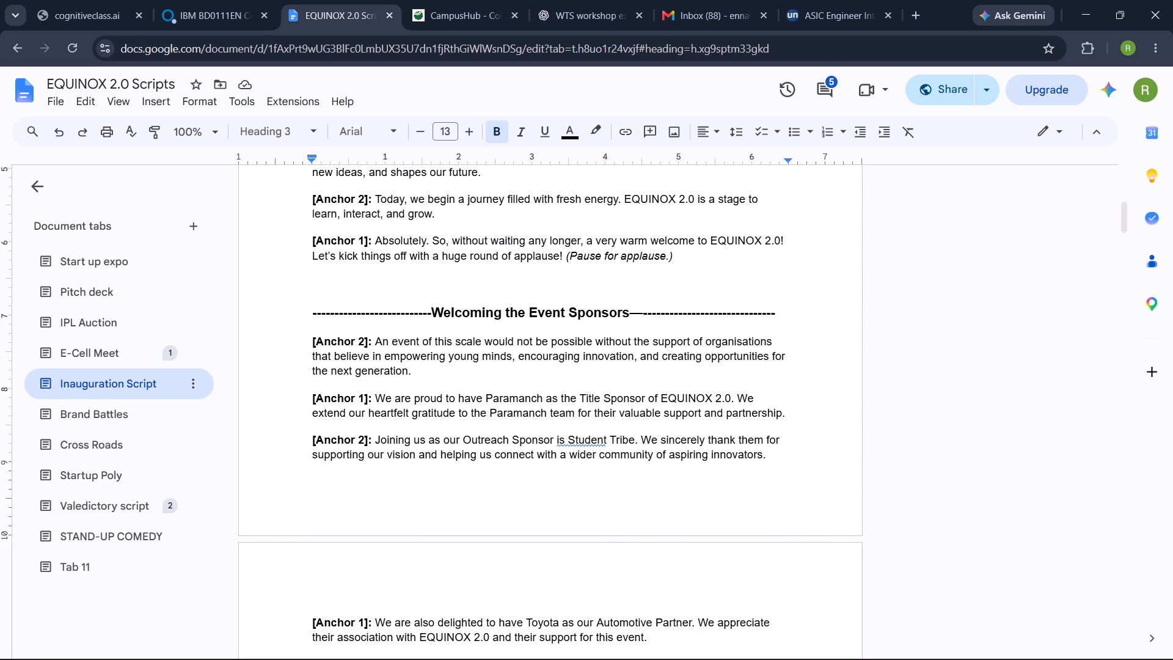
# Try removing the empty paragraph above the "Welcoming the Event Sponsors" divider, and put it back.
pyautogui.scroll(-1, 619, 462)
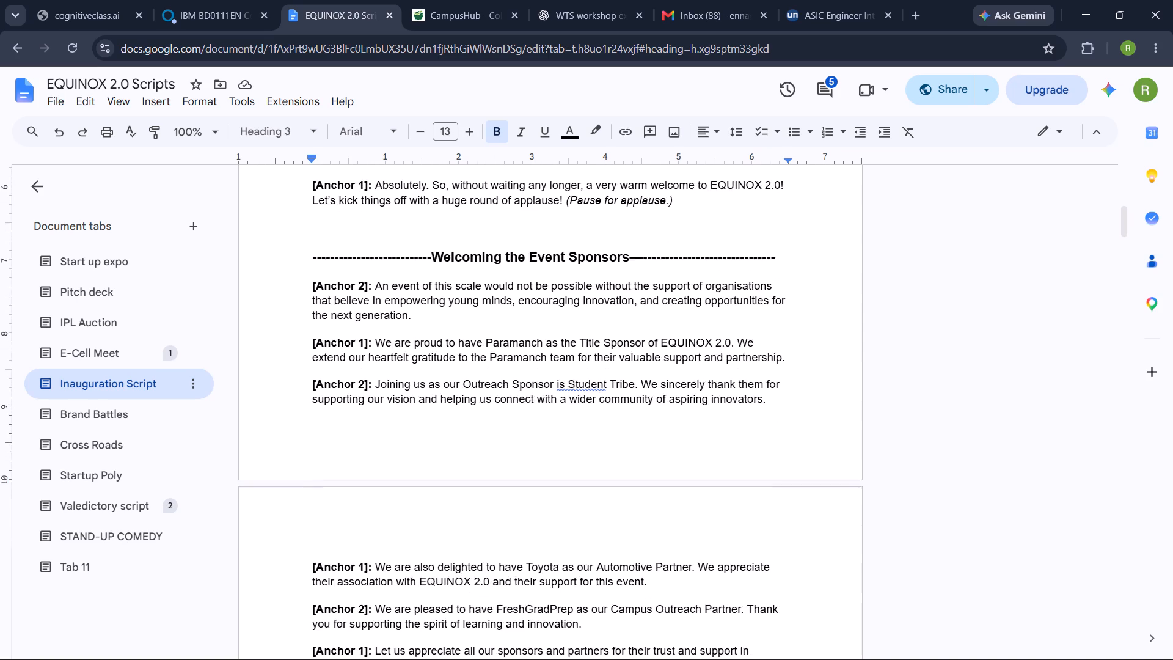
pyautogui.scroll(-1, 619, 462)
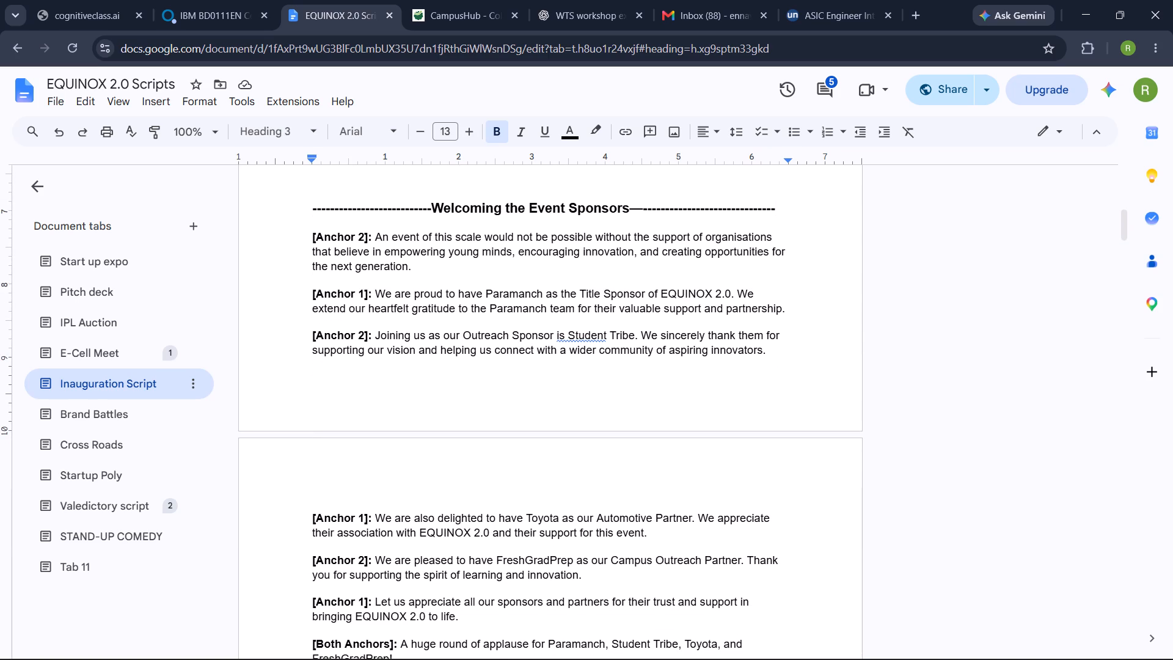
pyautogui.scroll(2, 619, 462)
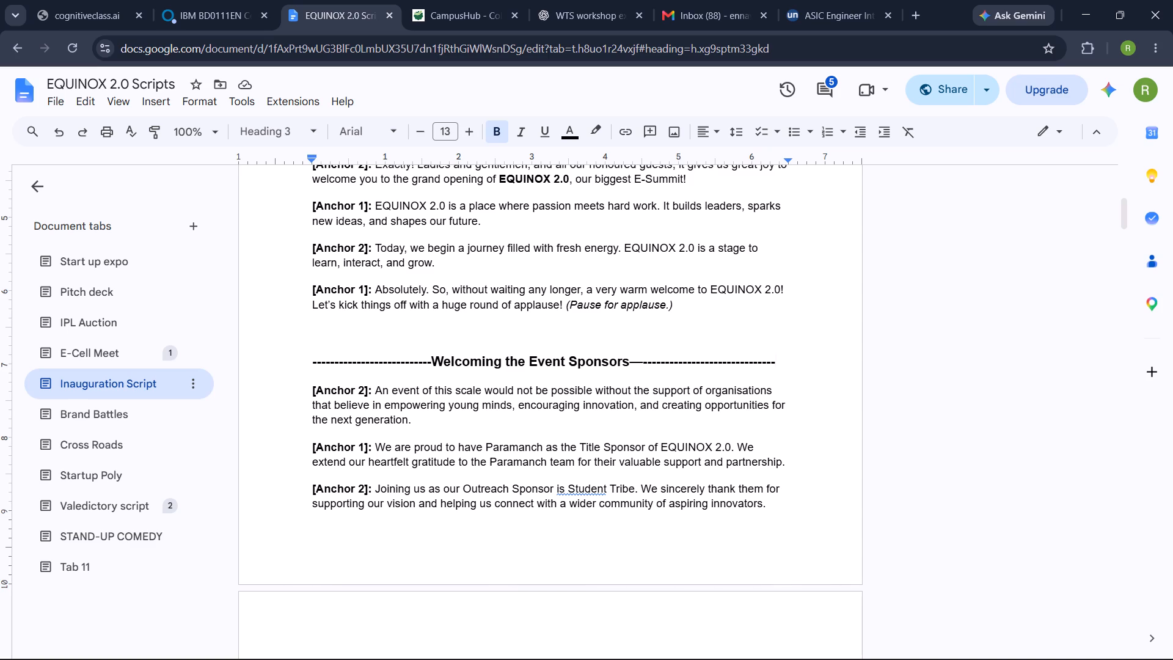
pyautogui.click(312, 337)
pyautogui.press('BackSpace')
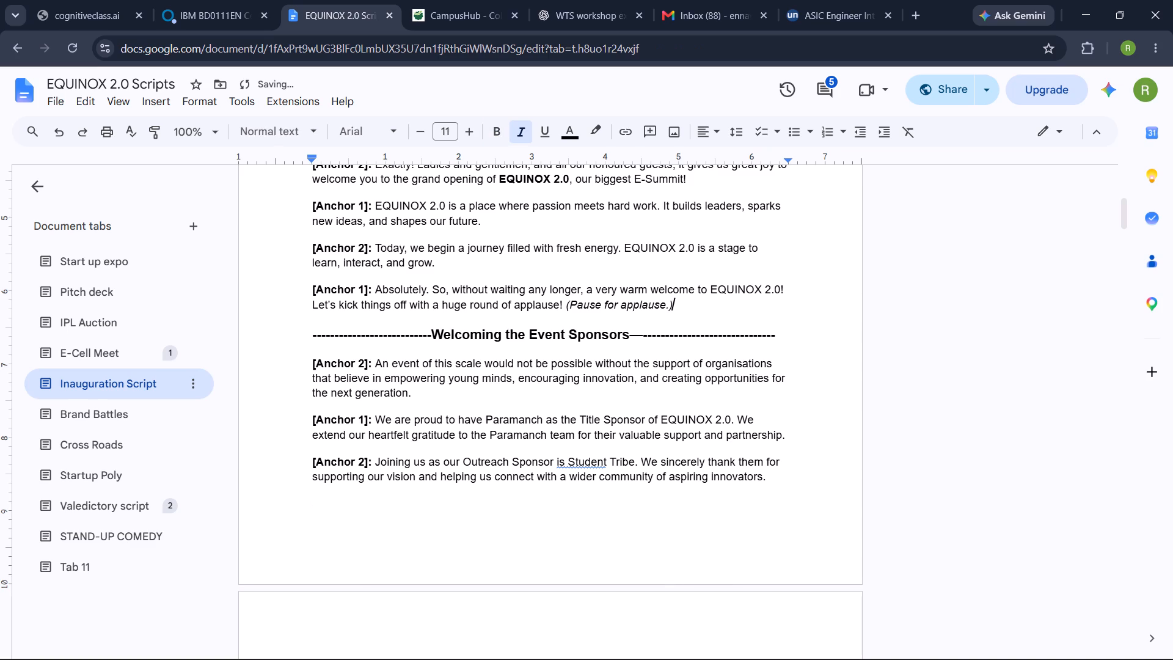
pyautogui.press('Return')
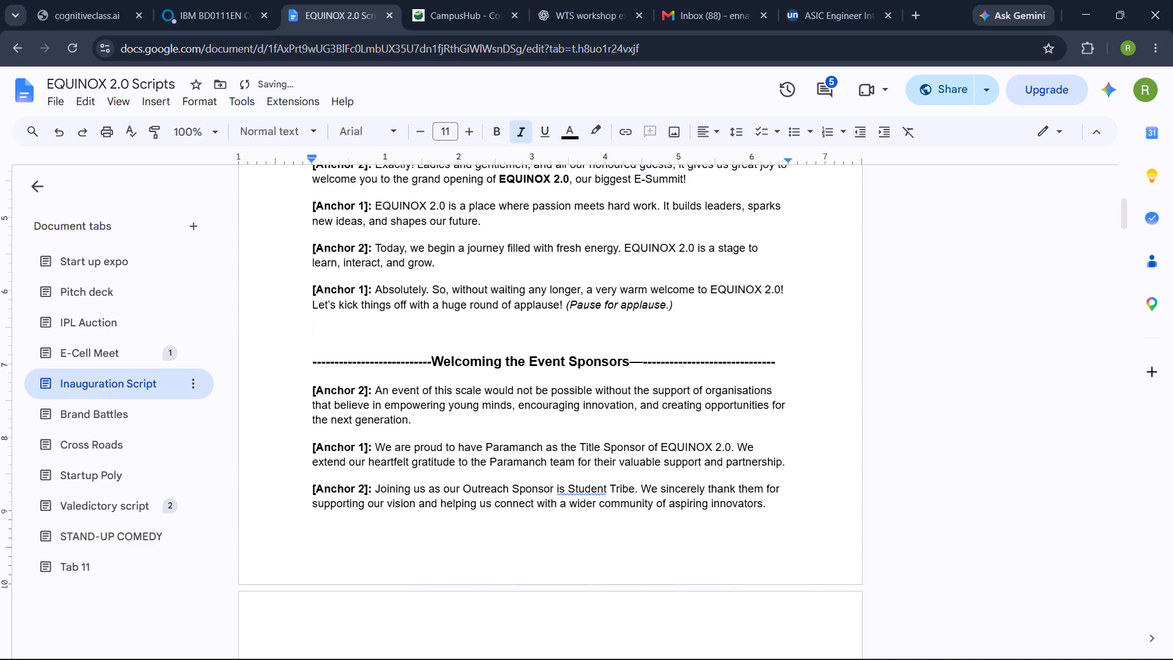
# Review the script's section order and anchor lines from the sponsors section through to the SPEECHES section.
pyautogui.scroll(-2, 389, 354)
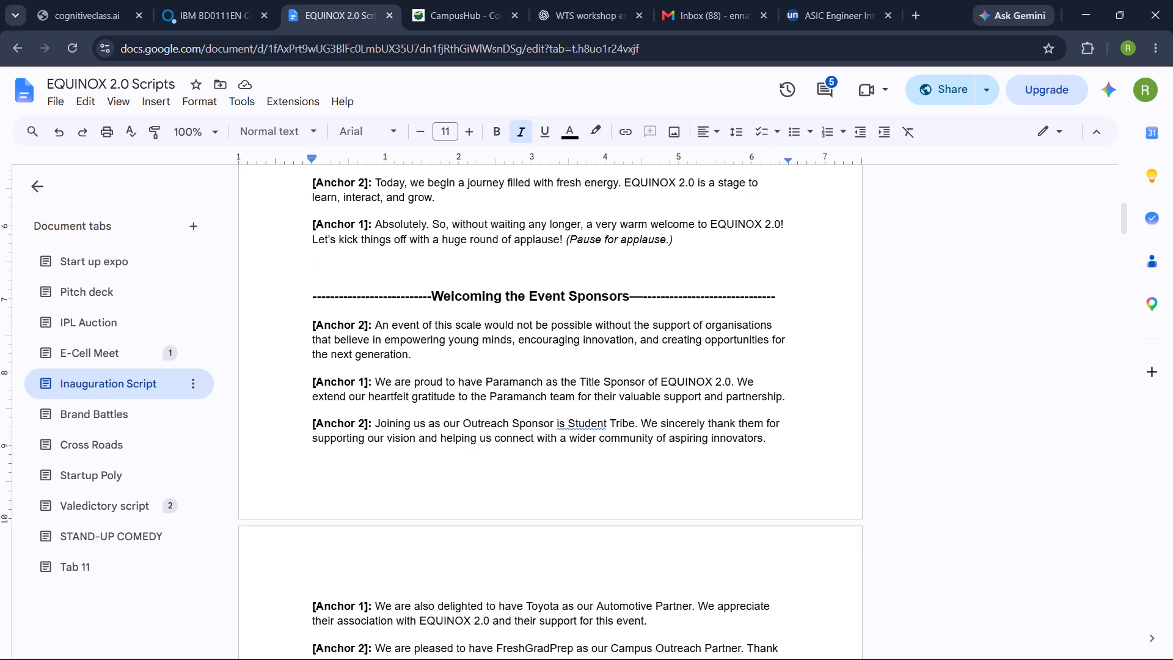
pyautogui.scroll(1, 389, 354)
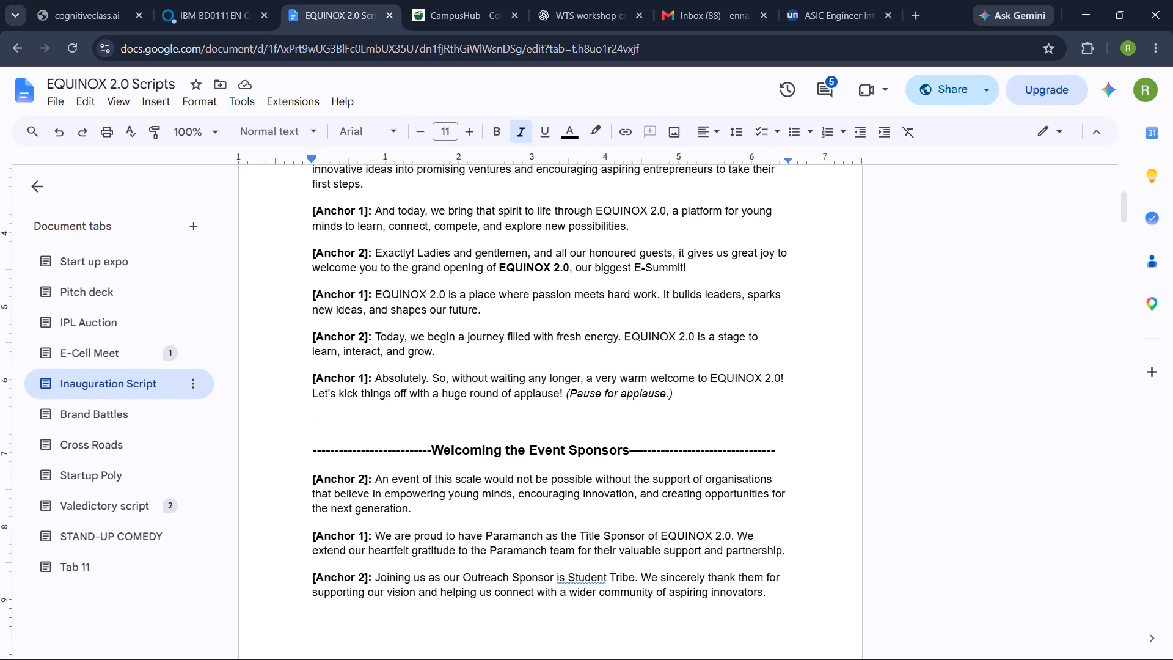
pyautogui.scroll(-1, 389, 354)
pyautogui.scroll(1, 389, 354)
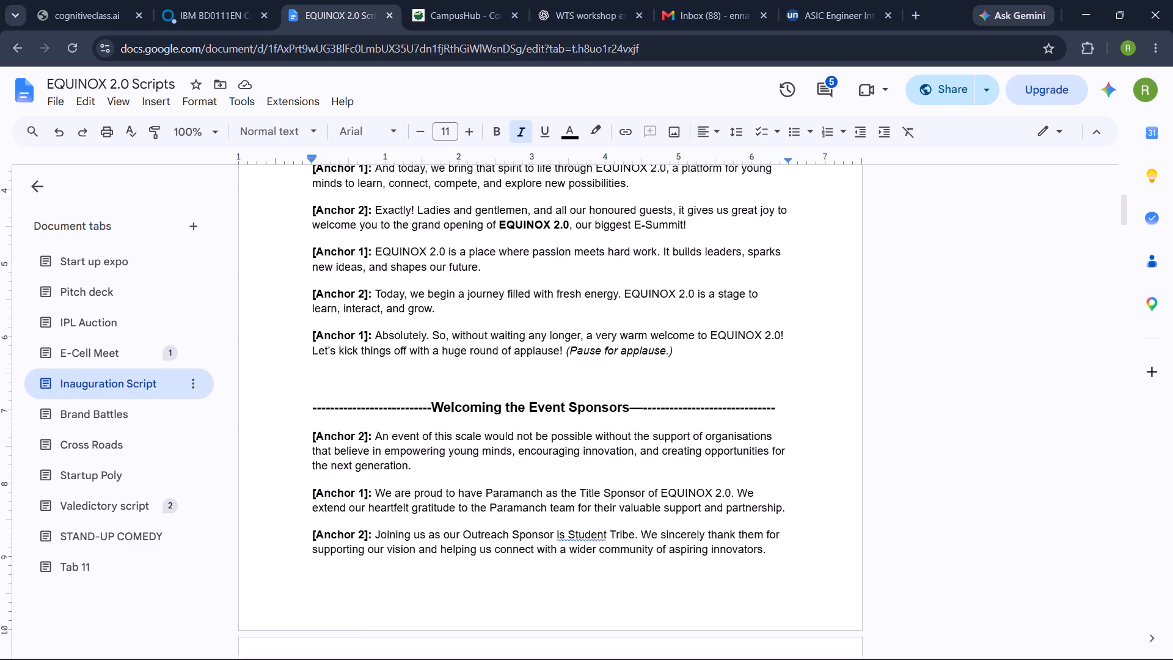
pyautogui.scroll(1, 389, 354)
pyautogui.scroll(-3, 389, 354)
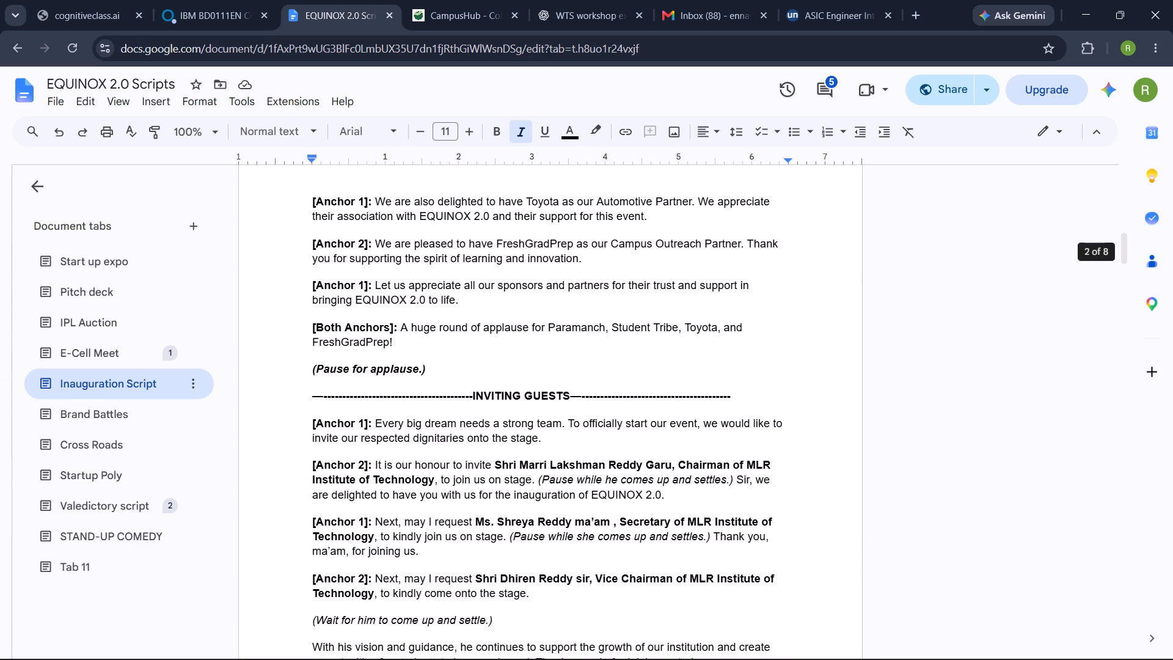
pyautogui.scroll(-4, 389, 354)
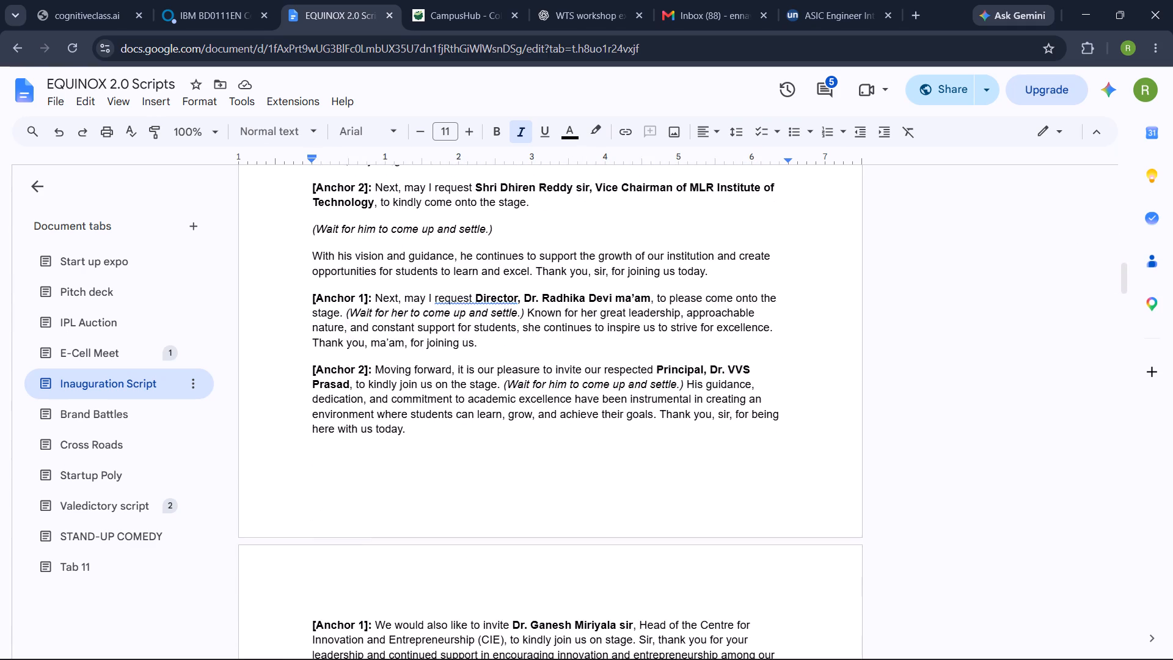
pyautogui.scroll(-5, 389, 354)
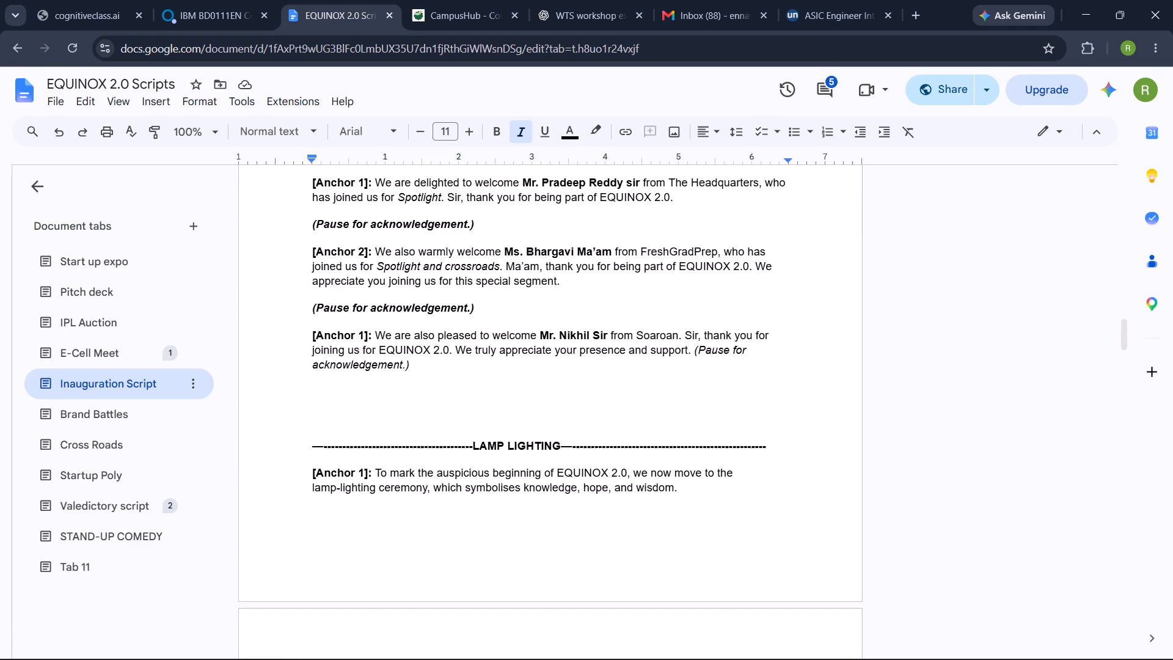
pyautogui.scroll(-5, 389, 354)
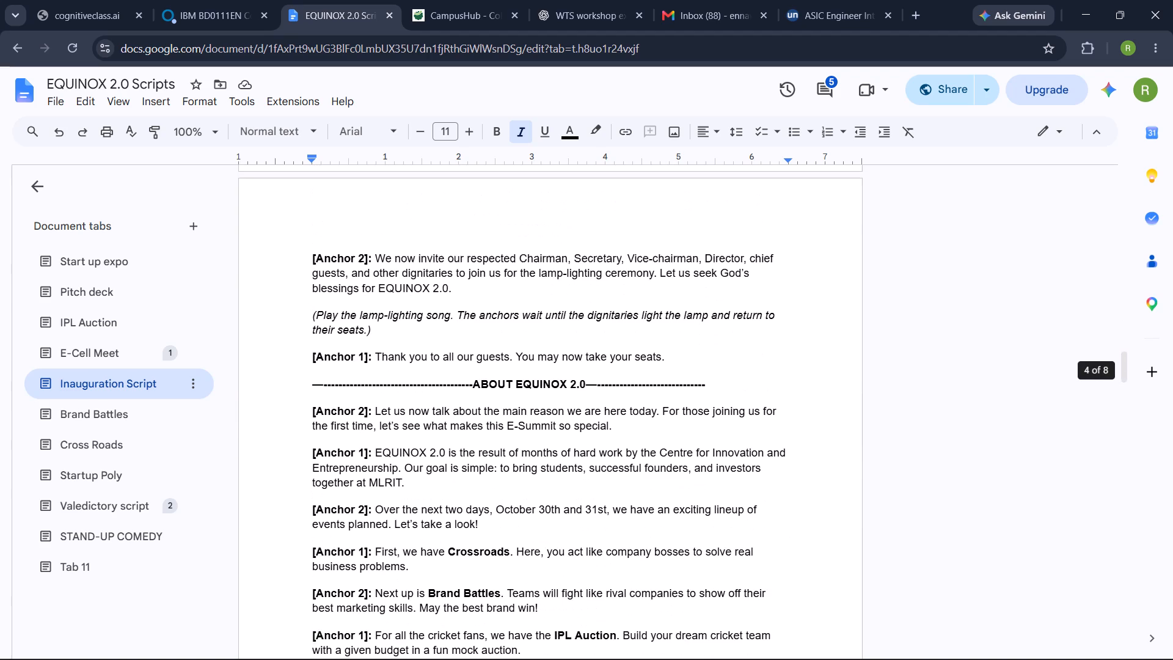
pyautogui.scroll(-2, 389, 354)
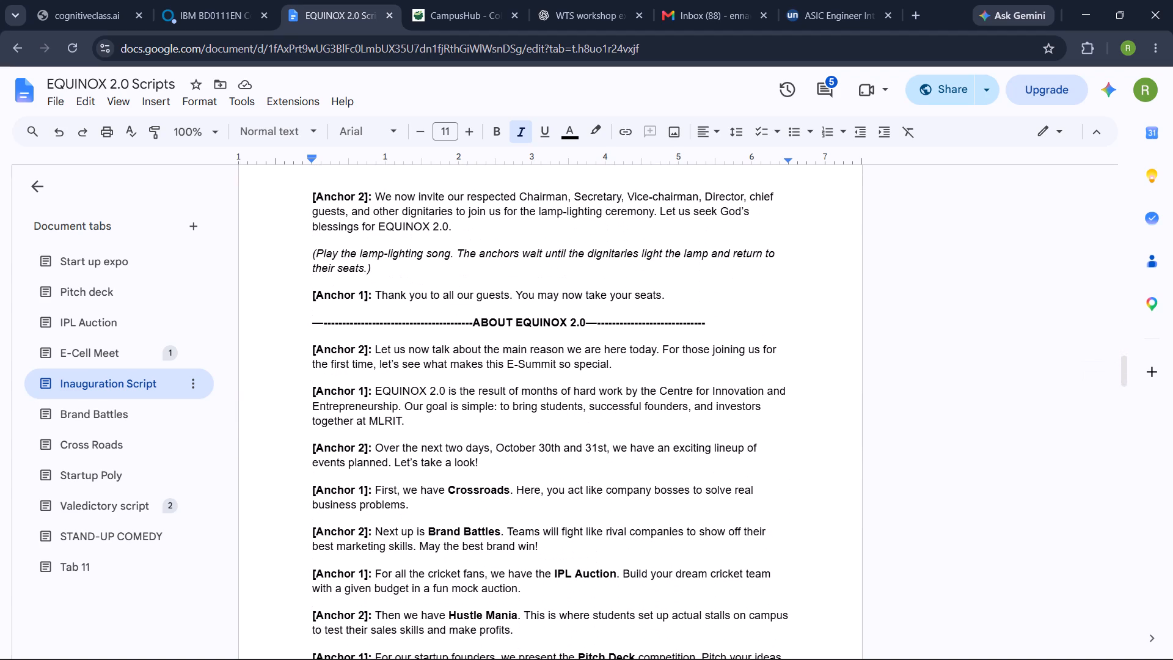
pyautogui.scroll(-3, 389, 354)
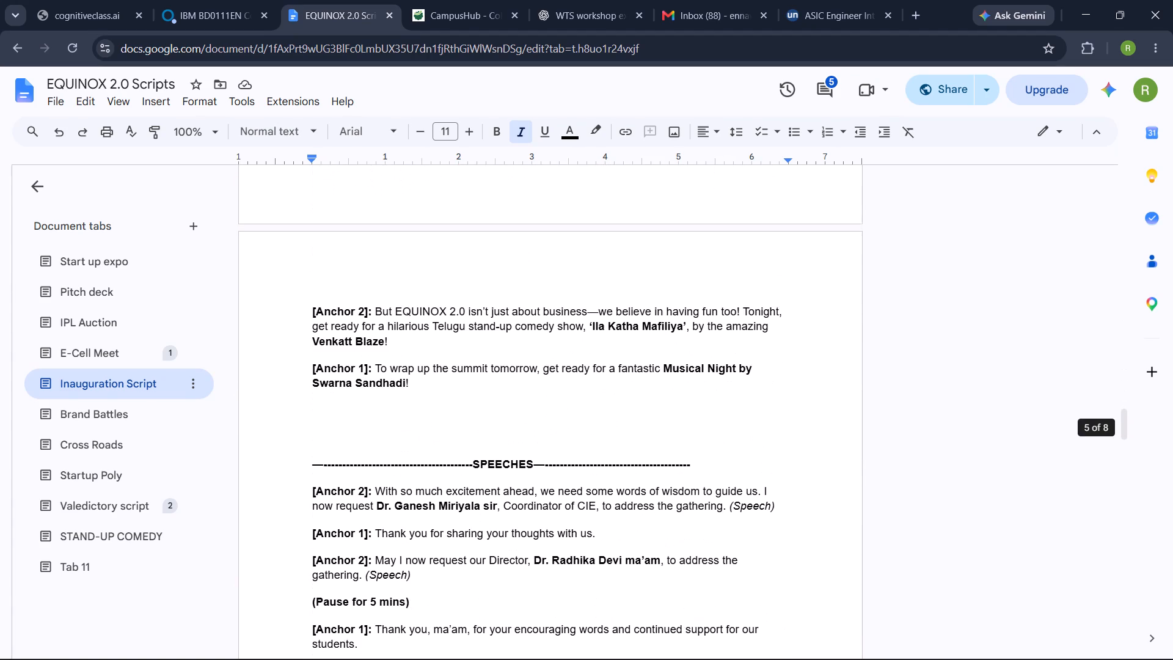
pyautogui.scroll(-2, 389, 354)
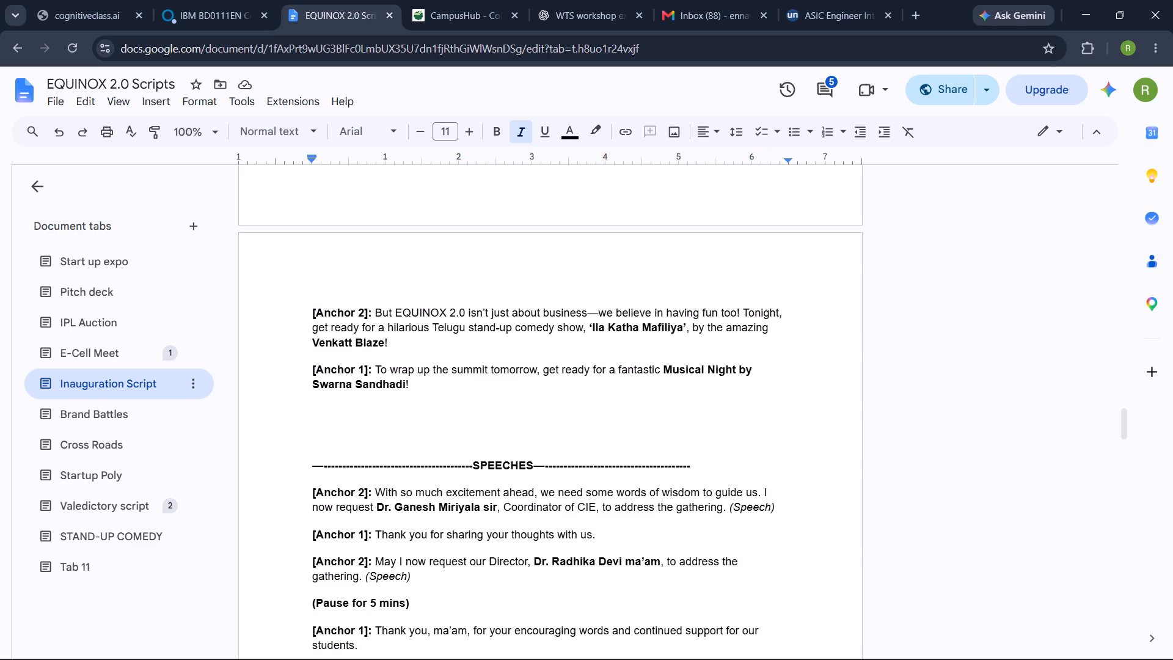
# Move the ABOUT EQUINOX 2.0 section, through the Musical Night line, to just after the opening's final "(Pause for applause.)", clearing the blank lines left behind.
pyautogui.moveTo(414, 383); pyautogui.dragTo(294, 215)
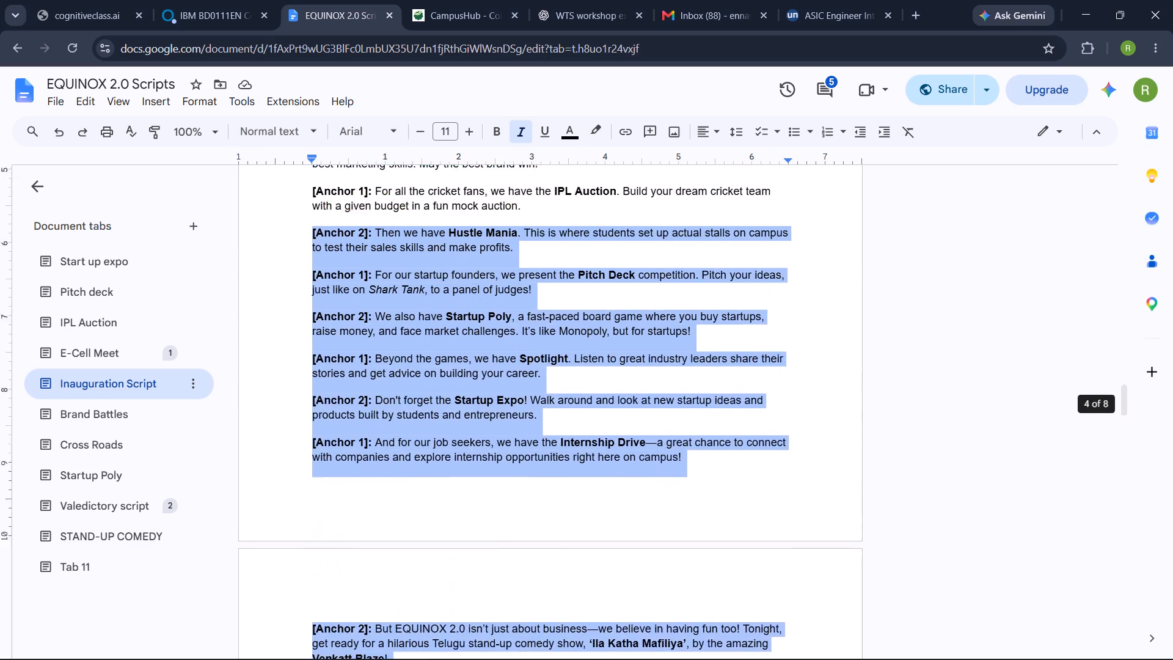
pyautogui.moveTo(294, 215); pyautogui.dragTo(315, 328)
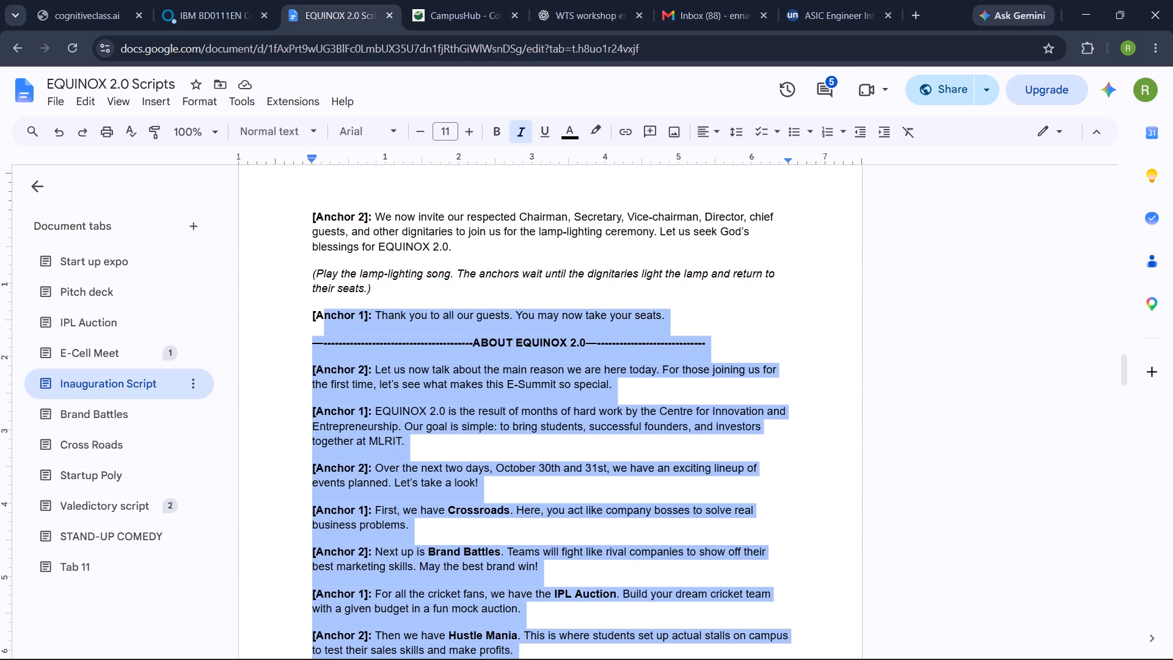
pyautogui.moveTo(315, 328); pyautogui.dragTo(305, 354)
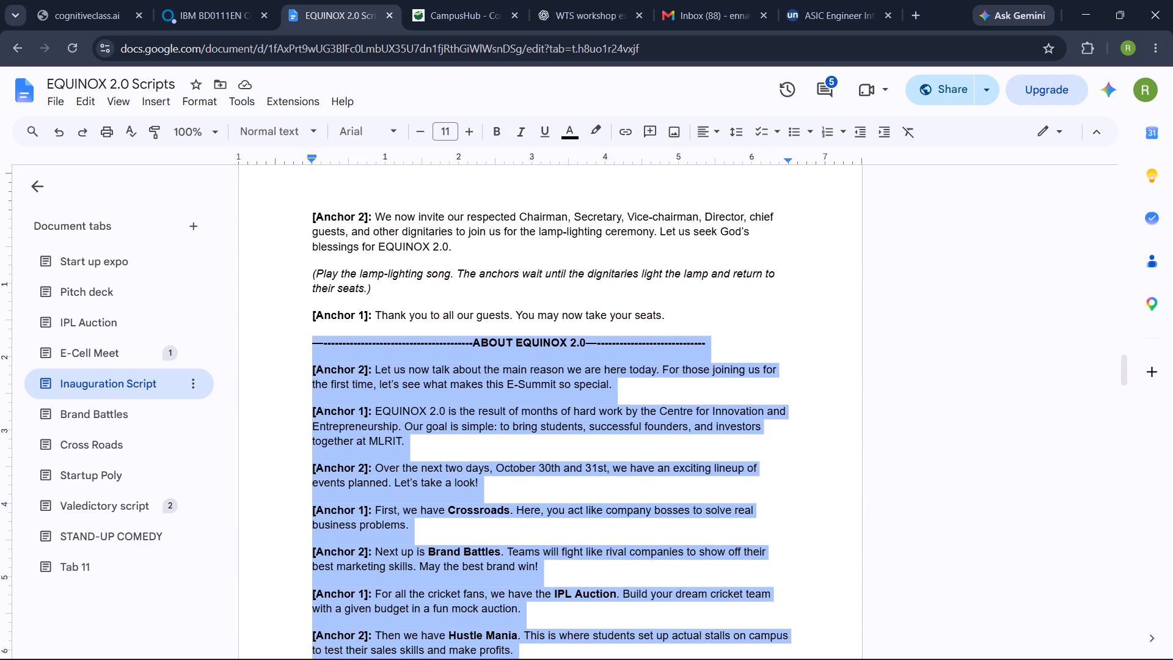
pyautogui.hotkey('ctrl', 'x')
pyautogui.click(375, 403)
pyautogui.press('BackSpace')
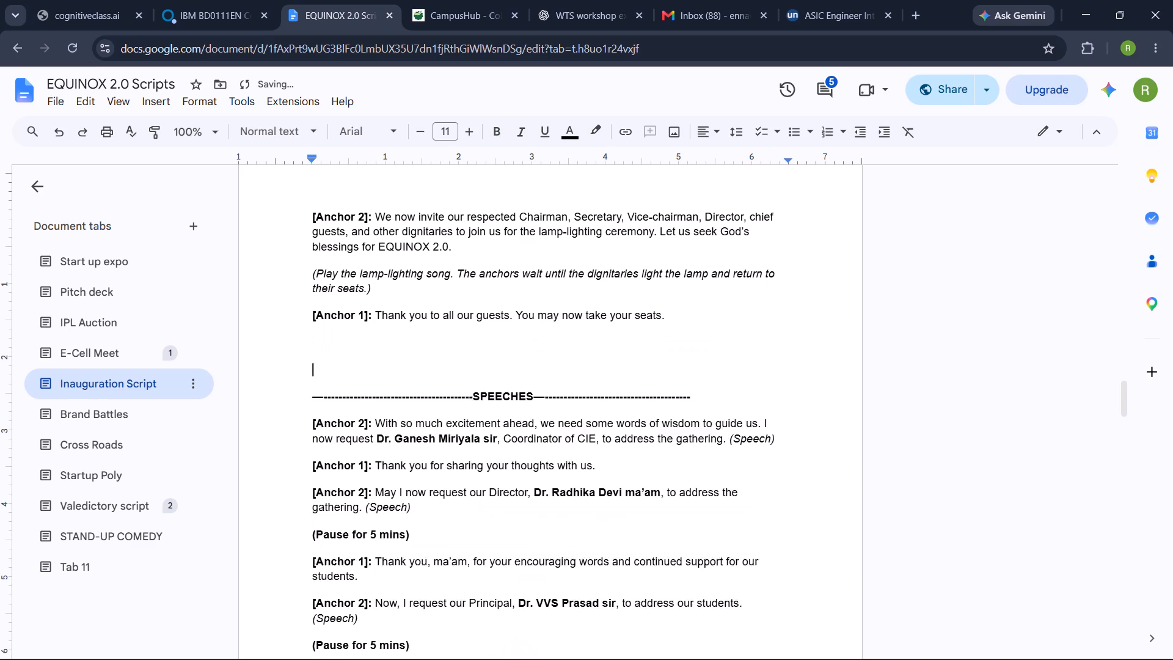
pyautogui.press('BackSpace')
pyautogui.scroll(4, 375, 403)
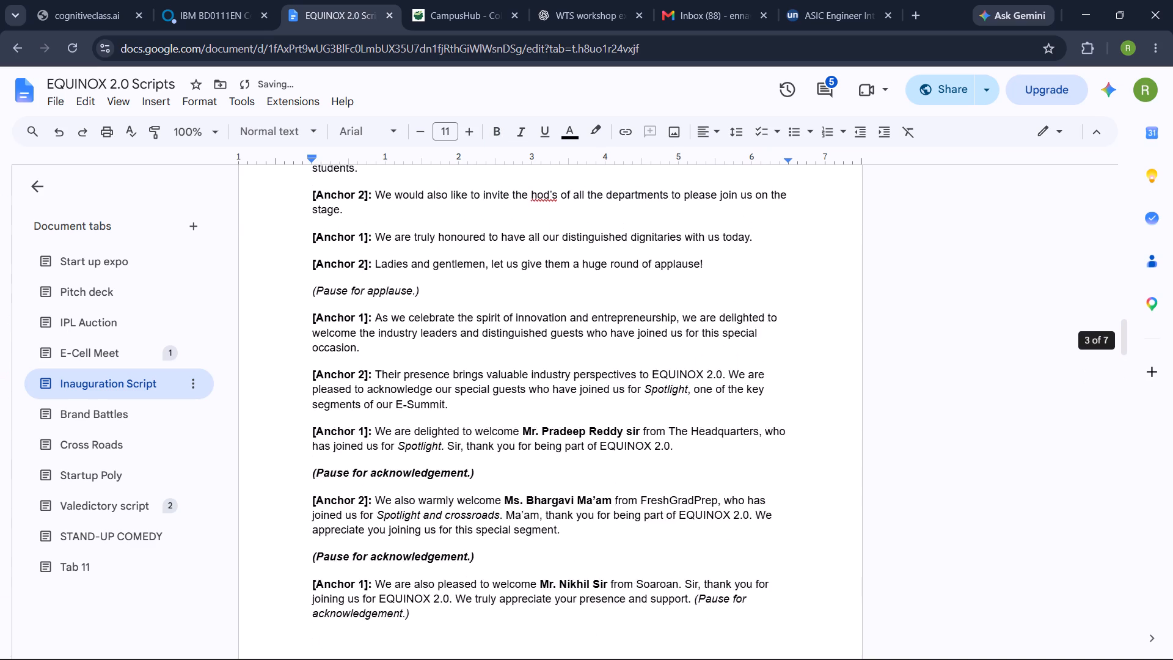
pyautogui.scroll(6, 375, 403)
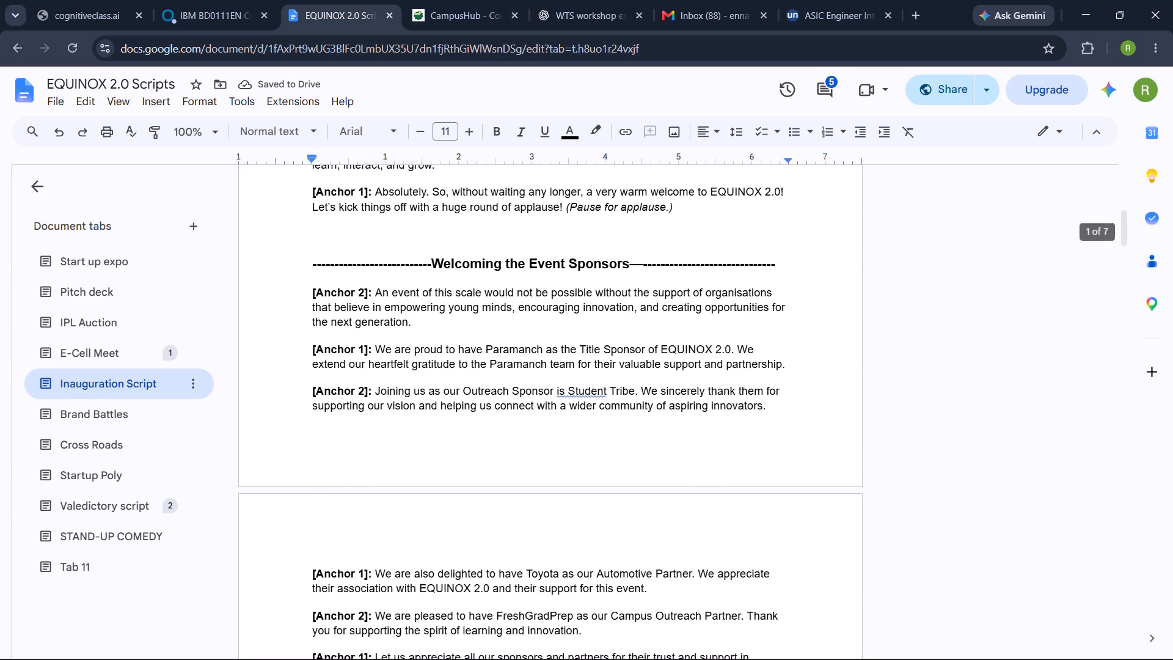
pyautogui.scroll(5, 375, 403)
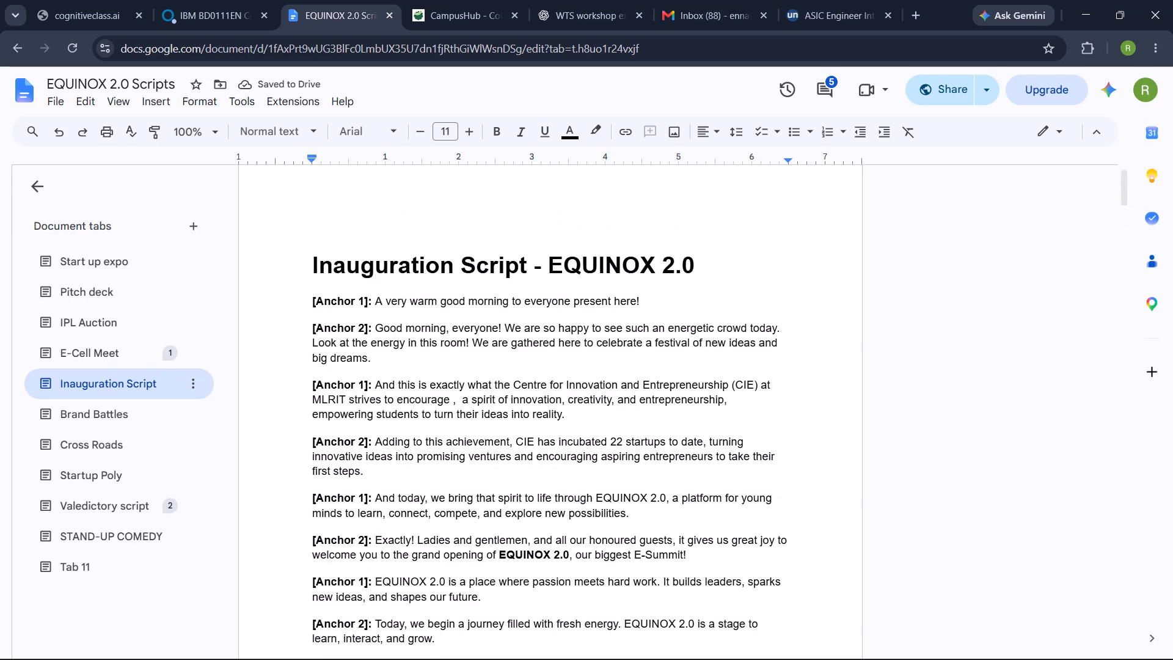
pyautogui.scroll(-1, 375, 403)
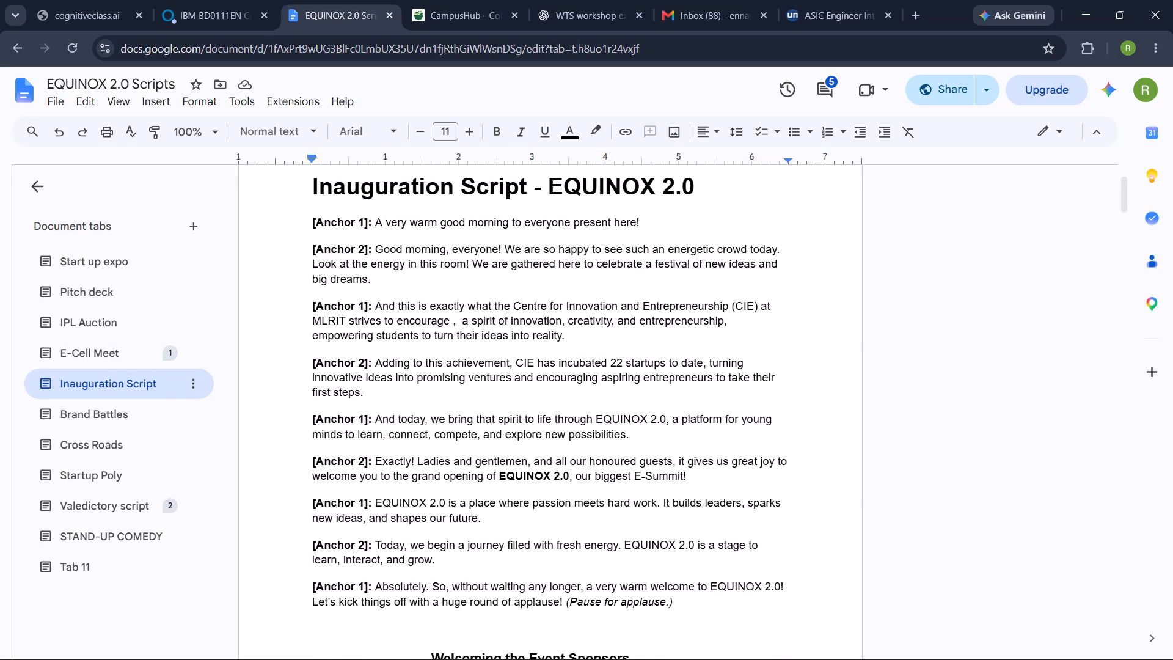
pyautogui.click(700, 603)
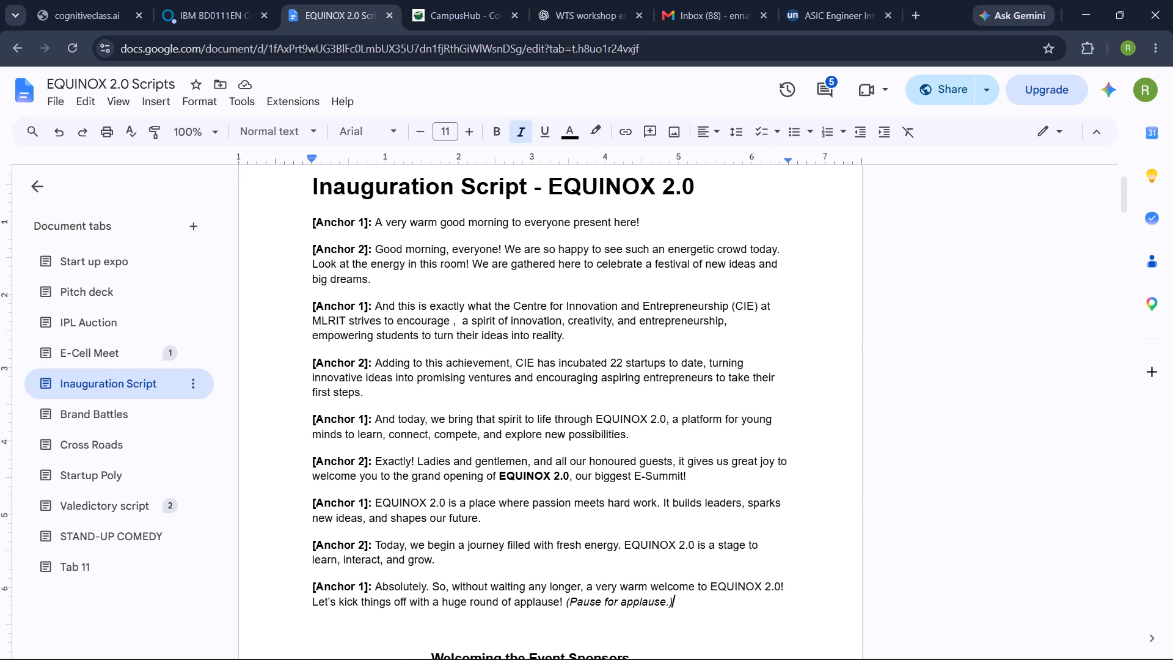
pyautogui.press('Return')
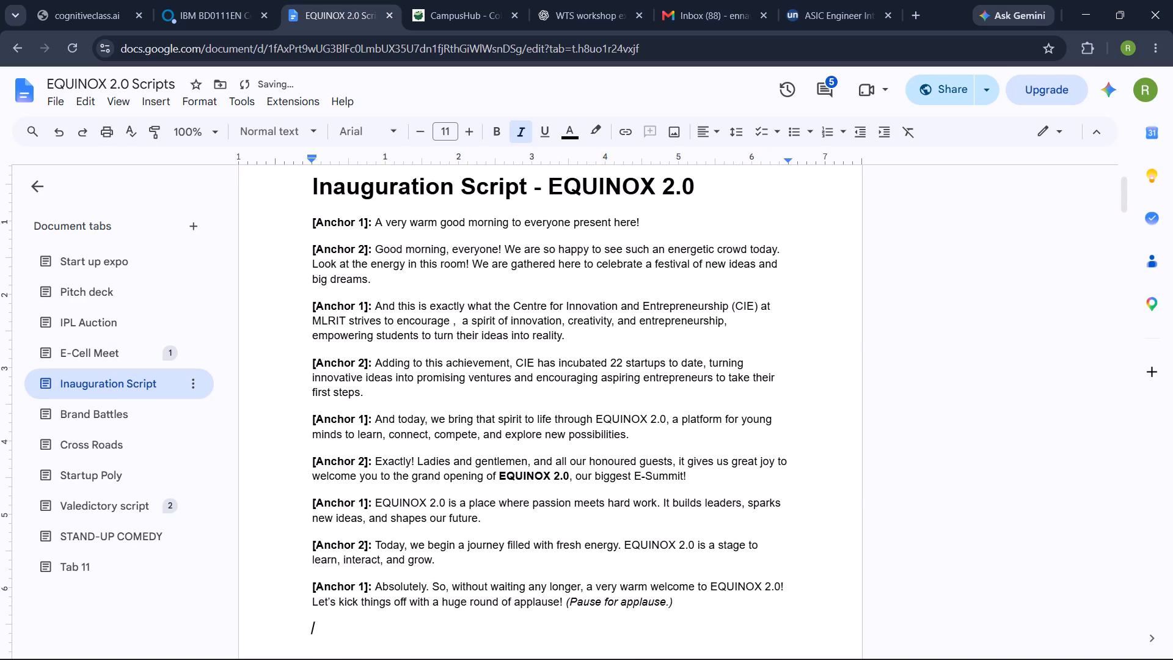
pyautogui.hotkey('ctrl', 'v')
# Review the script's new section order from the opening welcome down to the SCHEDULE OVERVIEW.
pyautogui.scroll(3, 700, 603)
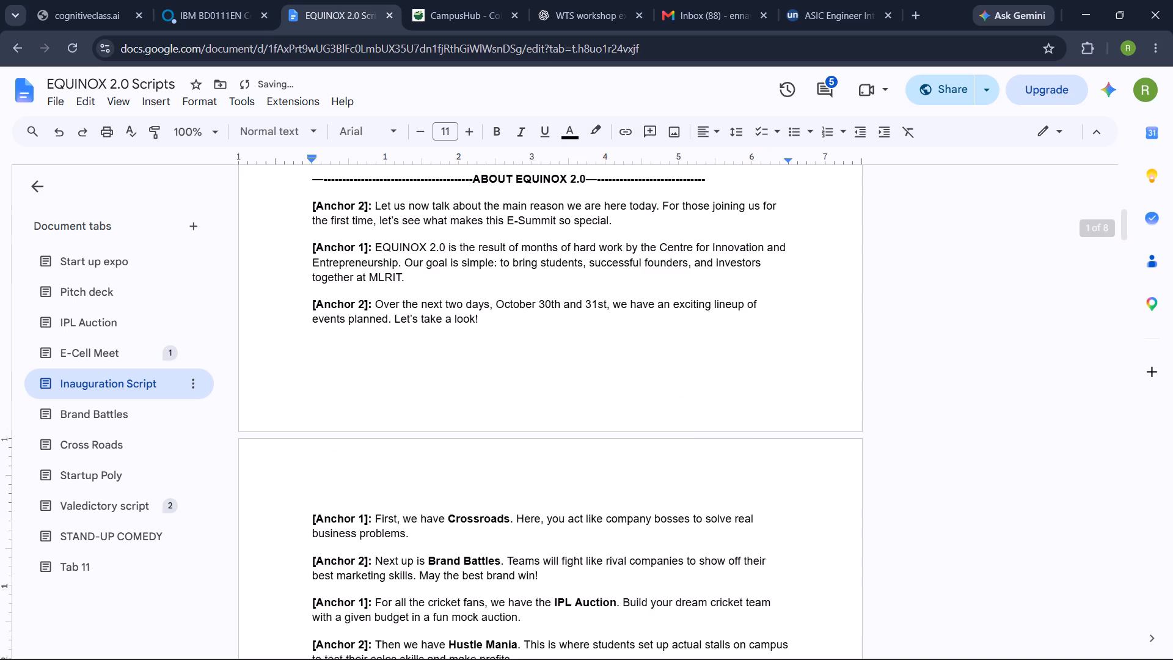
pyautogui.scroll(3, 700, 603)
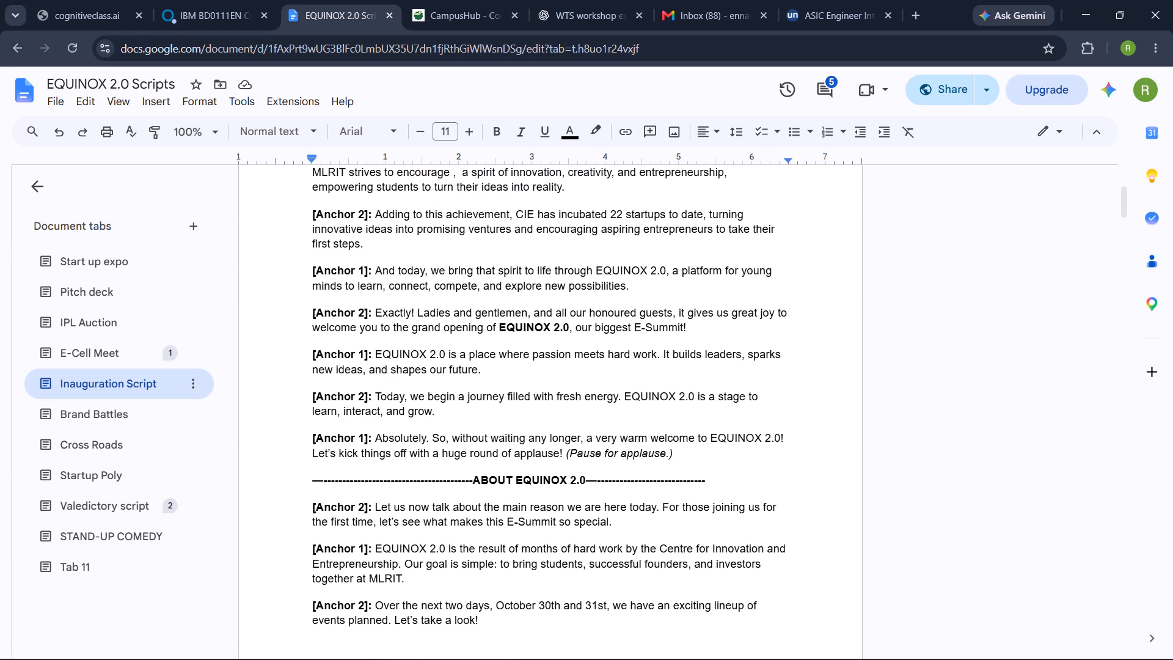
pyautogui.scroll(-4, 668, 608)
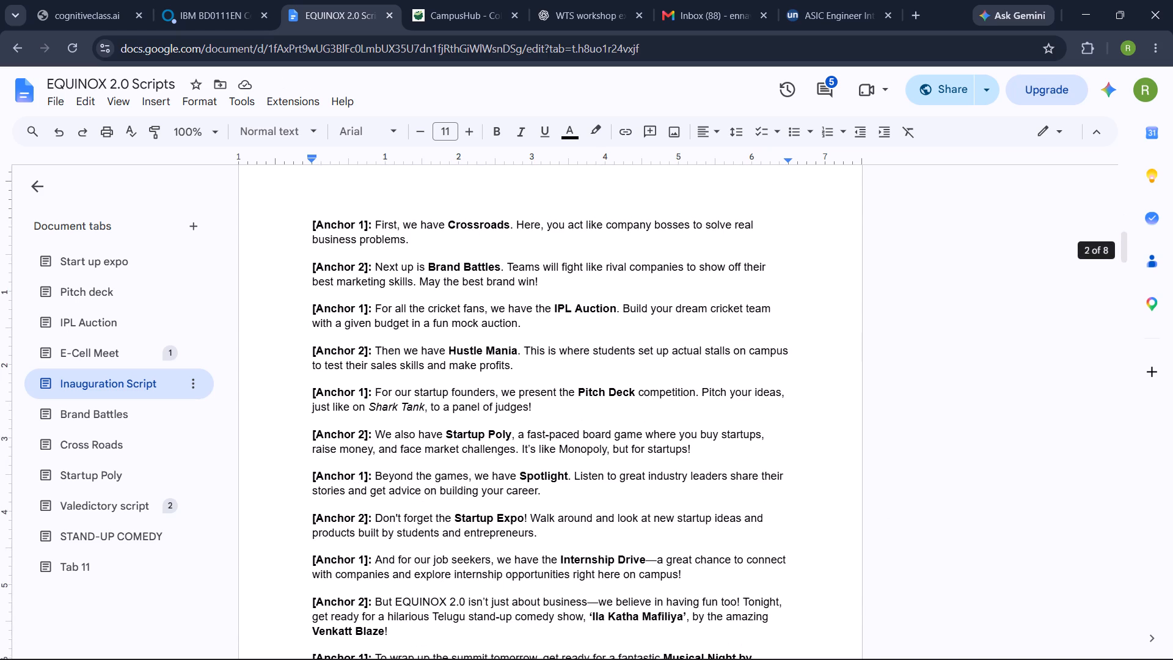
pyautogui.scroll(-2, 668, 608)
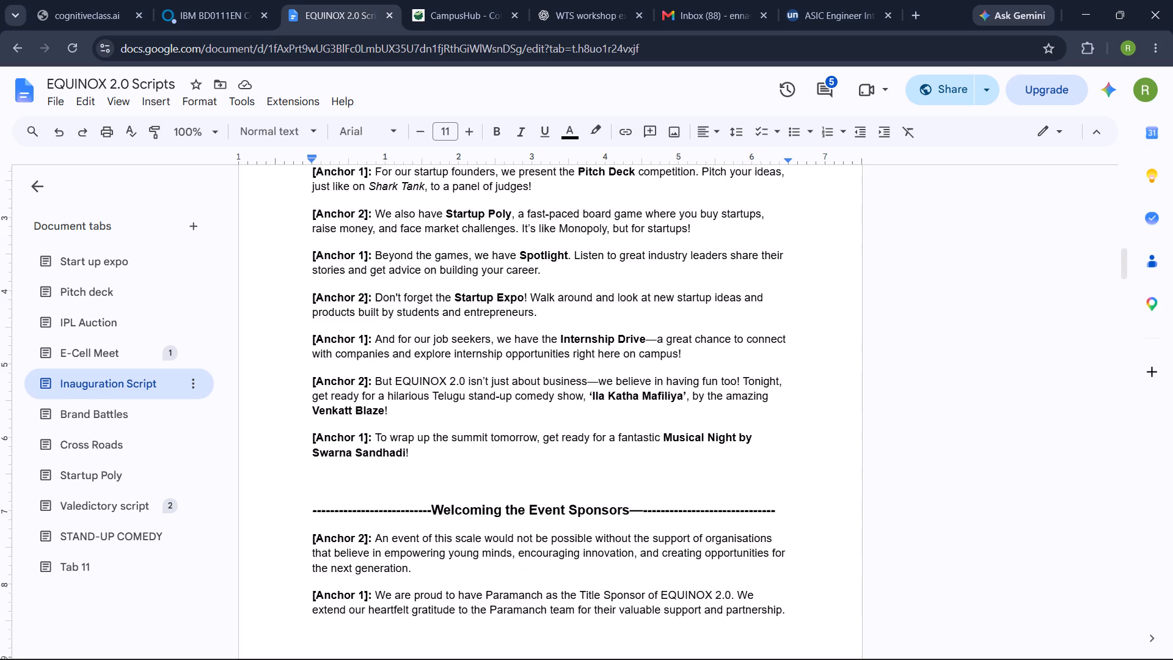
pyautogui.scroll(5, 668, 608)
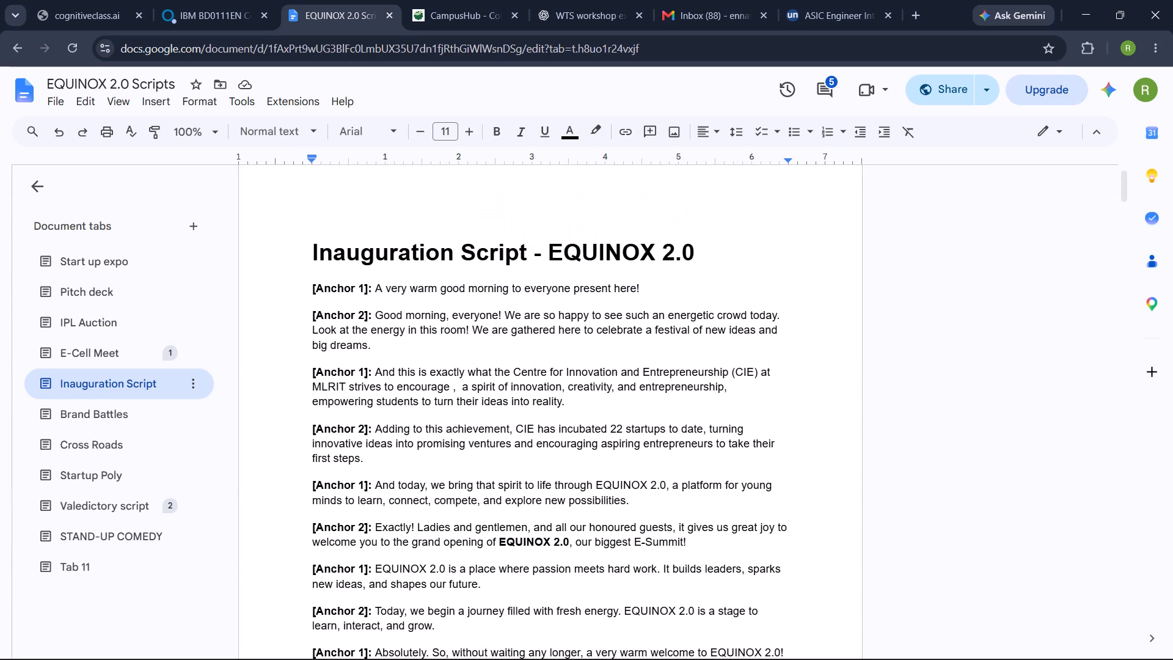
pyautogui.scroll(-7, 668, 608)
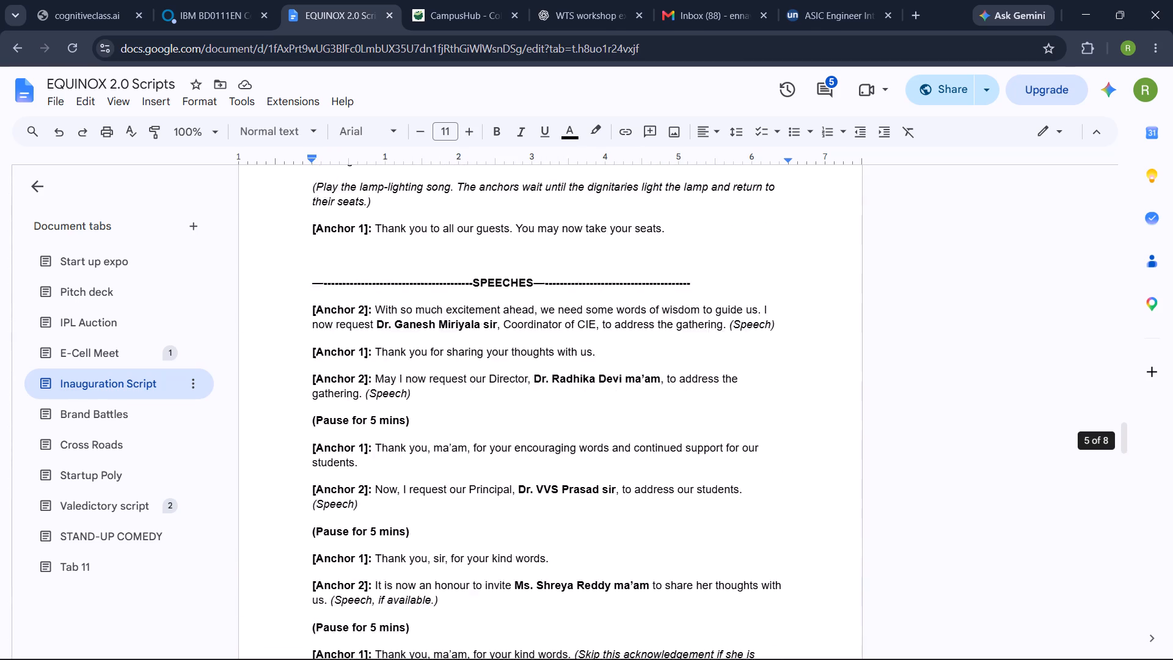
pyautogui.scroll(-9, 668, 608)
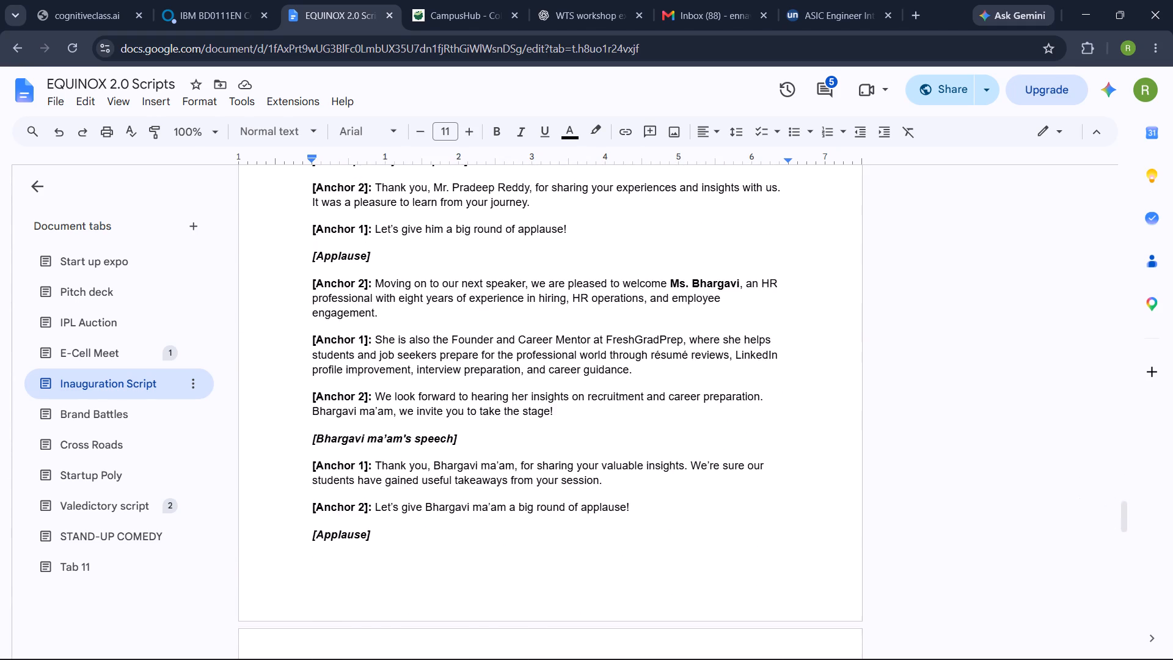
pyautogui.scroll(-5, 668, 608)
pyautogui.scroll(3, 668, 608)
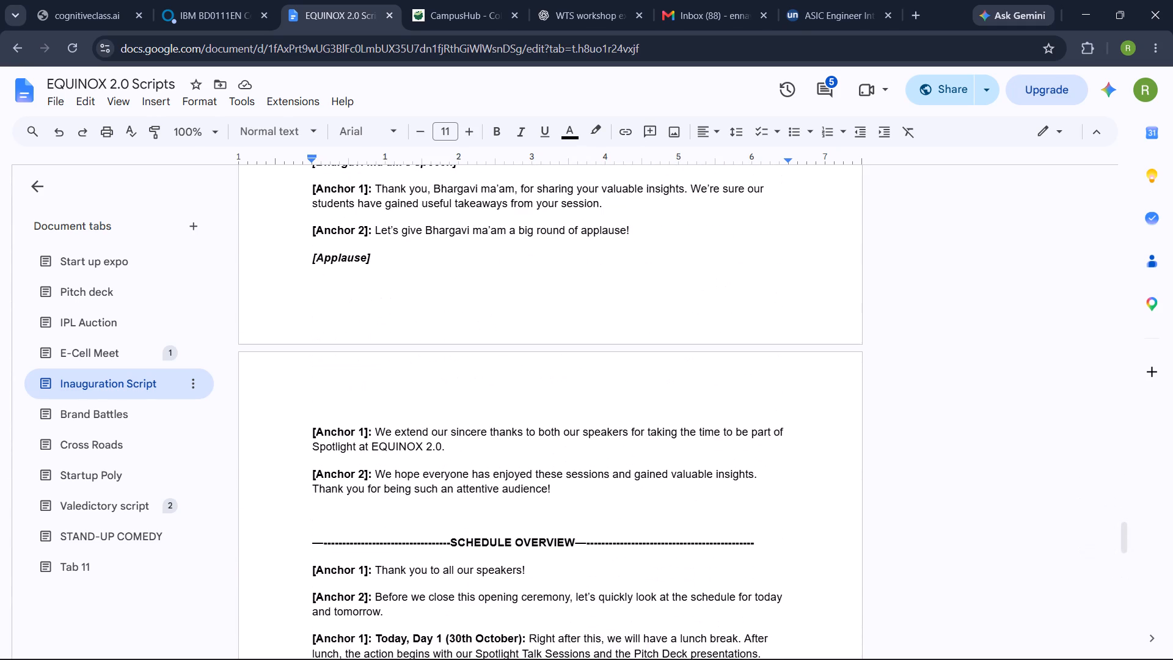
pyautogui.scroll(-2, 668, 608)
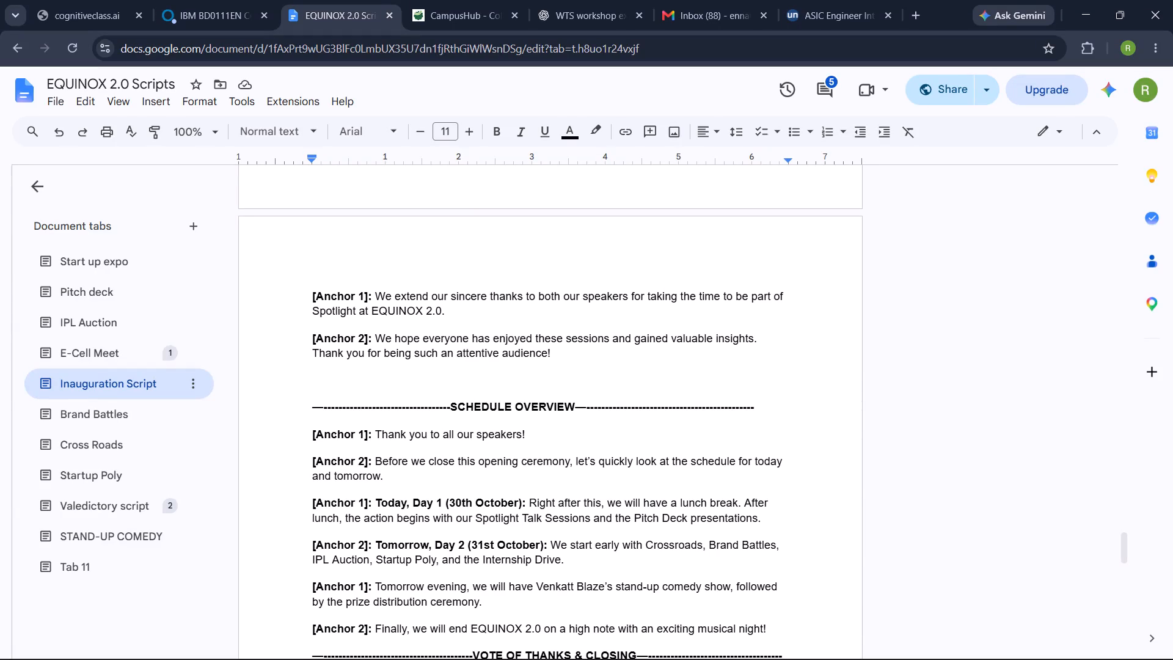
# Remove the Spotlight Talk Sessions from the Day 1 schedule line so it reads "the action begins with Pitch Deck presentations".
pyautogui.click(594, 516)
pyautogui.press('Right')
pyautogui.press('Right')
pyautogui.press('Right')
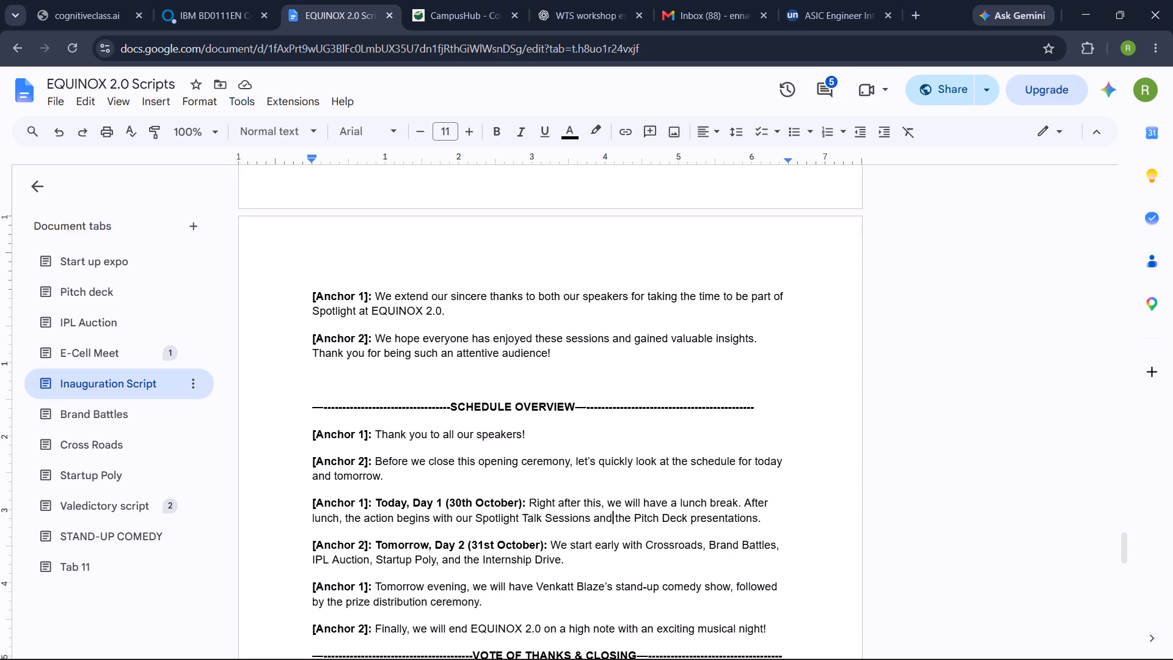
pyautogui.press('Right')
pyautogui.press('Right')
pyautogui.press('Left')
pyautogui.press('BackSpace')
pyautogui.press('BackSpace')
pyautogui.press('BackSpace')
pyautogui.press('BackSpace')
pyautogui.press('BackSpace')
pyautogui.press('BackSpace')
pyautogui.press('BackSpace')
pyautogui.press('BackSpace')
pyautogui.press('BackSpace')
pyautogui.press('BackSpace')
pyautogui.press('BackSpace')
pyautogui.press('BackSpace')
pyautogui.press('BackSpace')
pyautogui.press('BackSpace')
pyautogui.press('BackSpace')
pyautogui.press('BackSpace')
pyautogui.press('BackSpace')
pyautogui.press('BackSpace')
pyautogui.press('BackSpace')
pyautogui.press('BackSpace')
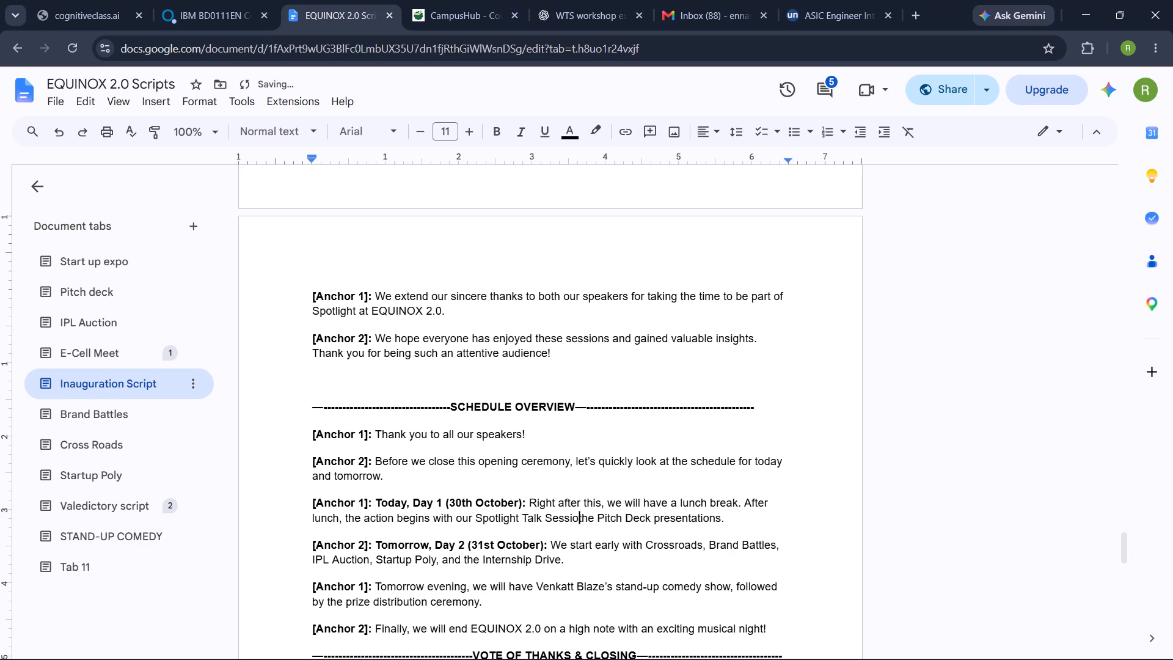
pyautogui.press('BackSpace')
pyautogui.press('BackSpace')
pyautogui.press('BackSpace')
pyautogui.press('BackSpace')
pyautogui.press('BackSpace')
pyautogui.press('BackSpace')
pyautogui.press('BackSpace')
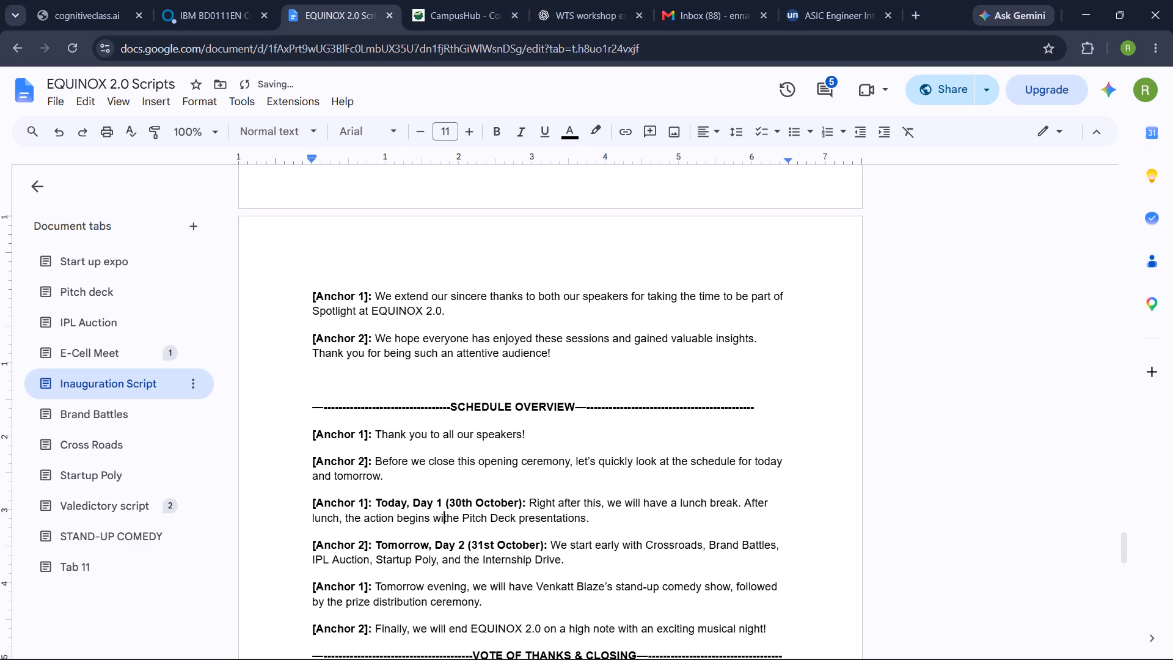
pyautogui.press('BackSpace')
pyautogui.press('BackSpace')
pyautogui.press('BackSpace')
pyautogui.press('Right')
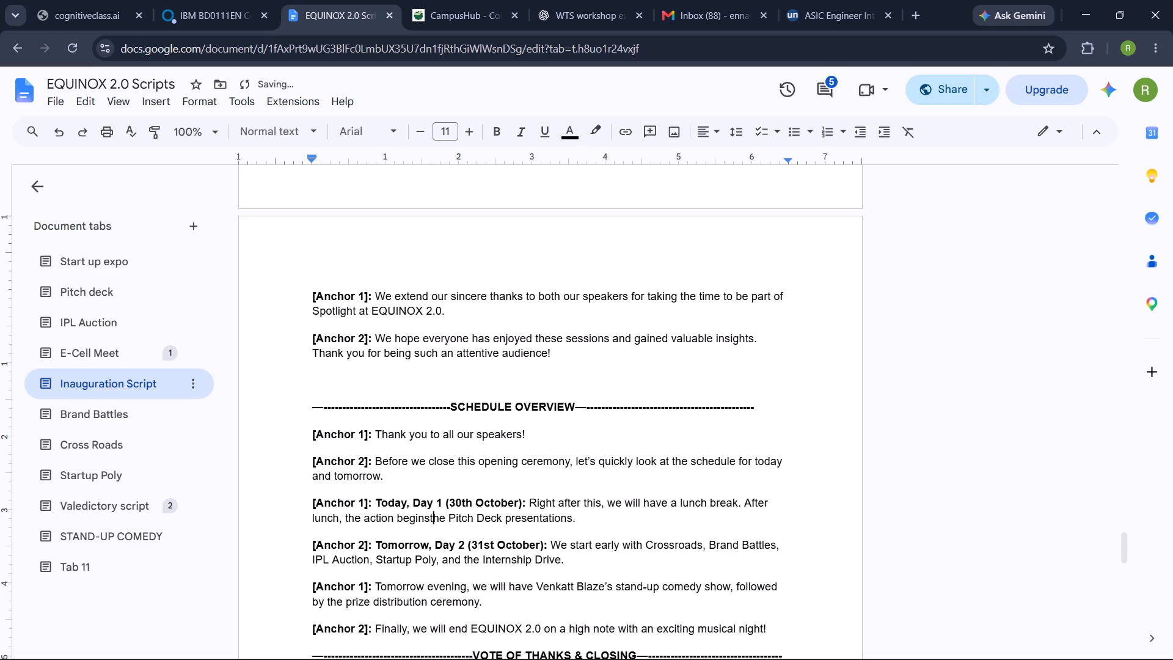
pyautogui.press('Right')
pyautogui.press('Right')
pyautogui.press('BackSpace')
pyautogui.press('BackSpace')
pyautogui.press('BackSpace')
pyautogui.press('space')
pyautogui.write('with')
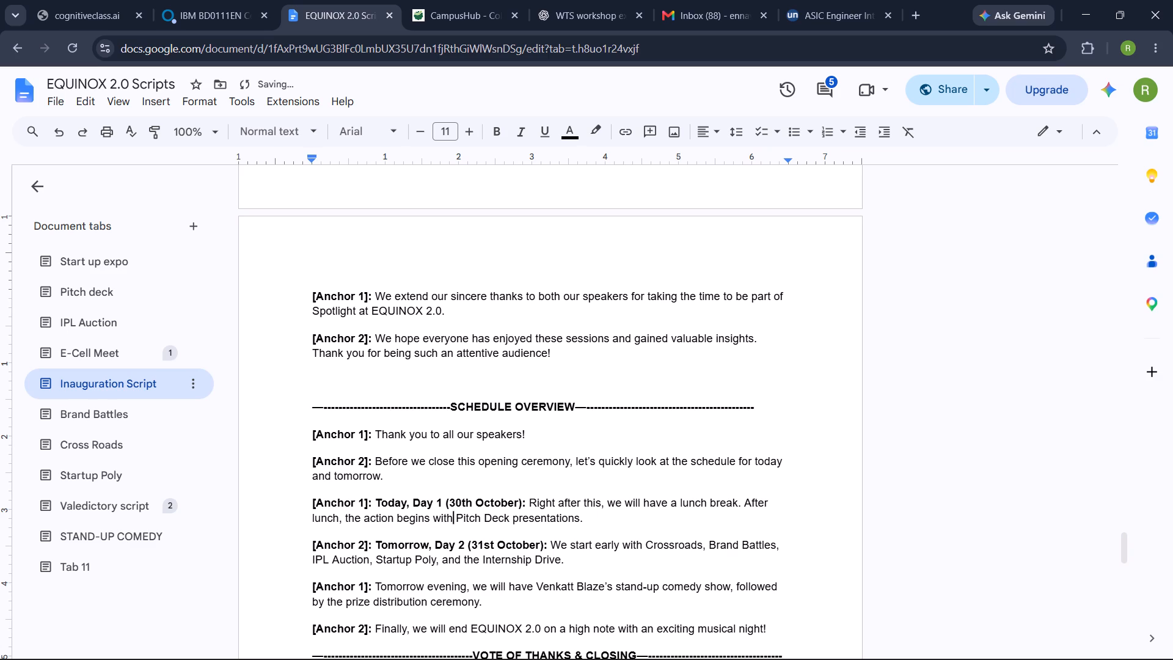
# Remove the full stop after "Pitch Deck presentations" in the Day 1 schedule line.
pyautogui.press('Right')
pyautogui.press('Right')
pyautogui.press('Right')
pyautogui.press('Right')
pyautogui.press('Right')
pyautogui.press('Right')
pyautogui.press('Right')
pyautogui.press('Right')
pyautogui.press('Right')
pyautogui.press('Right')
pyautogui.press('Right')
pyautogui.press('Right')
pyautogui.press('Right')
pyautogui.press('Right')
pyautogui.press('Right')
pyautogui.press('Right')
pyautogui.press('Right')
pyautogui.press('Right')
pyautogui.press('Right')
pyautogui.press('Right')
pyautogui.press('Right')
pyautogui.press('Right')
pyautogui.press('Right')
pyautogui.press('Right')
pyautogui.press('Right')
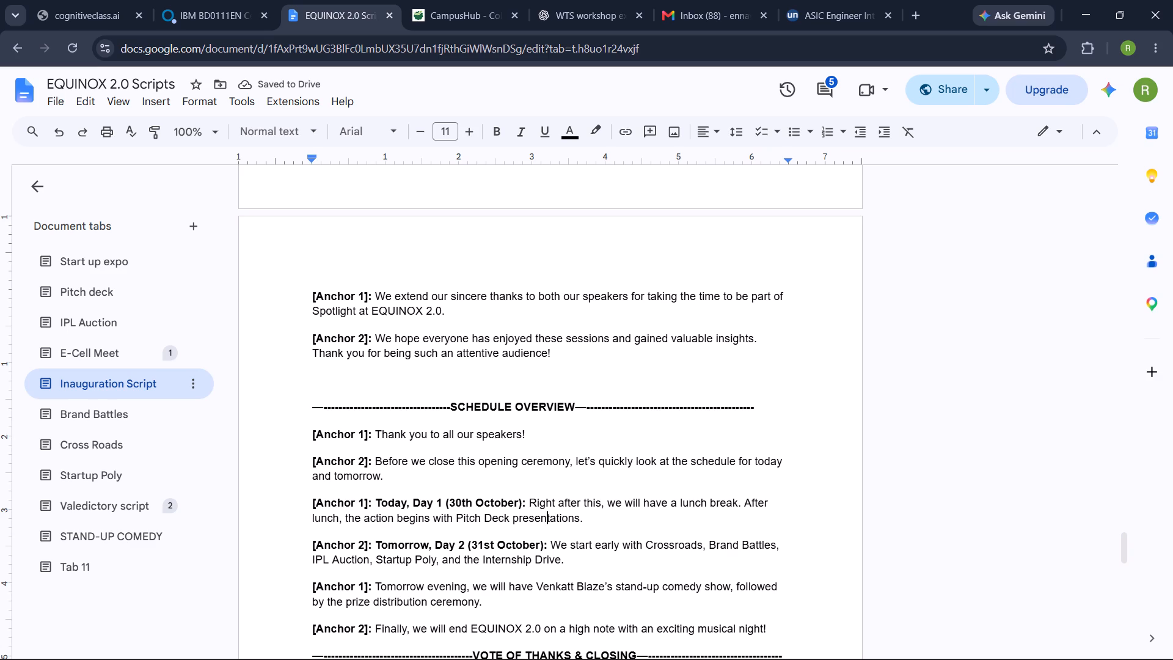
pyautogui.press('Right')
pyautogui.press('BackSpace')
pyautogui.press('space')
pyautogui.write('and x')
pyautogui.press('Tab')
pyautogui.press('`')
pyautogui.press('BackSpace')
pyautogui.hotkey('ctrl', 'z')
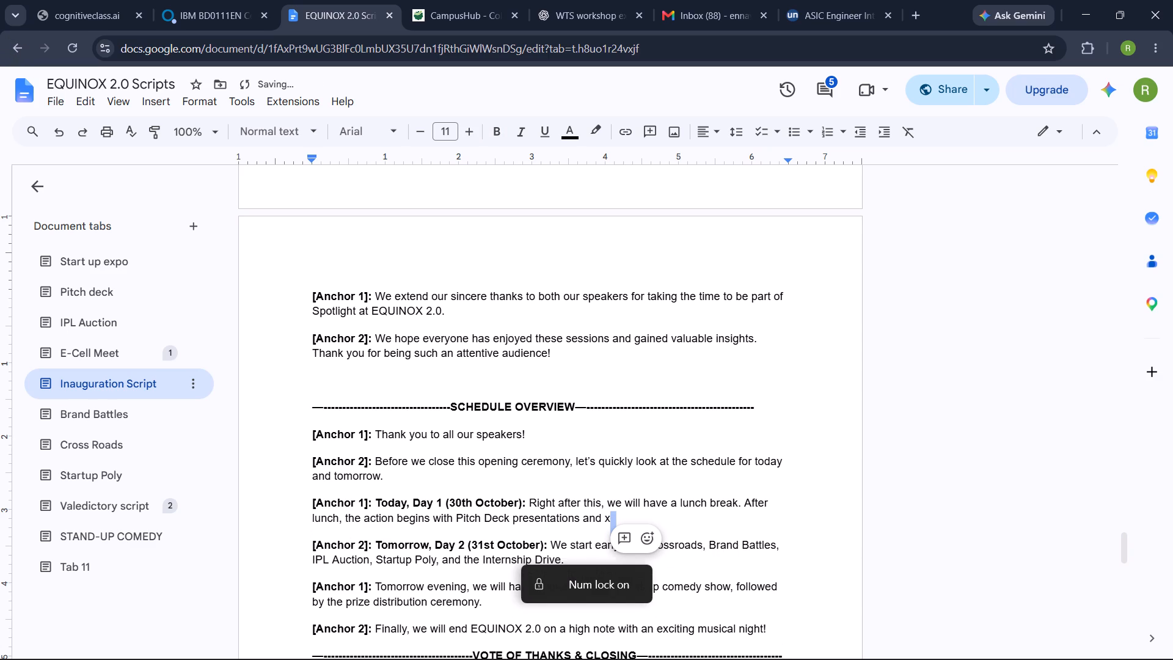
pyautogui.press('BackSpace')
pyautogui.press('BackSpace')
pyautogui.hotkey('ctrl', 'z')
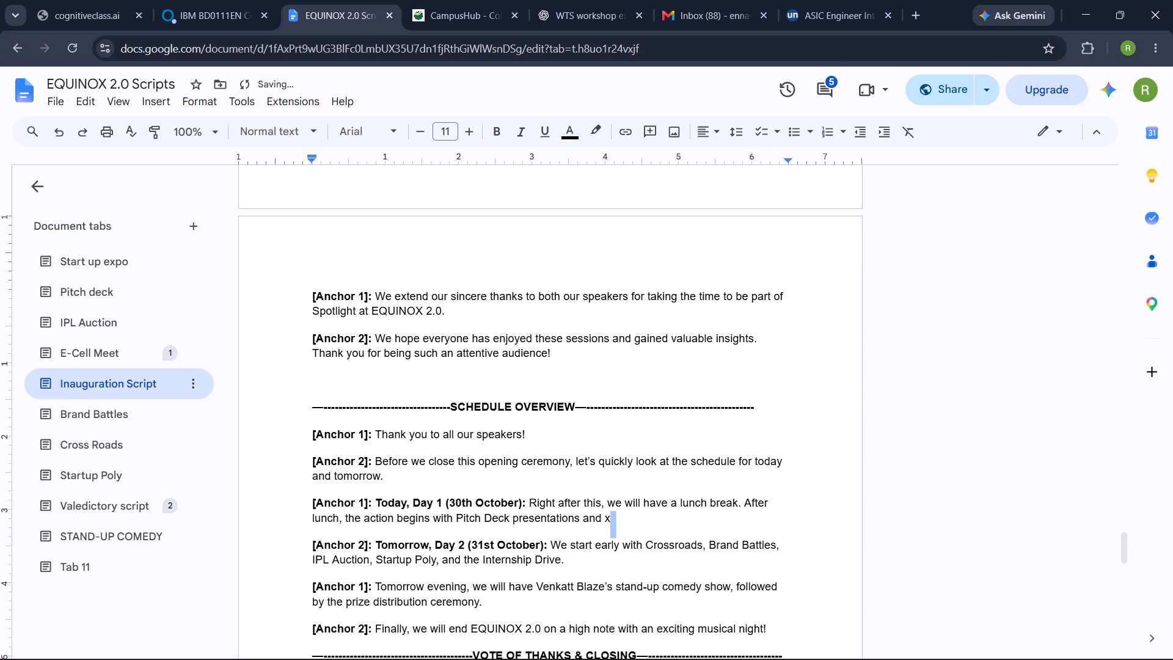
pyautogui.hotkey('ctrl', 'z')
# Append "and ipl," after "Pitch Deck presentations" in the Day 1 schedule line.
pyautogui.press('space')
pyautogui.write('and')
pyautogui.press('space')
pyautogui.write('ipl')
pyautogui.press('space')
pyautogui.press('BackSpace')
pyautogui.write(', c')
pyautogui.press('BackSpace')
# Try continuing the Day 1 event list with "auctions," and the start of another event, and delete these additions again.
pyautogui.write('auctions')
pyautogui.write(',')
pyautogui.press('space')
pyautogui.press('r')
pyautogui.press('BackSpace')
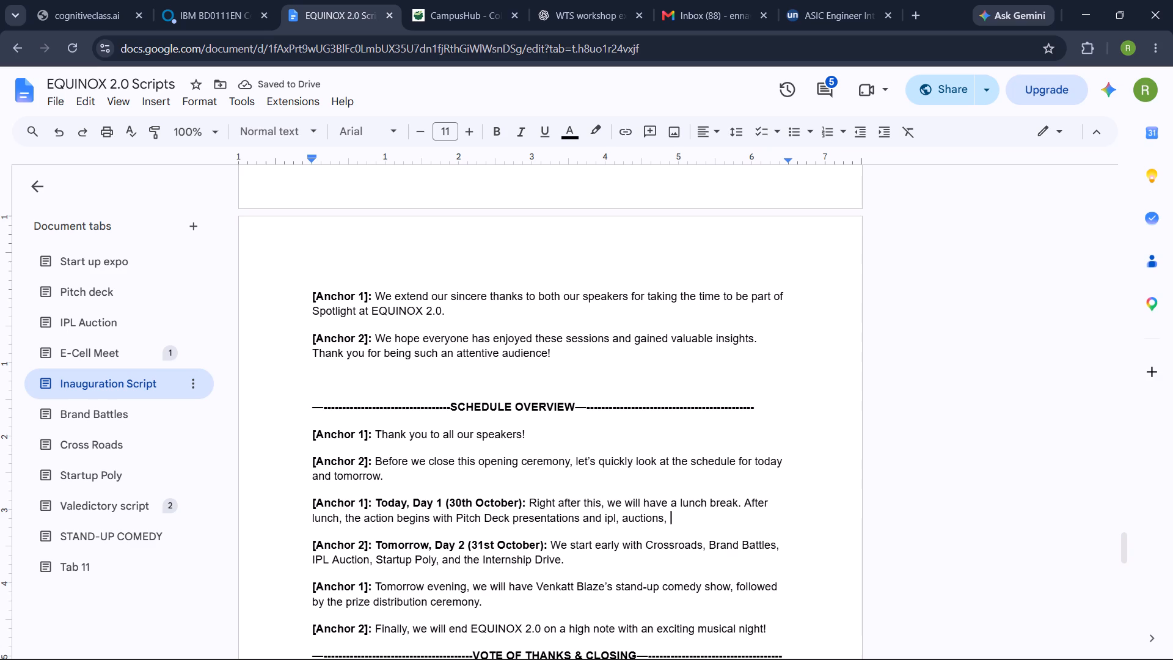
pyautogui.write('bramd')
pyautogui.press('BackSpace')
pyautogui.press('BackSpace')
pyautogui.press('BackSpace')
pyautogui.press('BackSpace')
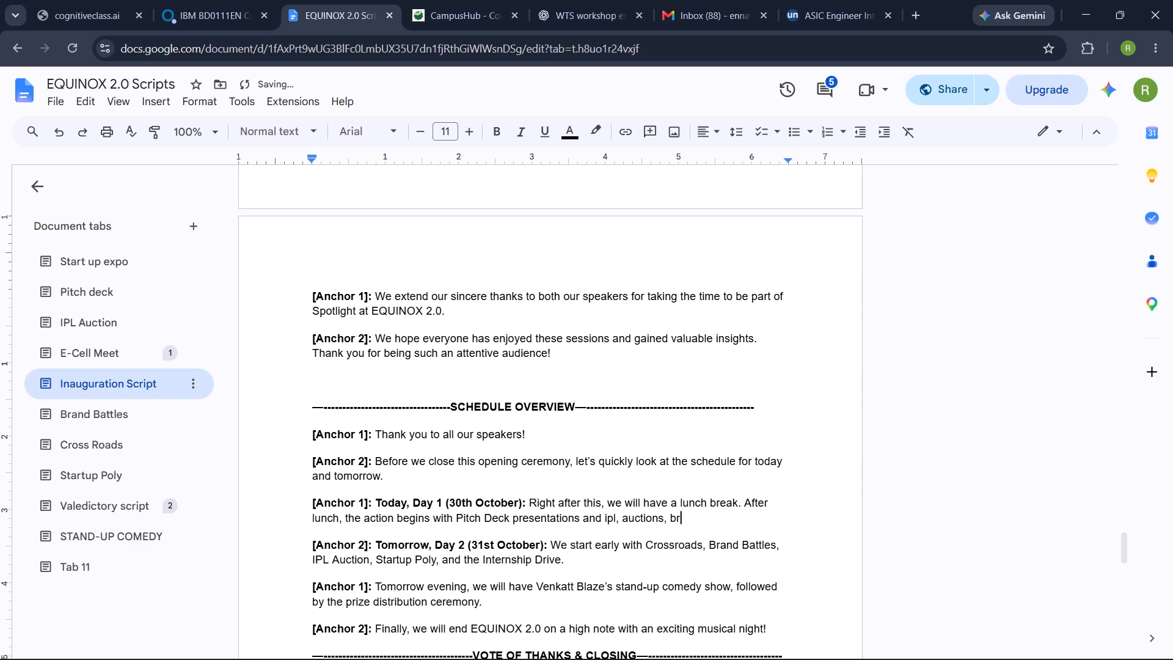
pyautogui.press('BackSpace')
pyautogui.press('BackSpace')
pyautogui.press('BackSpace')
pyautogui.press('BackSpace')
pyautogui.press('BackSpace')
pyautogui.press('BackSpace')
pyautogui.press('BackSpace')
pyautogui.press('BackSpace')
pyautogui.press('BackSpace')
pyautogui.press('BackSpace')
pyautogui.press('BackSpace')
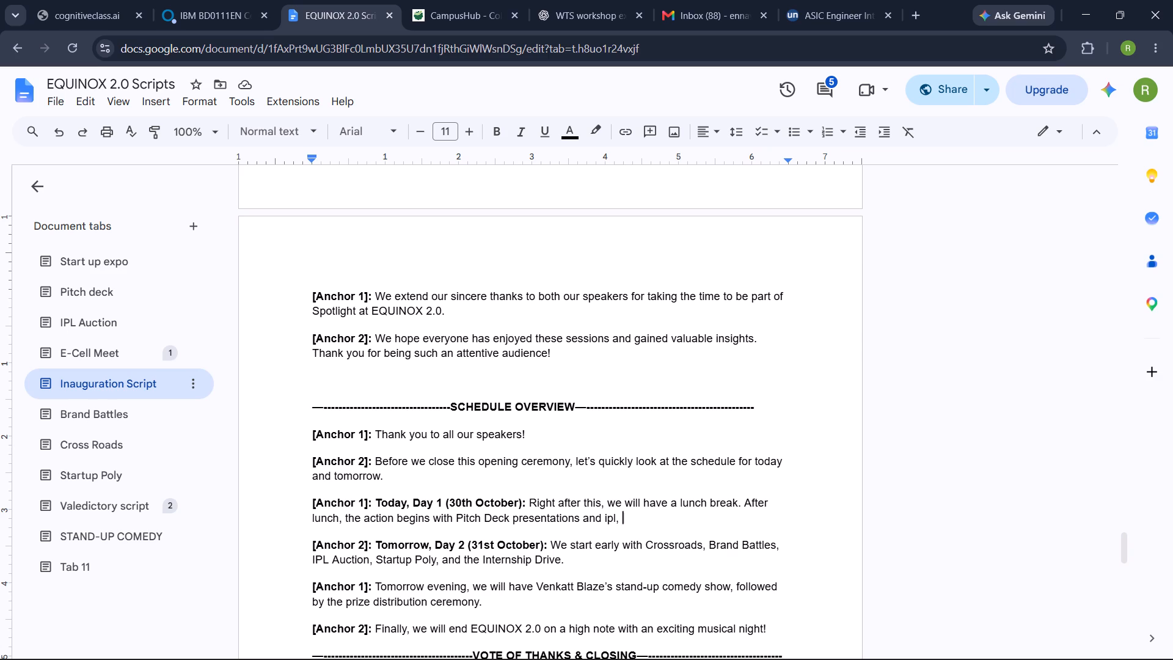
# Add "Tech presentation" three lines below "Thank you for being such an attentive audience!", above the SCHEDULE OVERVIEW heading.
pyautogui.scroll(1, 615, 522)
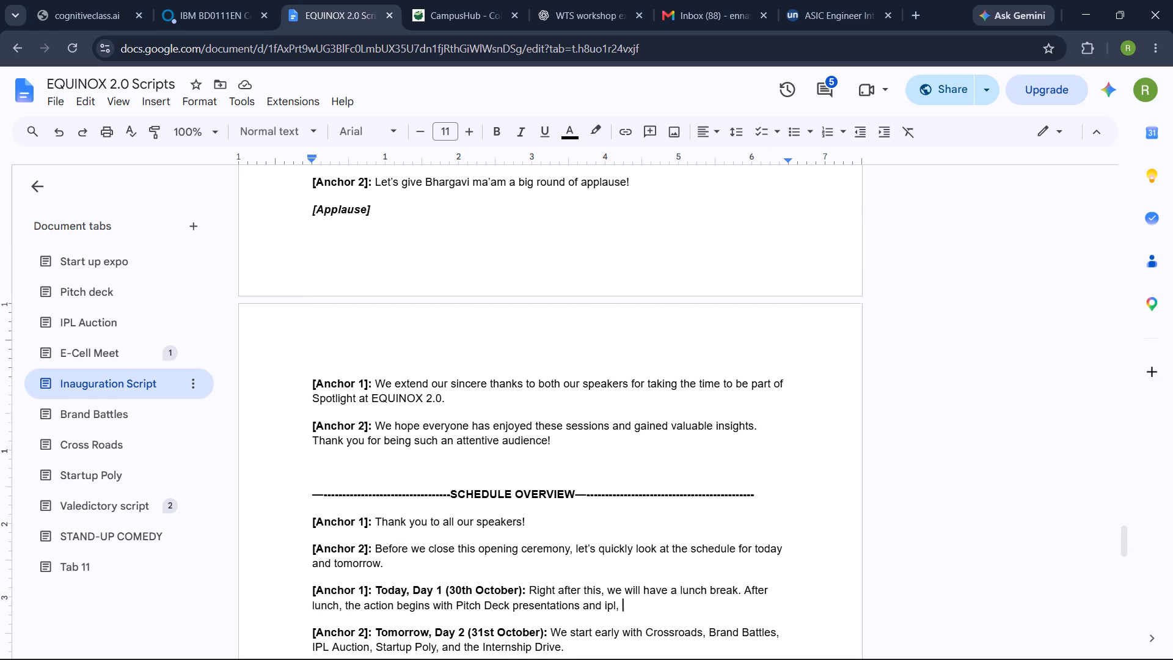
pyautogui.scroll(5, 615, 522)
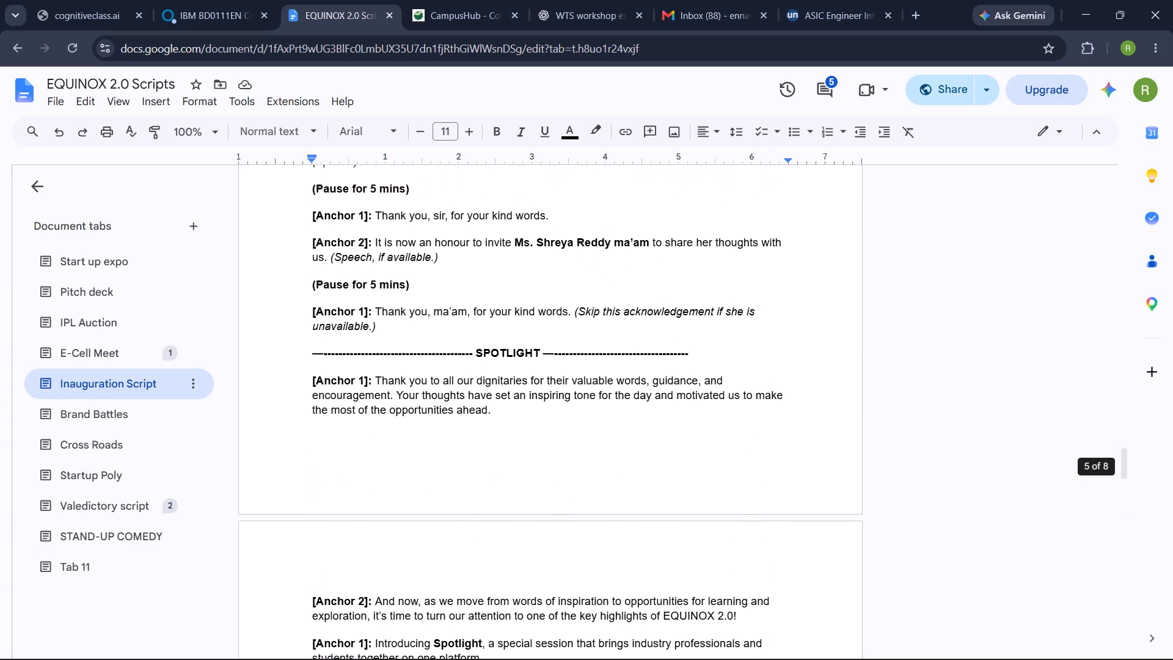
pyautogui.scroll(-6, 615, 522)
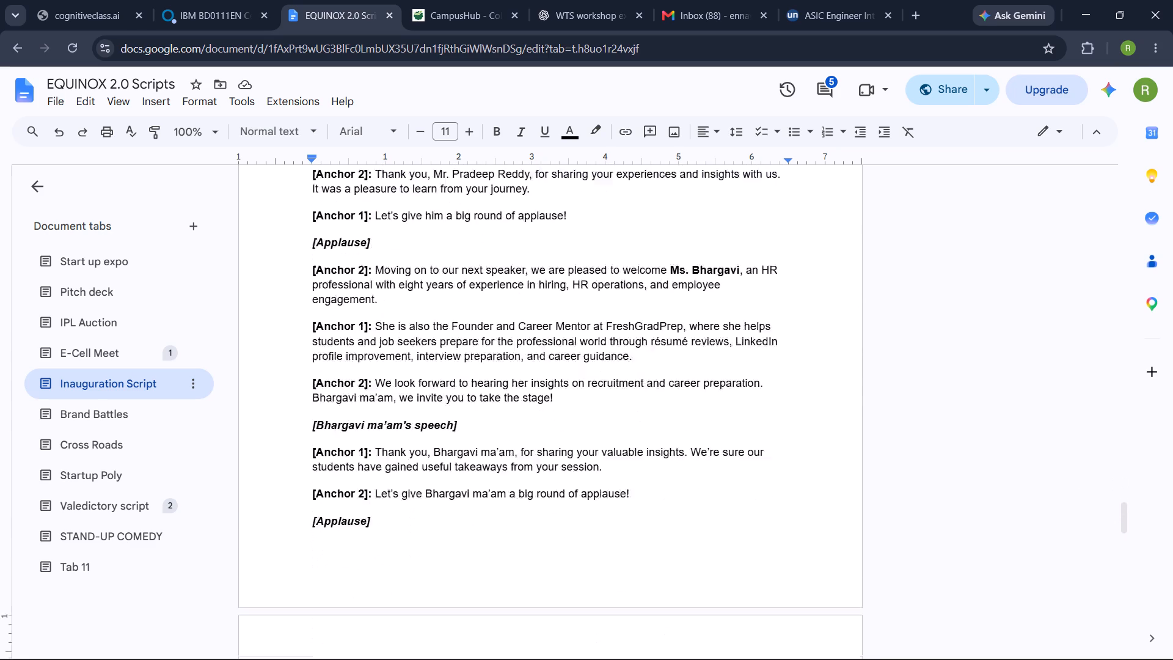
pyautogui.scroll(-3, 615, 522)
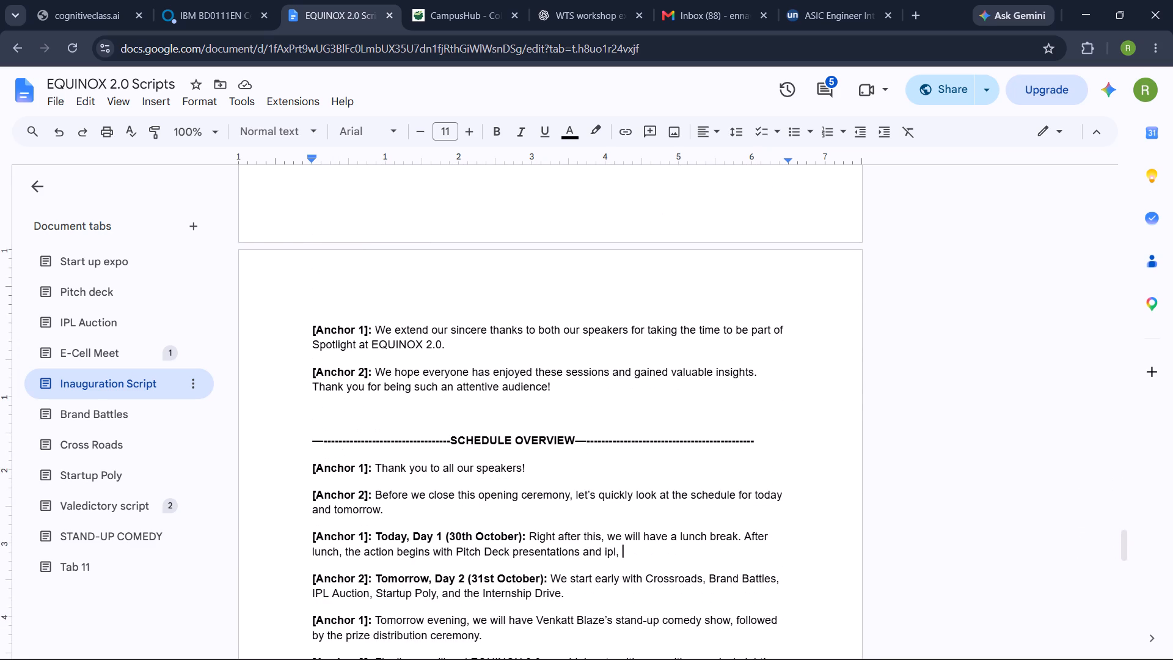
pyautogui.click(523, 466)
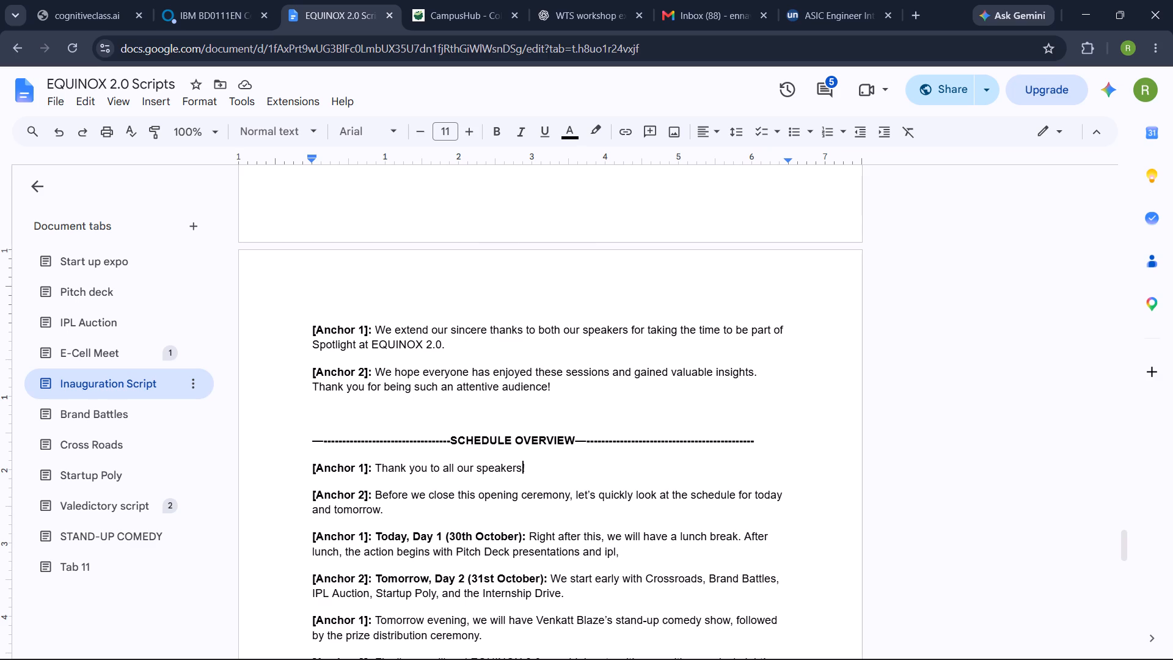
pyautogui.click(567, 393)
pyautogui.press('Return')
pyautogui.press('Return')
pyautogui.press('Return')
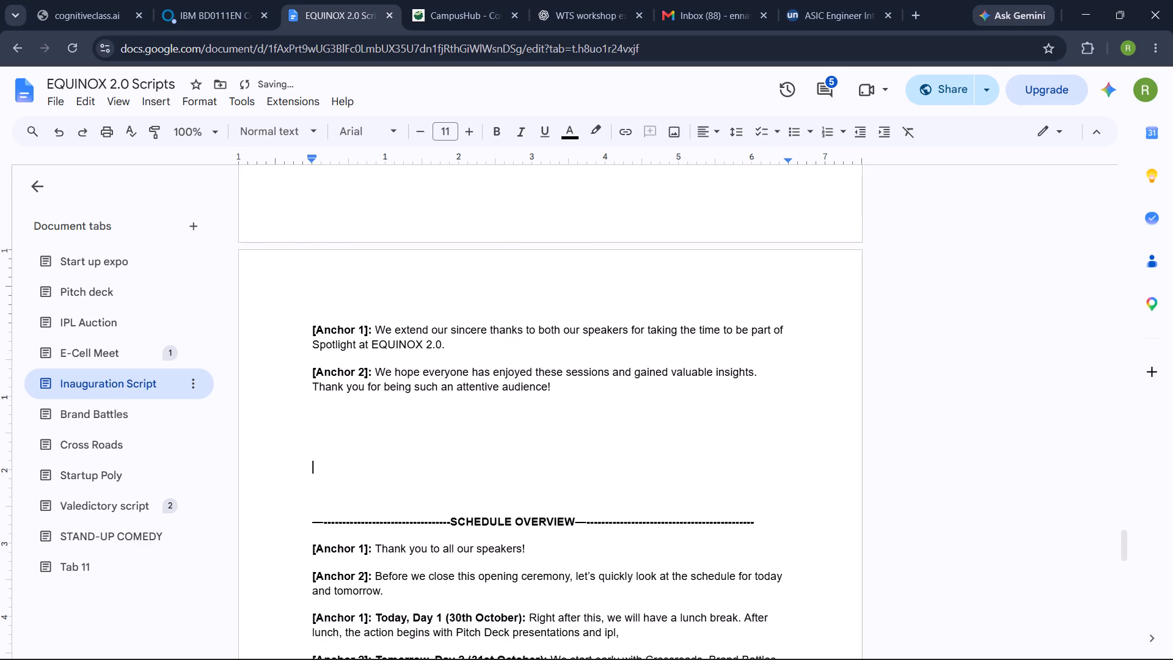
pyautogui.write('tech')
pyautogui.press('space')
pyautogui.write('presentatiom')
pyautogui.press('space')
pyautogui.press('BackSpace')
pyautogui.press('space')
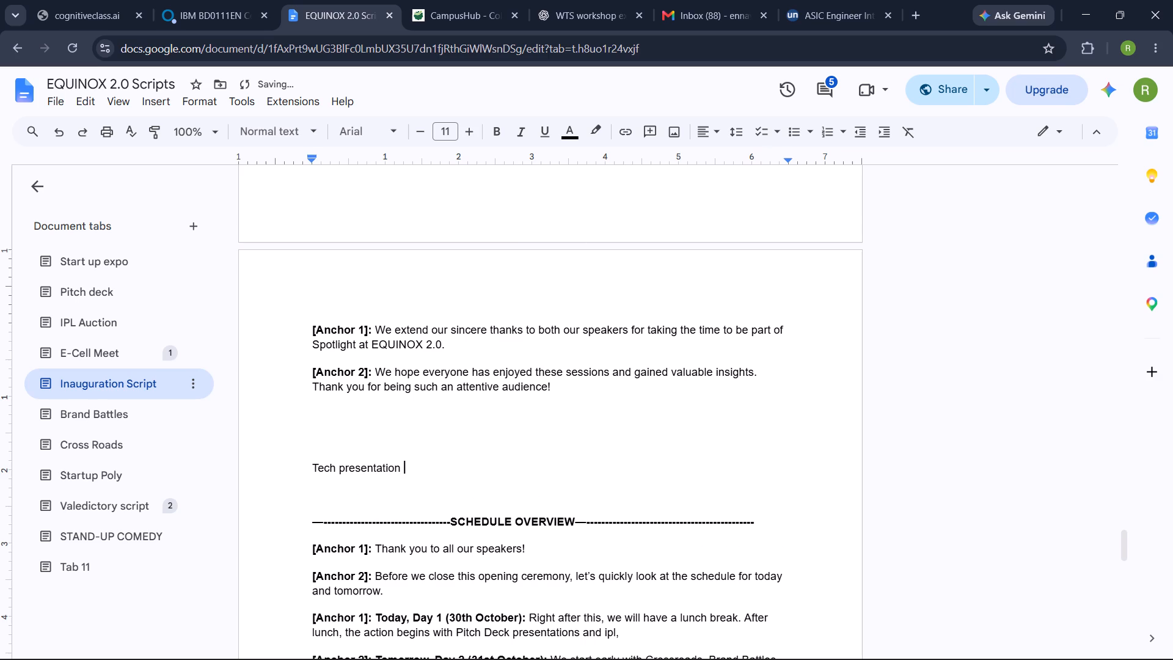
# Append the duration "(15 mins)" to the Tech presentation line.
pyautogui.hotkey('shift', '(')
pyautogui.press('Clear')
pyautogui.press('-')
pyautogui.press('BackSpace')
pyautogui.hotkey('shift', ')')
pyautogui.press('Left')
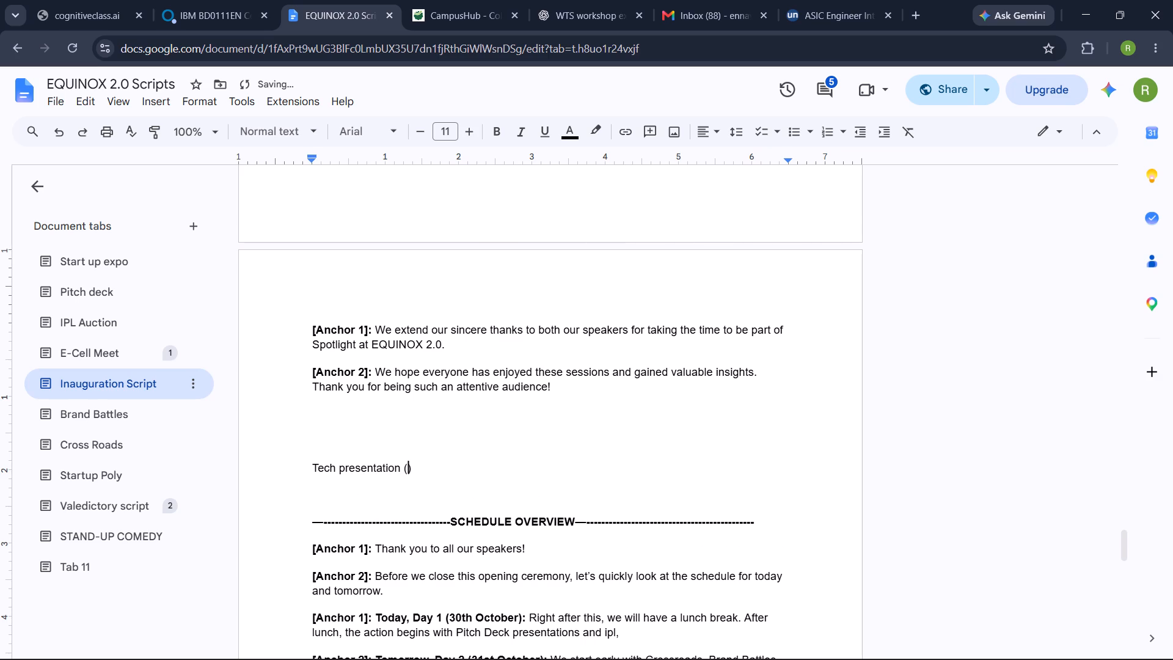
pyautogui.click(567, 393)
pyautogui.write('15v')
pyautogui.press('space')
pyautogui.press('BackSpace')
pyautogui.press('BackSpace')
pyautogui.press('BackSpace')
pyautogui.press('BackSpace')
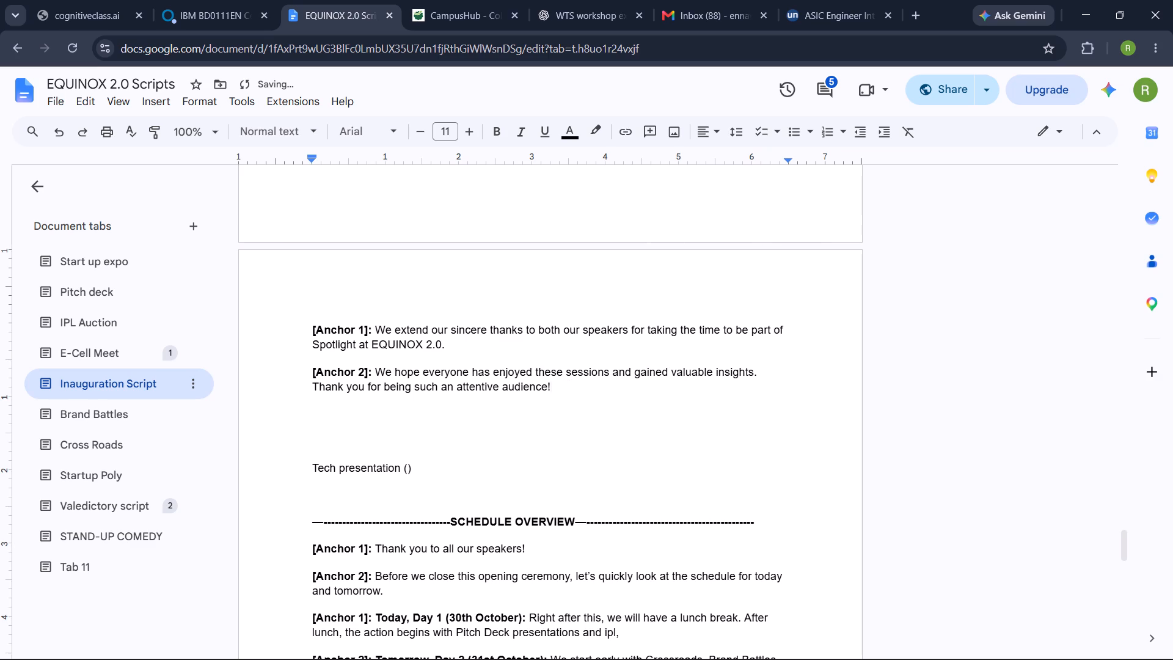
pyautogui.click(407, 469)
pyautogui.write('15 mins')
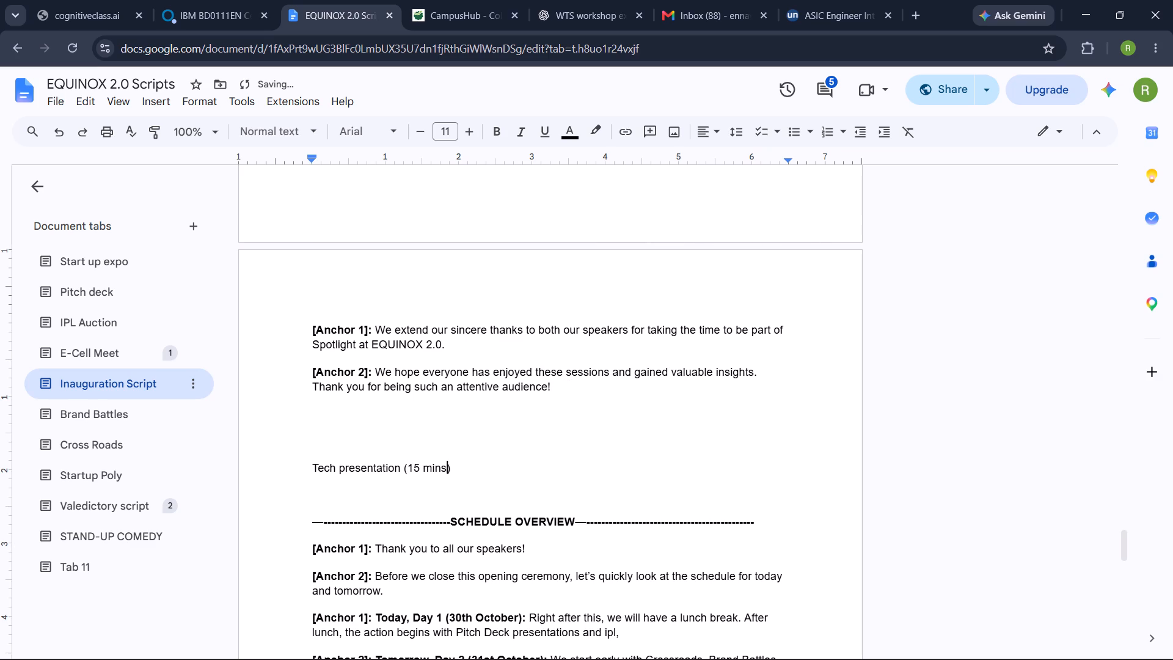
pyautogui.click(459, 471)
# Review the script's opening welcome lines and the start of the ABOUT EQUINOX 2.0 section.
pyautogui.scroll(-2, 459, 471)
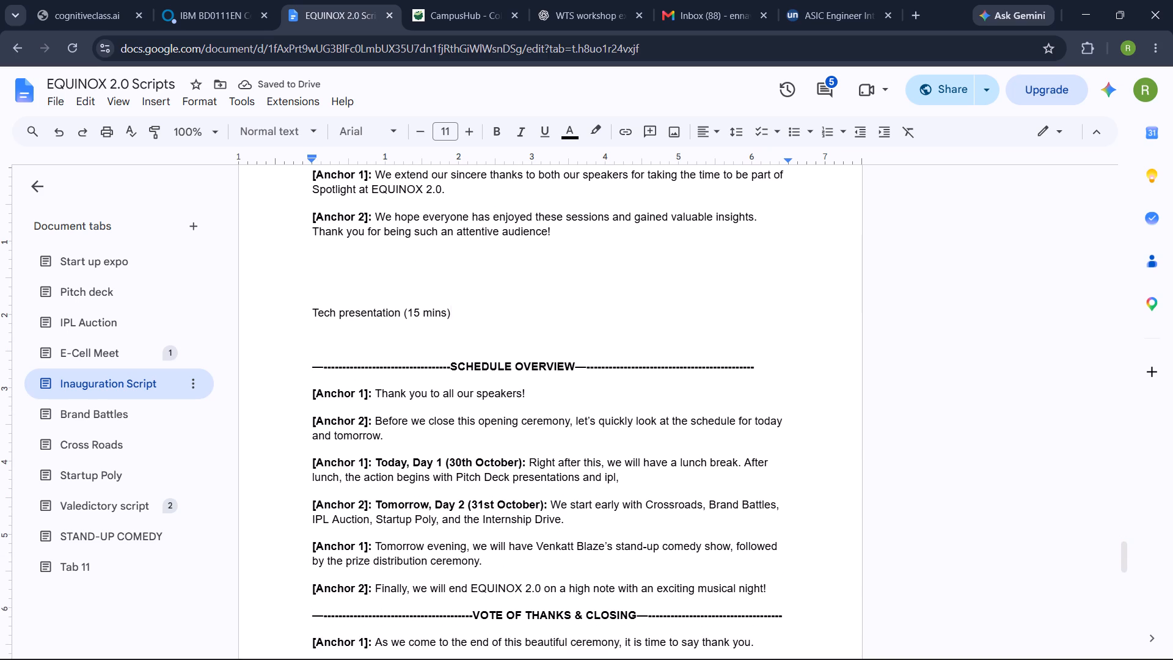
pyautogui.scroll(17, 459, 471)
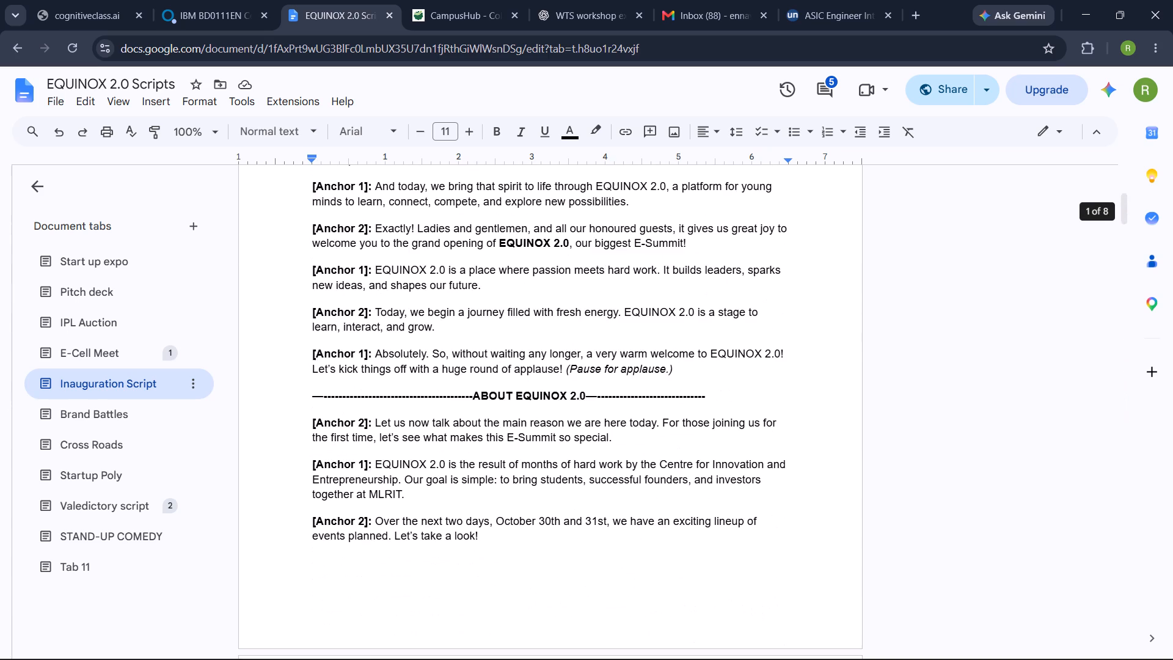
pyautogui.scroll(-2, 459, 471)
pyautogui.scroll(2, 459, 471)
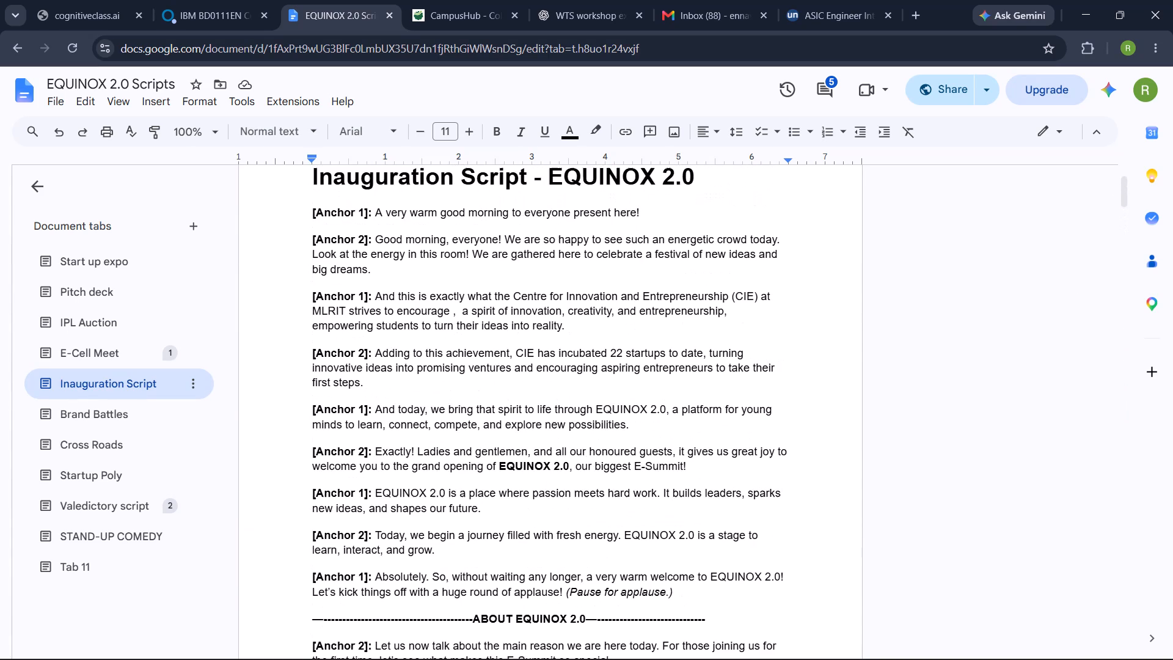
pyautogui.scroll(1, 459, 471)
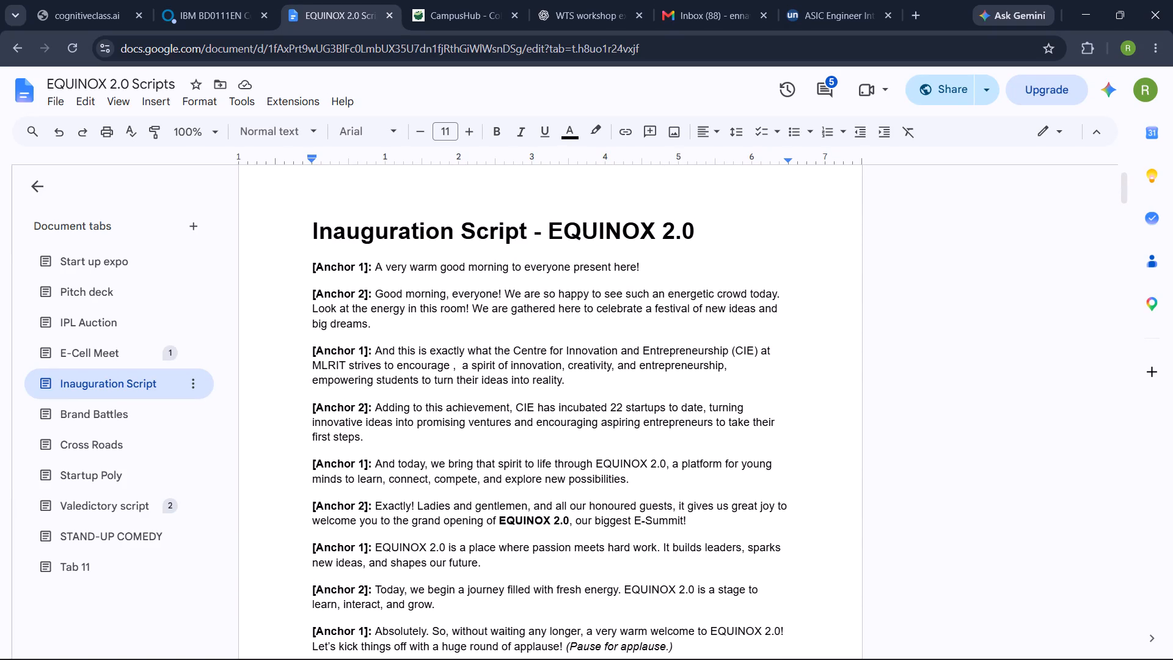
pyautogui.scroll(-2, 596, 475)
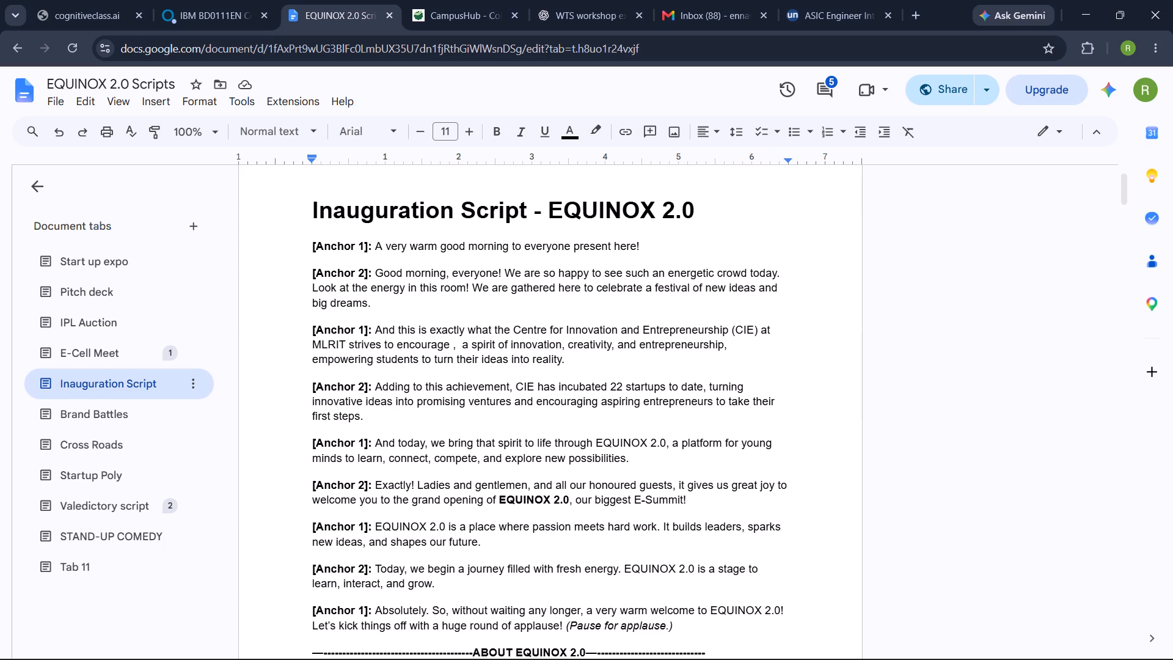
pyautogui.scroll(-2, 596, 475)
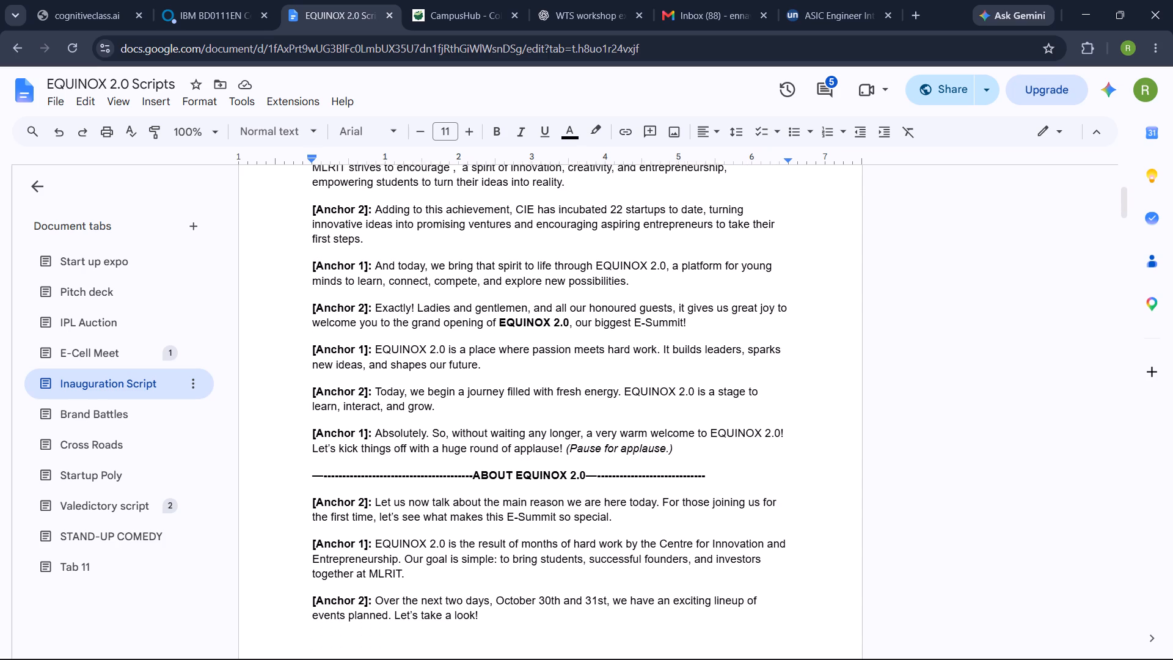
pyautogui.scroll(-3, 596, 475)
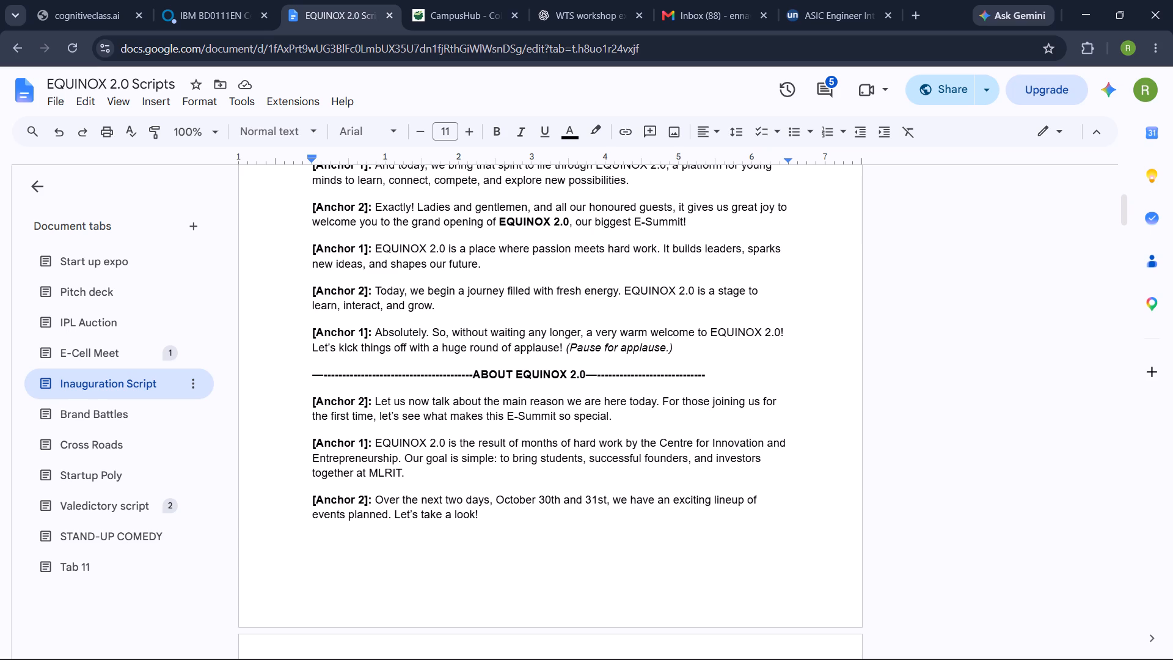
pyautogui.scroll(2, 596, 475)
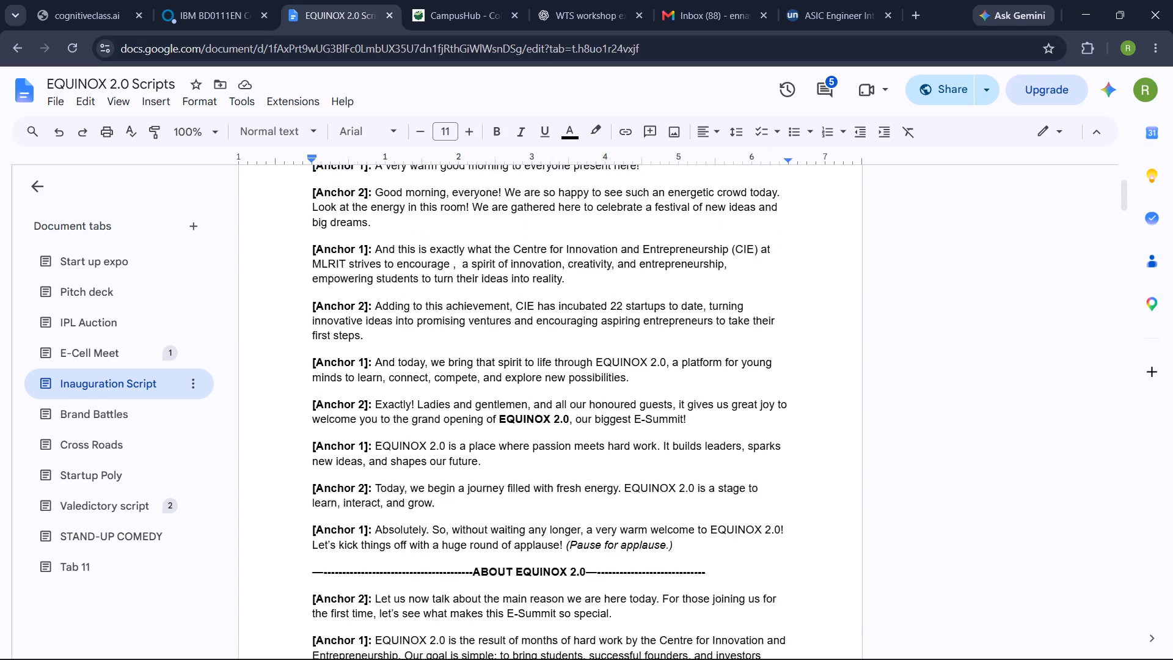
pyautogui.scroll(1, 596, 475)
# Review the script from the event lineup through the sponsors' welcome, INVITING GUESTS and LAMP LIGHTING, and return to the event lineup.
pyautogui.scroll(-4, 596, 475)
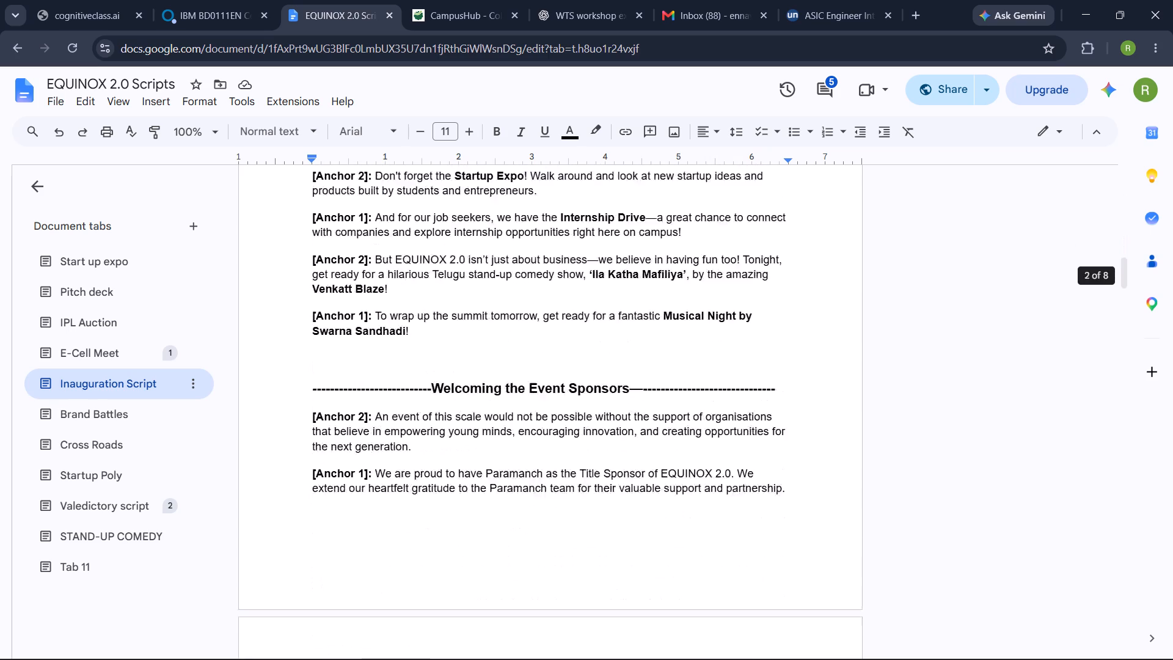
pyautogui.scroll(-3, 596, 475)
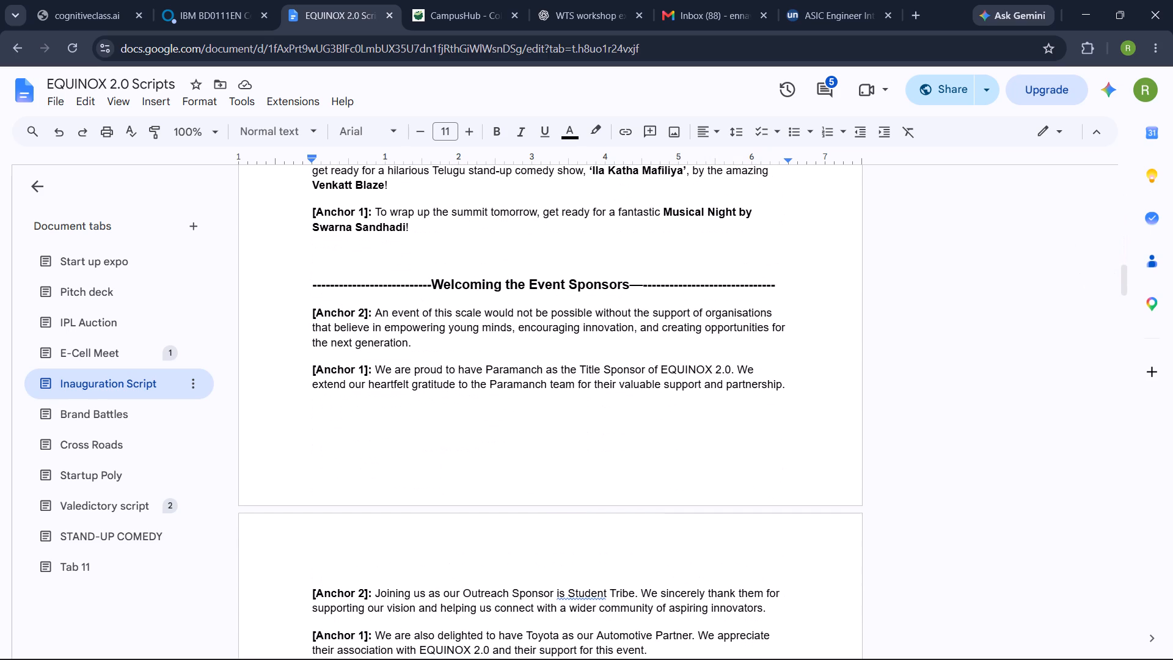
pyautogui.scroll(-3, 596, 475)
pyautogui.scroll(2, 596, 475)
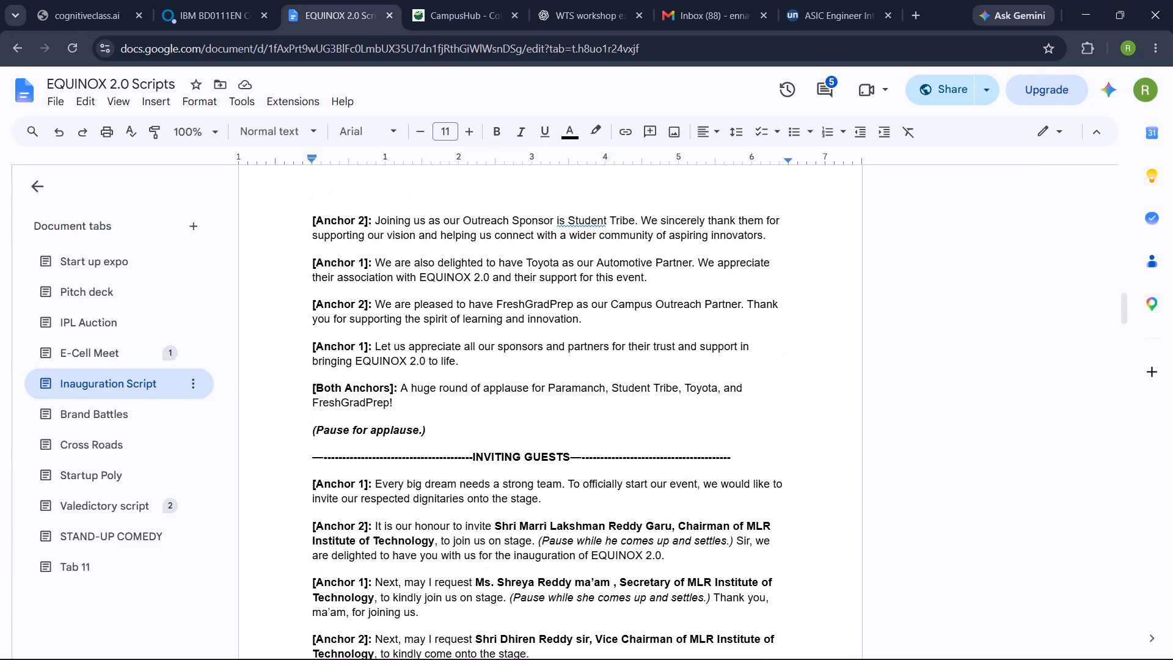
pyautogui.scroll(-8, 596, 475)
pyautogui.scroll(1, 596, 475)
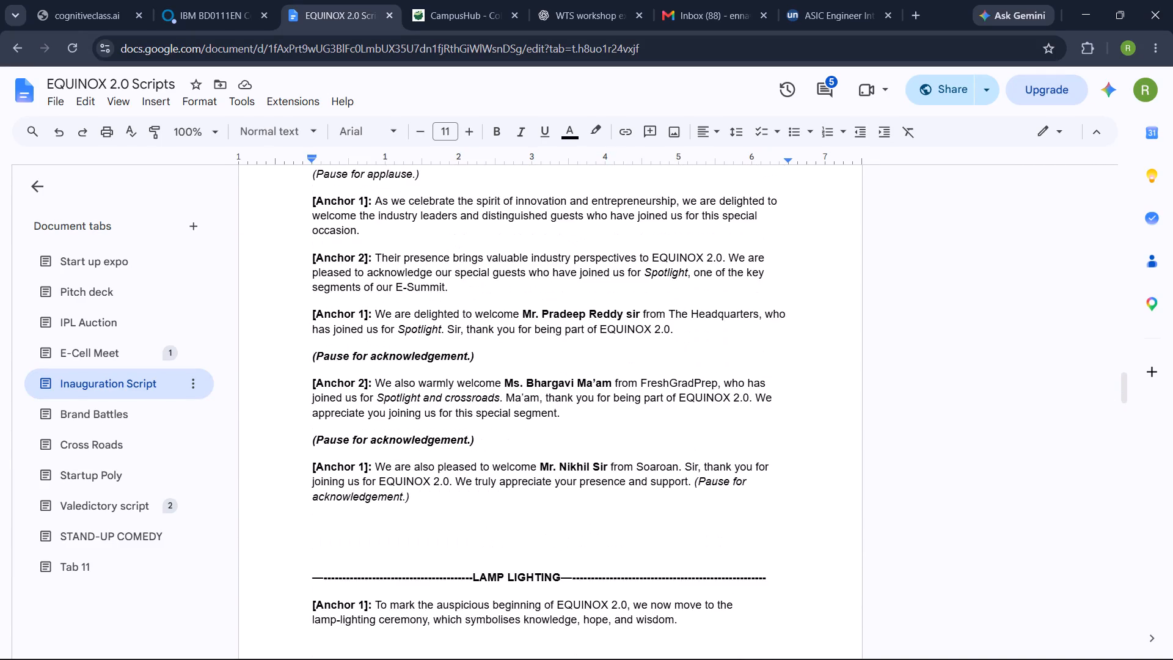
pyautogui.scroll(-2, 596, 475)
pyautogui.scroll(1, 596, 475)
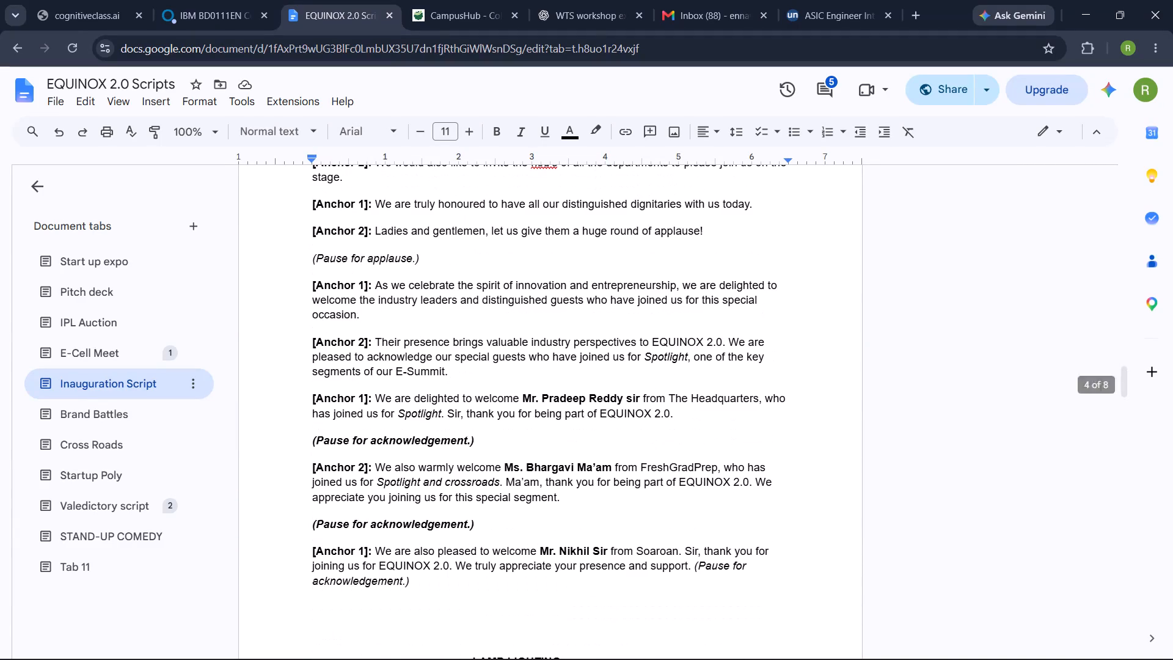
pyautogui.scroll(5, 596, 475)
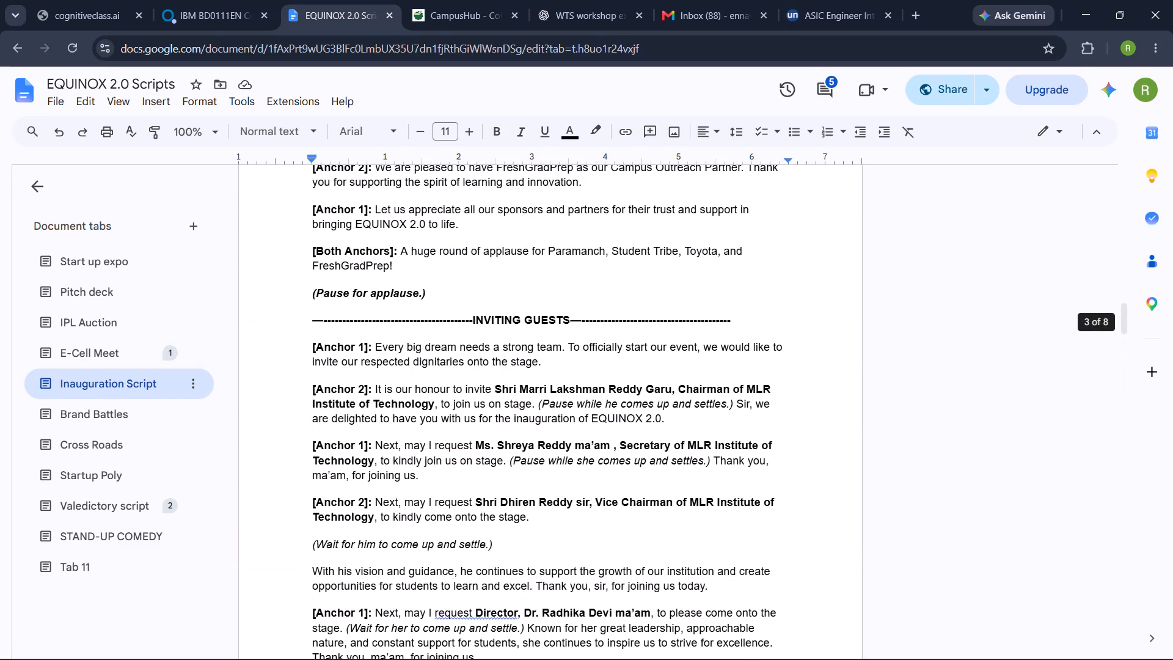
pyautogui.scroll(8, 596, 475)
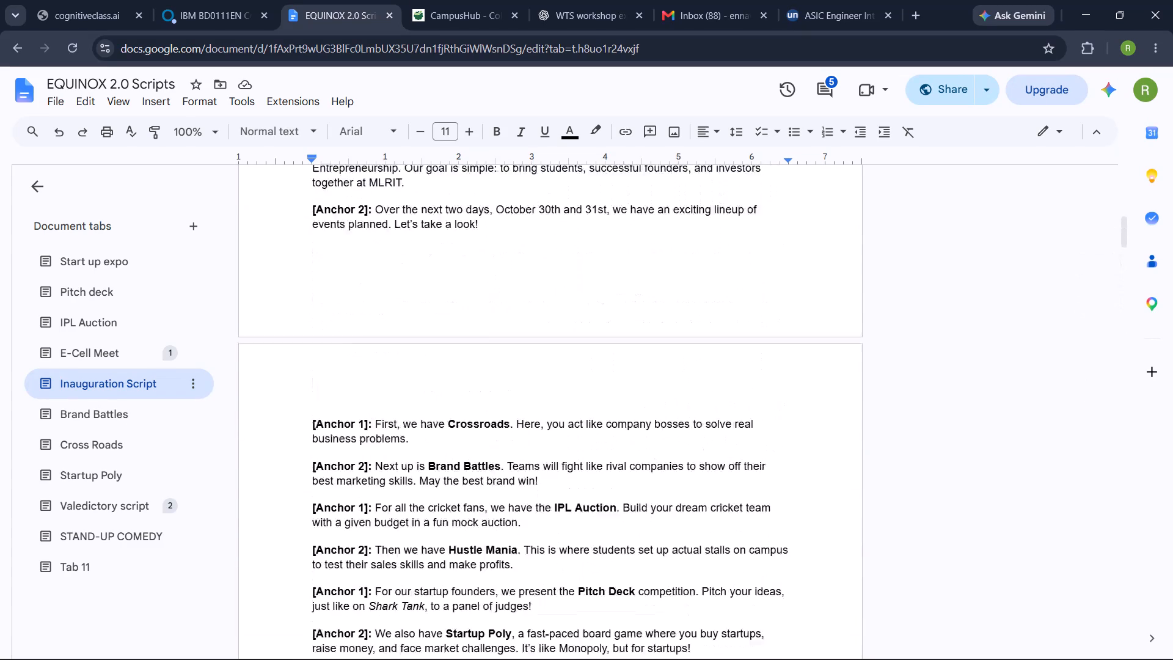
# Review the event lineup, the Welcoming the Event Sponsors section and the start of INVITING GUESTS, returning to ABOUT EQUINOX 2.0.
pyautogui.scroll(3, 596, 475)
pyautogui.scroll(-2, 596, 475)
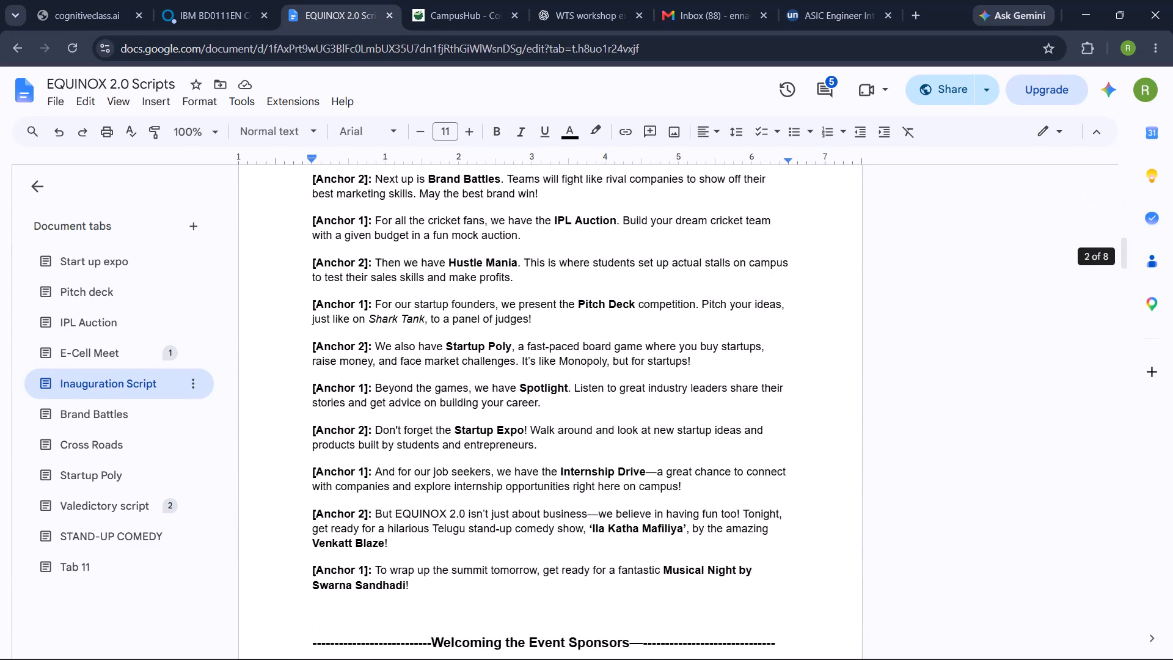
pyautogui.scroll(-3, 596, 475)
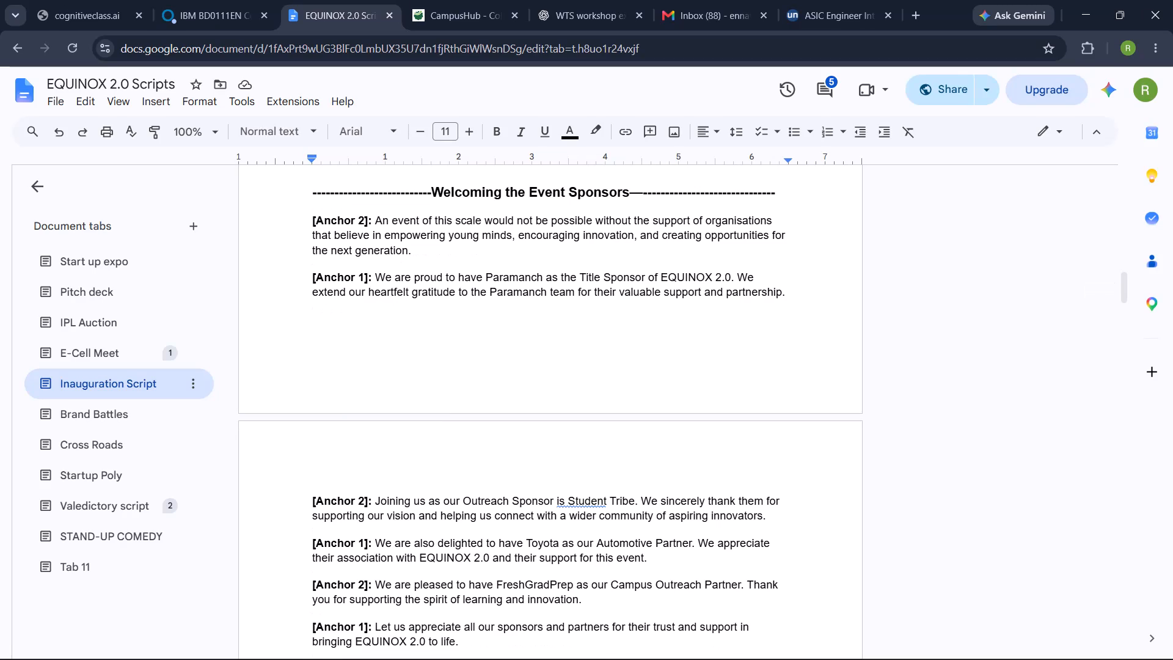
pyautogui.scroll(1, 596, 475)
pyautogui.scroll(-1, 596, 475)
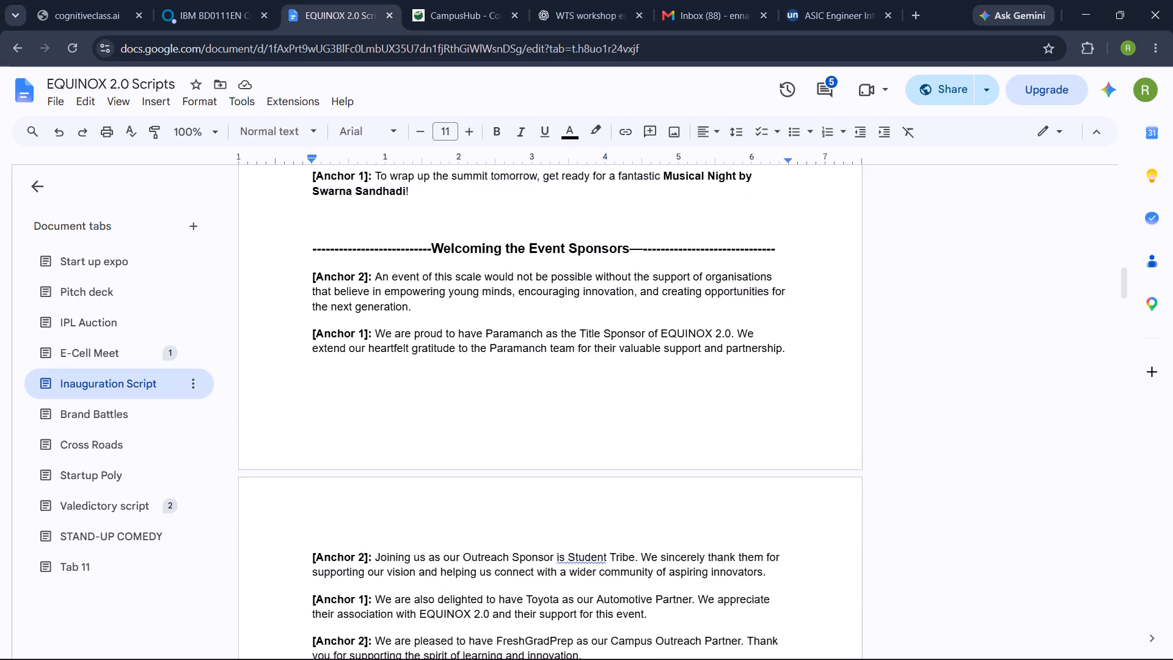
pyautogui.scroll(-1, 596, 475)
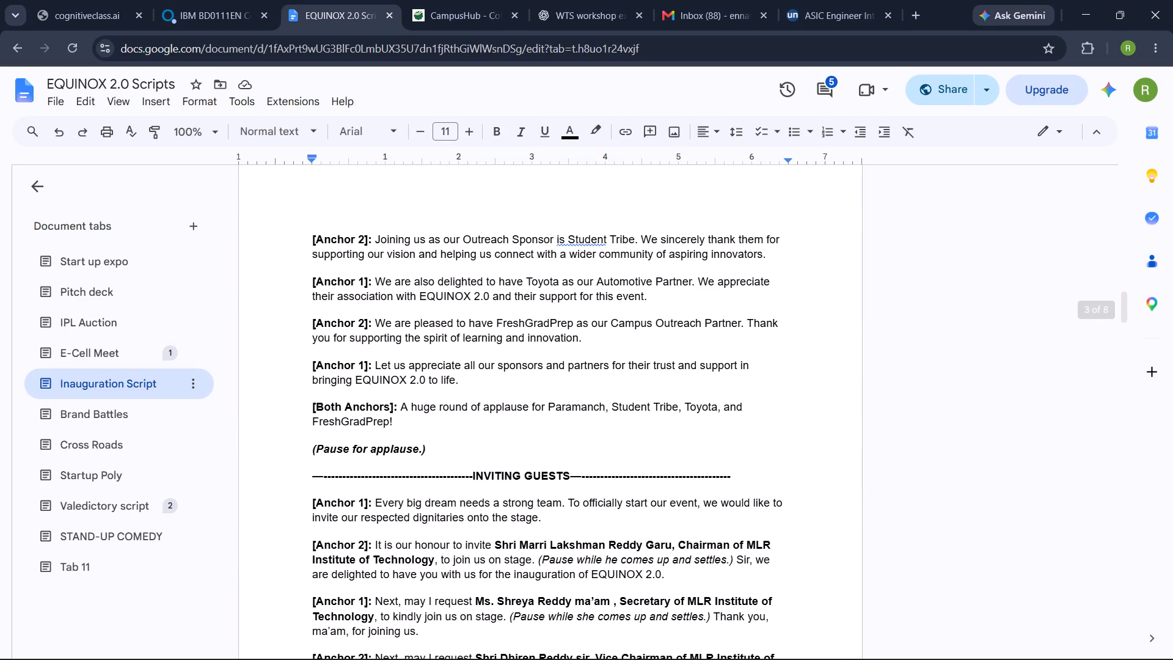
pyautogui.scroll(6, 459, 449)
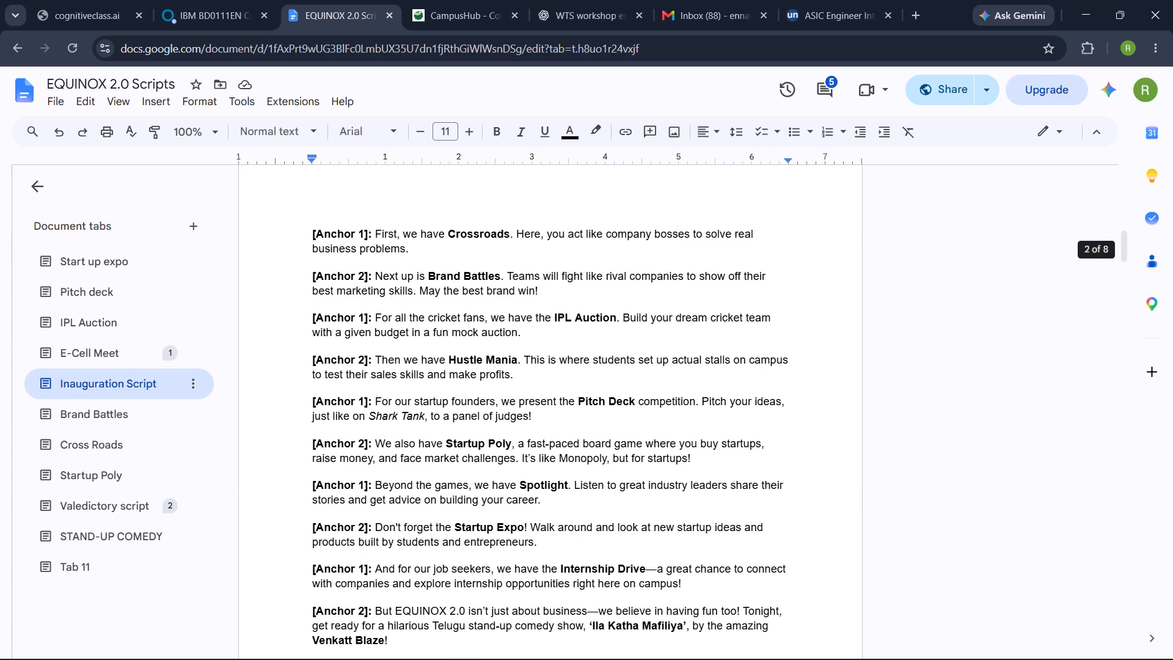
pyautogui.scroll(3, 459, 449)
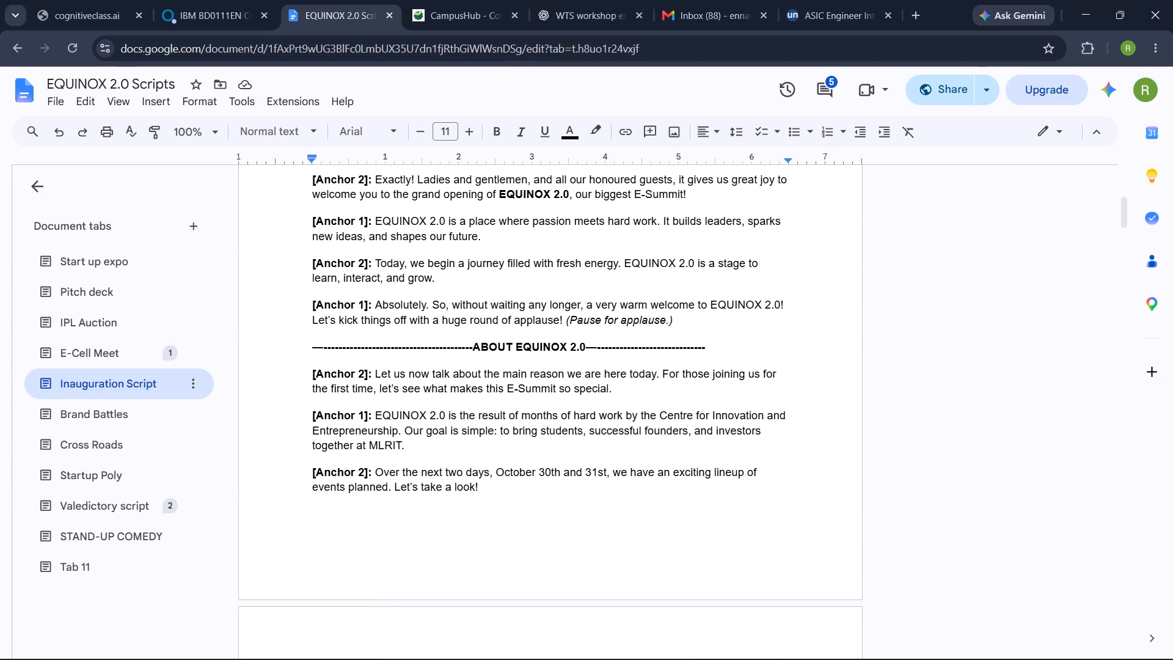
# Cut the whole ABOUT EQUINOX 2.0 section, from its heading through the "Musical Night by Swarna Sandhadi!" line.
pyautogui.moveTo(310, 346); pyautogui.dragTo(454, 659)
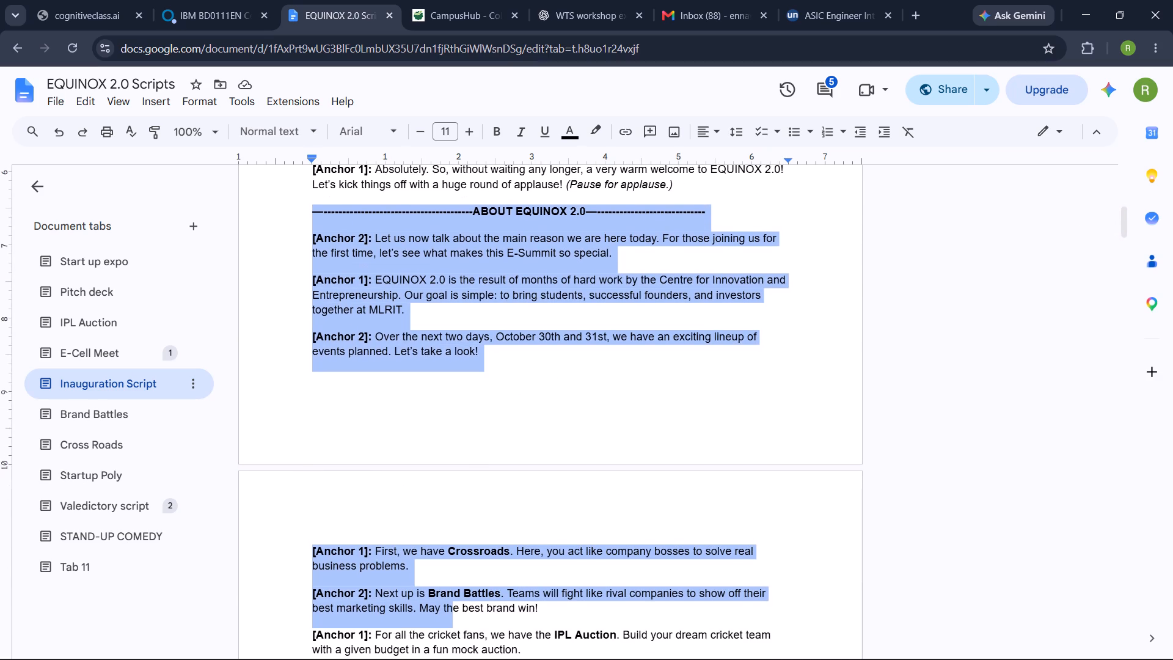
pyautogui.moveTo(454, 659); pyautogui.dragTo(577, 659)
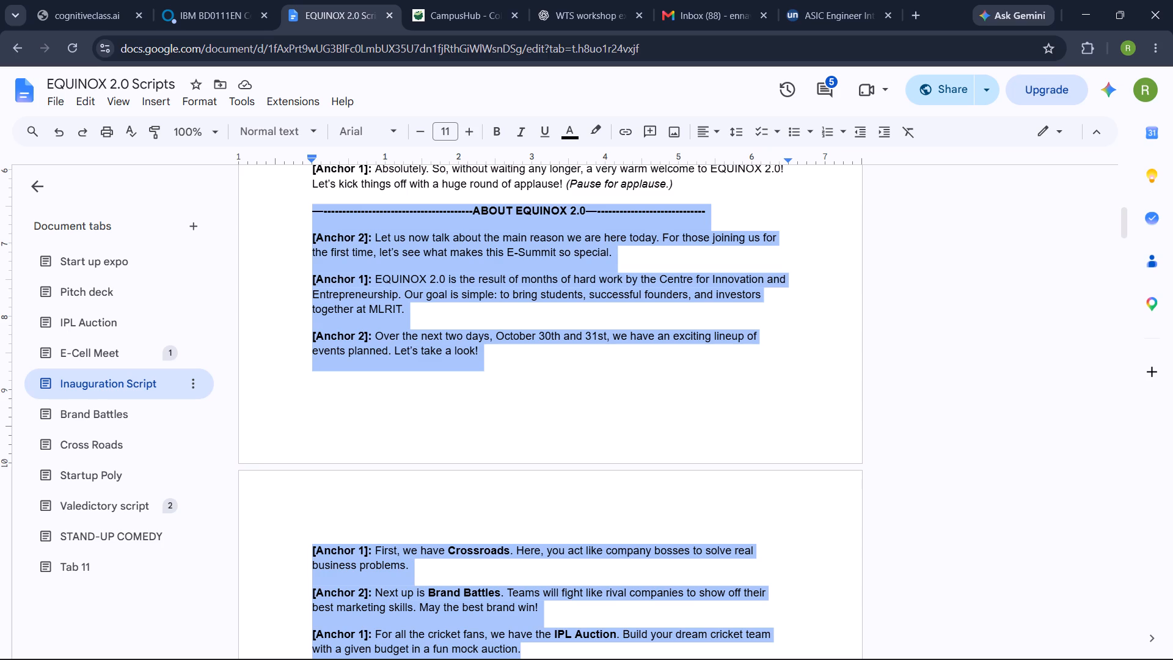
pyautogui.moveTo(577, 659); pyautogui.dragTo(519, 555)
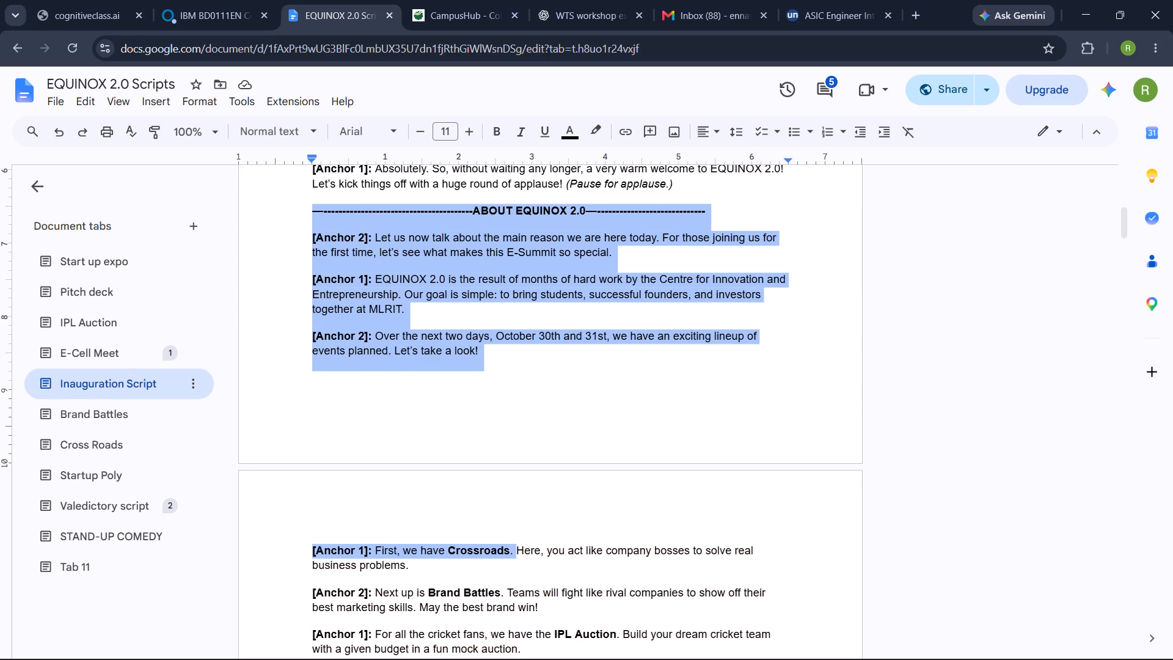
pyautogui.moveTo(519, 555); pyautogui.dragTo(469, 350)
pyautogui.scroll(-1, 492, 509)
pyautogui.scroll(-2, 469, 350)
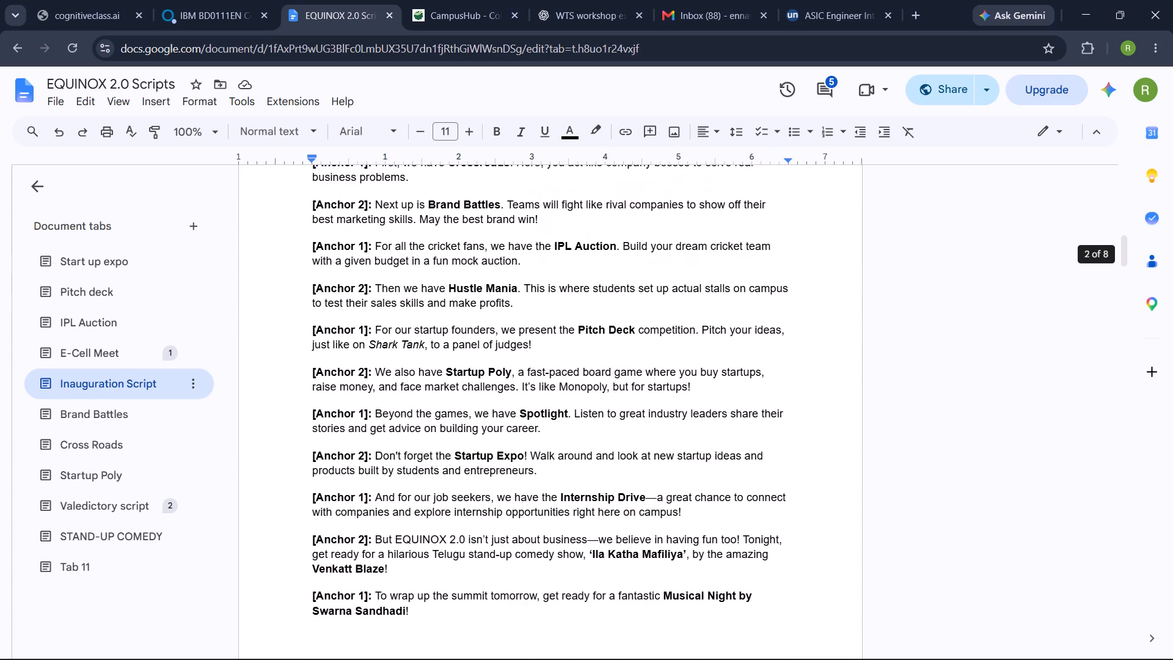
pyautogui.scroll(-2, 470, 373)
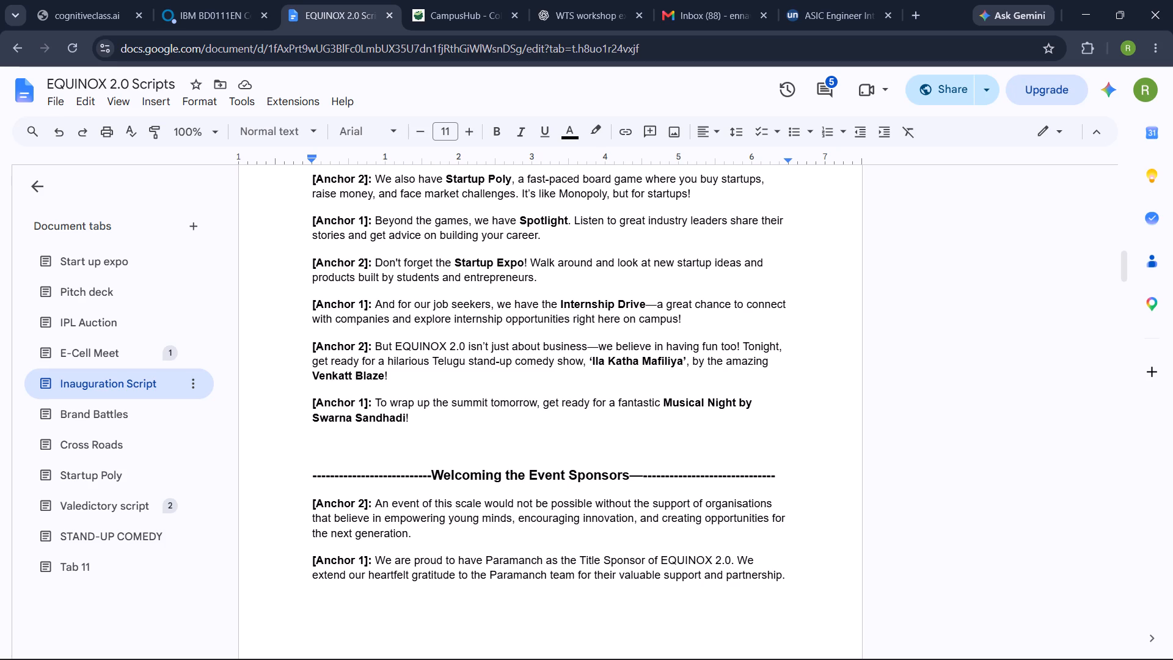
pyautogui.moveTo(424, 421); pyautogui.dragTo(279, 187)
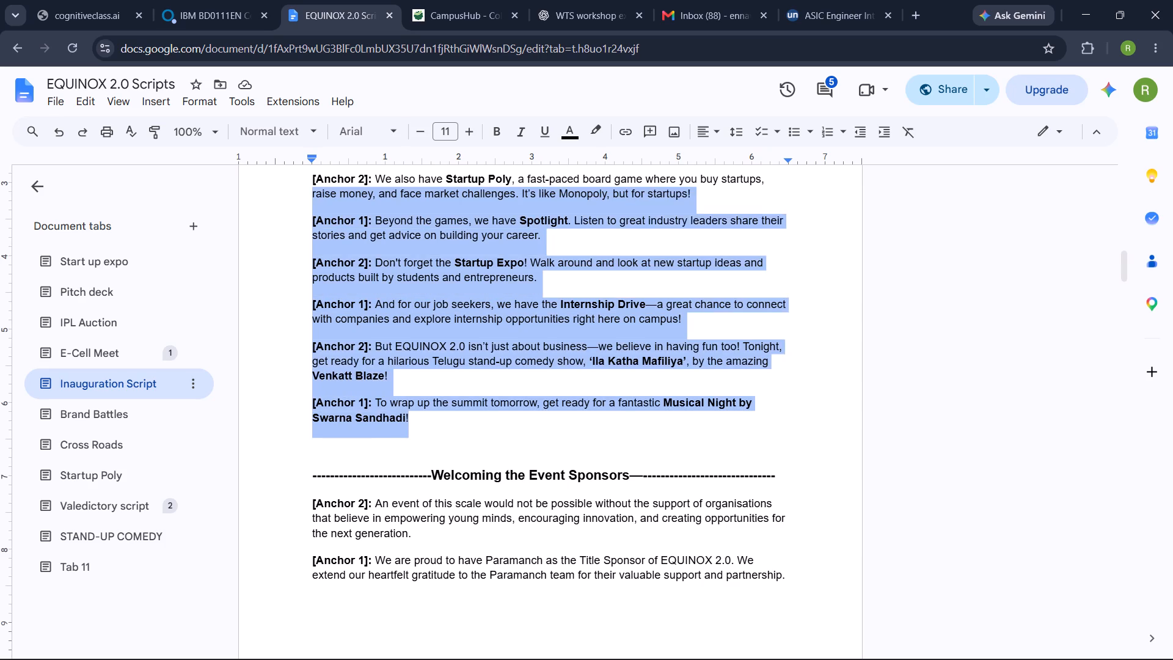
pyautogui.moveTo(279, 187); pyautogui.dragTo(285, 169)
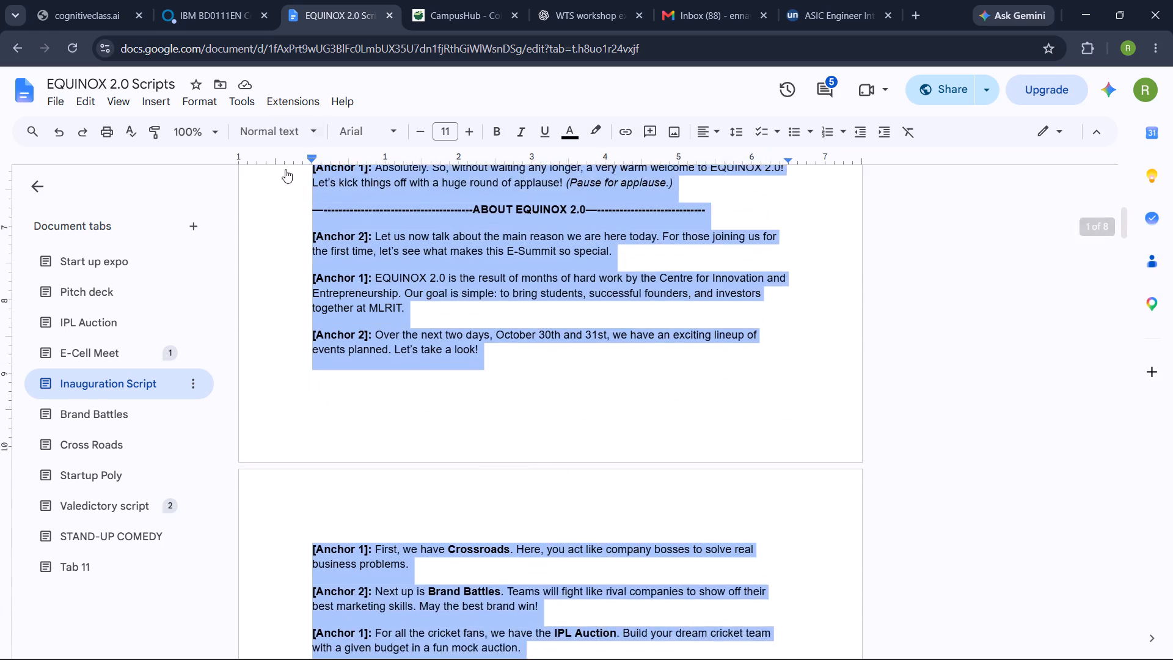
pyautogui.moveTo(285, 169); pyautogui.dragTo(271, 302)
pyautogui.hotkey('ctrl', 'x')
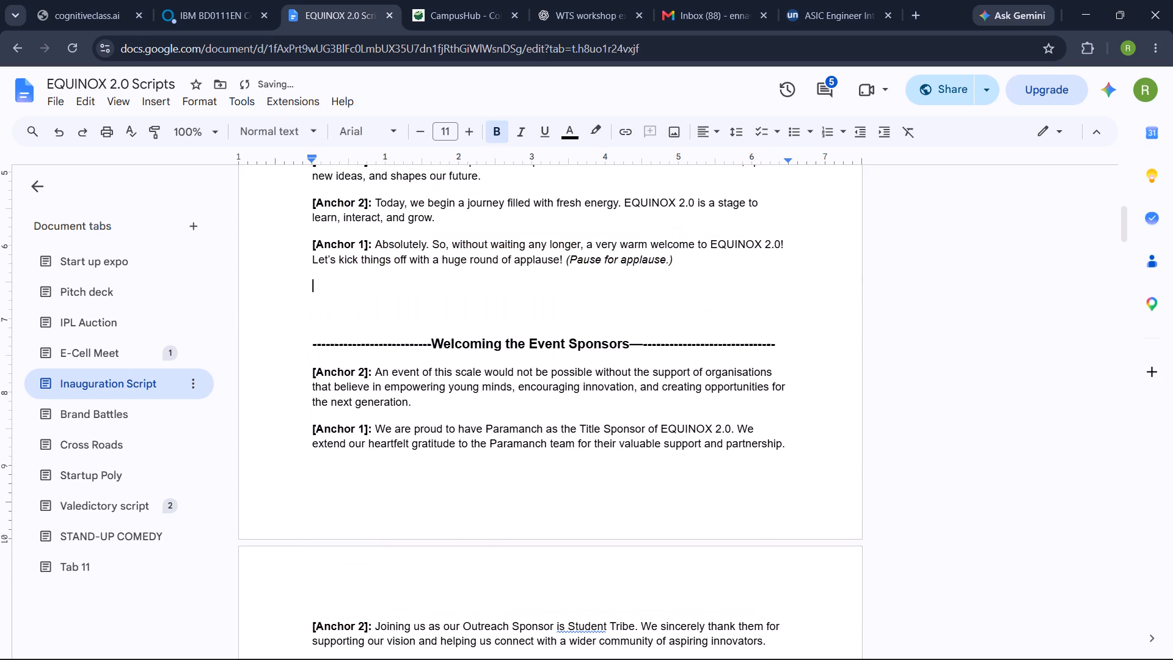
# Reduce the gap above the Welcoming the Event Sponsors heading to a single blank line.
pyautogui.click(390, 328)
pyautogui.press('BackSpace')
pyautogui.press('BackSpace')
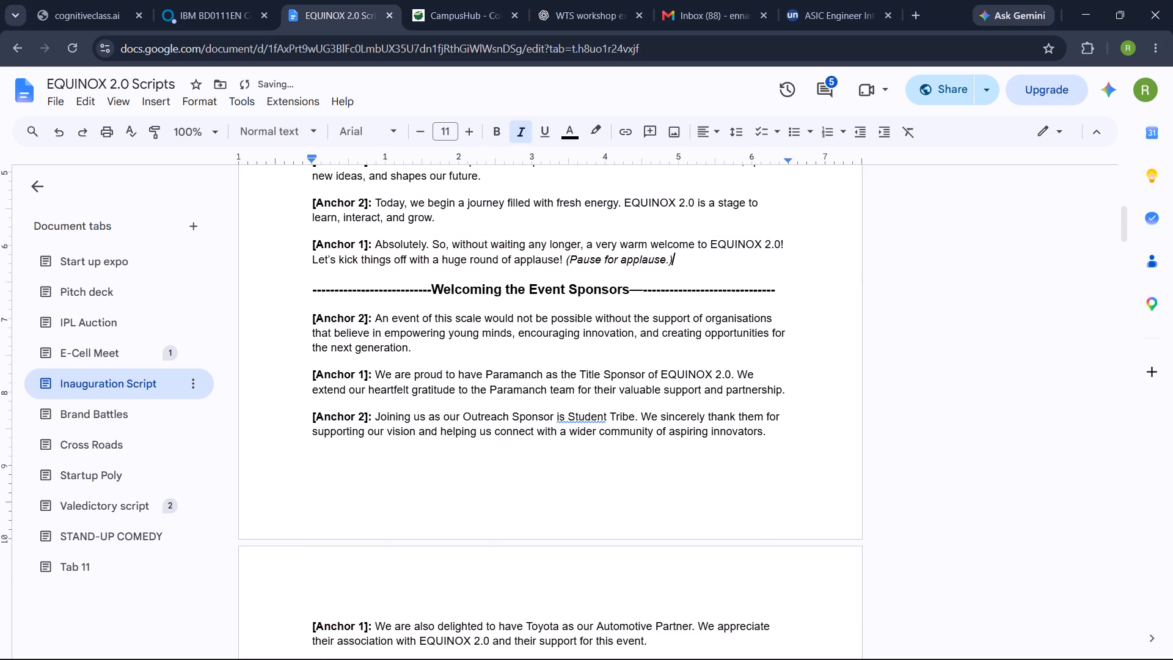
pyautogui.press('Return')
# Paste the cut ABOUT EQUINOX 2.0 section after "You may now take your seats.", above the SPEECHES heading, with a blank line before it.
pyautogui.scroll(-1, 390, 328)
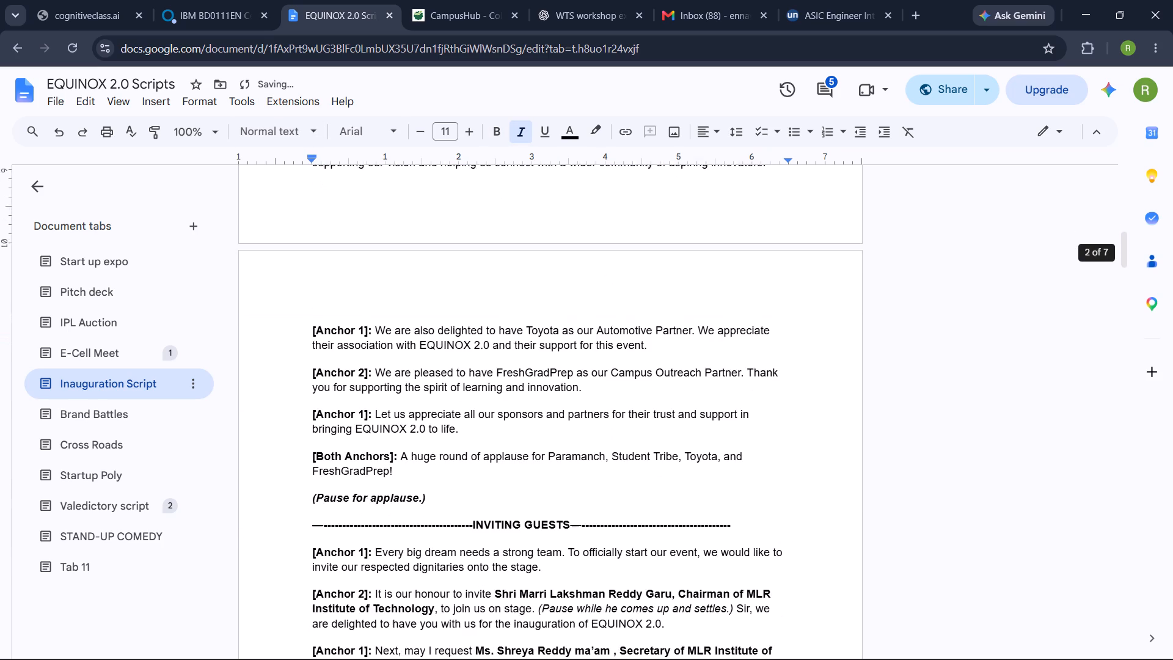
pyautogui.scroll(-2, 390, 328)
pyautogui.scroll(1, 390, 328)
pyautogui.scroll(-1, 390, 328)
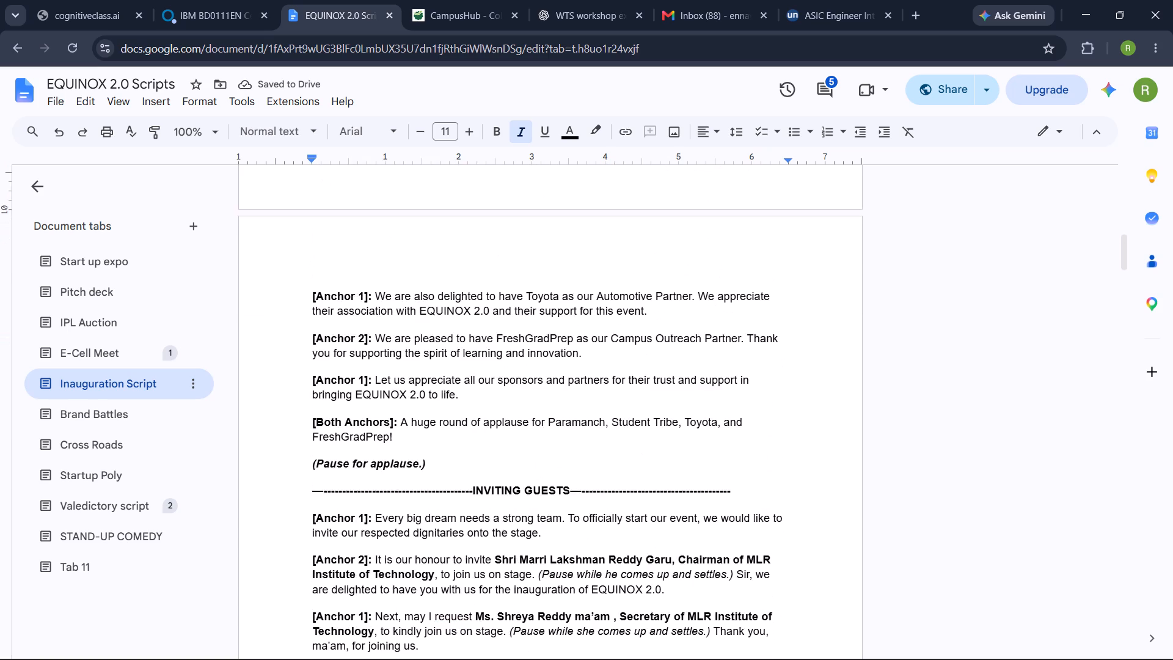
pyautogui.scroll(-8, 390, 328)
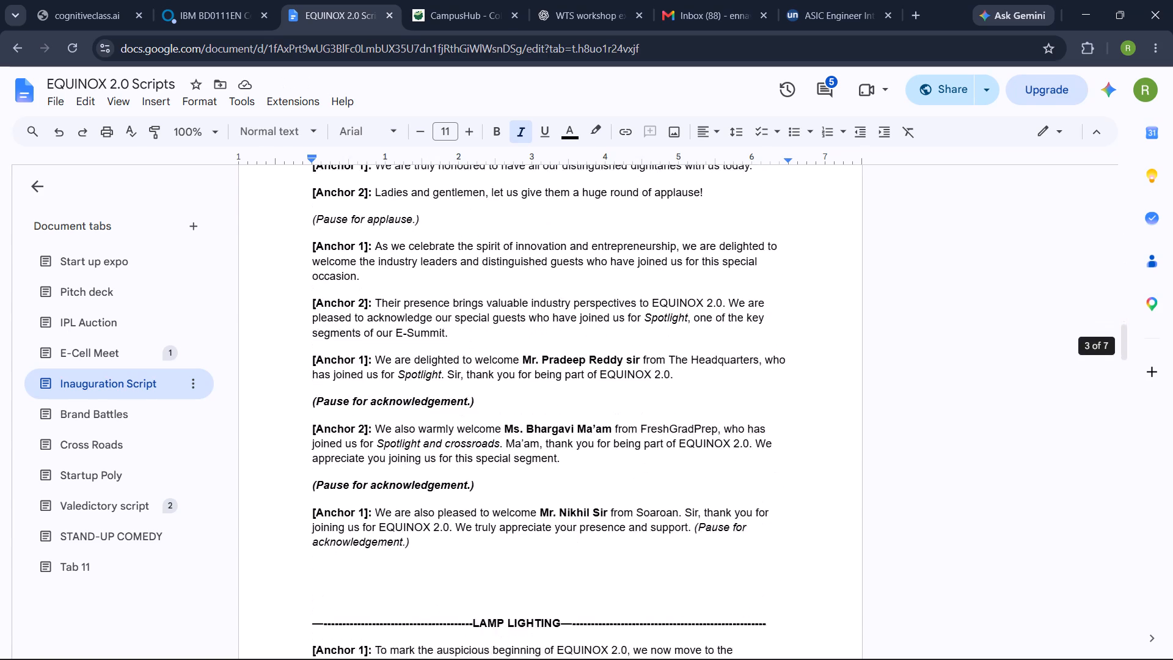
pyautogui.scroll(-4, 390, 328)
pyautogui.scroll(1, 390, 328)
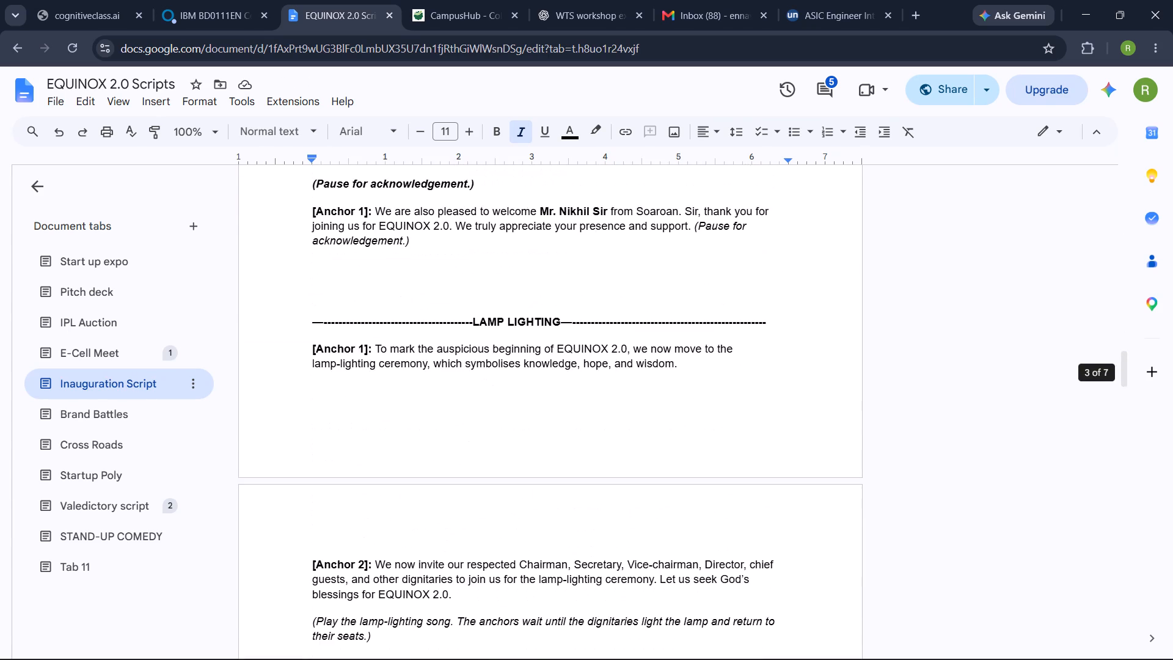
pyautogui.scroll(-1, 390, 328)
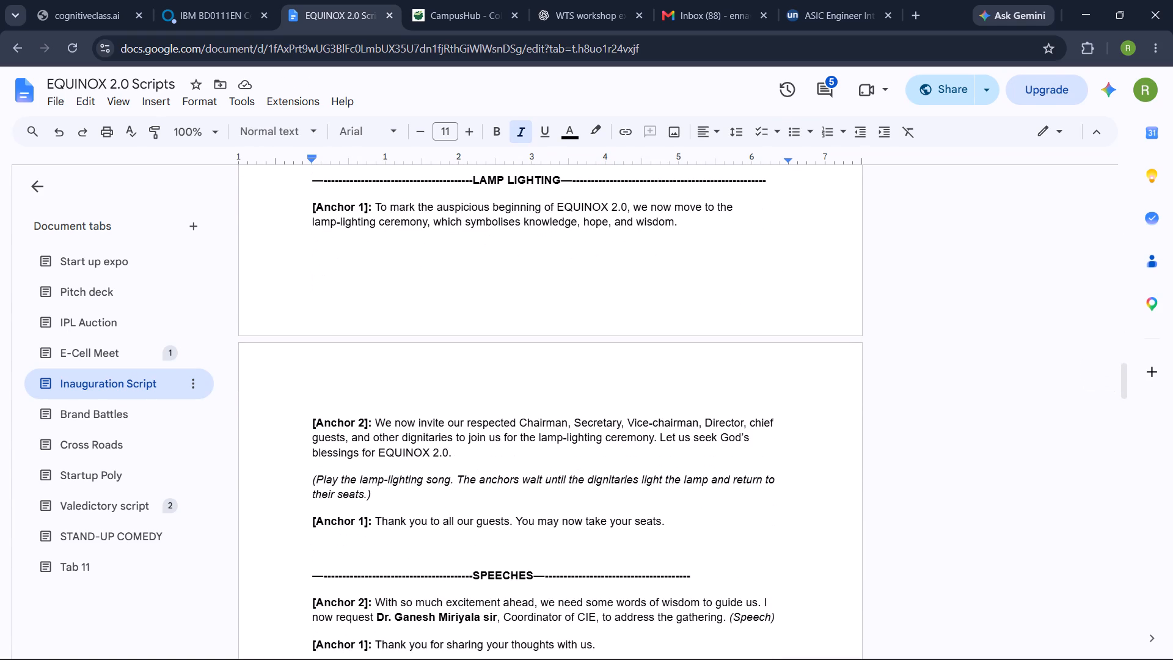
pyautogui.click(675, 526)
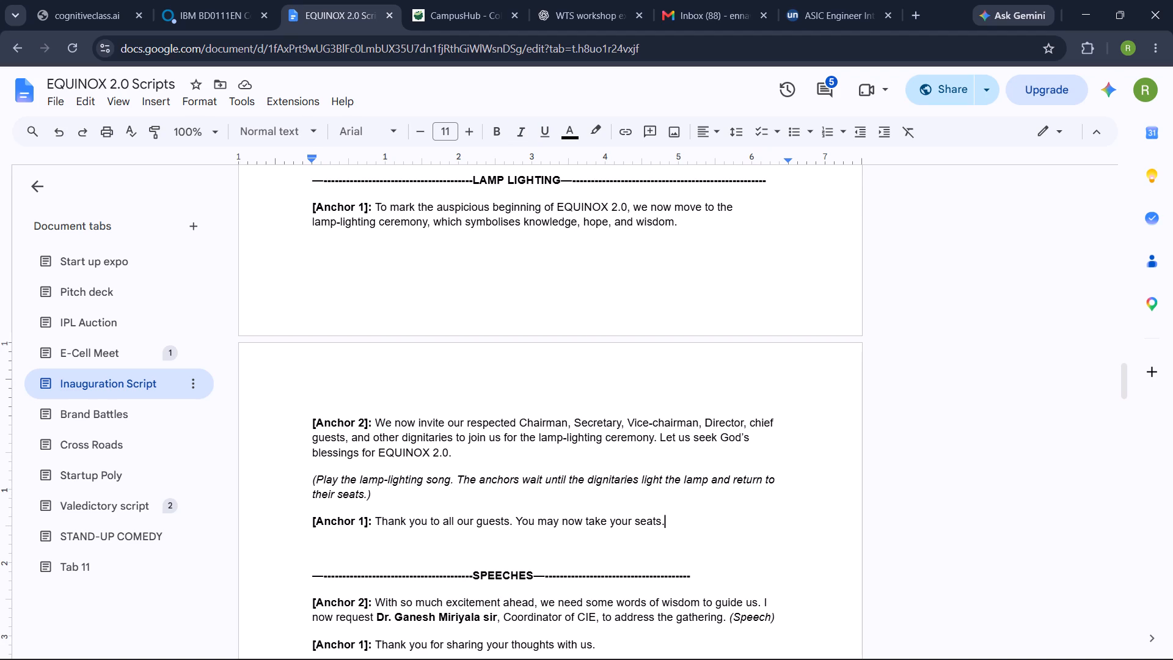
pyautogui.press('Return')
pyautogui.press('Return')
pyautogui.hotkey('ctrl', 'v')
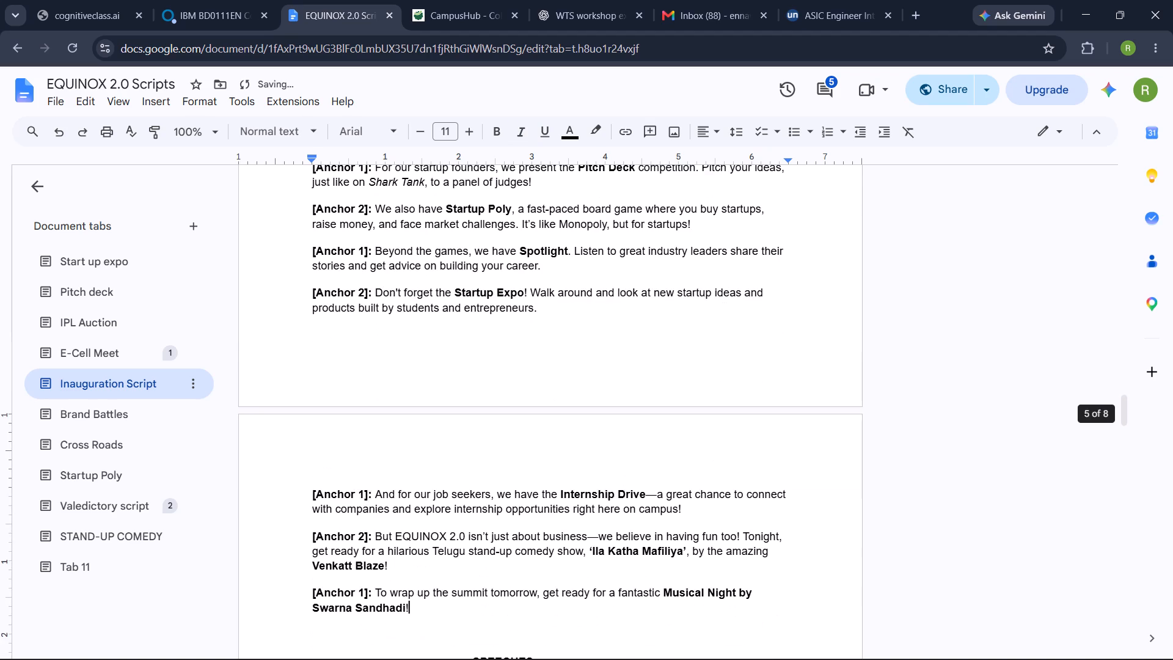
pyautogui.scroll(6, 675, 526)
pyautogui.scroll(-3, 675, 526)
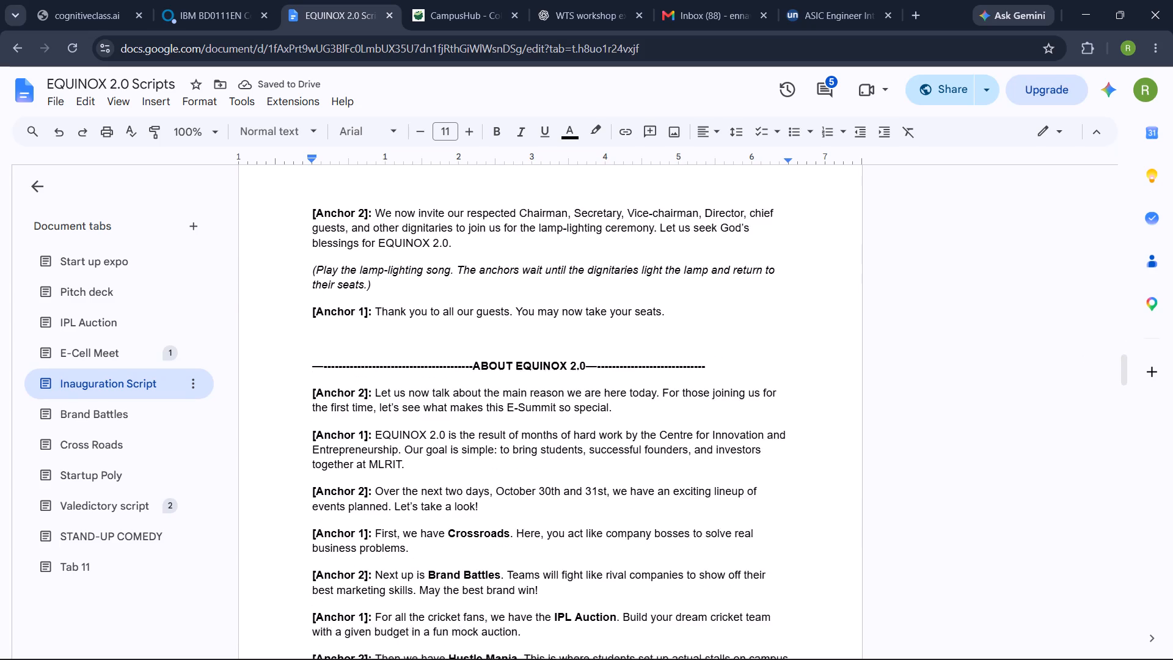
# Insert three blank lines between the "Skip this acknowledgement if she is unavailable" line and the SPOTLIGHT heading.
pyautogui.scroll(-5, 675, 526)
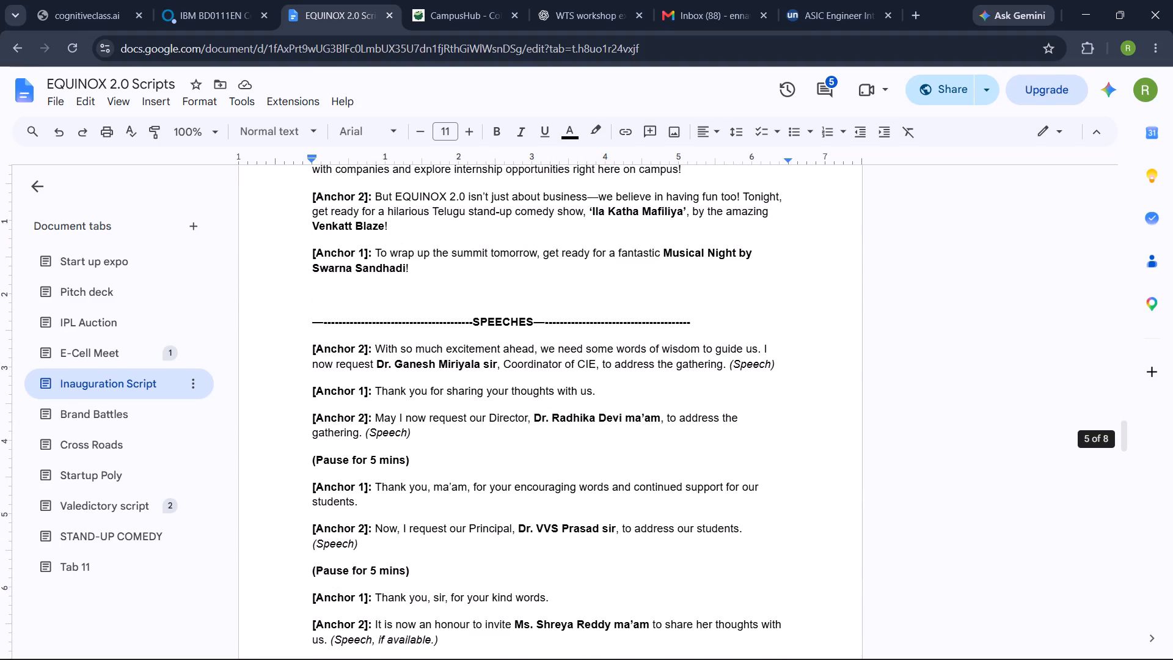
pyautogui.scroll(-4, 675, 526)
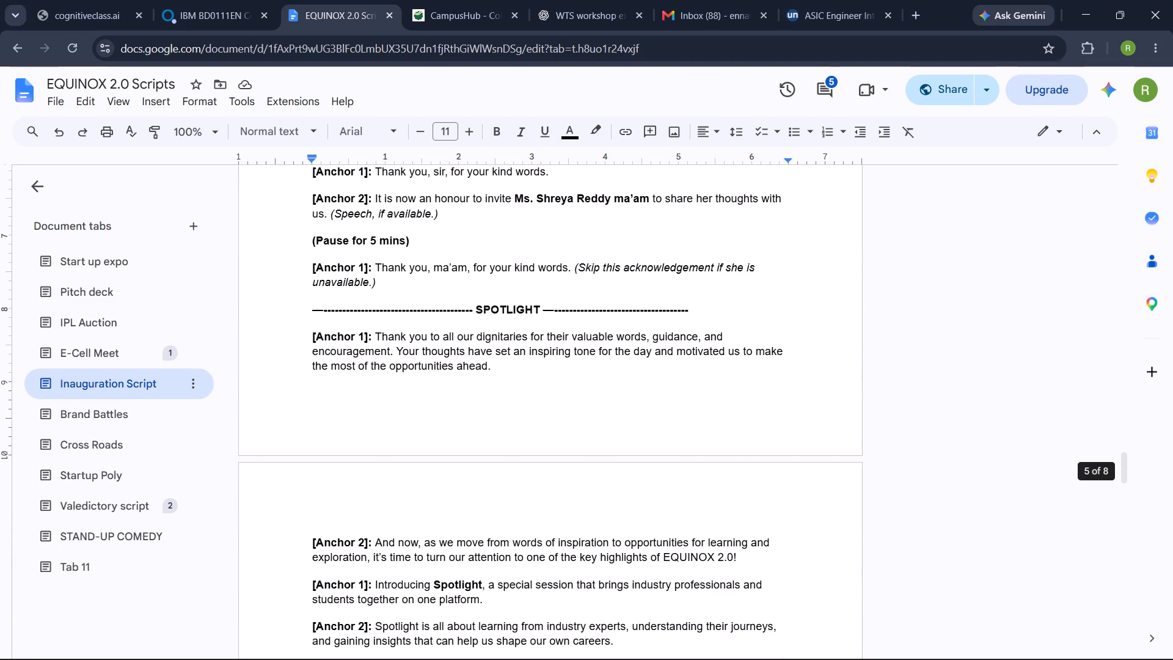
pyautogui.click(411, 292)
pyautogui.press('Return')
pyautogui.press('Return')
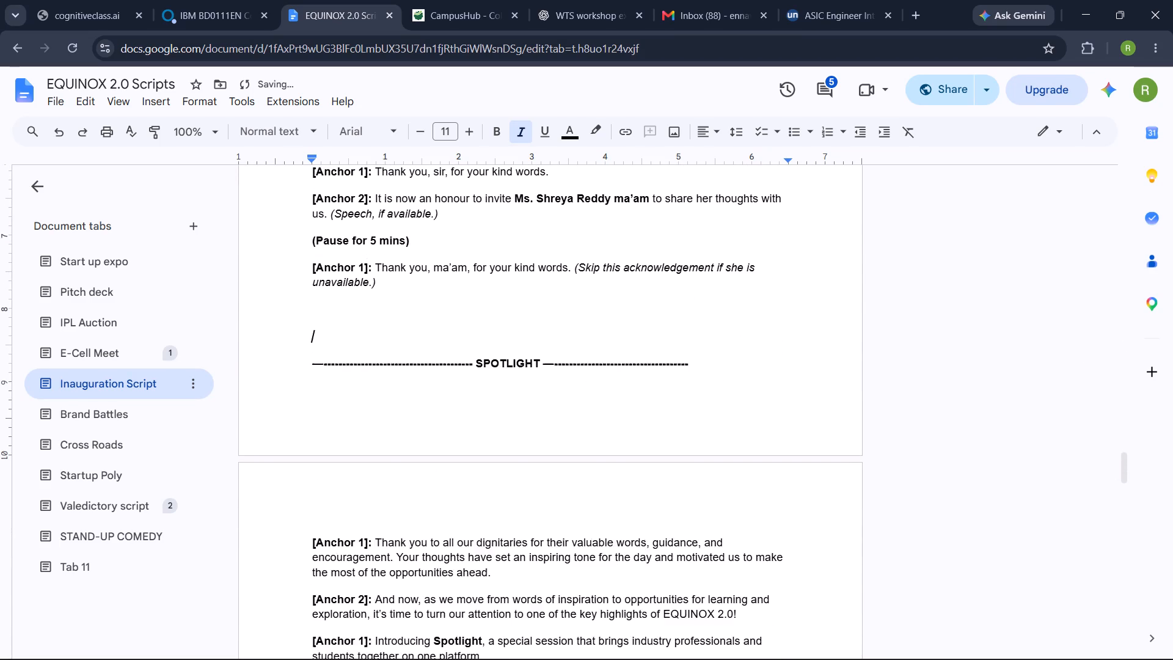
pyautogui.press('Return')
# Review the script from the Spotlight speakers through the Tech presentation slot and SCHEDULE OVERVIEW to VOTE OF THANKS & CLOSING.
pyautogui.scroll(-5, 411, 292)
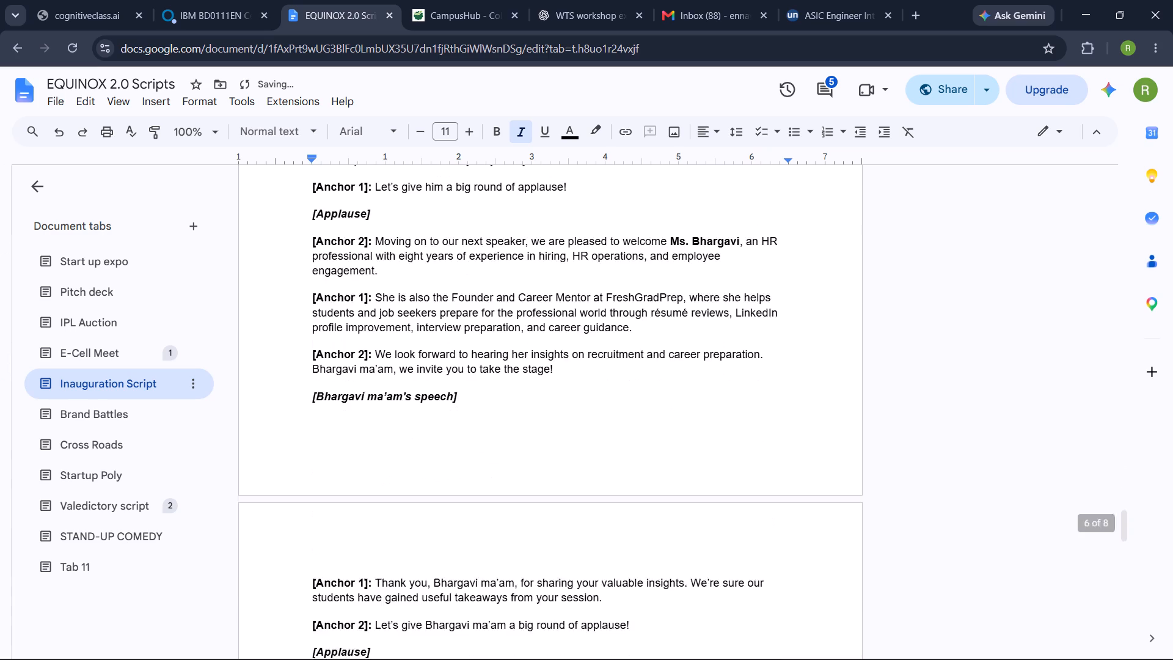
pyautogui.scroll(-4, 411, 292)
pyautogui.scroll(1, 411, 292)
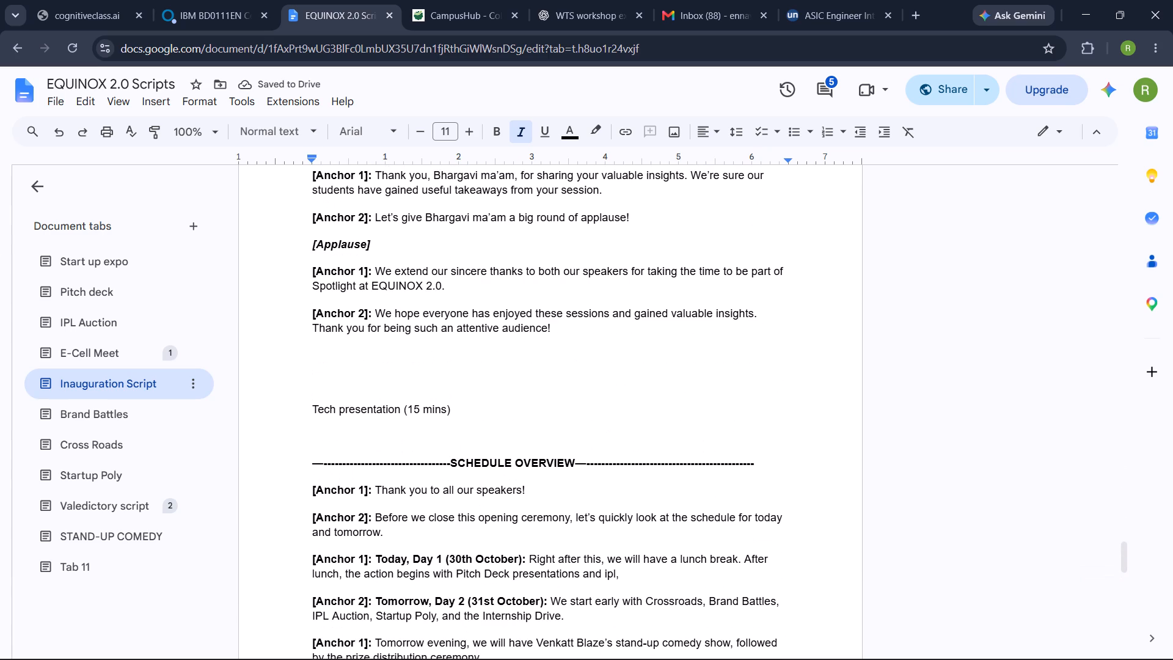
pyautogui.click(356, 369)
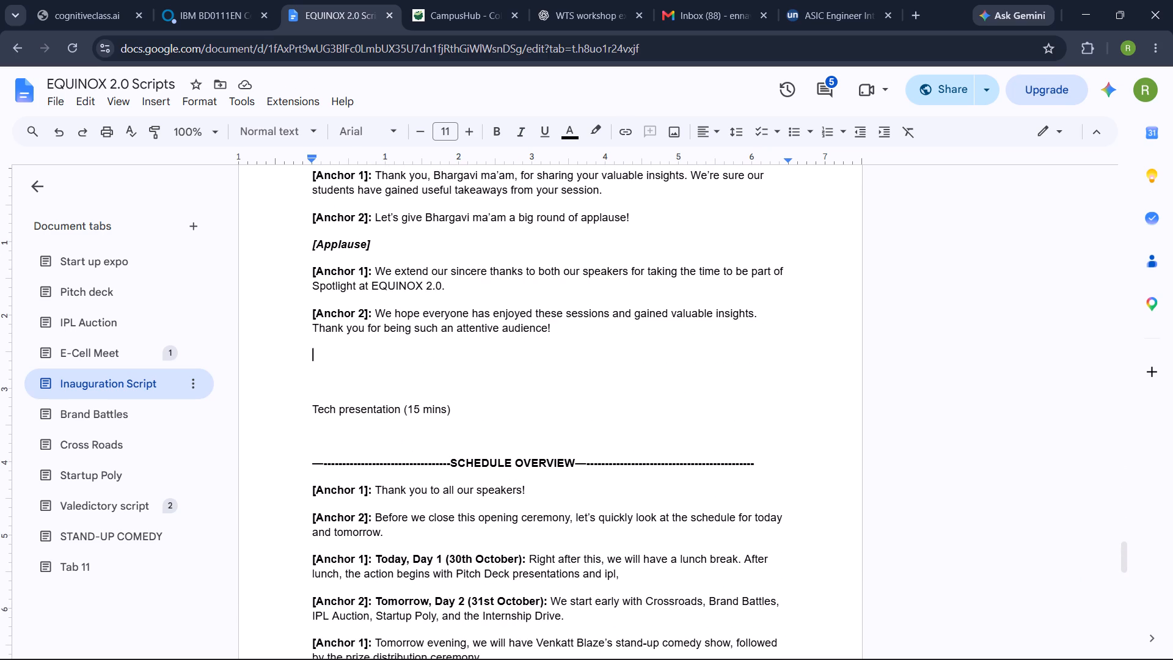
pyautogui.scroll(-1, 414, 409)
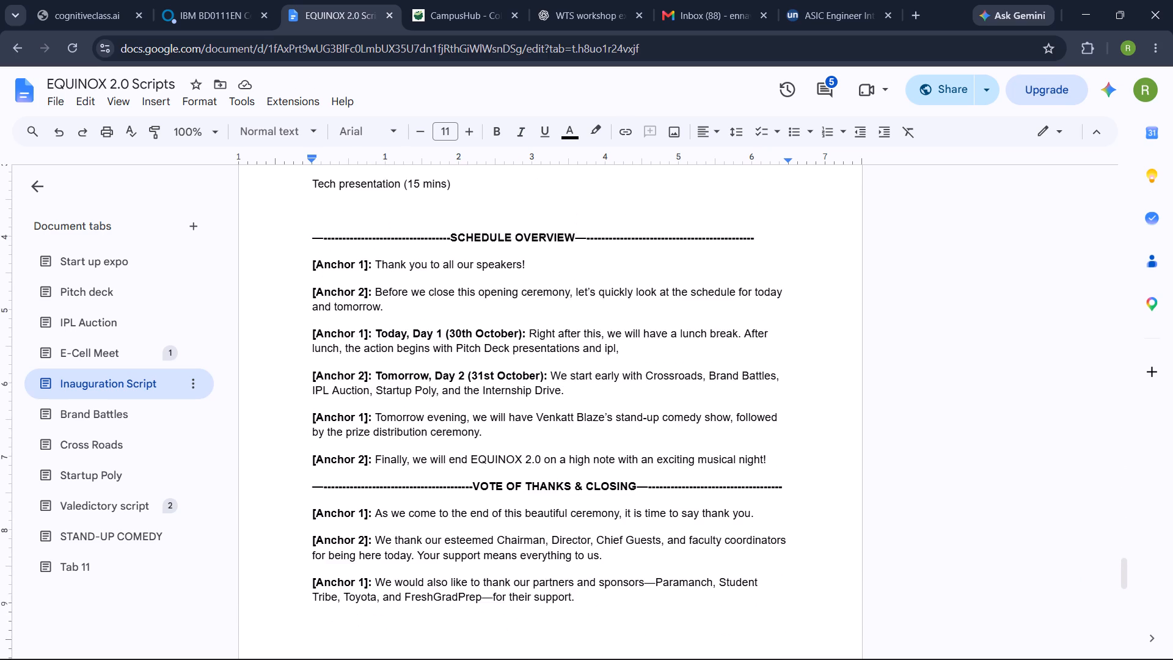
pyautogui.scroll(-2, 414, 409)
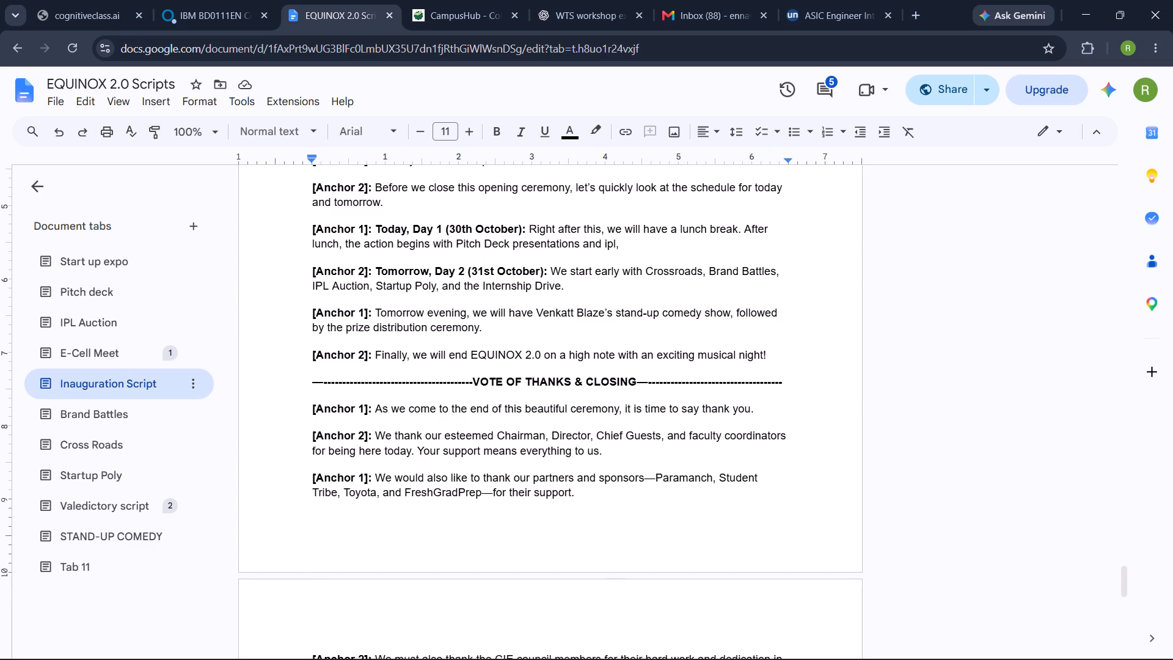
pyautogui.scroll(-1, 498, 535)
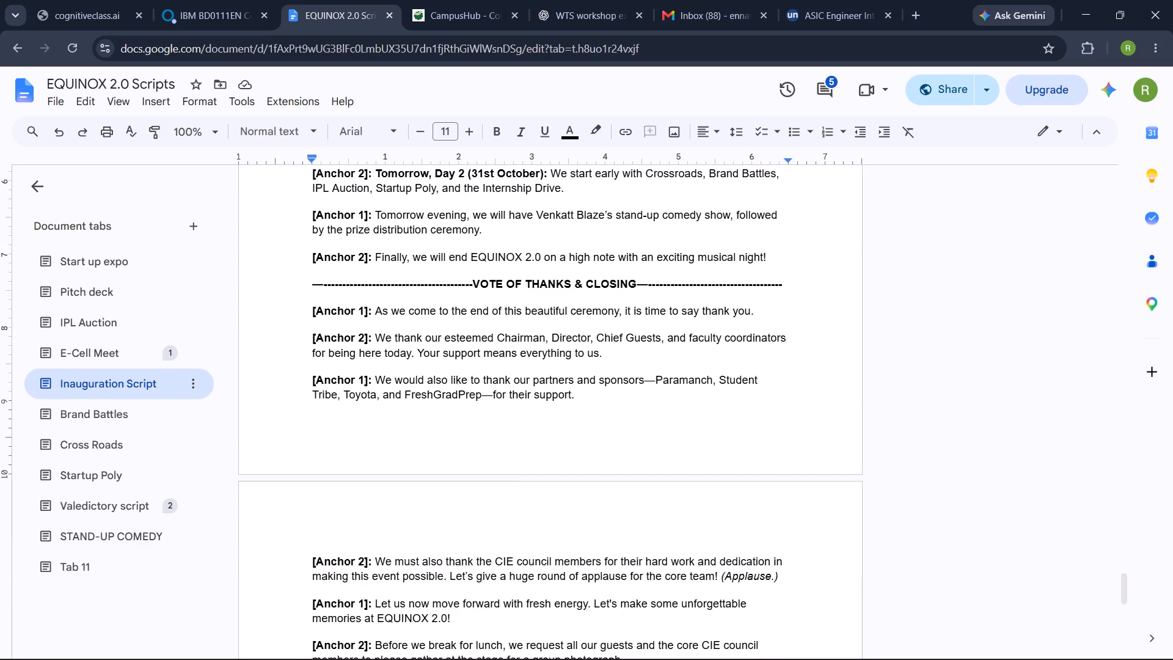
# Replace the dash after "FreshGradPrep" with a comma and a space in the sponsor thanks line under VOTE OF THANKS & CLOSING.
pyautogui.scroll(-1, 498, 535)
pyautogui.click(492, 356)
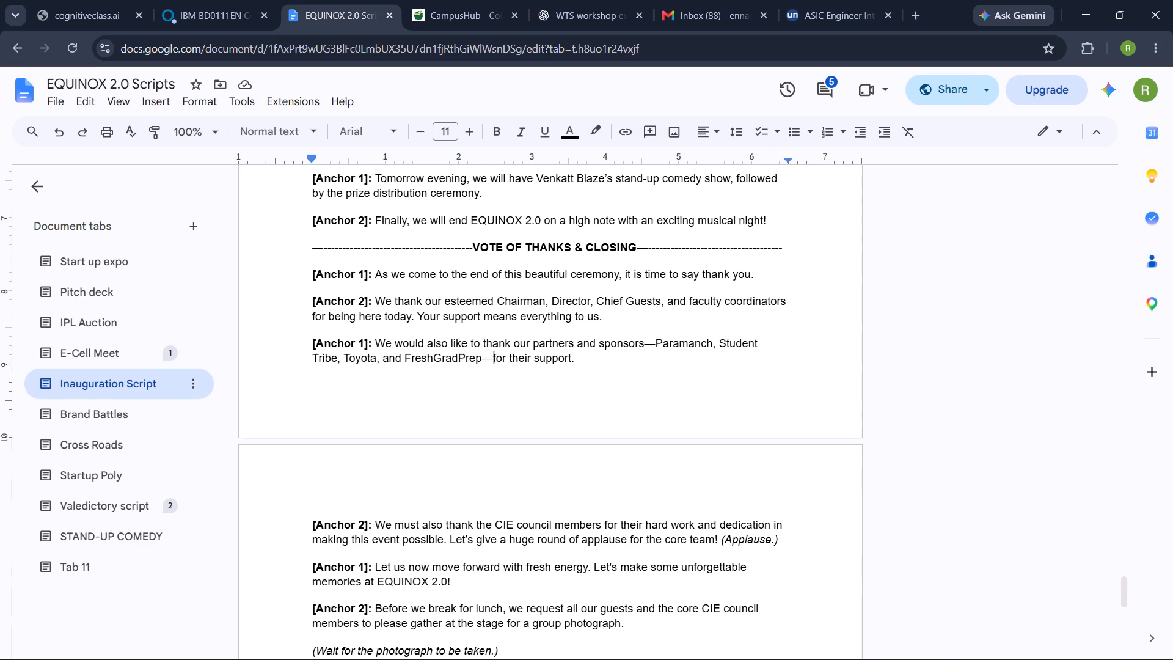
pyautogui.press('BackSpace')
pyautogui.write(',')
pyautogui.press('space')
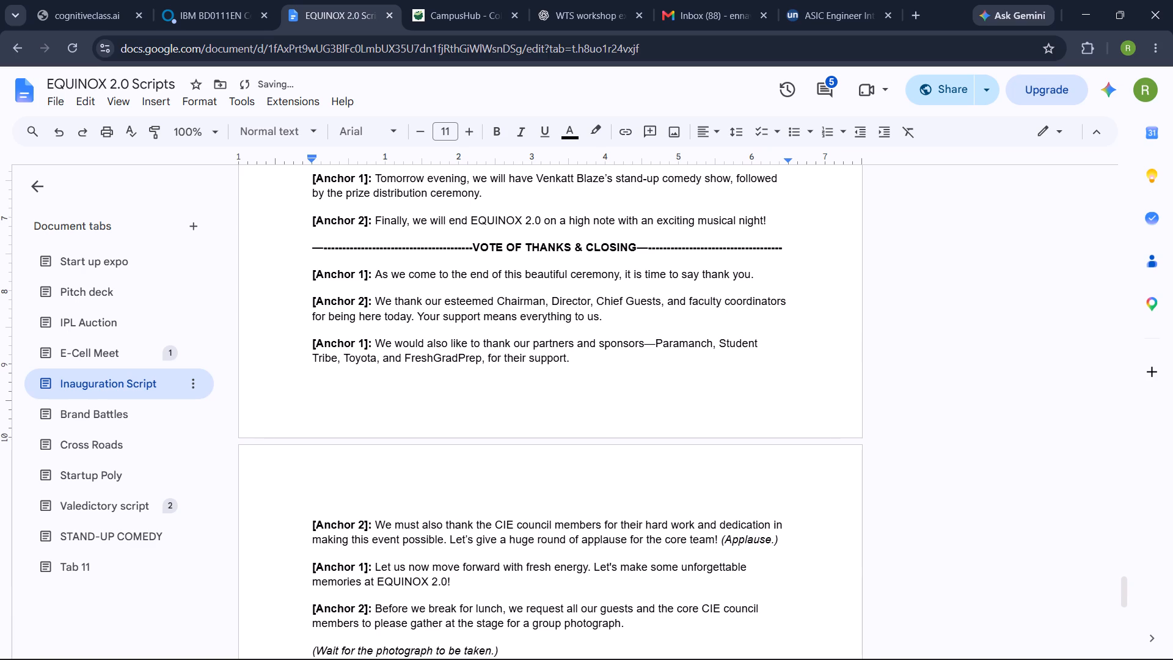
# Review the closing lines, the SPOTLIGHT section, the Tech presentation slot, SCHEDULE OVERVIEW, and VOTE OF THANKS & CLOSING.
pyautogui.scroll(-2, 492, 356)
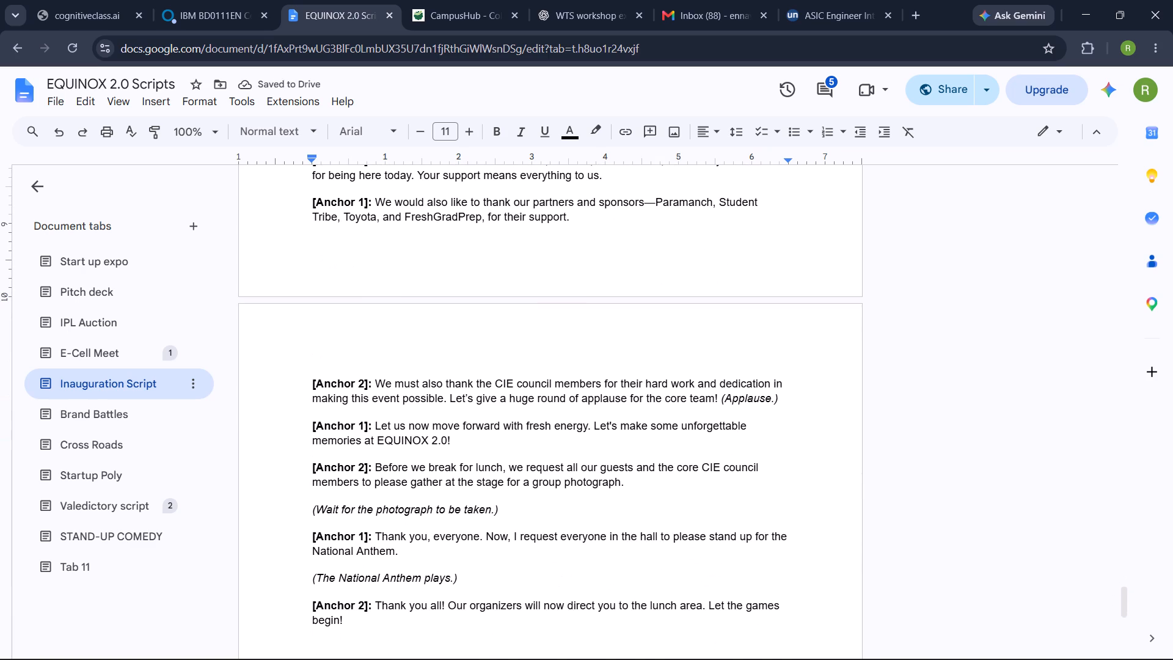
pyautogui.scroll(5, 492, 356)
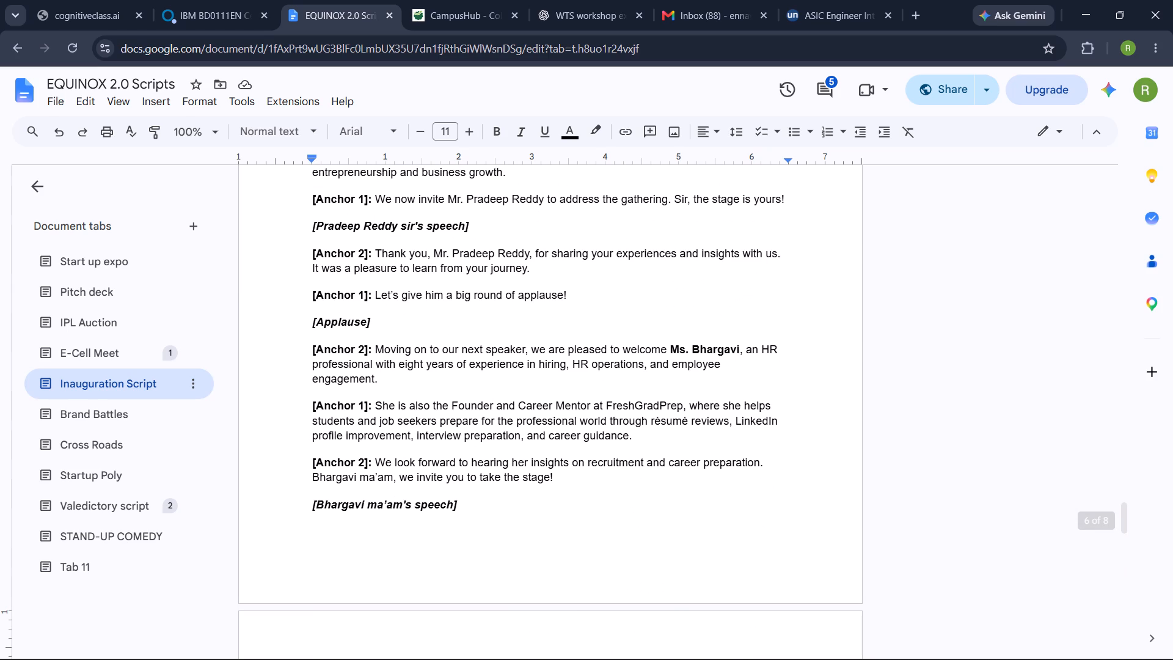
pyautogui.scroll(4, 495, 354)
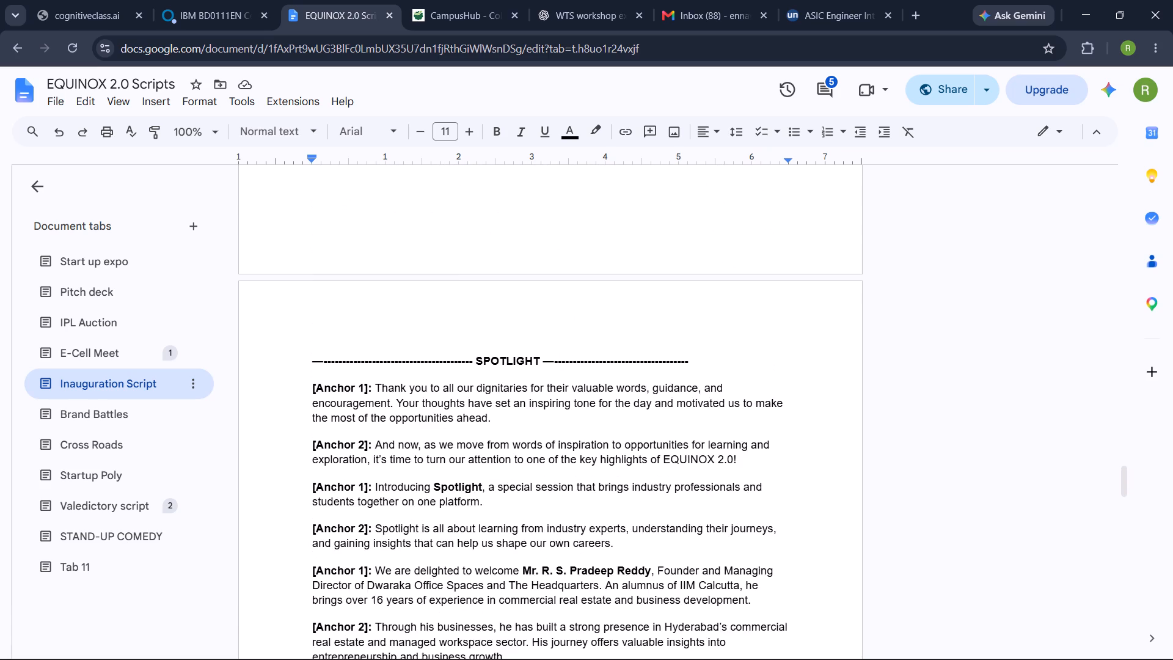
pyautogui.scroll(-3, 495, 354)
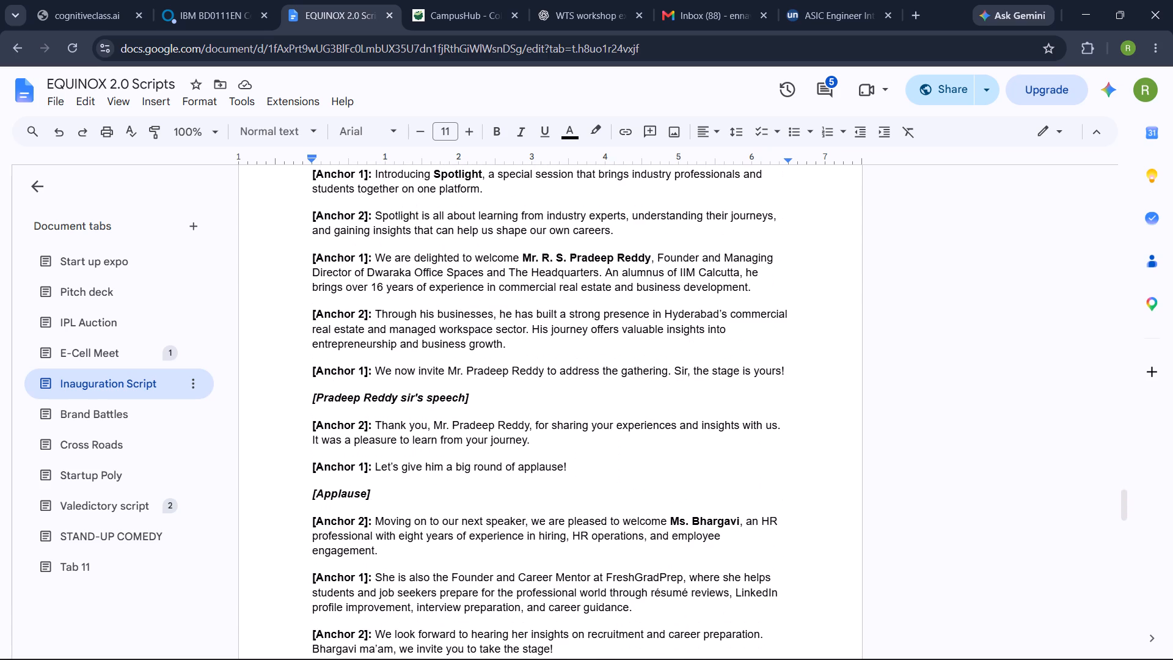
pyautogui.scroll(-4, 495, 354)
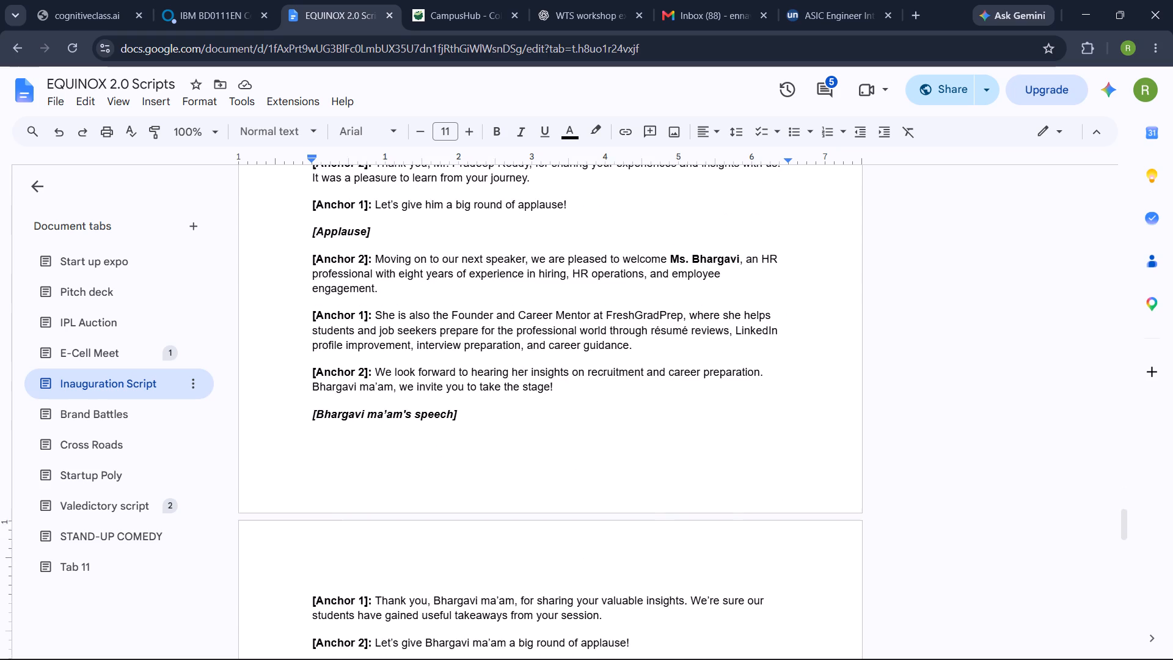
pyautogui.scroll(-6, 495, 354)
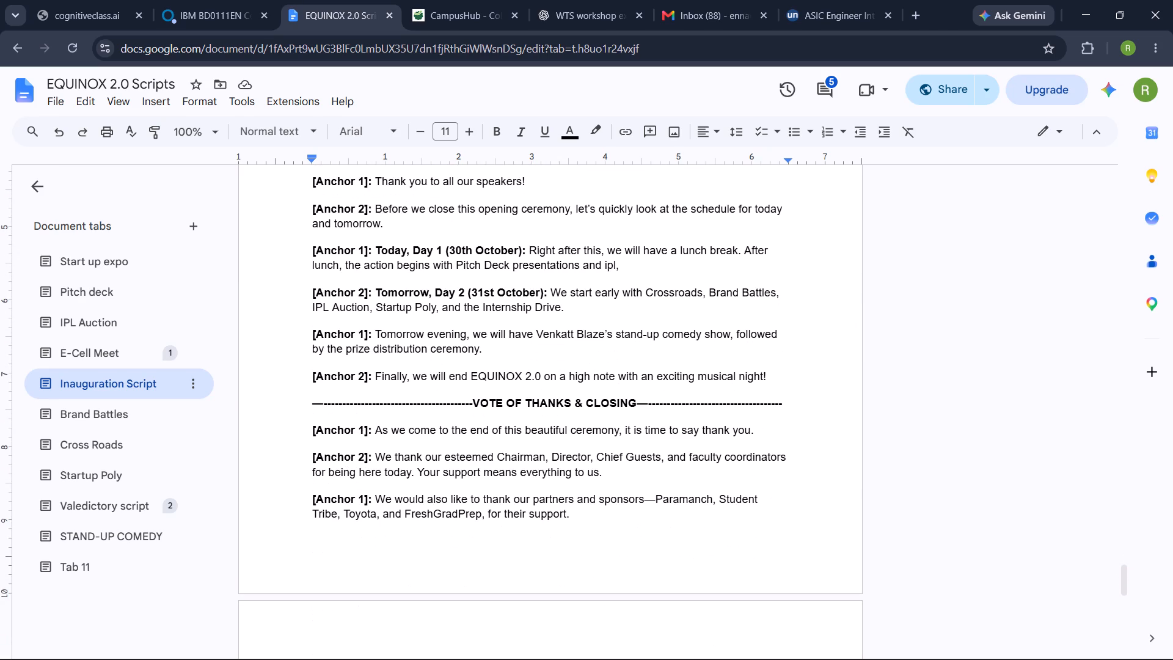
pyautogui.scroll(-1, 495, 354)
pyautogui.scroll(1, 495, 354)
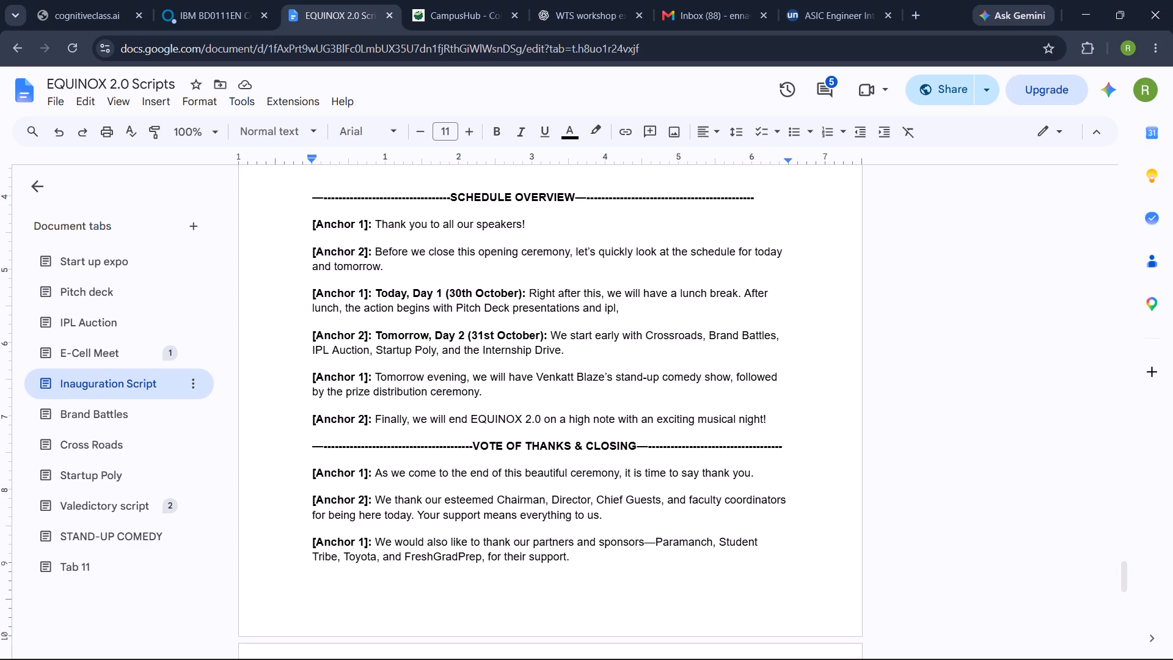
pyautogui.scroll(2, 495, 354)
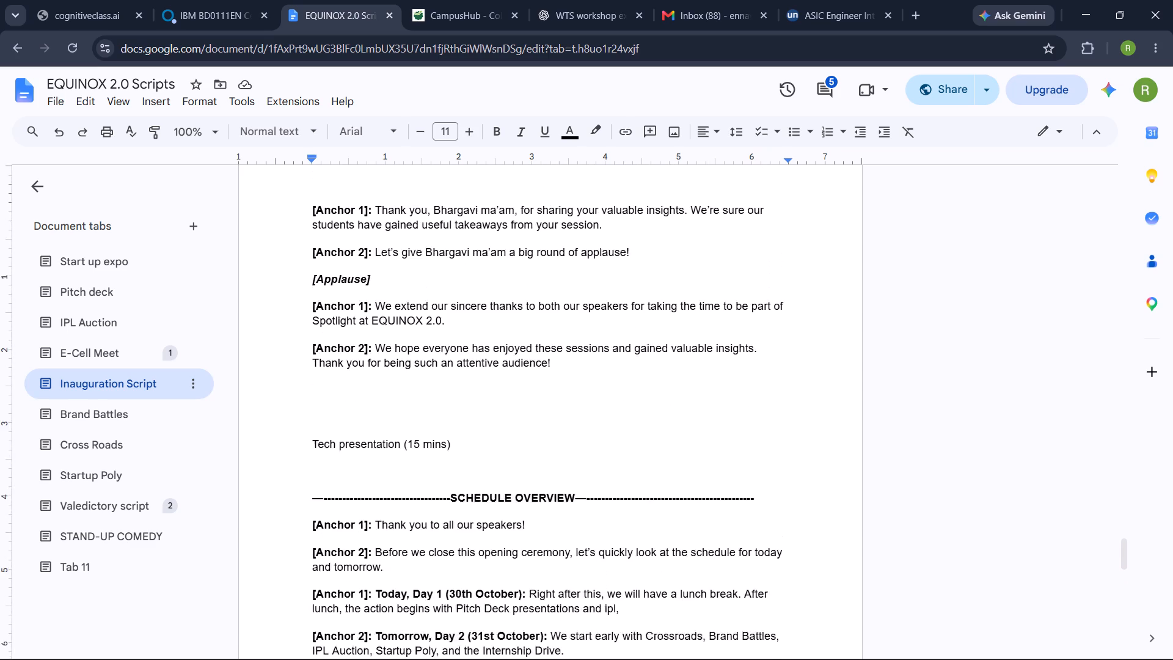
pyautogui.scroll(1, 495, 354)
pyautogui.scroll(-1, 495, 354)
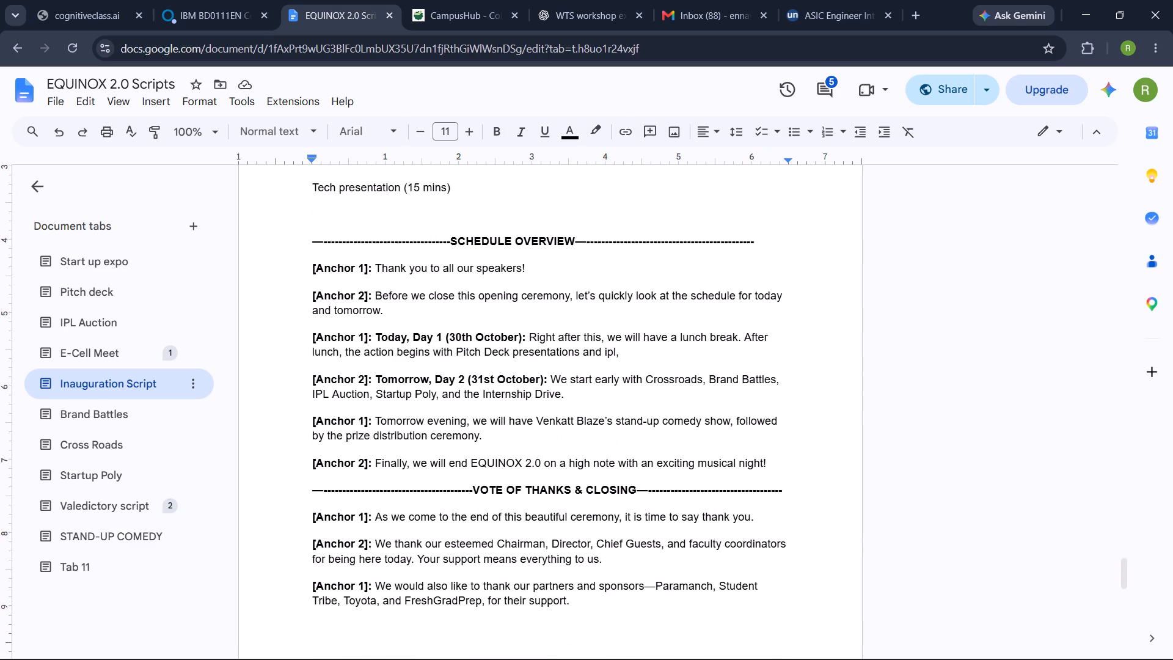
pyautogui.scroll(-1, 495, 354)
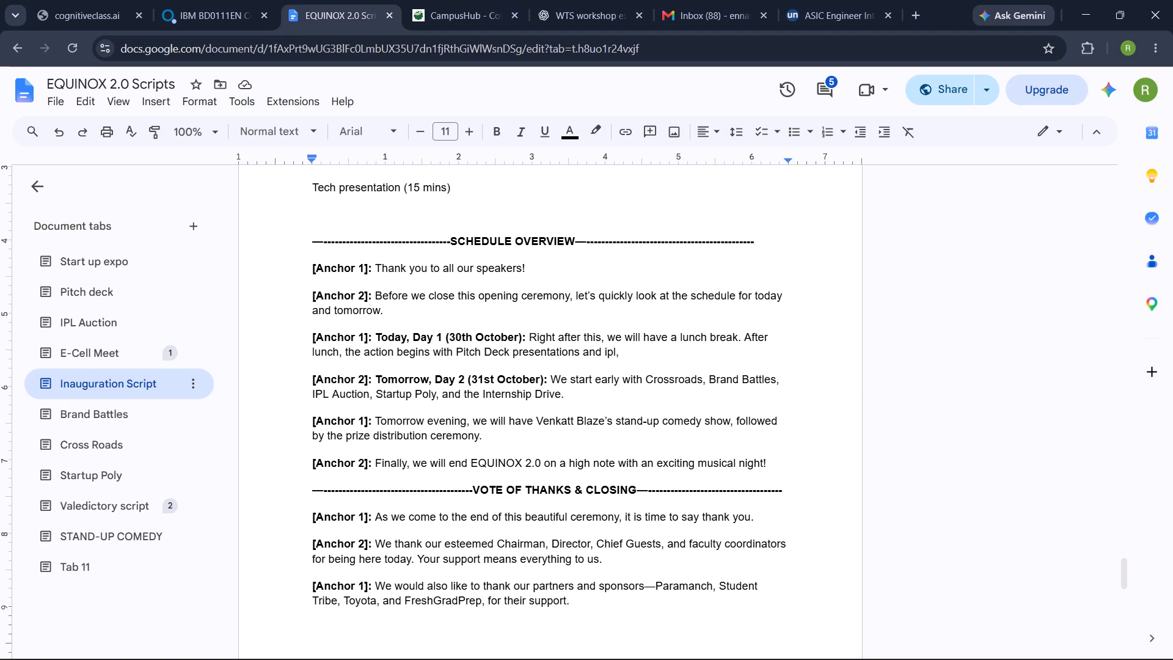
pyautogui.hscroll(2, 495, 354)
# Delete the letters "Ms" before the Secretary's name in Anchor 1's invitation under INVITING GUESTS.
pyautogui.scroll(1, 495, 354)
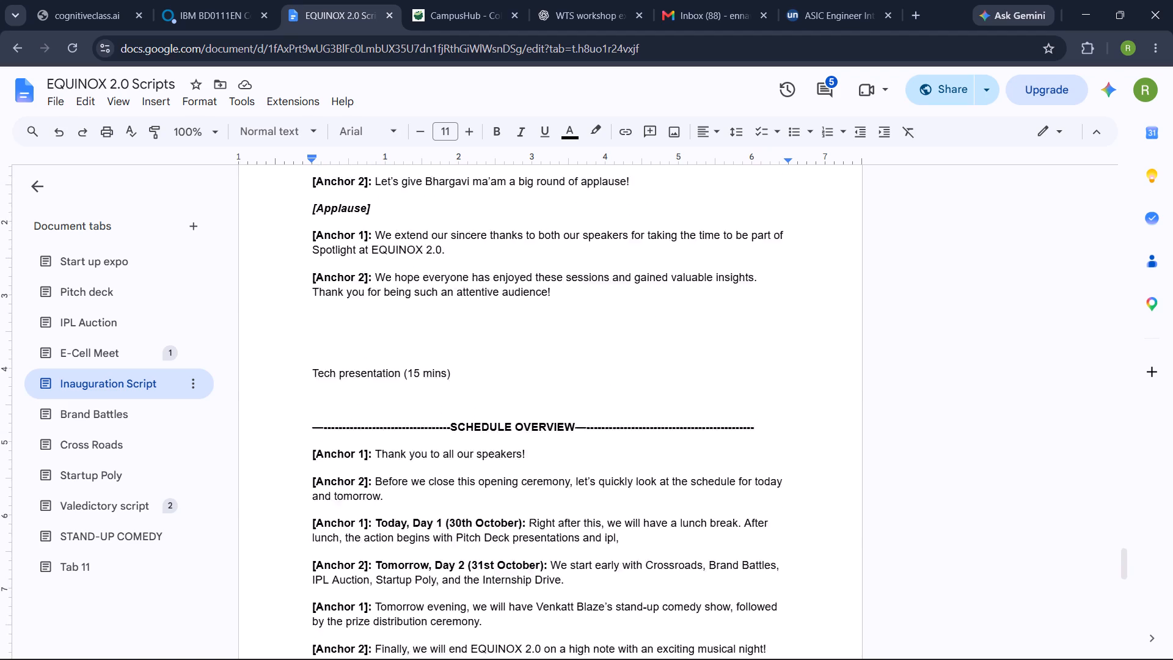
pyautogui.scroll(6, 495, 354)
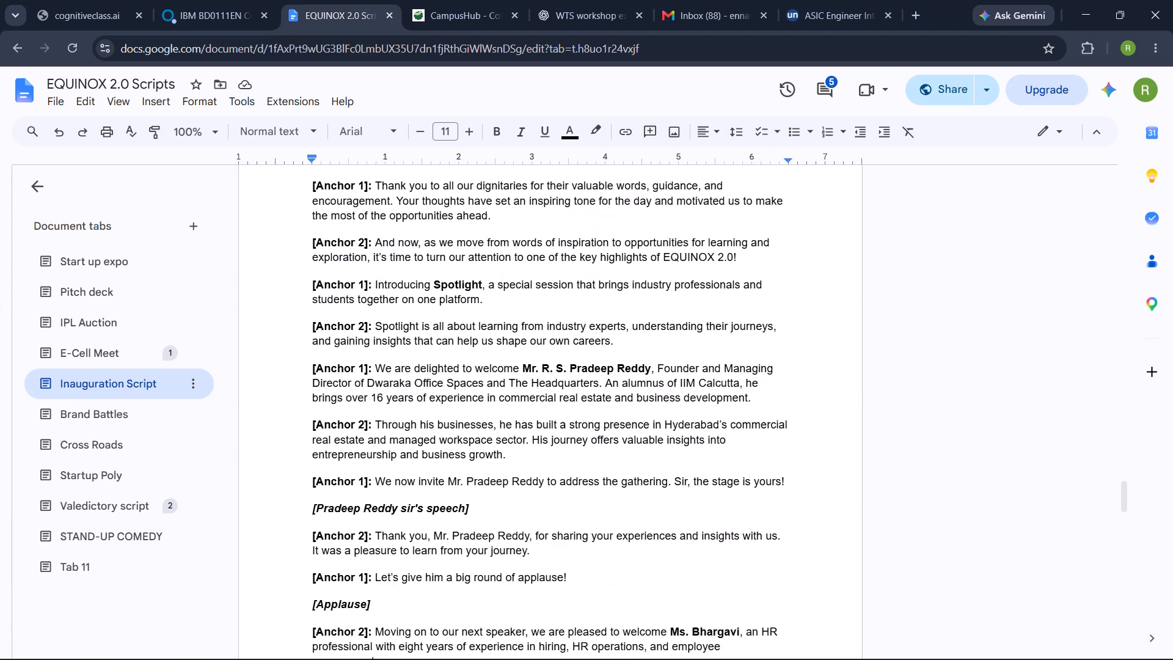
pyautogui.scroll(7, 495, 354)
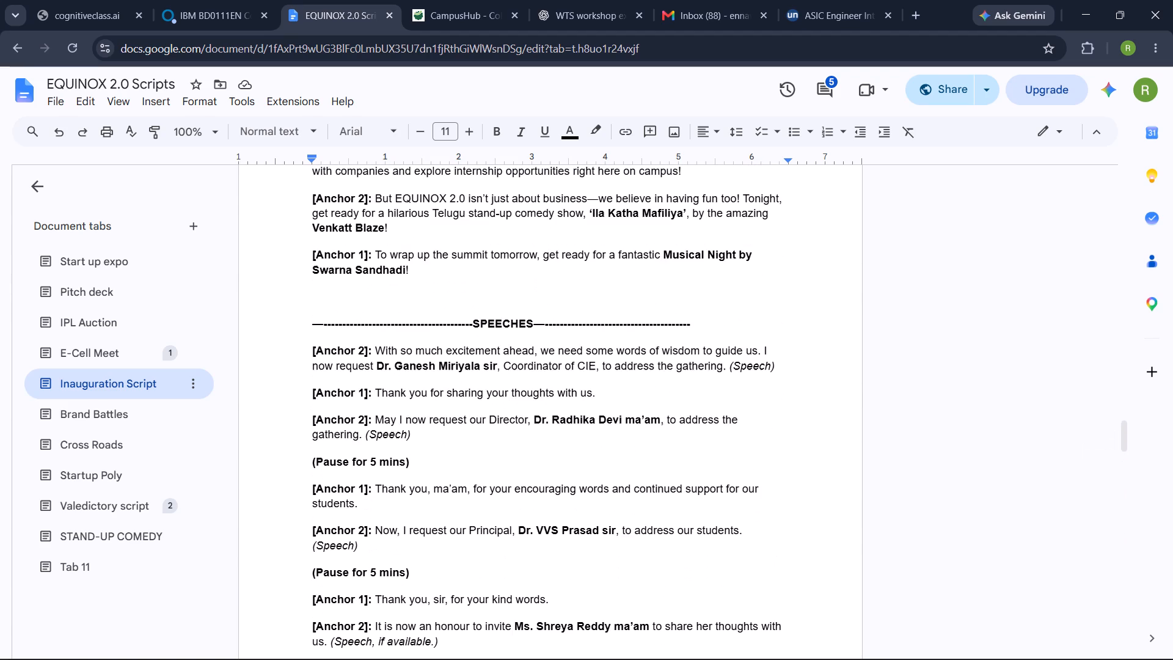
pyautogui.scroll(6, 495, 354)
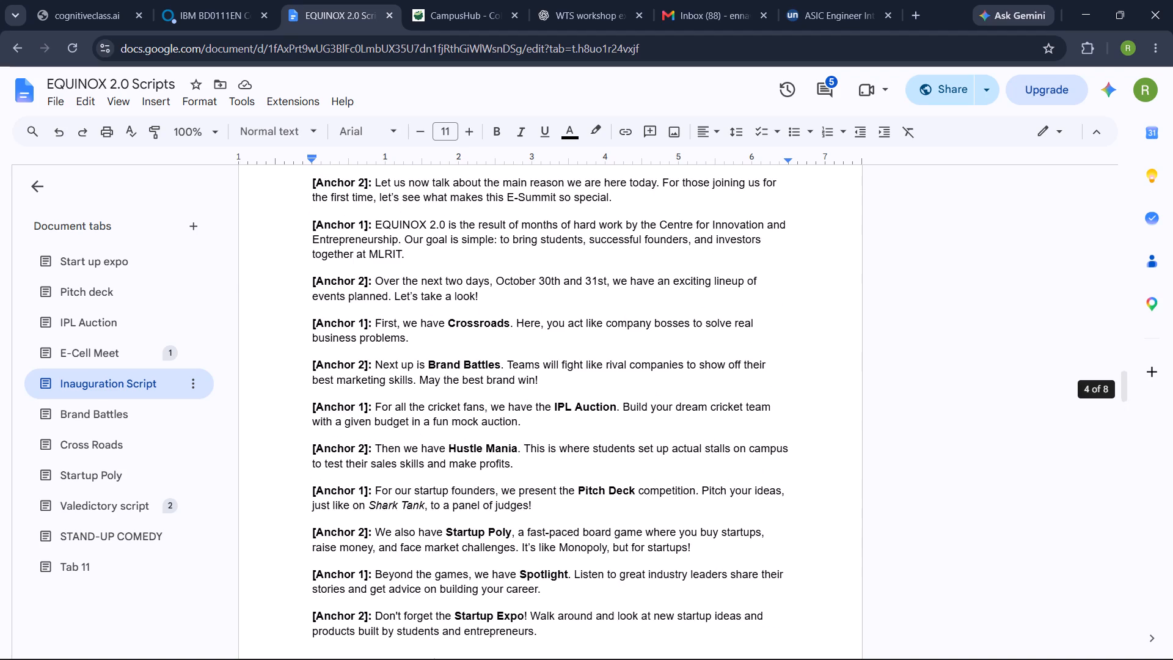
pyautogui.scroll(6, 495, 354)
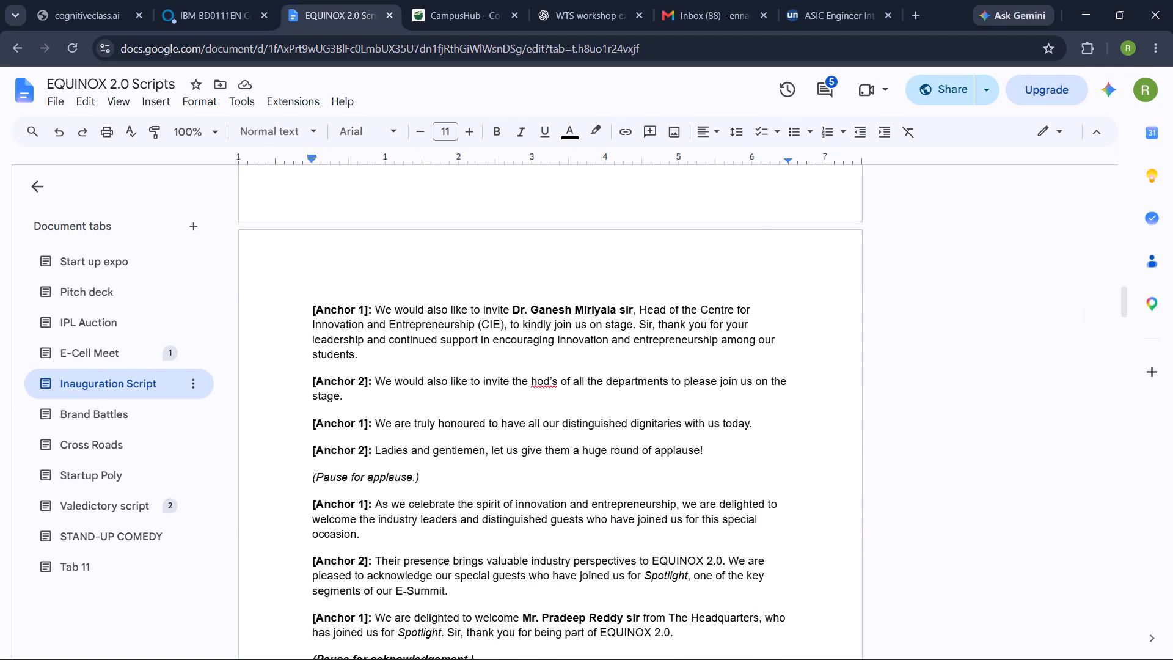
pyautogui.scroll(4, 495, 354)
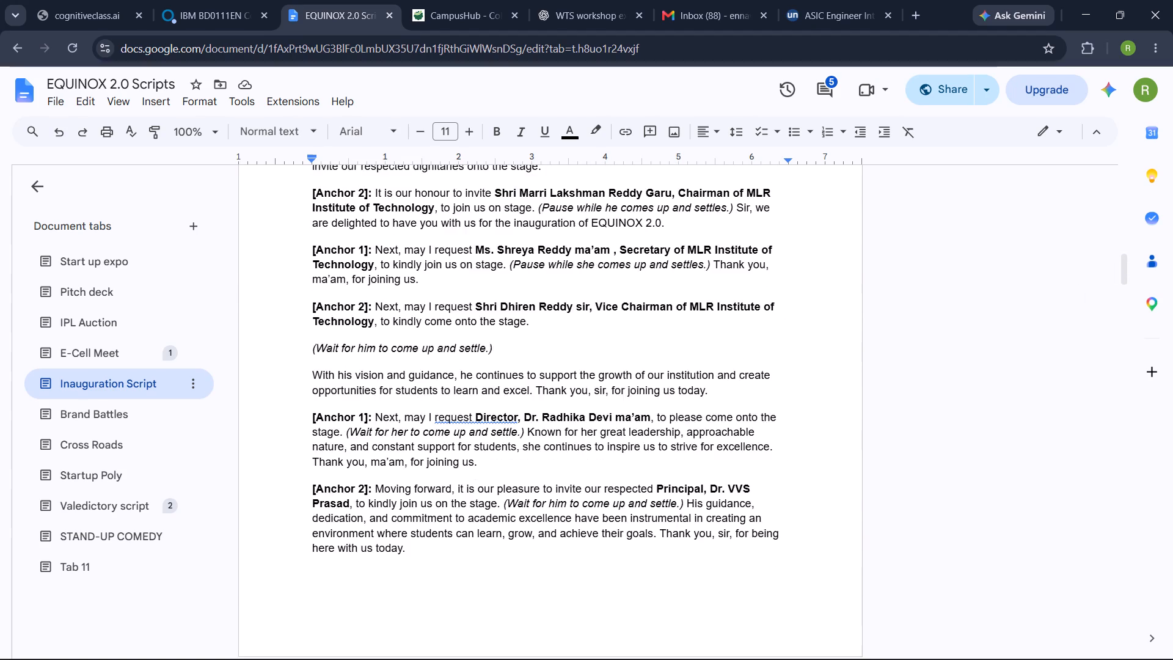
pyautogui.scroll(1, 495, 354)
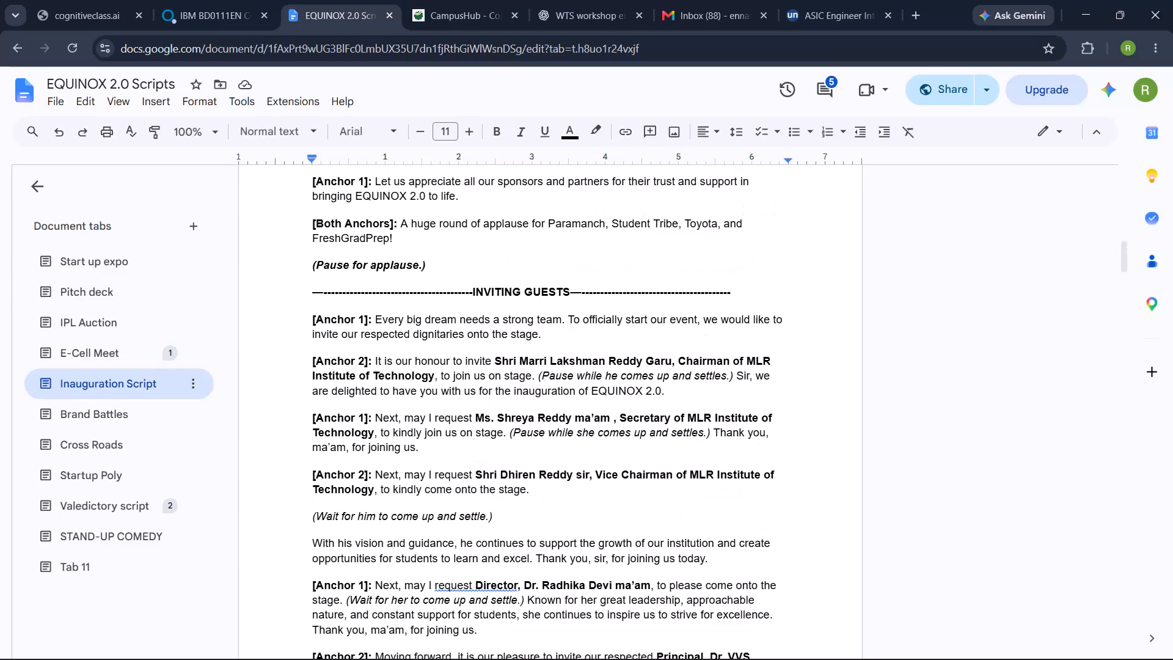
pyautogui.click(484, 416)
pyautogui.click(488, 417)
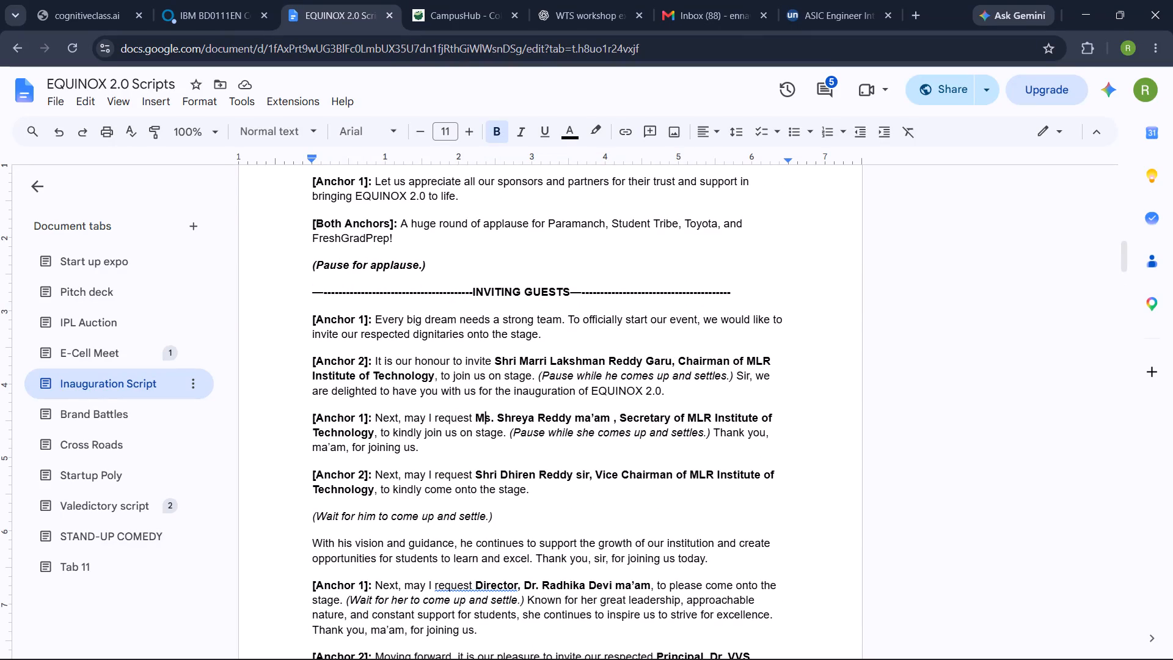
pyautogui.click(491, 419)
pyautogui.click(491, 419)
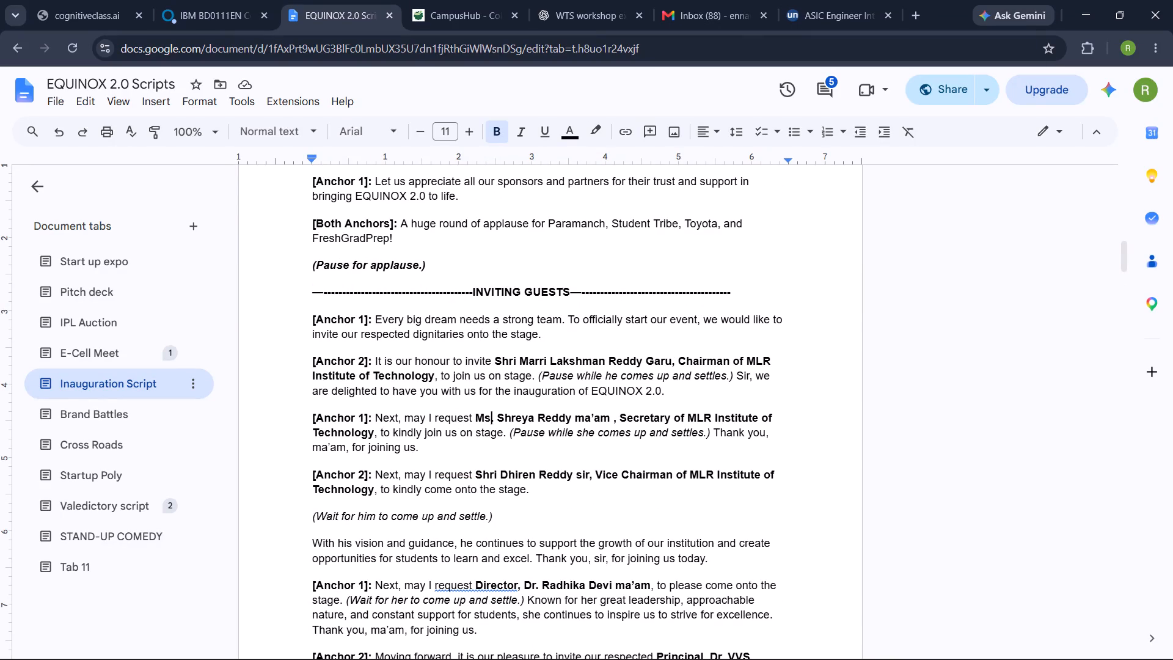
pyautogui.press('BackSpace')
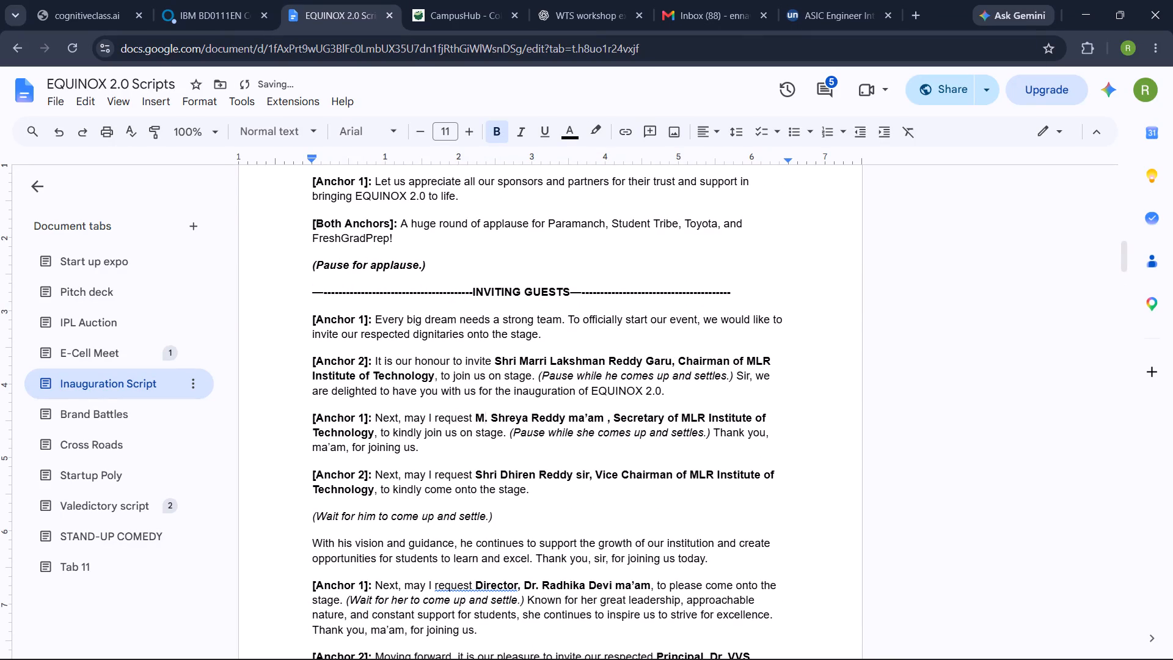
pyautogui.press('BackSpace')
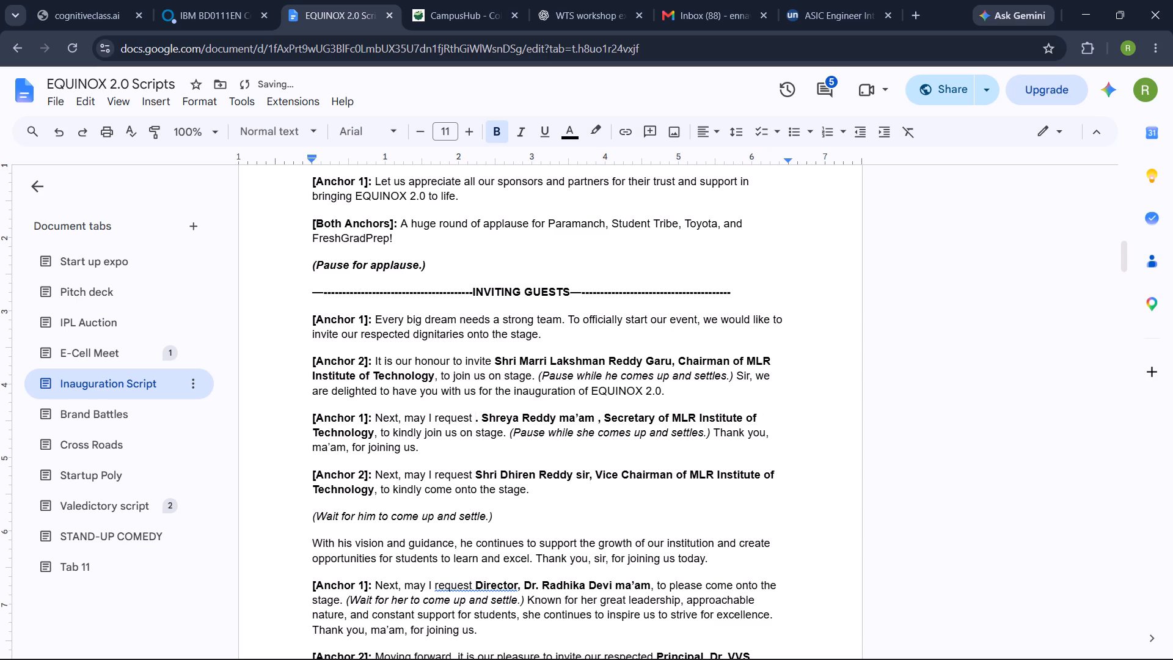
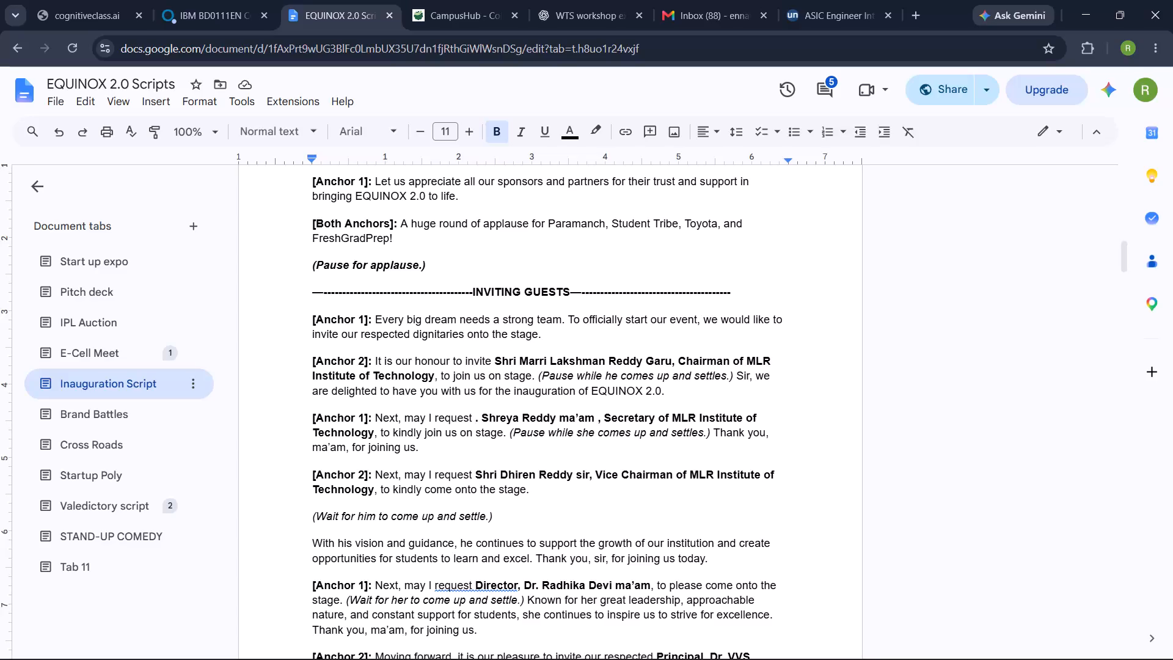
# Insert the title "Mrs" before the period preceding the Secretary's name in Anchor 1's invitation under INVITING GUESTS.
pyautogui.click(679, 391)
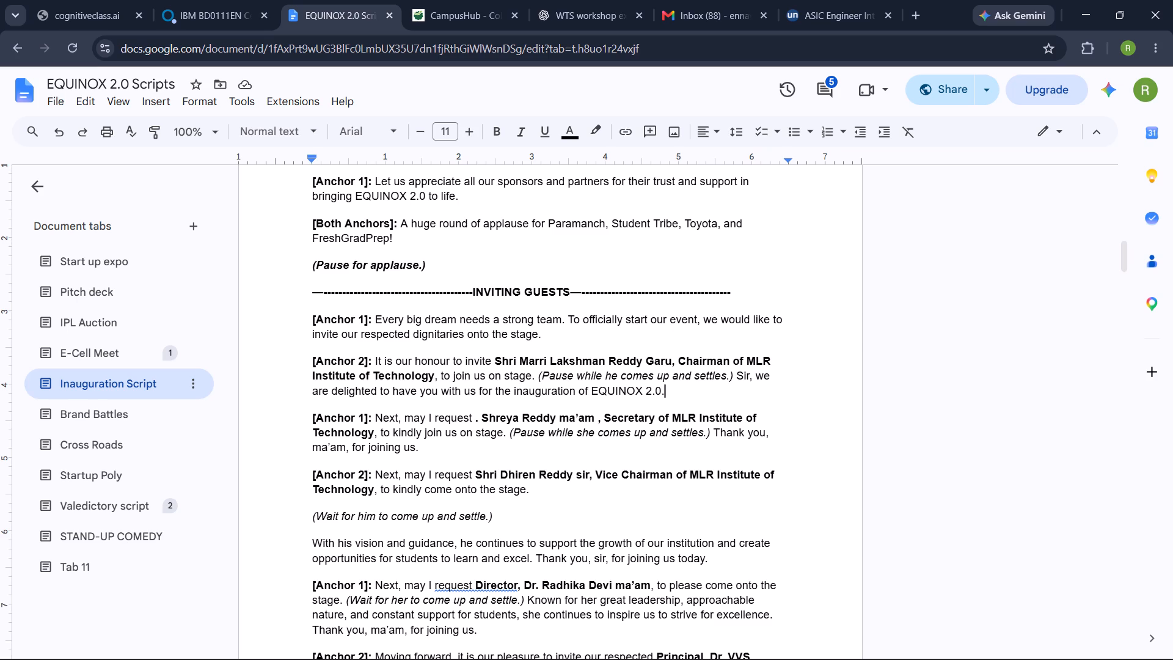
pyautogui.click(473, 419)
pyautogui.press('Right')
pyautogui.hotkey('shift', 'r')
pyautogui.press('BackSpace')
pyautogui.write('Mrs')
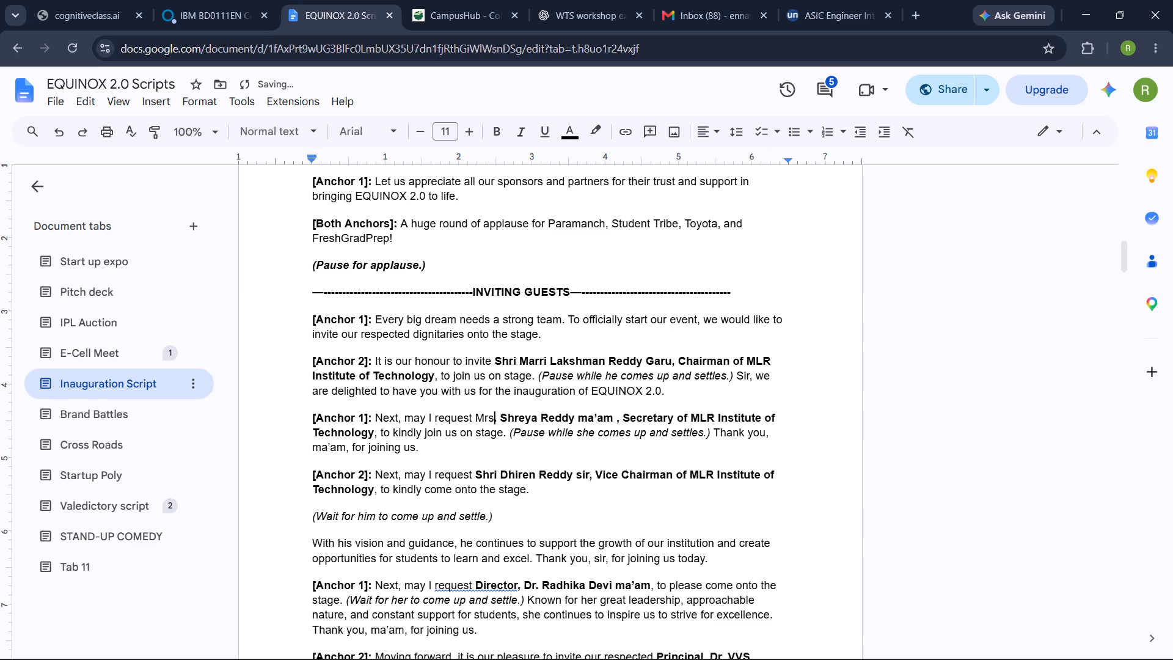
# Make the title "Mrs" before the Secretary's name bold in Anchor 1's invitation.
pyautogui.moveTo(497, 417); pyautogui.dragTo(495, 417)
pyautogui.moveTo(495, 417); pyautogui.dragTo(477, 417)
pyautogui.hotkey('ctrl', 'b')
pyautogui.click(548, 392)
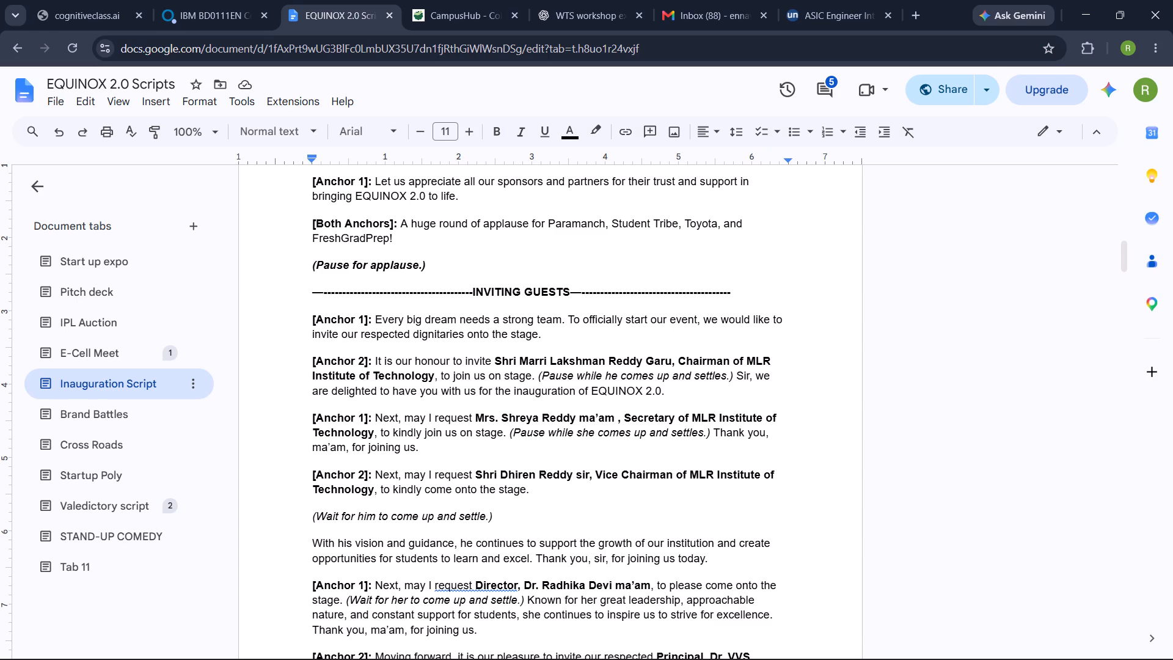
# Insert "Marri" after "Shri" in the Vice Chairman's name in Anchor 2's invitation under INVITING GUESTS.
pyautogui.click(501, 476)
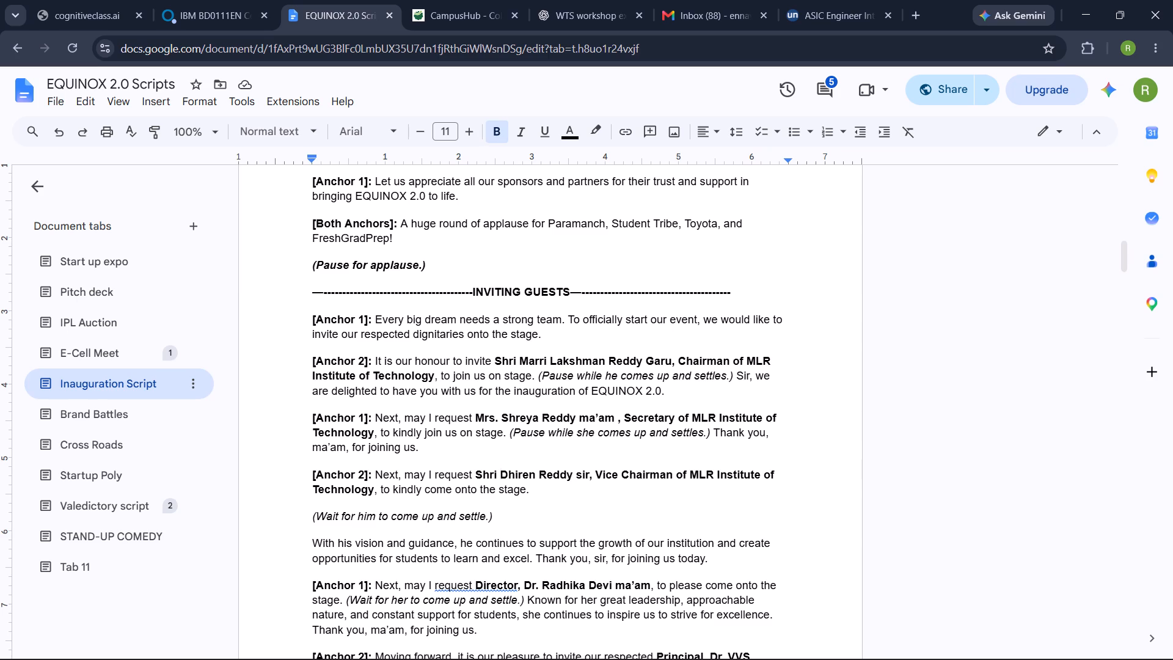
pyautogui.write('Marri')
pyautogui.press('space')
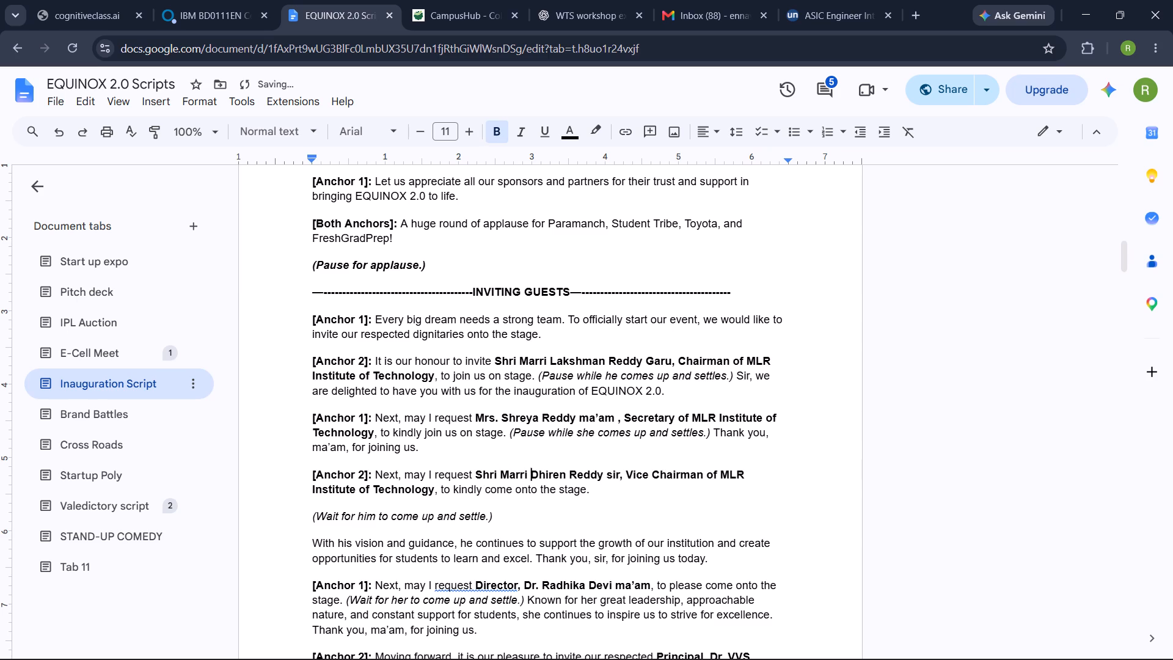
pyautogui.press('BackSpace')
pyautogui.press('space')
pyautogui.click(504, 419)
# Add "Sir" after the Principal's name in Anchor 2's invitation under INVITING GUESTS.
pyautogui.scroll(-1, 504, 419)
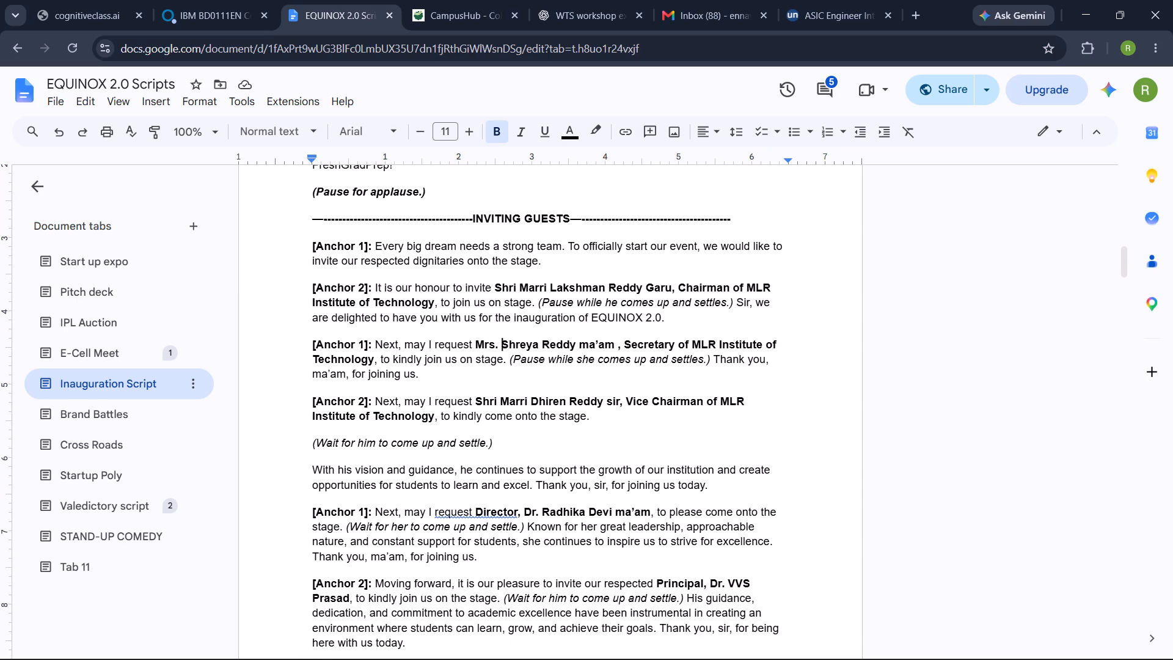
pyautogui.scroll(-1, 504, 419)
pyautogui.click(350, 596)
pyautogui.press('space')
pyautogui.write('s9')
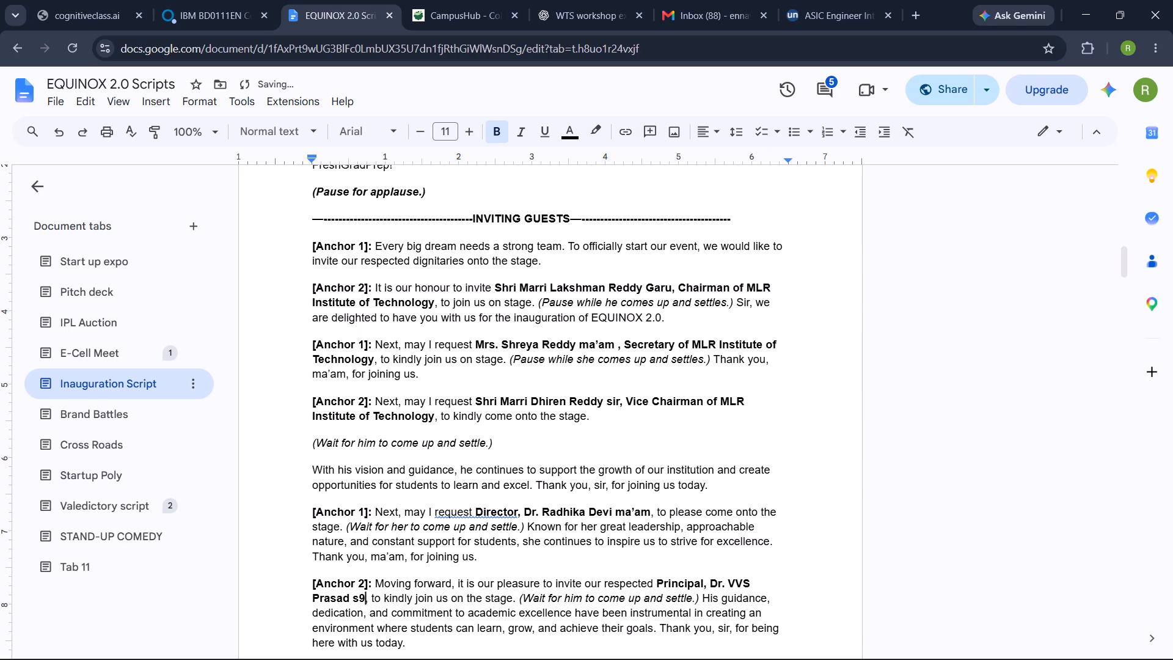
pyautogui.press('BackSpace')
pyautogui.press('BackSpace')
pyautogui.press('BackSpace')
pyautogui.press('space')
pyautogui.write('Sir')
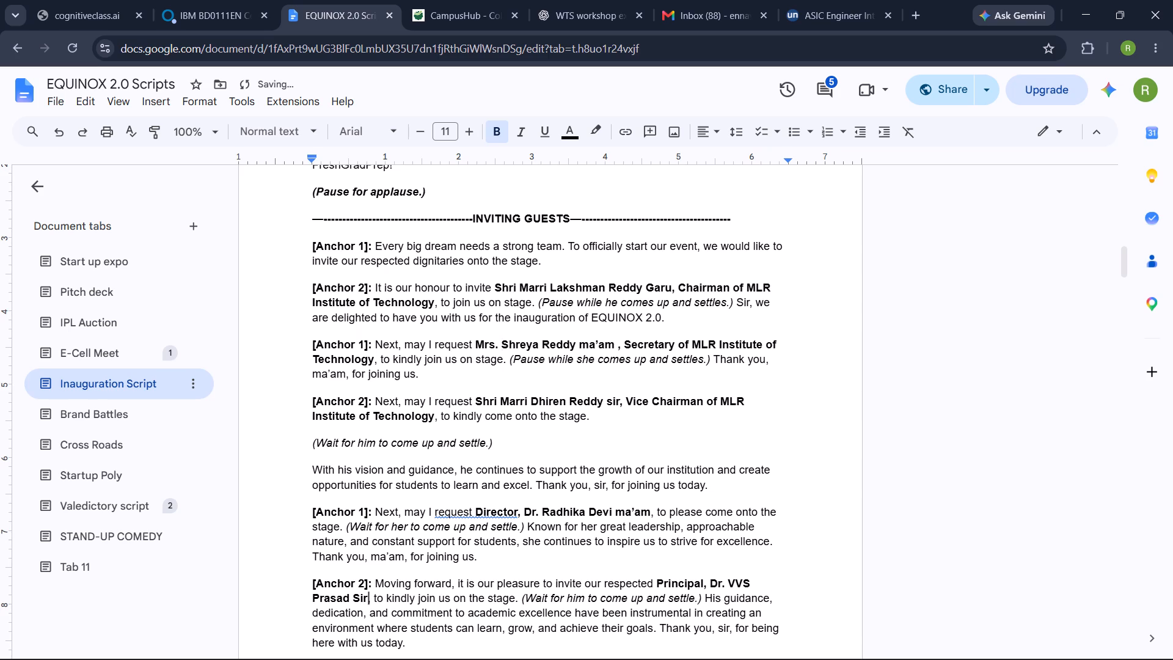
# Review the remaining guest invitations after the Principal's, from the CIE head and department heads to the Spotlight guest welcomes.
pyautogui.scroll(-1, 395, 584)
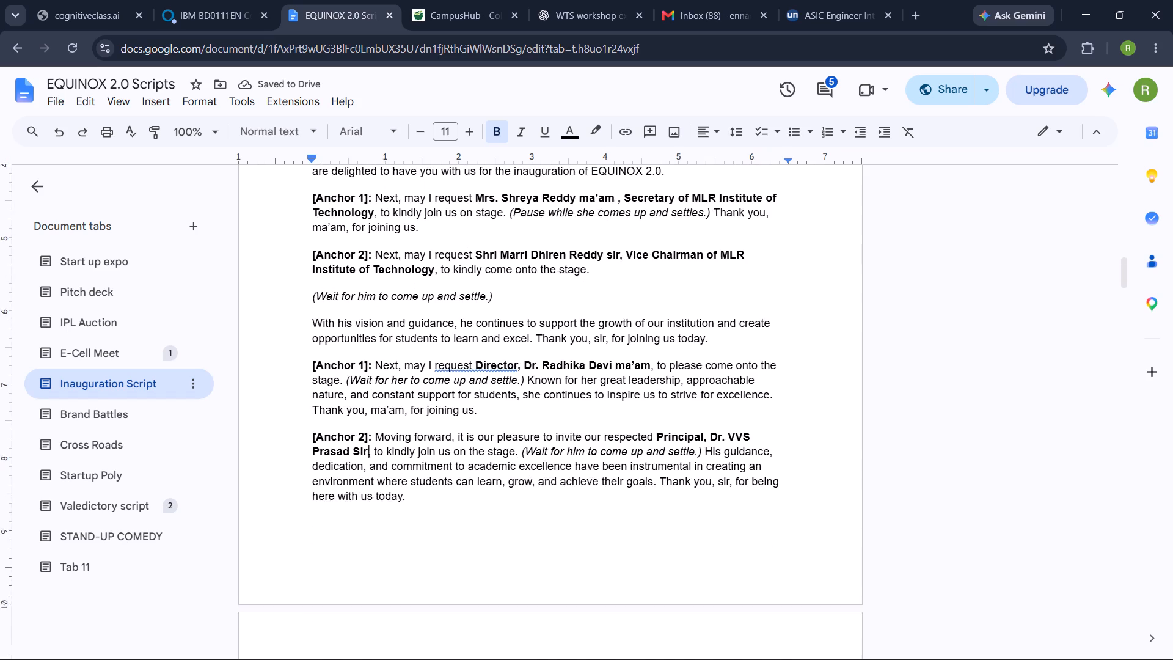
pyautogui.scroll(-2, 395, 584)
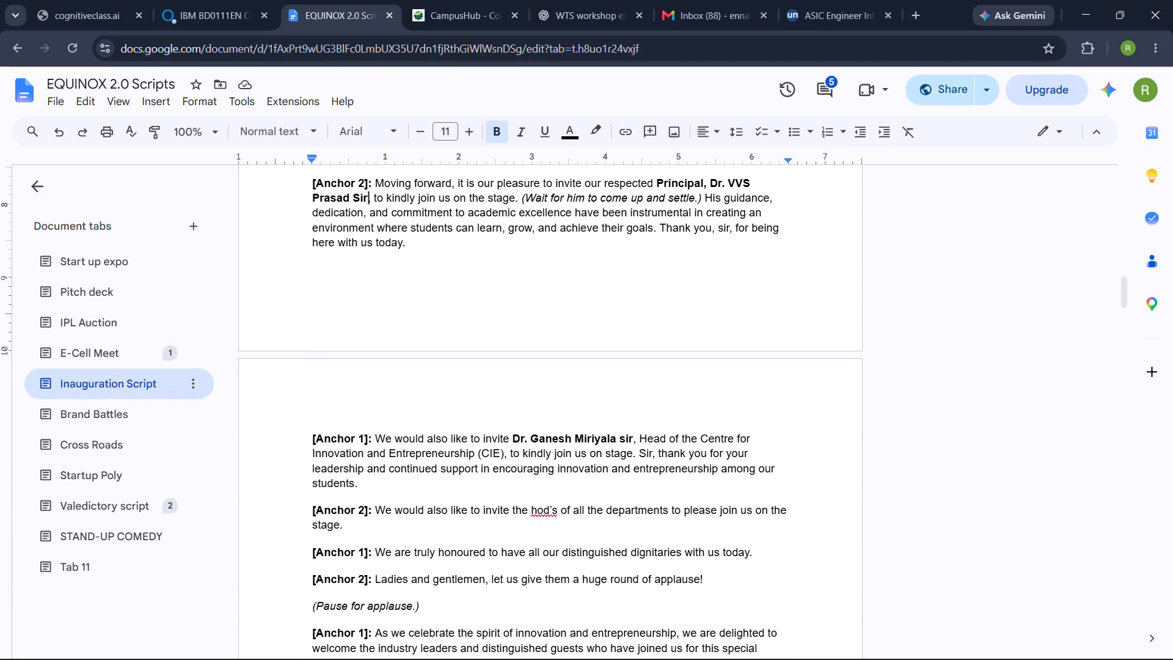
pyautogui.scroll(2, 529, 508)
pyautogui.scroll(-3, 529, 508)
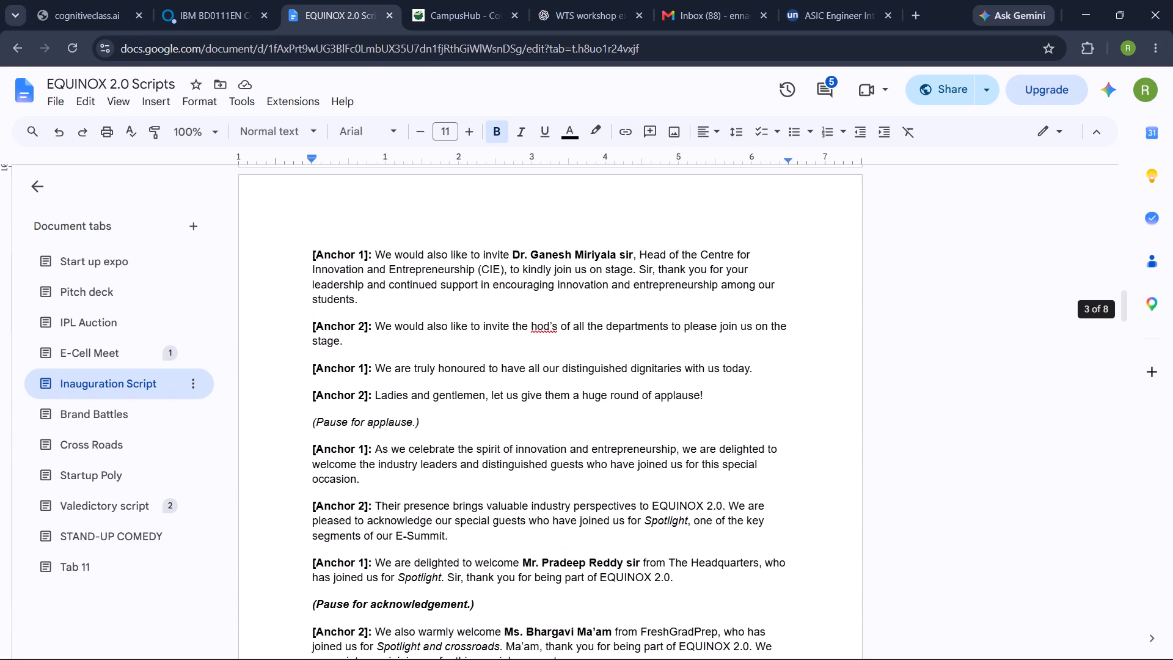
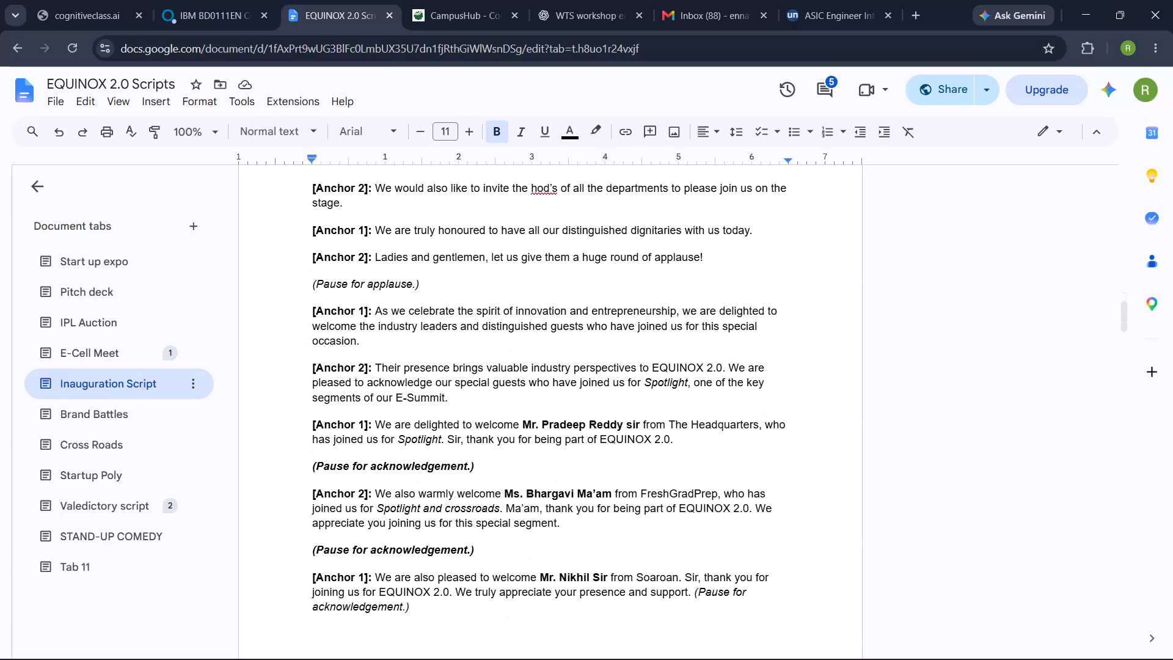
# Copy "Shri" from the Chairman's name and insert it after "Mrs." in the Secretary's name under INVITING GUESTS.
pyautogui.scroll(3, 346, 358)
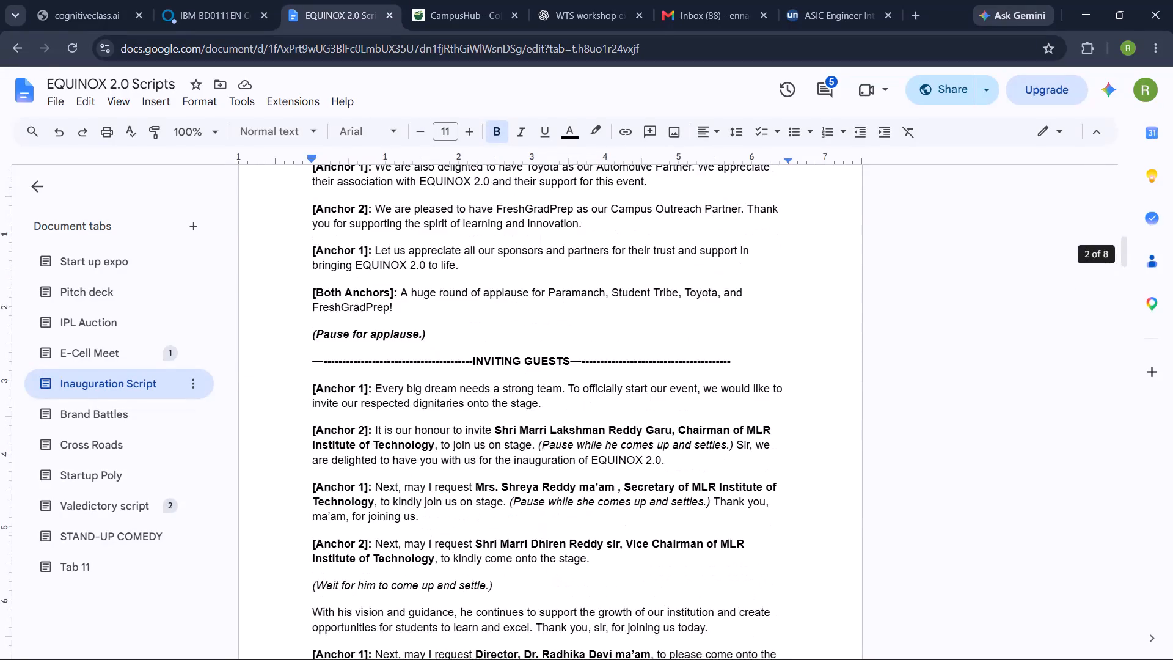
pyautogui.scroll(4, 346, 358)
pyautogui.scroll(-1, 346, 358)
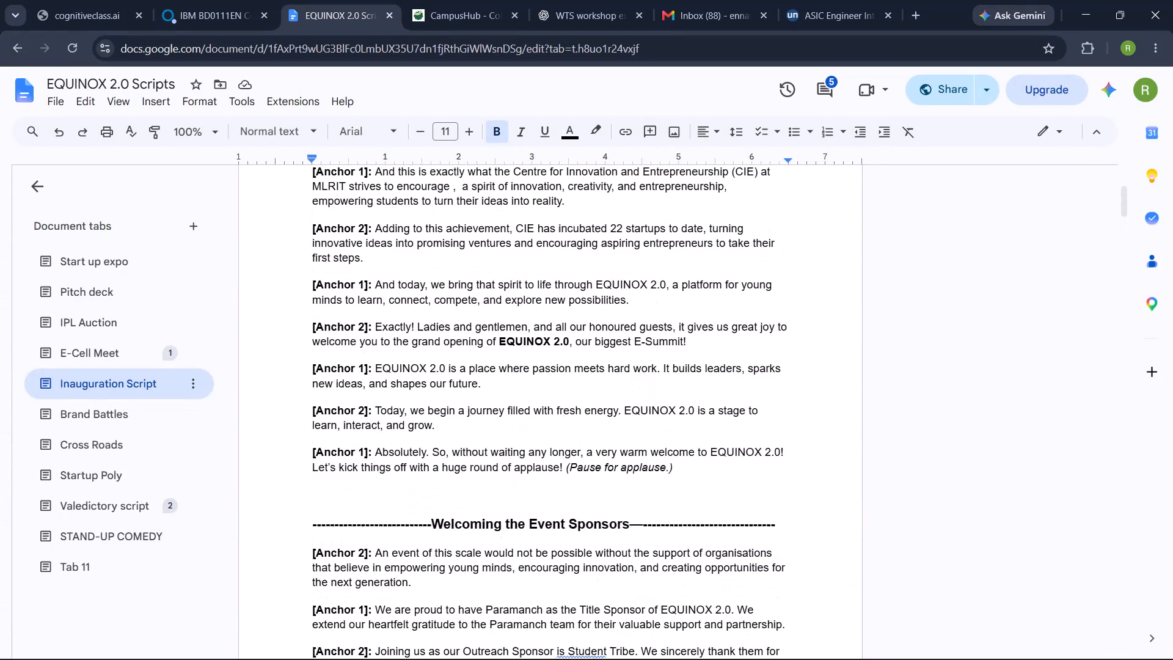
pyautogui.scroll(-2, 346, 358)
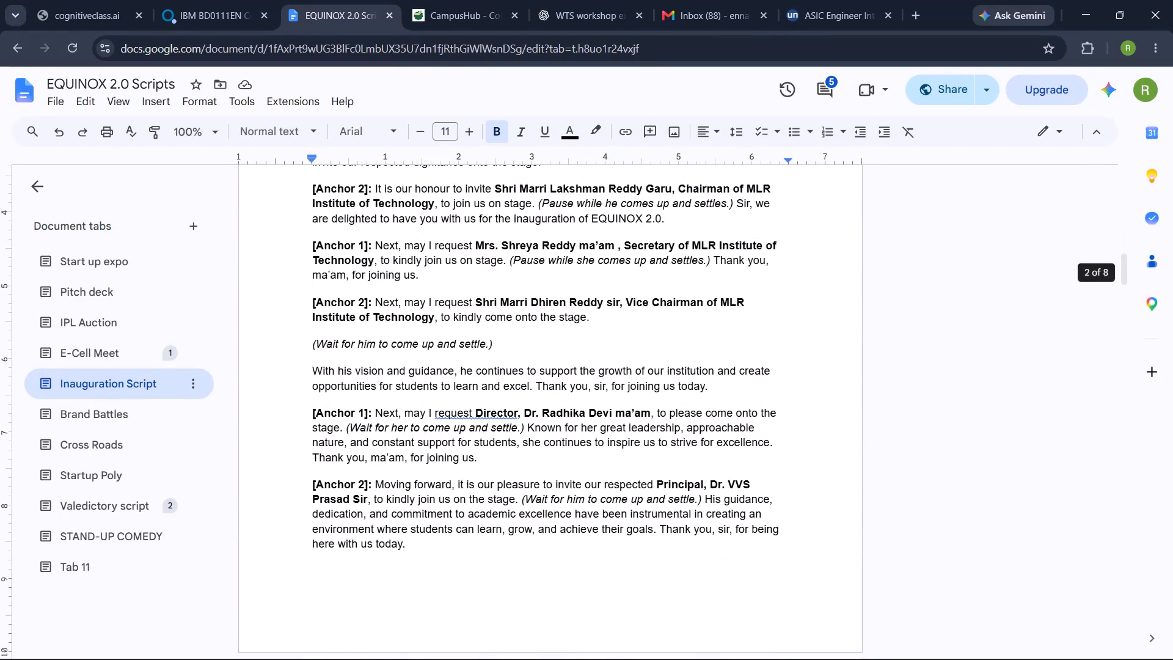
pyautogui.scroll(10, 346, 358)
pyautogui.scroll(-3, 346, 358)
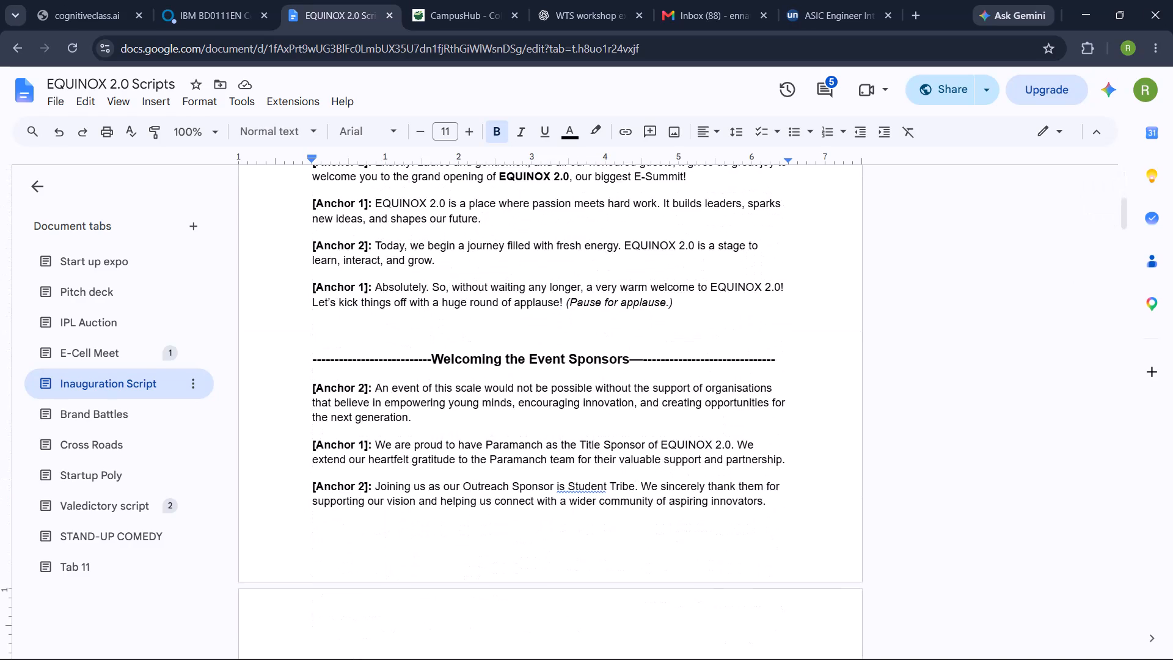
pyautogui.scroll(-3, 346, 358)
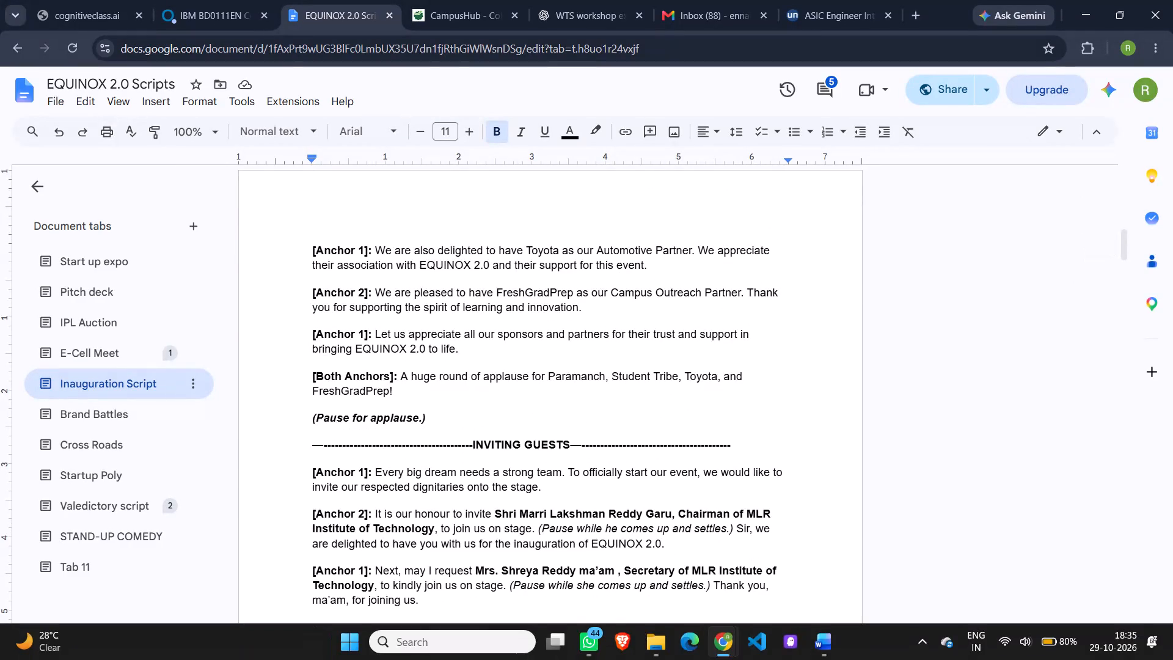
pyautogui.moveTo(496, 511); pyautogui.dragTo(536, 516)
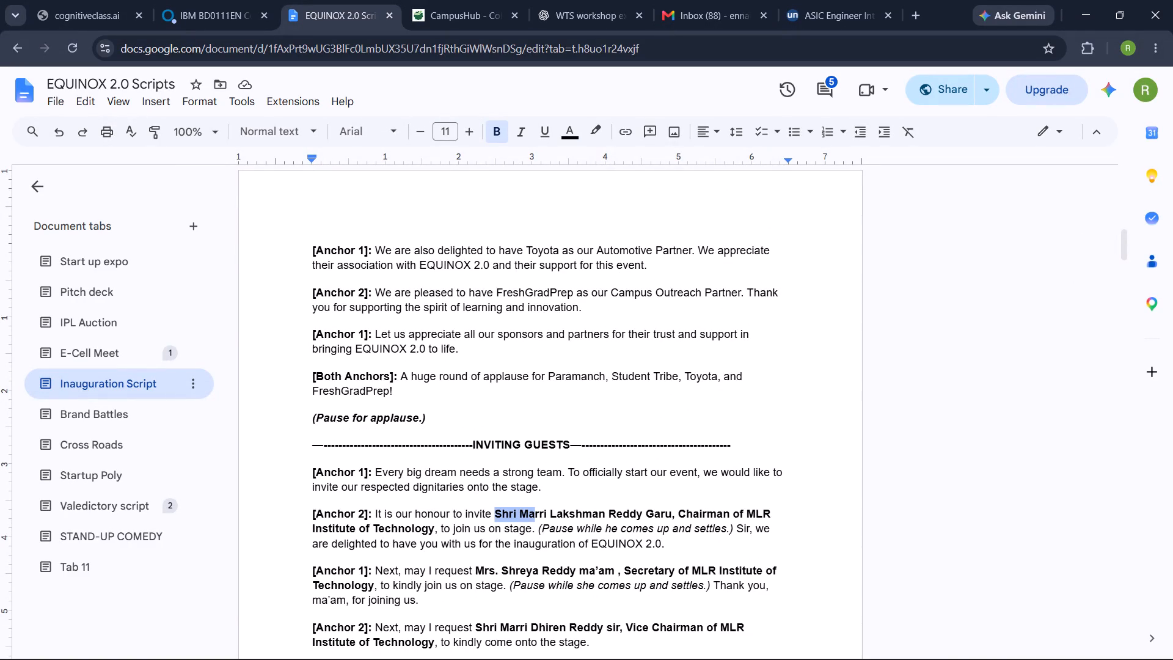
pyautogui.moveTo(536, 516); pyautogui.dragTo(518, 512)
pyautogui.hotkey('ctrl', 'c')
pyautogui.scroll(-1, 518, 512)
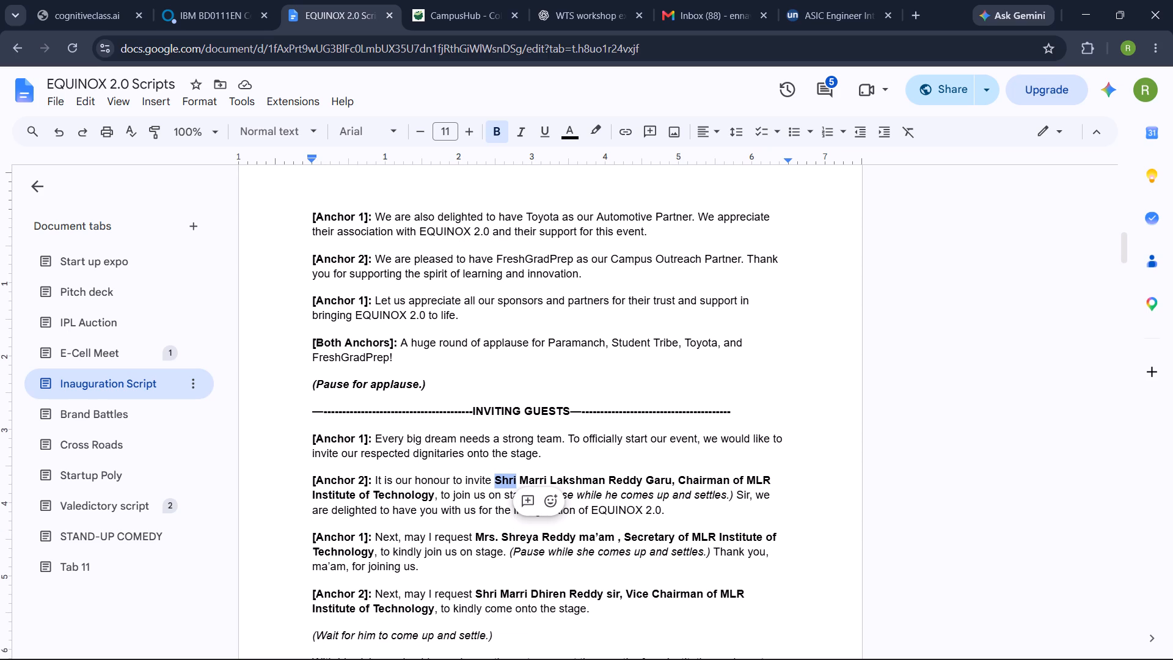
pyautogui.click(500, 536)
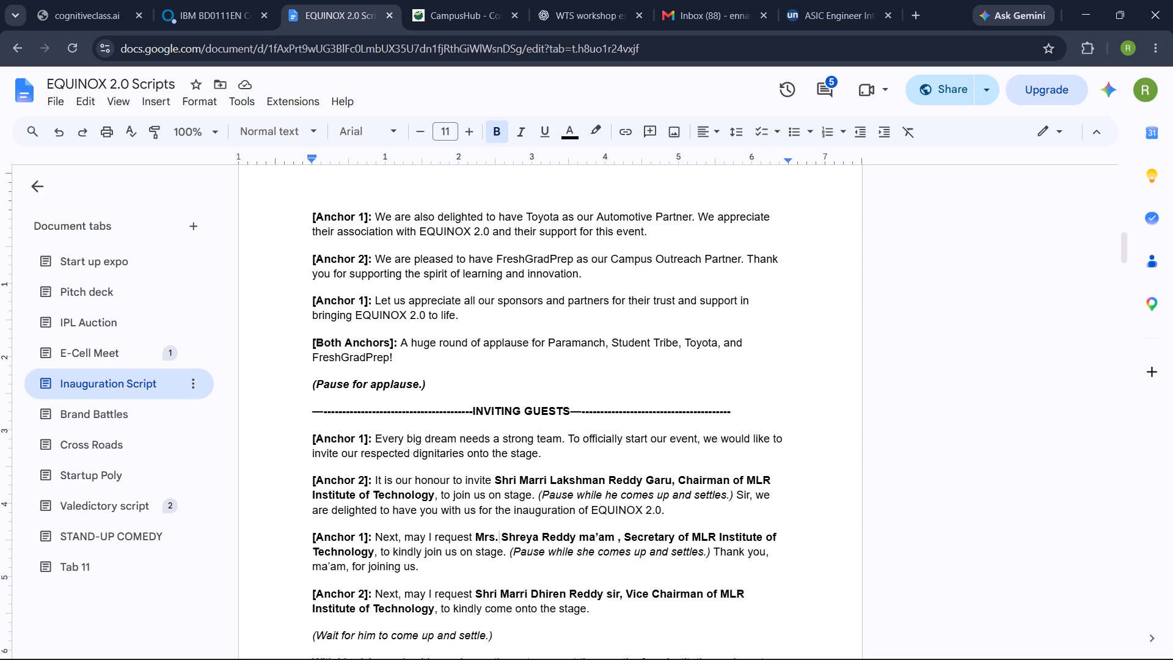
pyautogui.hotkey('ctrl', 'v')
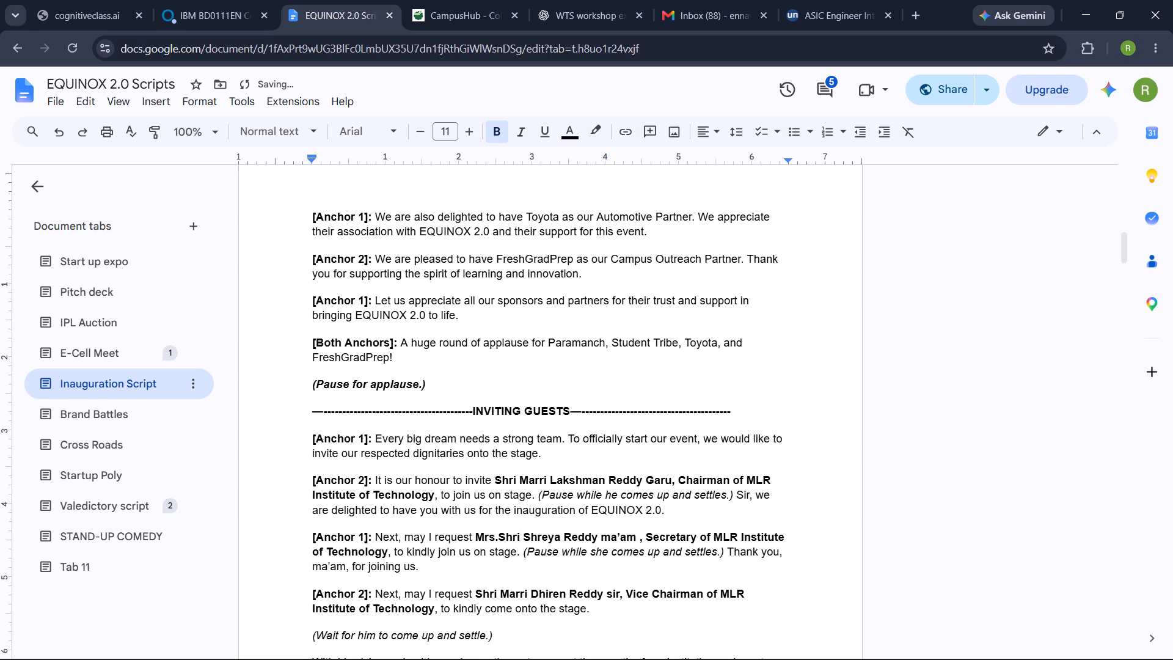
# Change the Secretary's first name from "Shreya" to "Anushreya" in Anchor 1's invitation under INVITING GUESTS.
pyautogui.click(637, 538)
pyautogui.press('Left')
pyautogui.press('Left')
pyautogui.press('Left')
pyautogui.press('Left')
pyautogui.press('Left')
pyautogui.press('Left')
pyautogui.press('Left')
pyautogui.press('Left')
pyautogui.press('Left')
pyautogui.press('Left')
pyautogui.press('Left')
pyautogui.press('Left')
pyautogui.press('Left')
pyautogui.press('Left')
pyautogui.press('Left')
pyautogui.press('Left')
pyautogui.press('Left')
pyautogui.press('Left')
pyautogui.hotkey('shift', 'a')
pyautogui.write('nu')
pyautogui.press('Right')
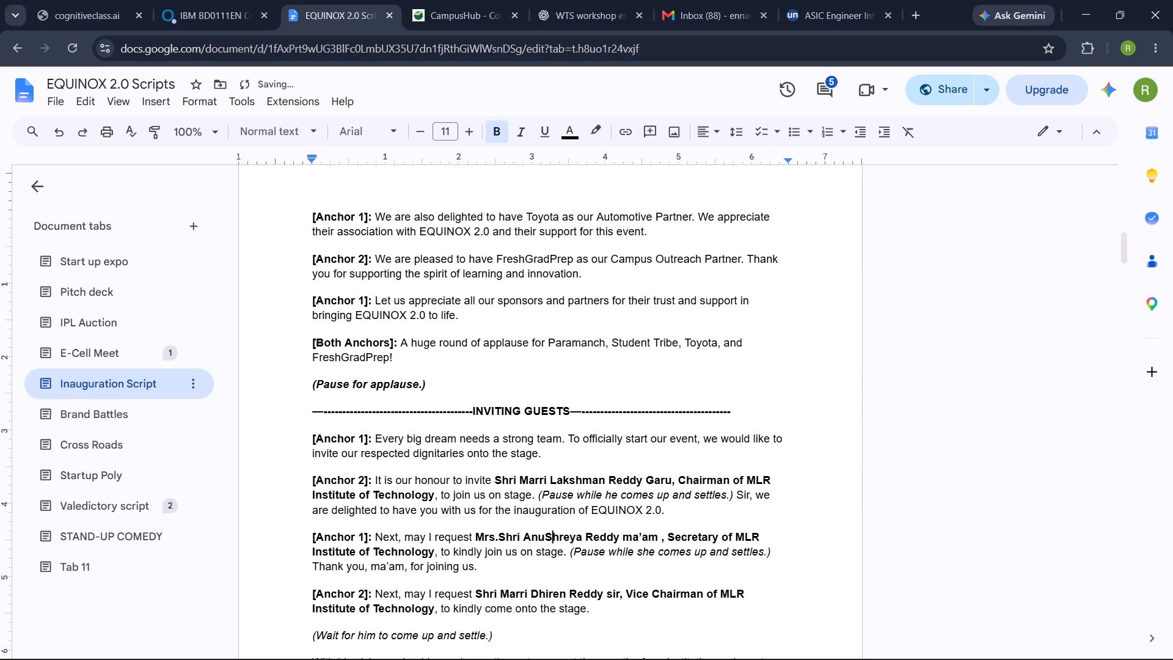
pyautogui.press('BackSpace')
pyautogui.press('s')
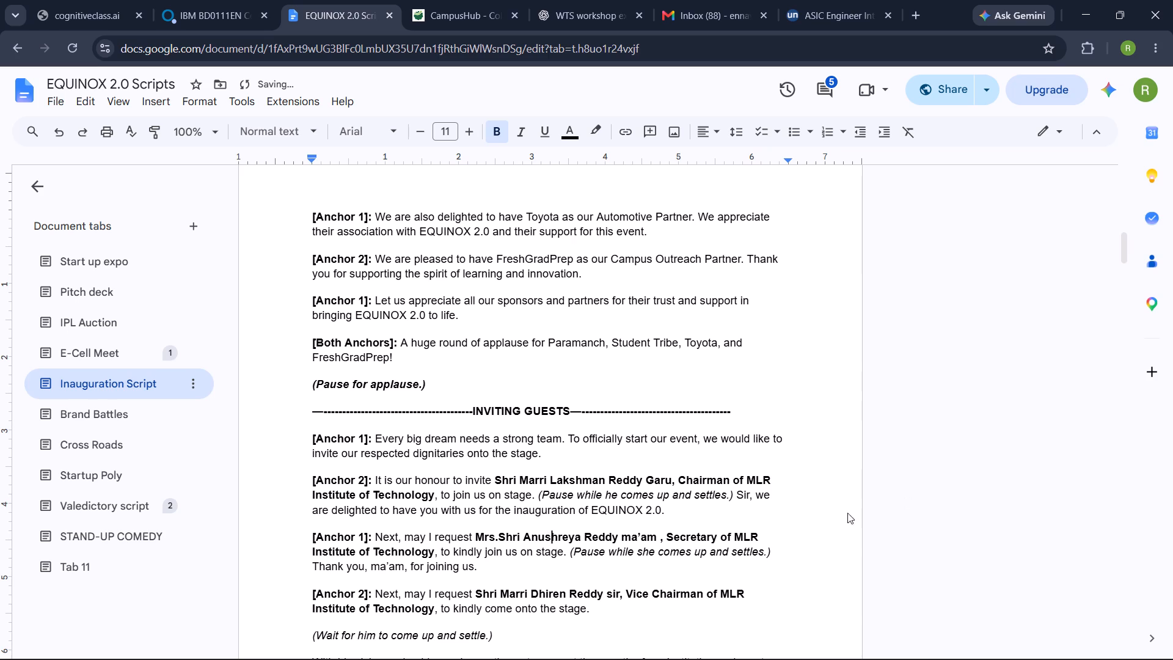
# Replace "ma'am" with "Garu" after the Secretary's name in Anchor 1's invitation under INVITING GUESTS.
pyautogui.click(657, 546)
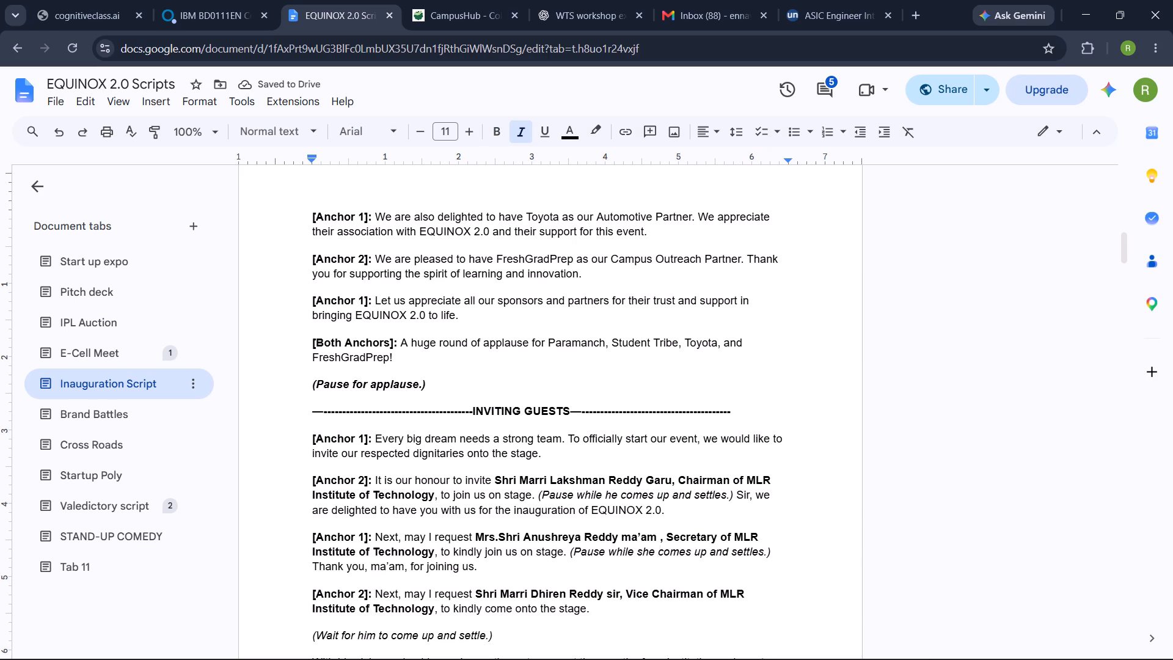
pyautogui.click(655, 535)
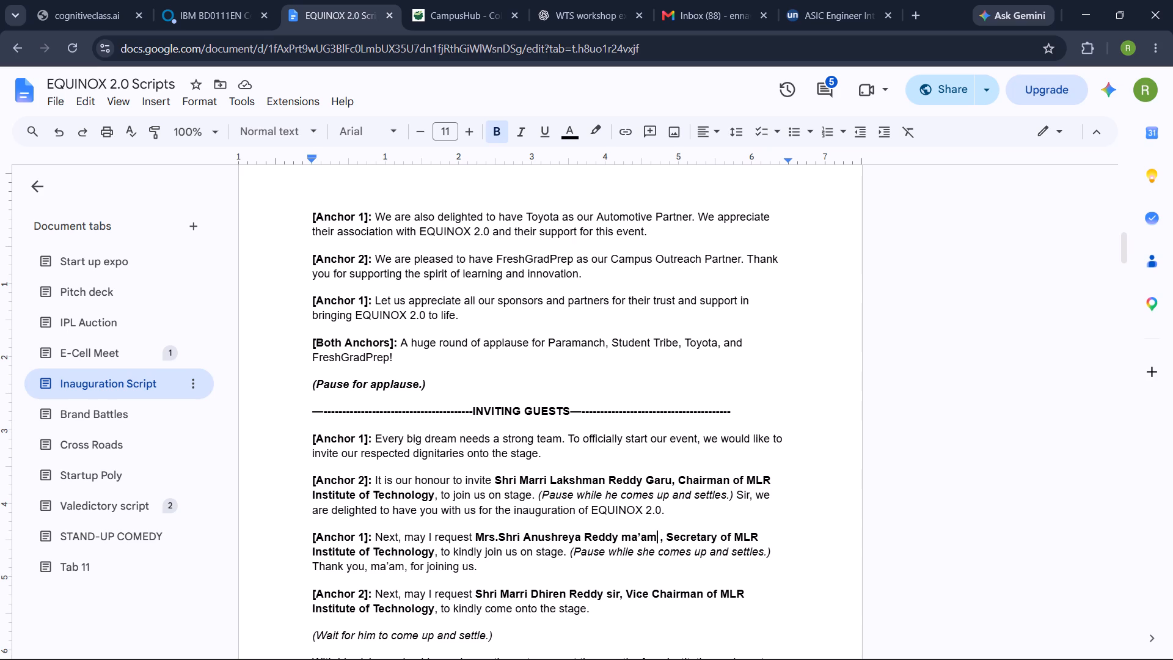
pyautogui.press('BackSpace')
pyautogui.press('BackSpace')
pyautogui.press('BackSpace')
pyautogui.press('BackSpace')
pyautogui.press('BackSpace')
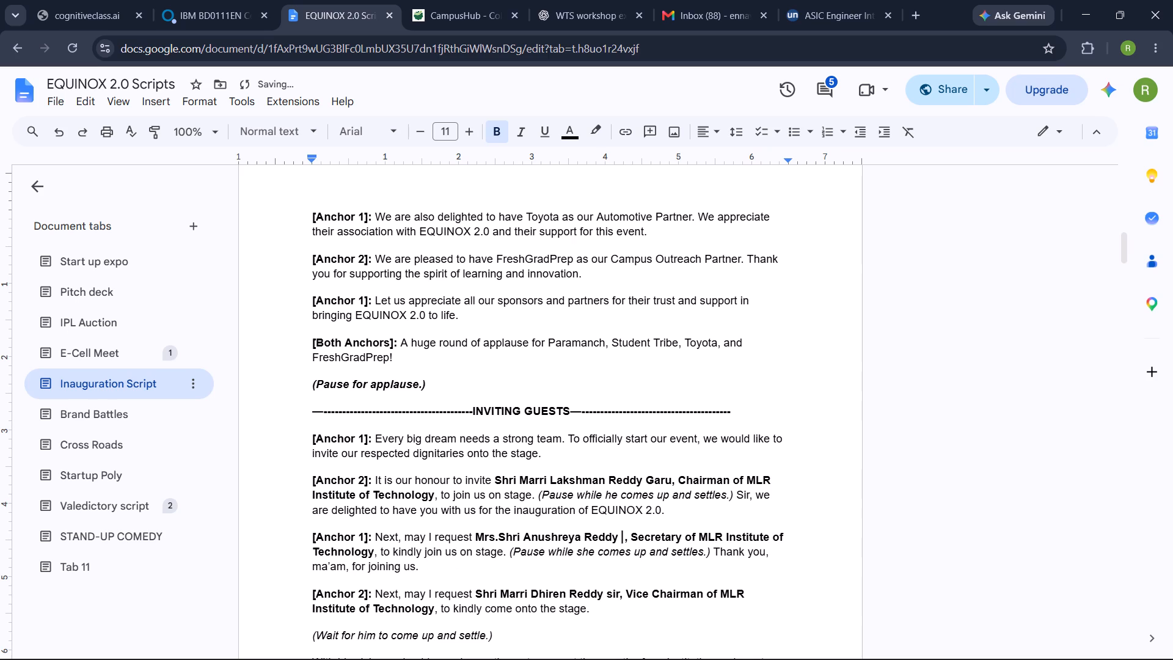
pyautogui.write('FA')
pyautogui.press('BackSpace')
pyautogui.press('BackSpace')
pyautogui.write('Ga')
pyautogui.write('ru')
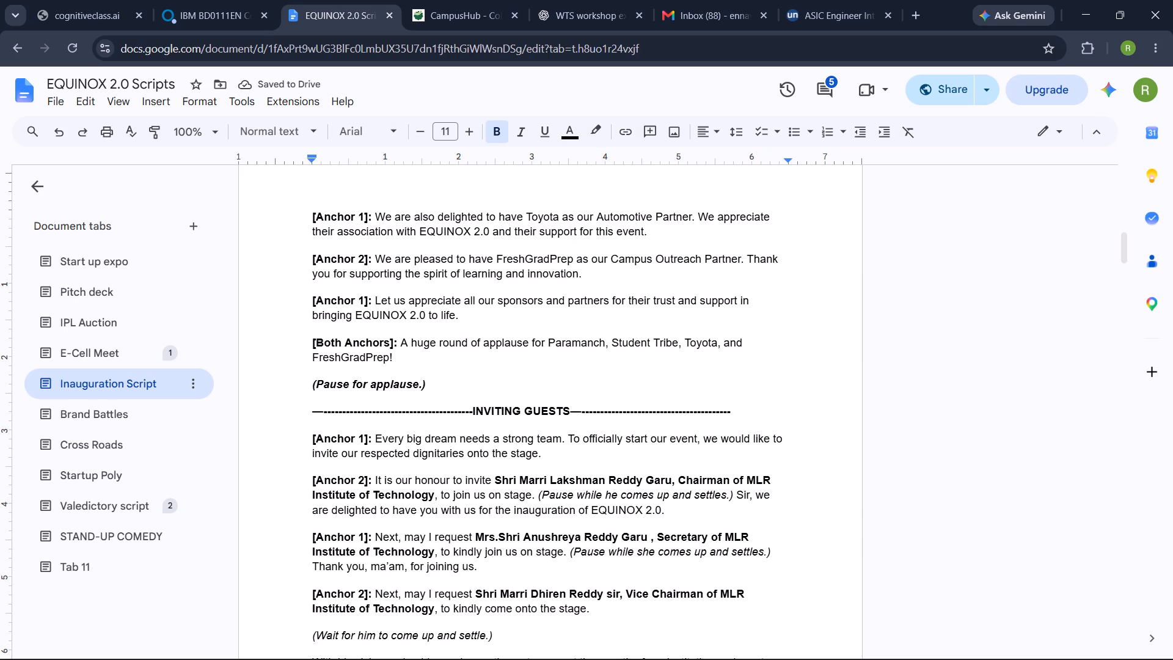
# Remove "sir" after the Vice Chairman's name in Anchor 2's invitation under INVITING GUESTS.
pyautogui.click(621, 595)
pyautogui.press('BackSpace')
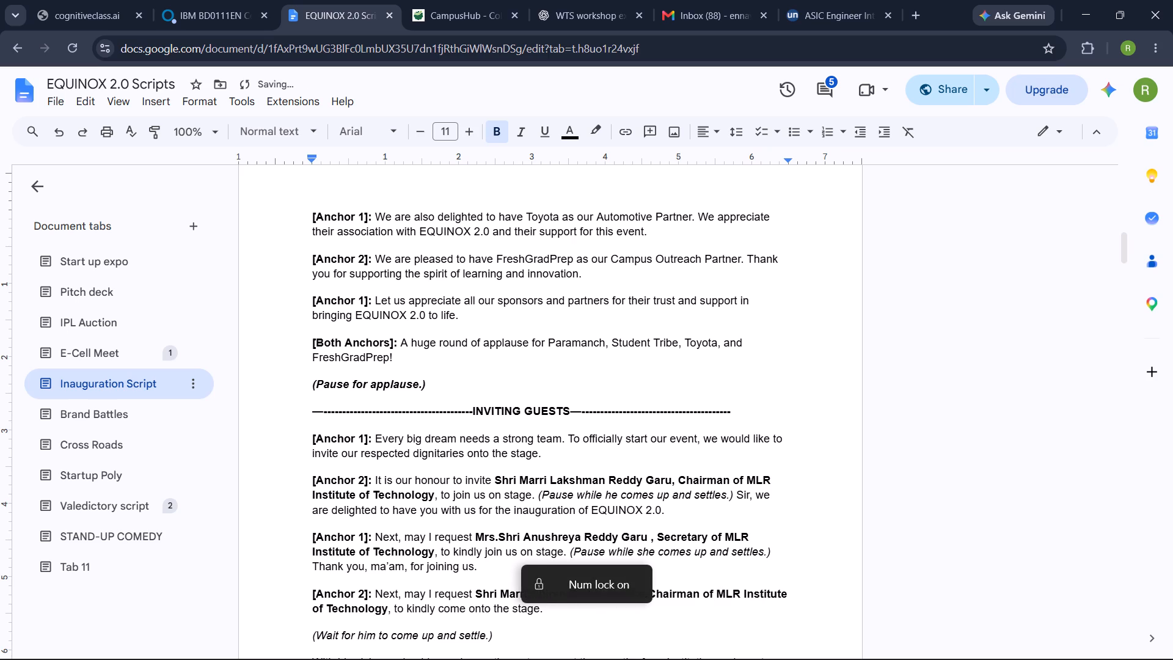
pyautogui.click(751, 501)
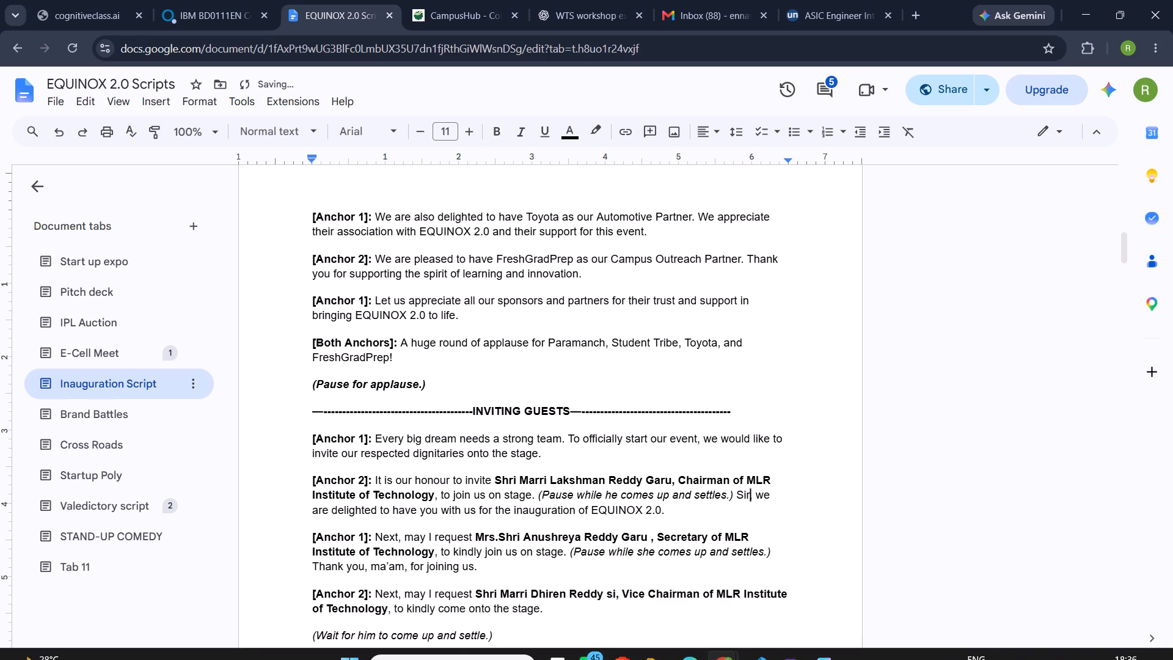
pyautogui.click(617, 593)
pyautogui.press('Left')
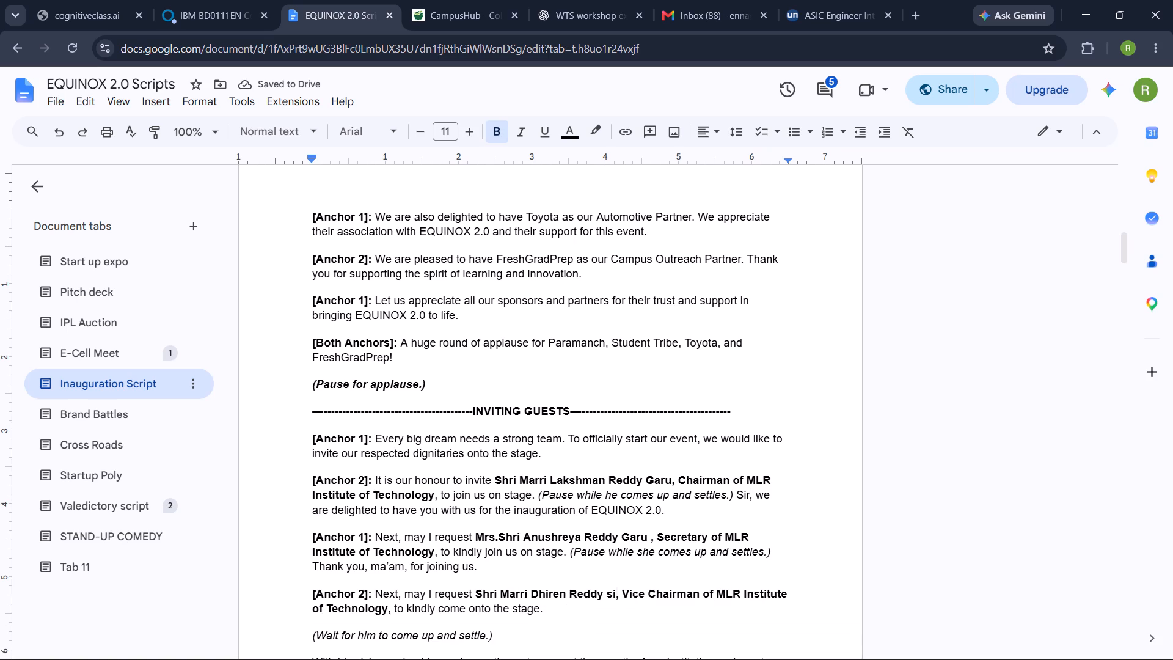
# Replace "sir" with "Garu" after the Vice Chairman's name in Anchor 2's invitation.
pyautogui.press('BackSpace')
pyautogui.press('BackSpace')
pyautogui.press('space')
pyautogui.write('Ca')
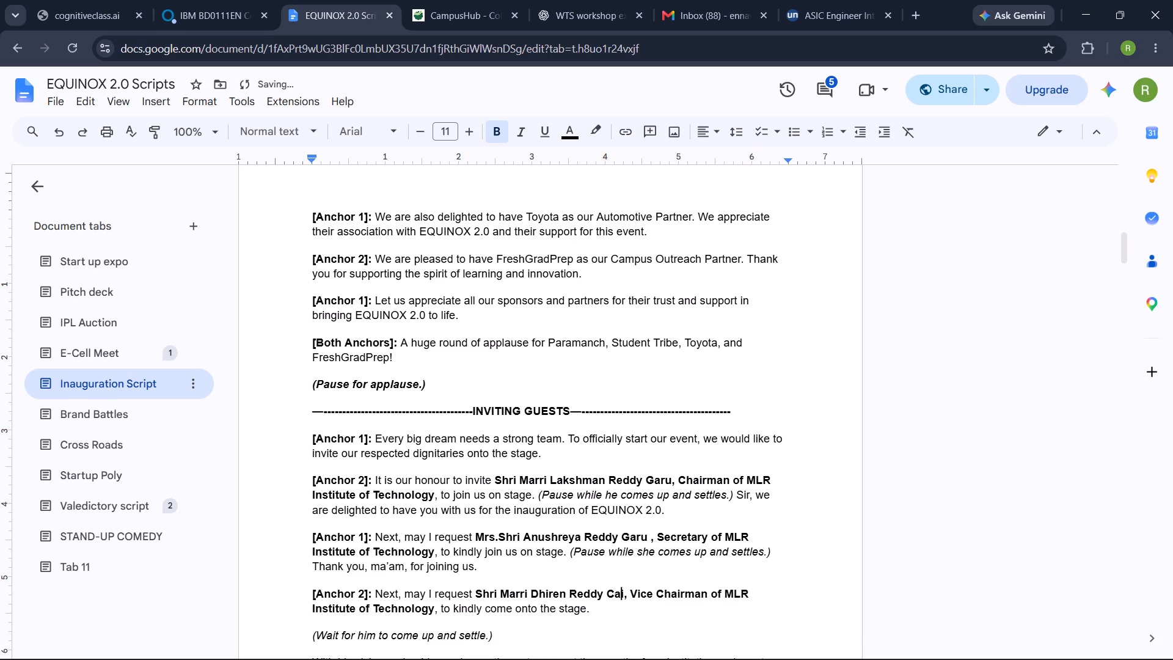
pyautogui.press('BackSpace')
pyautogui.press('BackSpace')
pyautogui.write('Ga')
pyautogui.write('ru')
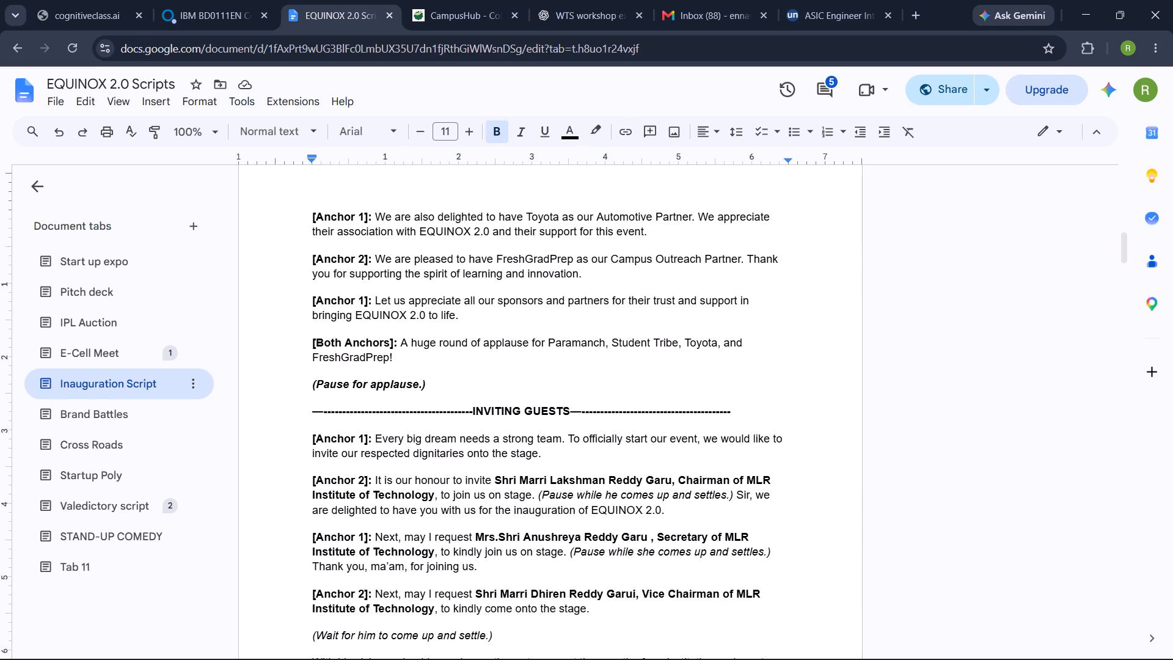
pyautogui.click(632, 621)
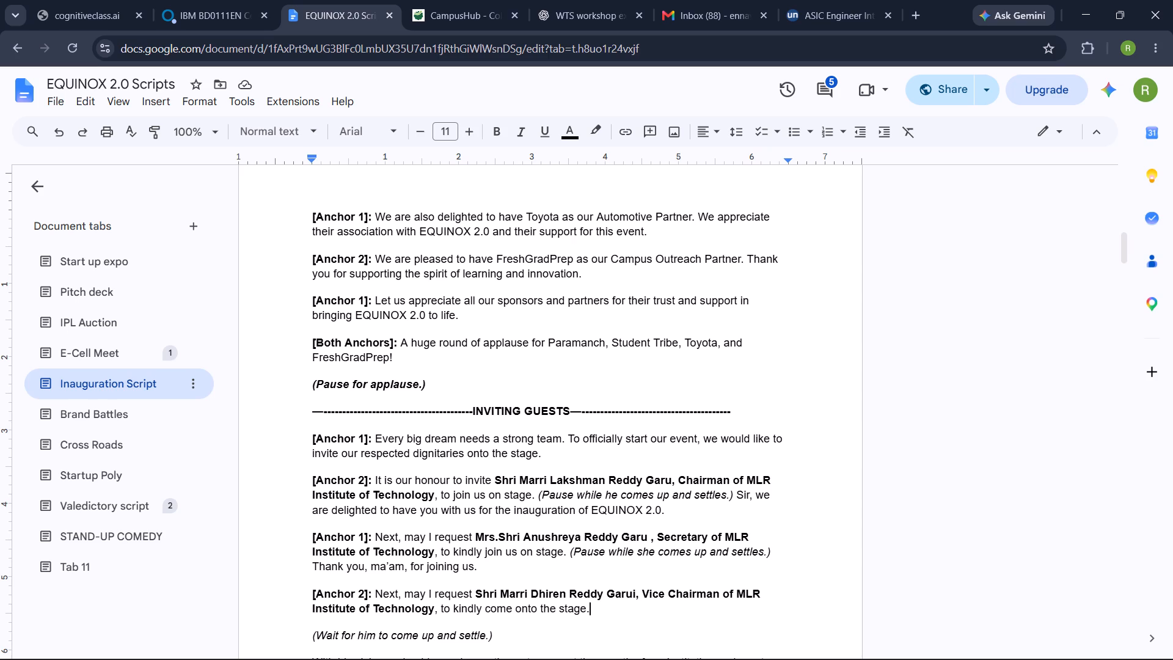
# Correct "Garui" to "Garu" after the Vice Chairman's name in Anchor 2's invitation.
pyautogui.press('Left')
pyautogui.press('Up')
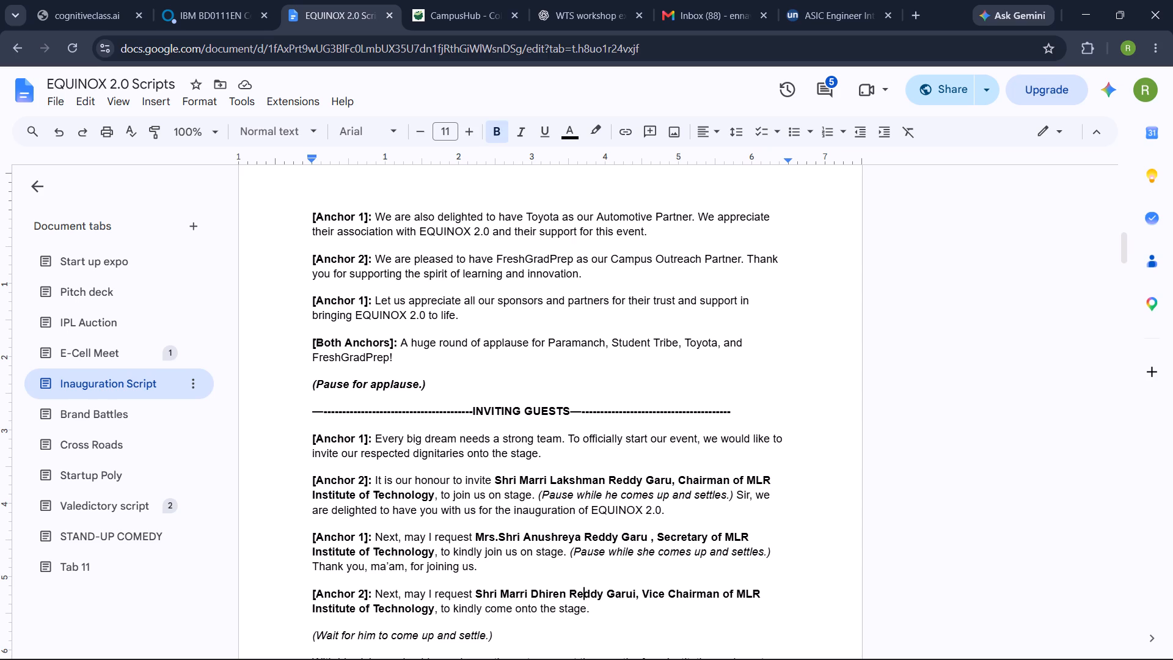
pyautogui.press('Right')
pyautogui.press('Right')
pyautogui.press('Right')
pyautogui.press('Right')
pyautogui.press('Right')
pyautogui.press('Right')
pyautogui.press('Right')
pyautogui.press('Right')
pyautogui.press('Right')
pyautogui.press('Right')
pyautogui.press('Left')
pyautogui.press('BackSpace')
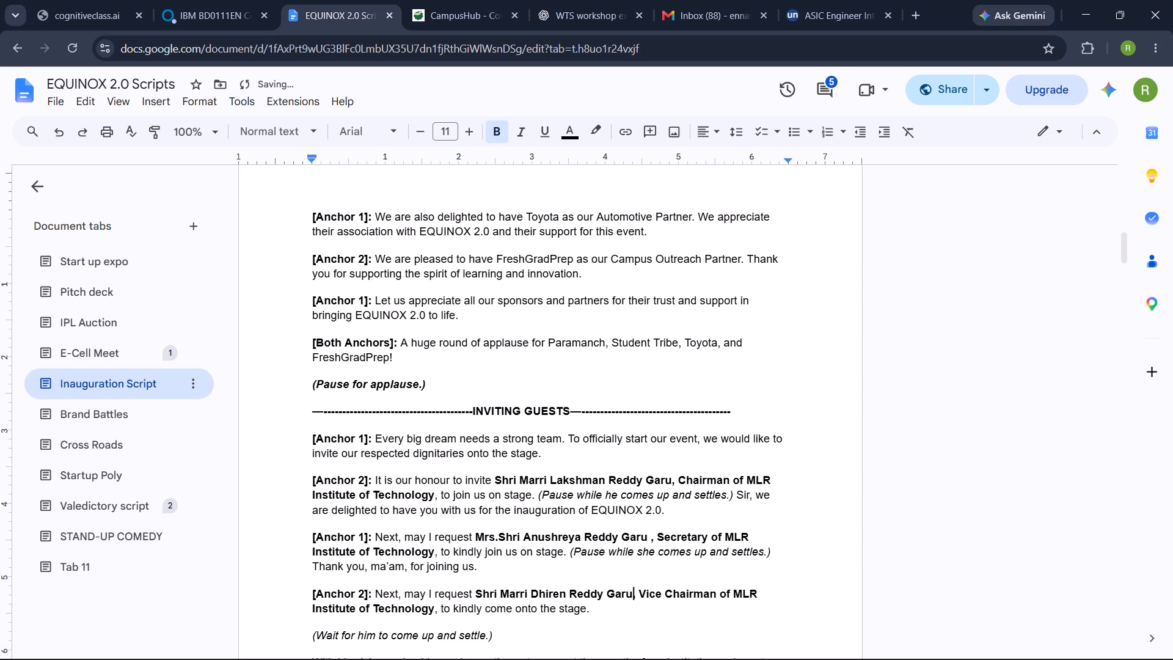
# Review the guest invitations following the Vice Chairman's, from the Director and Principal through the CIE head and Spotlight guests.
pyautogui.scroll(-2, 494, 548)
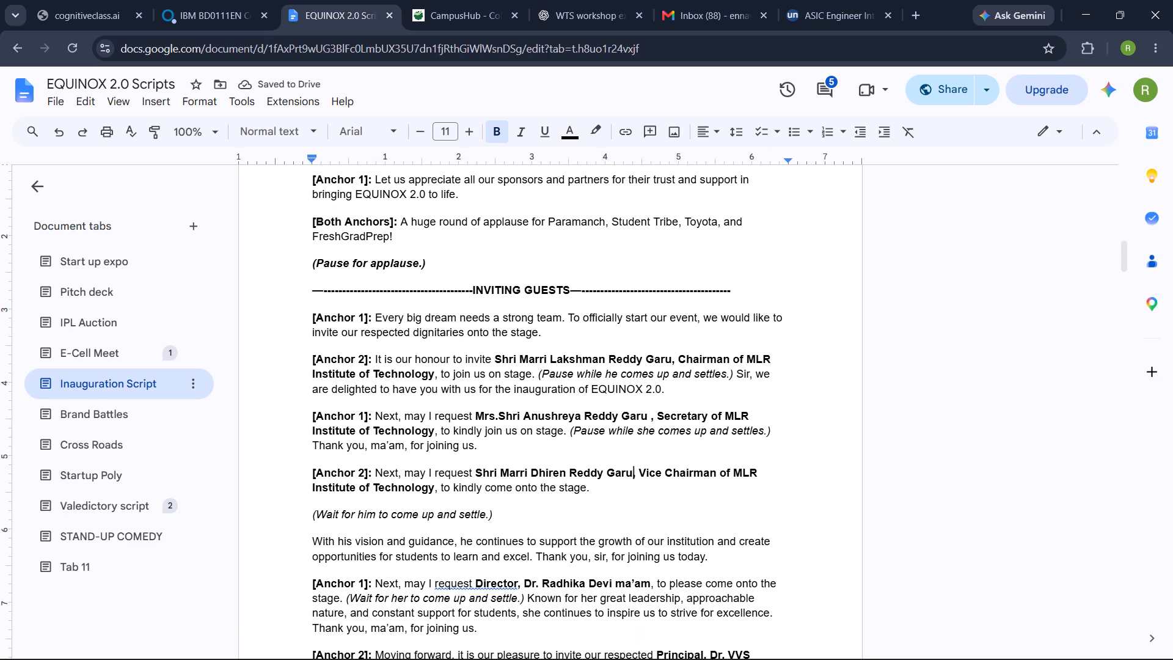
pyautogui.click(316, 521)
pyautogui.scroll(-1, 414, 496)
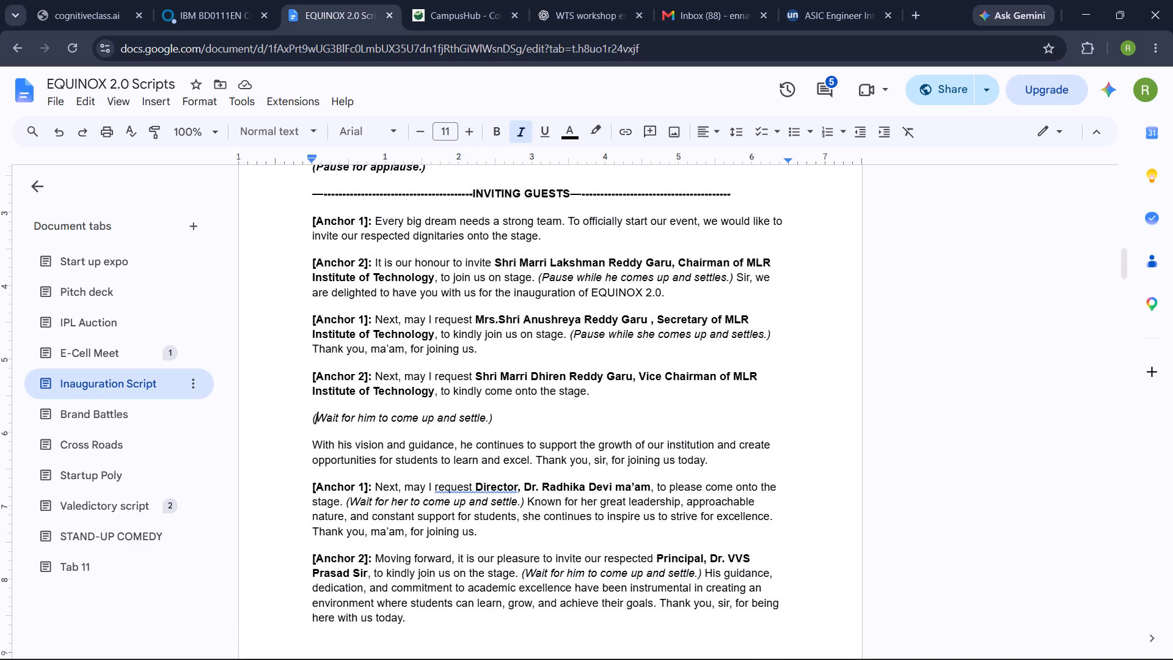
pyautogui.scroll(-4, 414, 496)
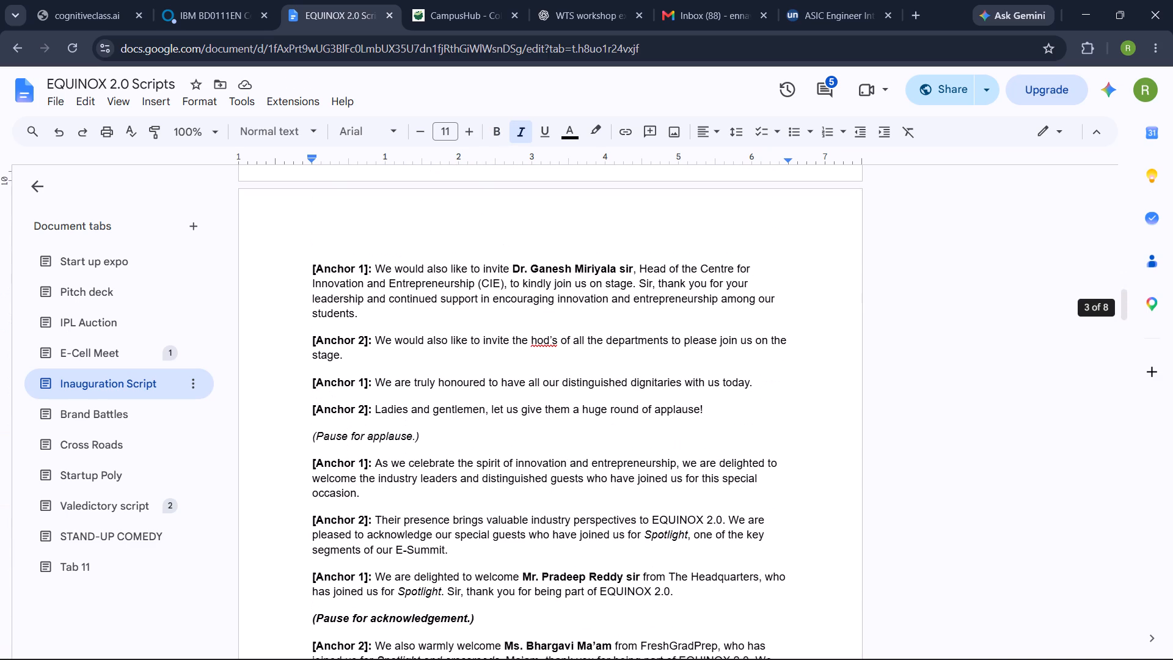
pyautogui.scroll(1, 414, 496)
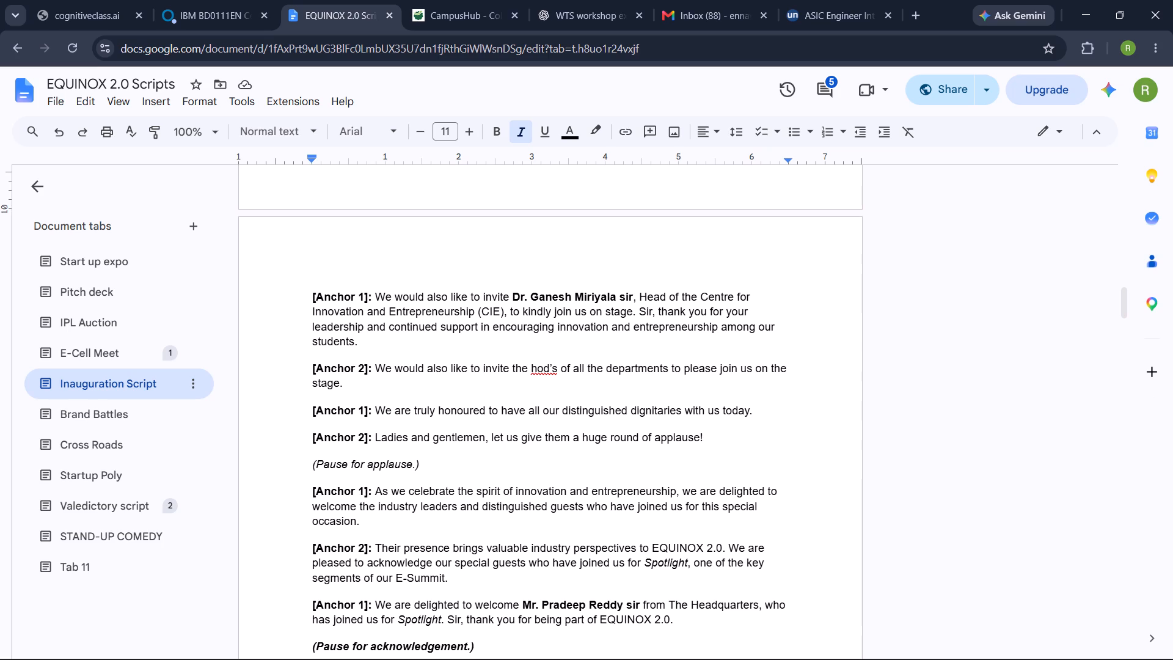
pyautogui.scroll(3, 643, 380)
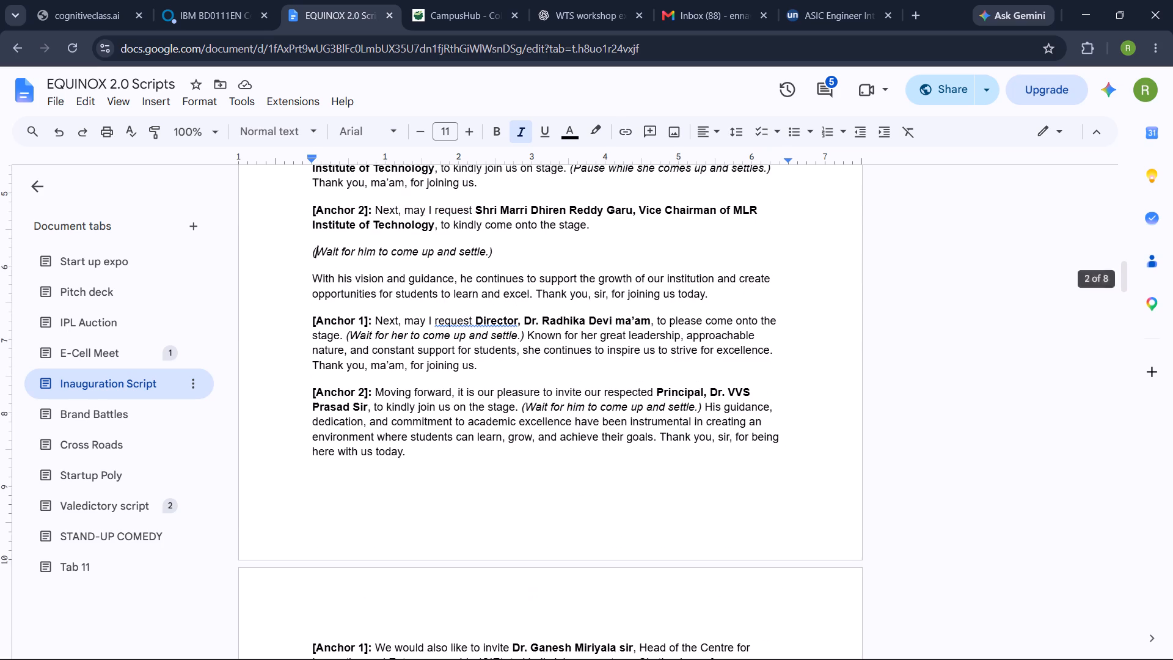
# Review the script from the guest invitations through to the vote of thanks and closing lines.
pyautogui.scroll(2, 643, 380)
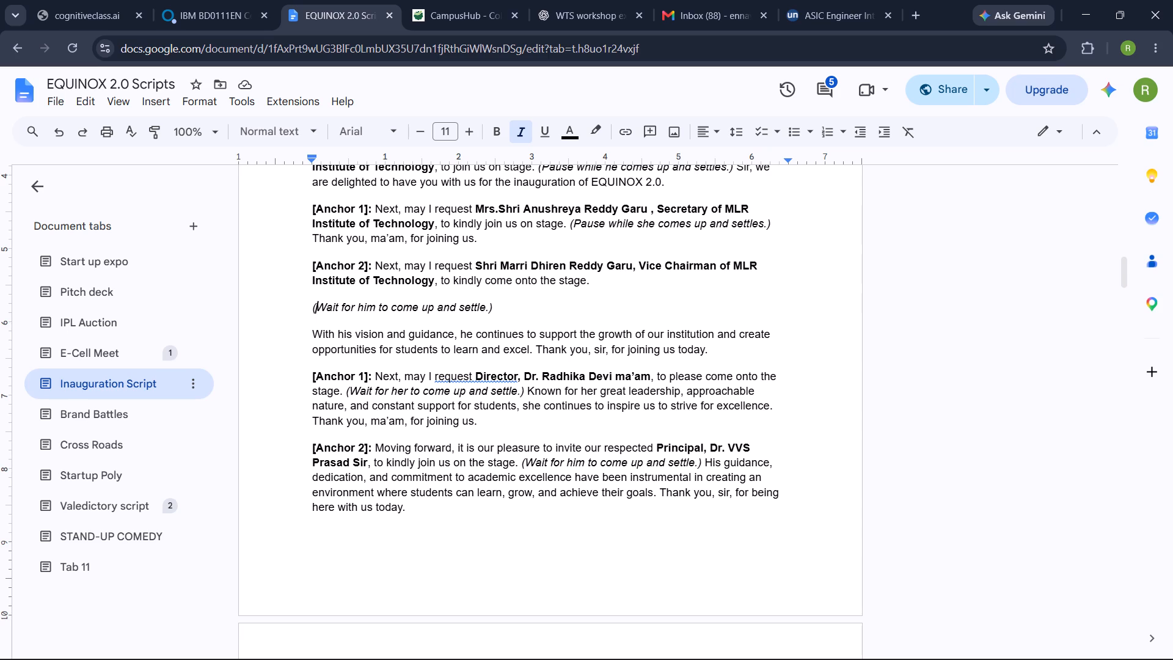
pyautogui.scroll(-10, 643, 380)
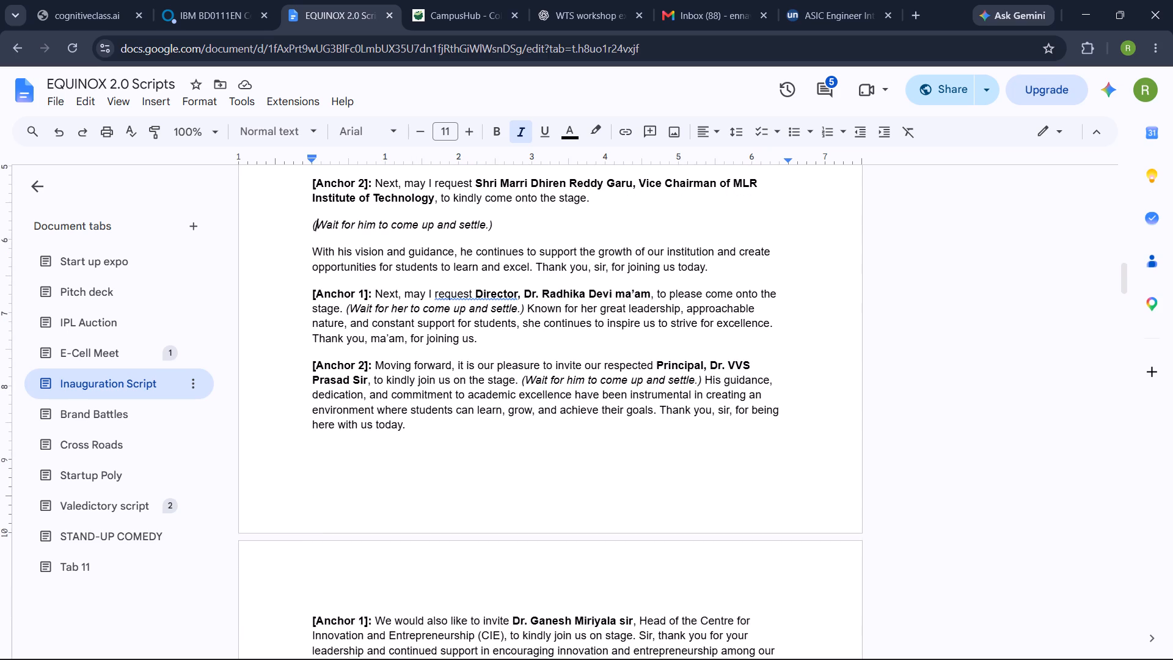
pyautogui.scroll(-18, 643, 380)
pyautogui.scroll(2, 643, 380)
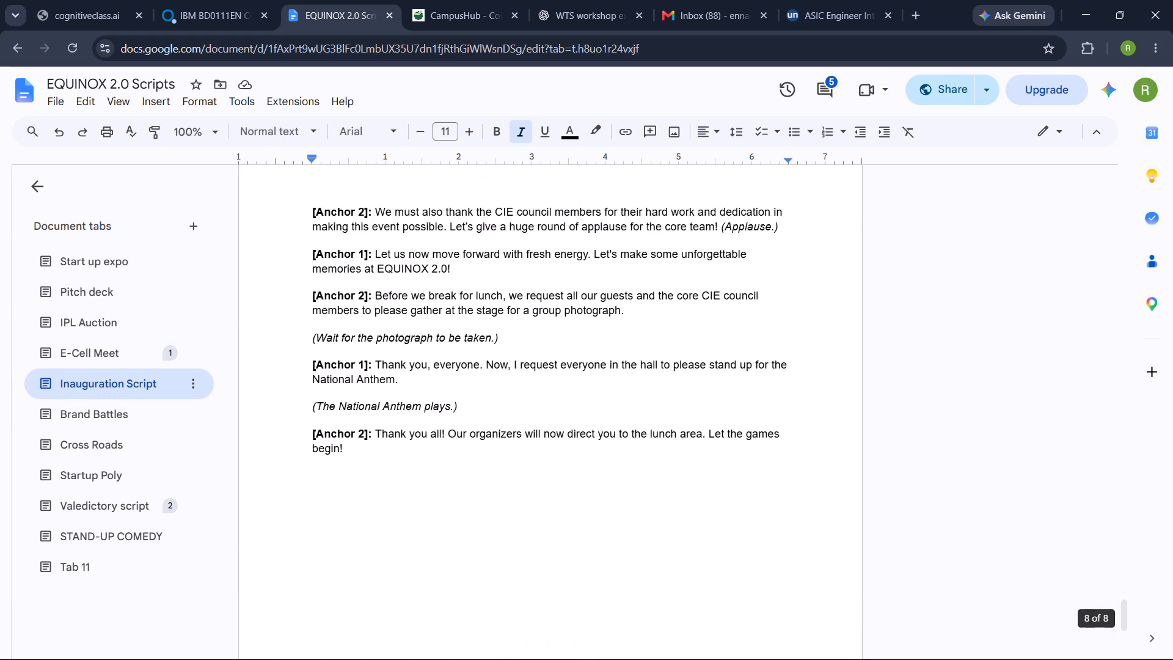
pyautogui.scroll(4, 643, 380)
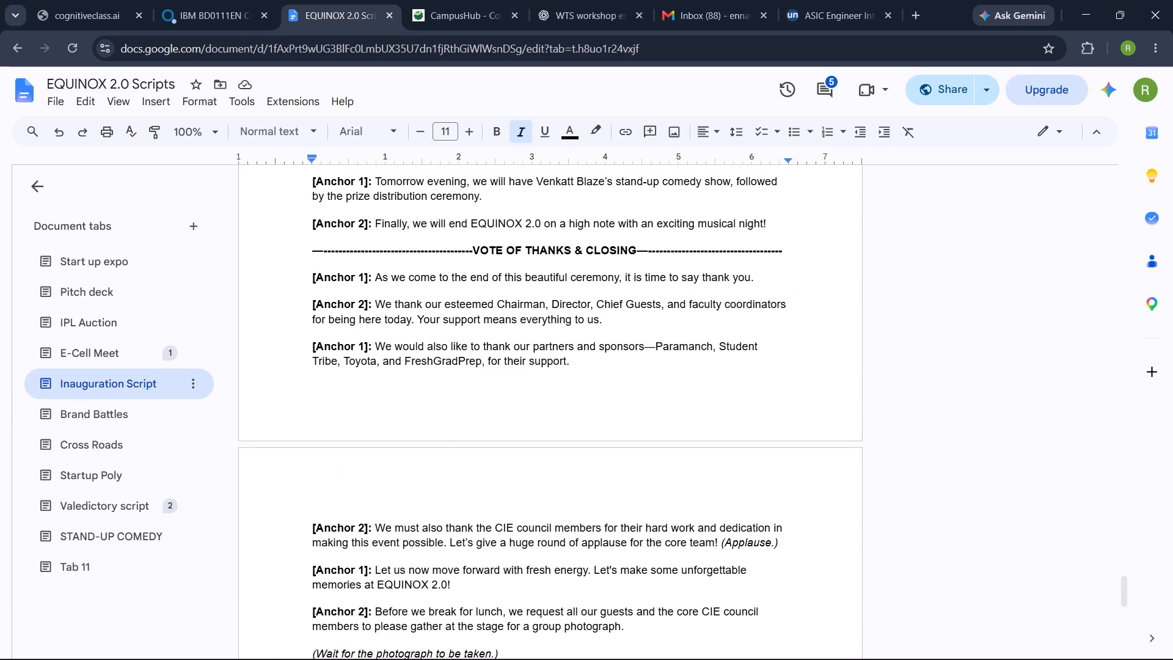
pyautogui.scroll(19, 643, 380)
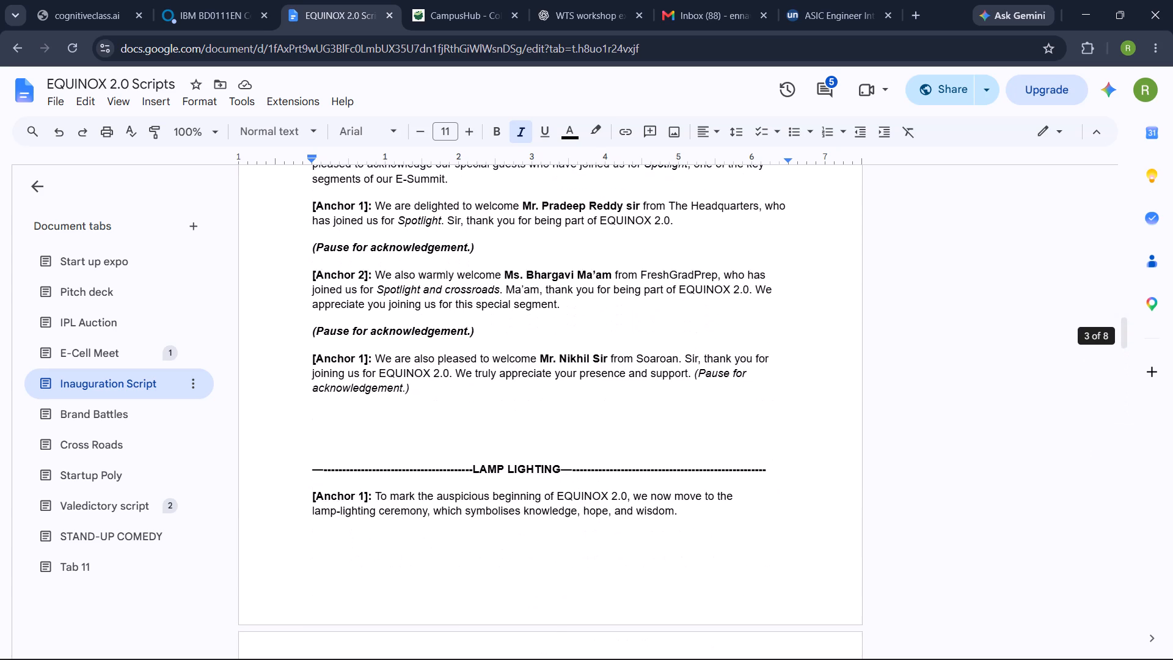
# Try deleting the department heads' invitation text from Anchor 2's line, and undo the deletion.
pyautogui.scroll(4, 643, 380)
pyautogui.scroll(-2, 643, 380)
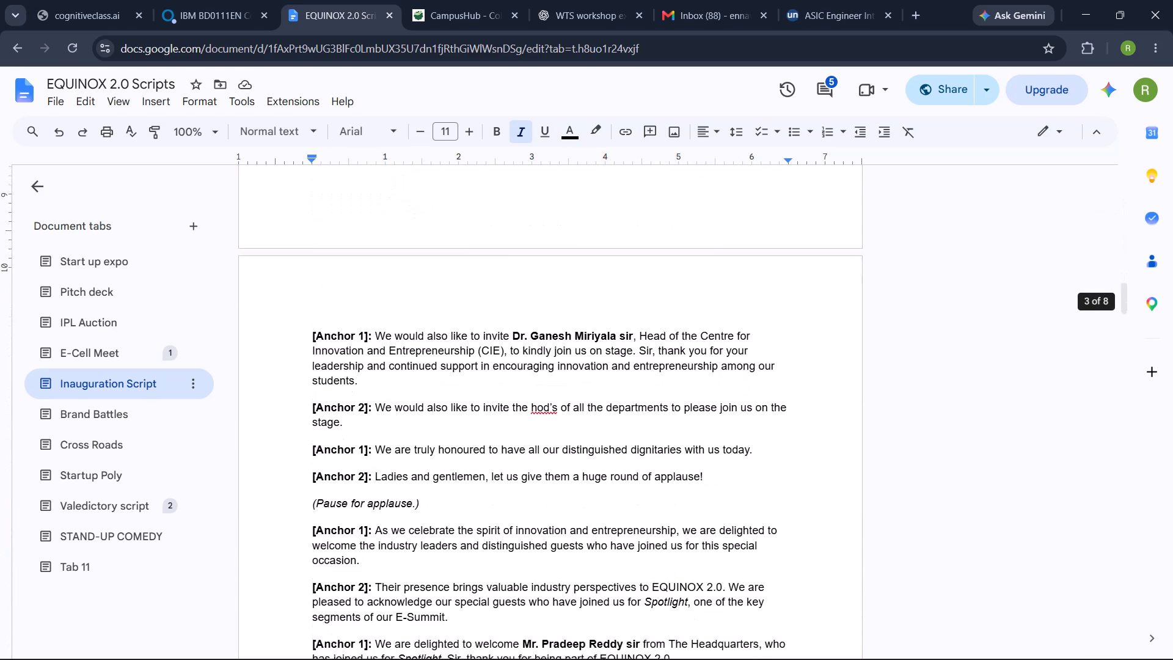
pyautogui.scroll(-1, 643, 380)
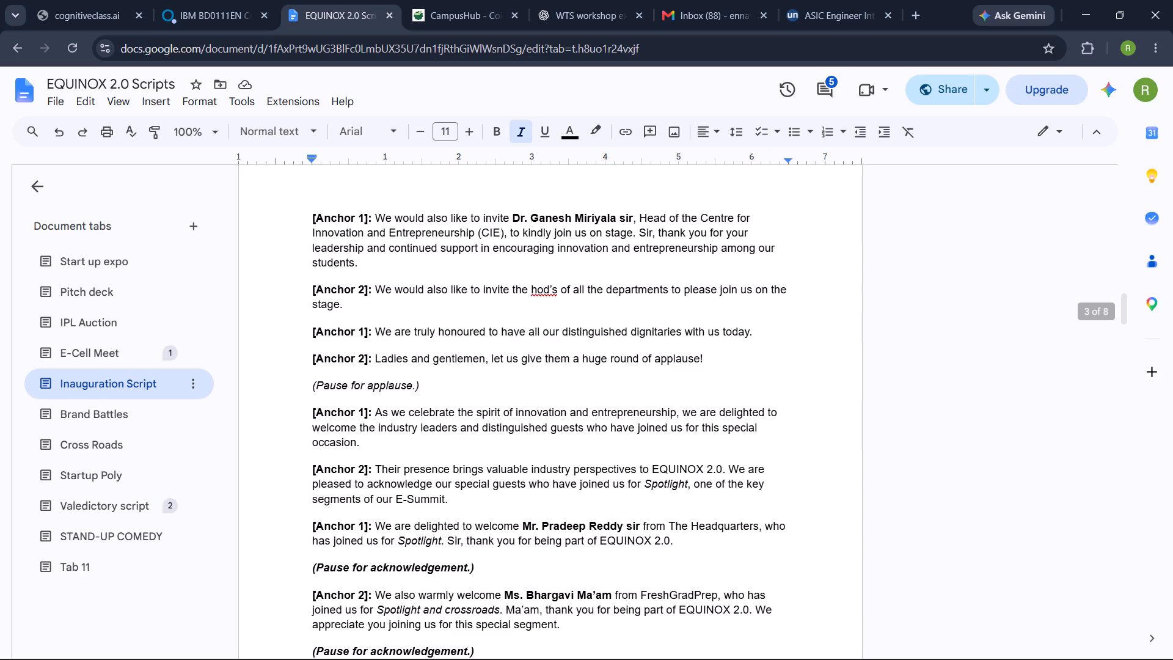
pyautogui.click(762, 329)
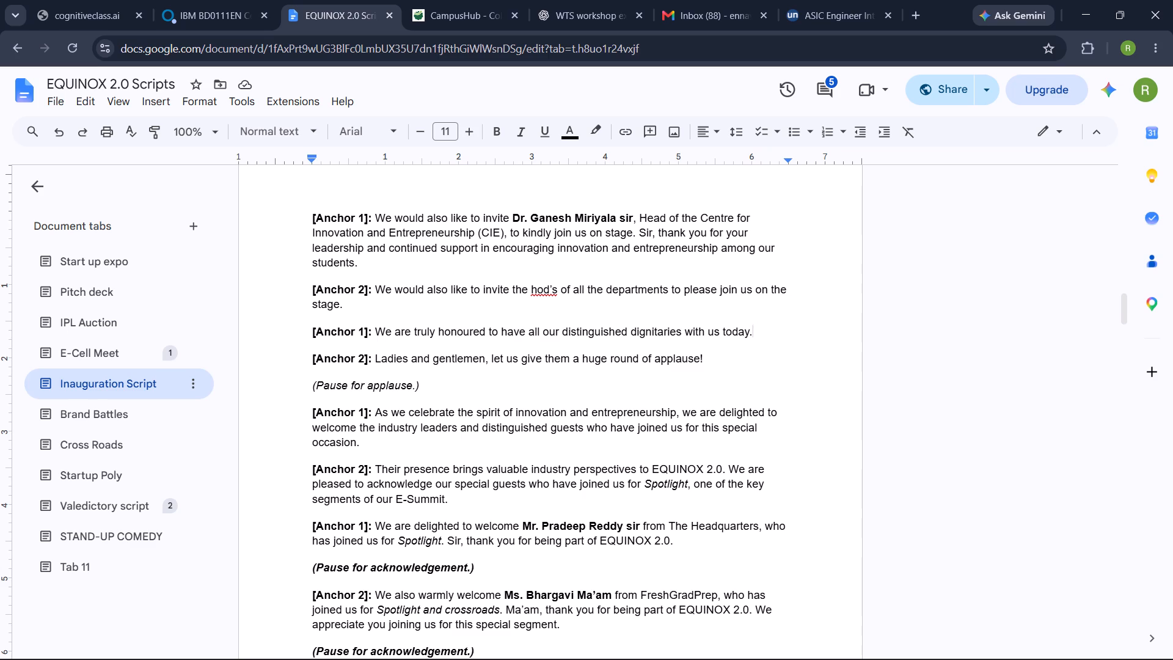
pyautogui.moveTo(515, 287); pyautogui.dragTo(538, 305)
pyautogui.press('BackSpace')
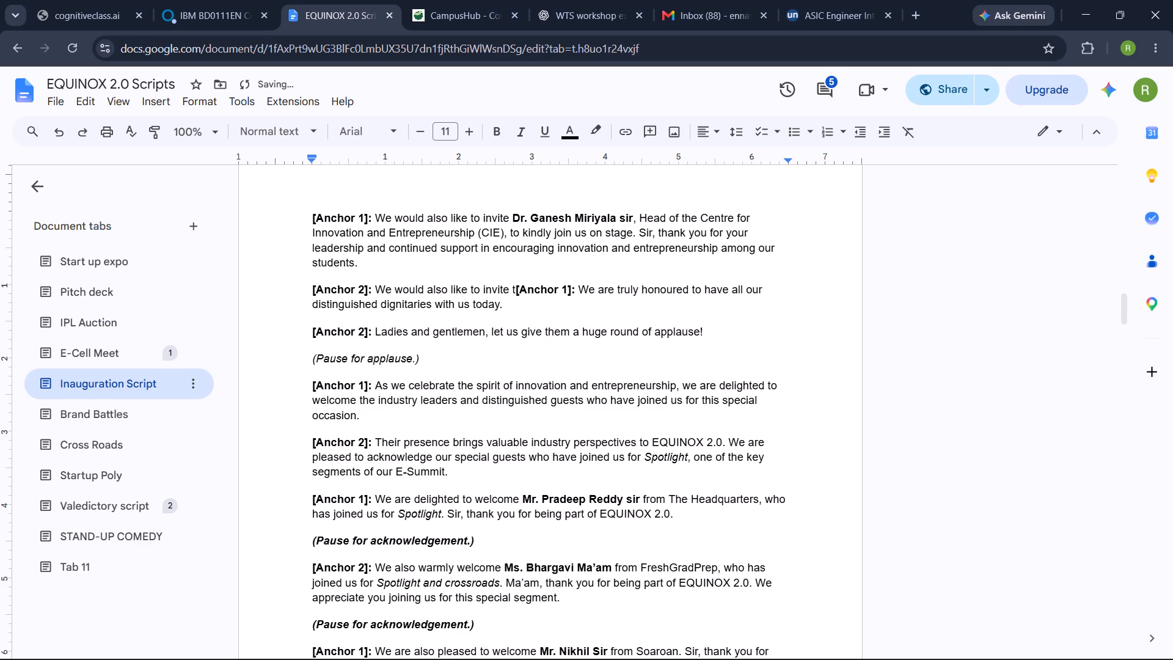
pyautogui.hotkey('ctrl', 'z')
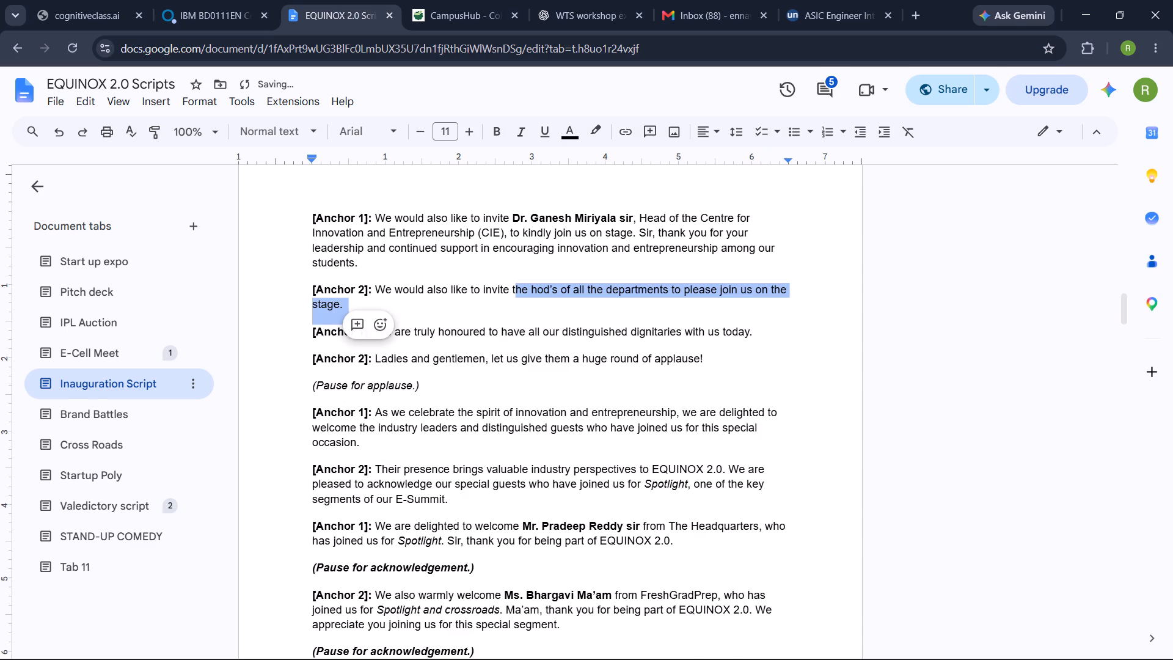
# Replace Anchor 2's invitation to the department heads with a copy of Anchor 1's CIE head invitation text, keeping the next Anchor 1 line separate.
pyautogui.moveTo(355, 262); pyautogui.dragTo(304, 223)
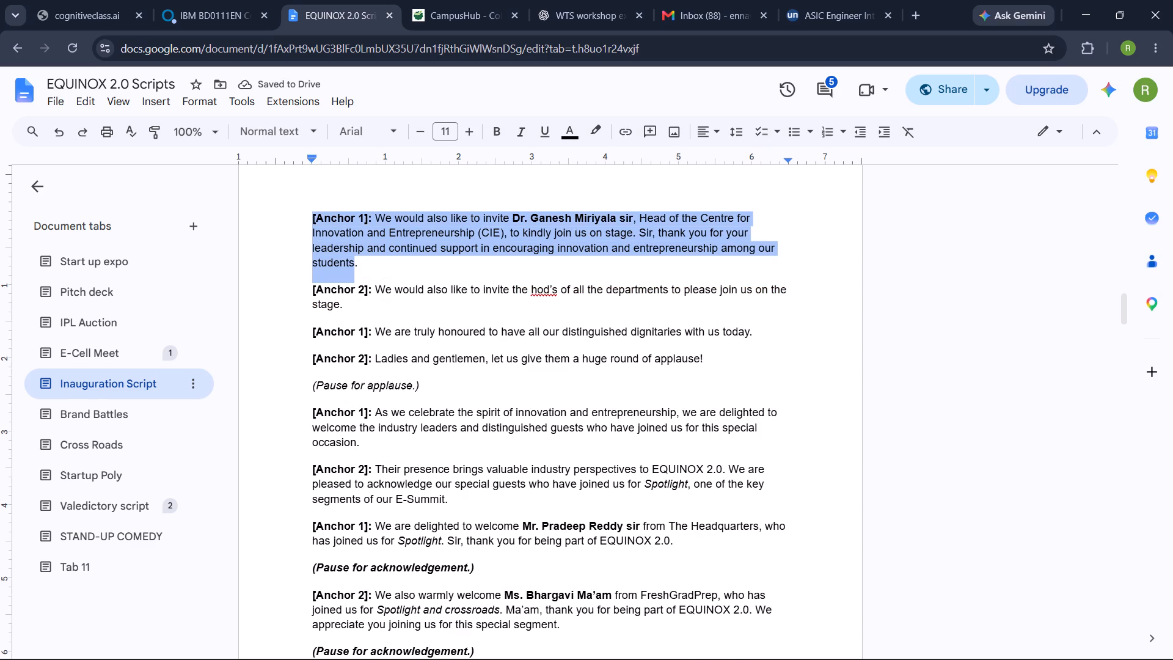
pyautogui.hotkey('ctrl', 'c')
pyautogui.click(395, 234)
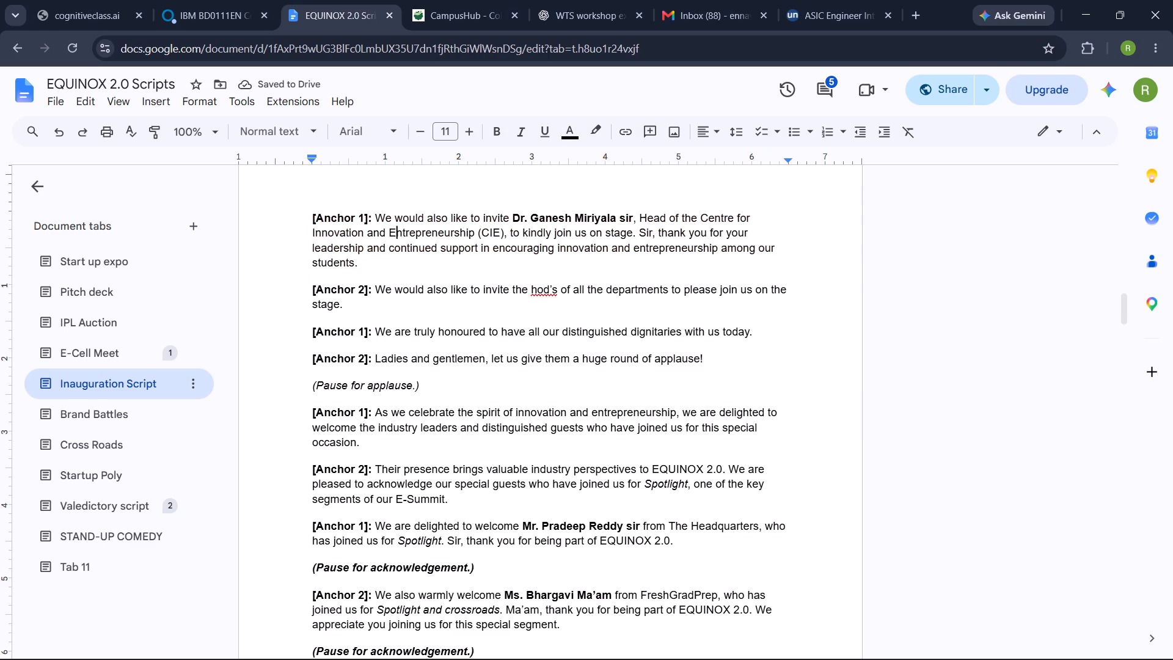
pyautogui.moveTo(379, 215); pyautogui.dragTo(382, 261)
pyautogui.hotkey('ctrl', 'c')
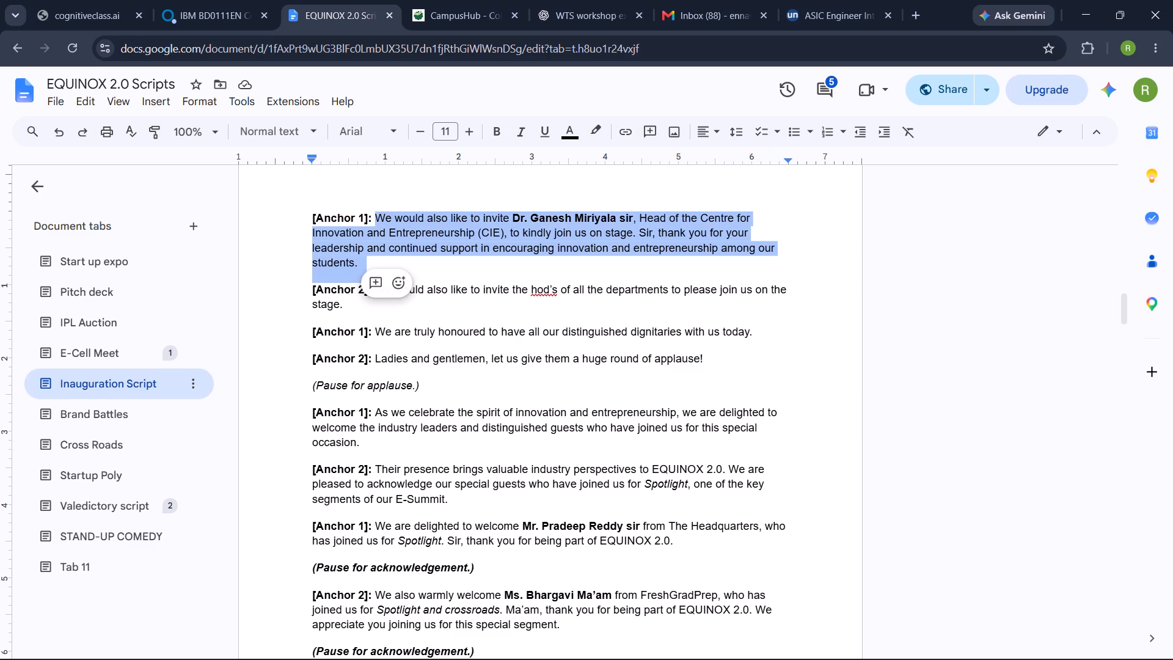
pyautogui.click(442, 318)
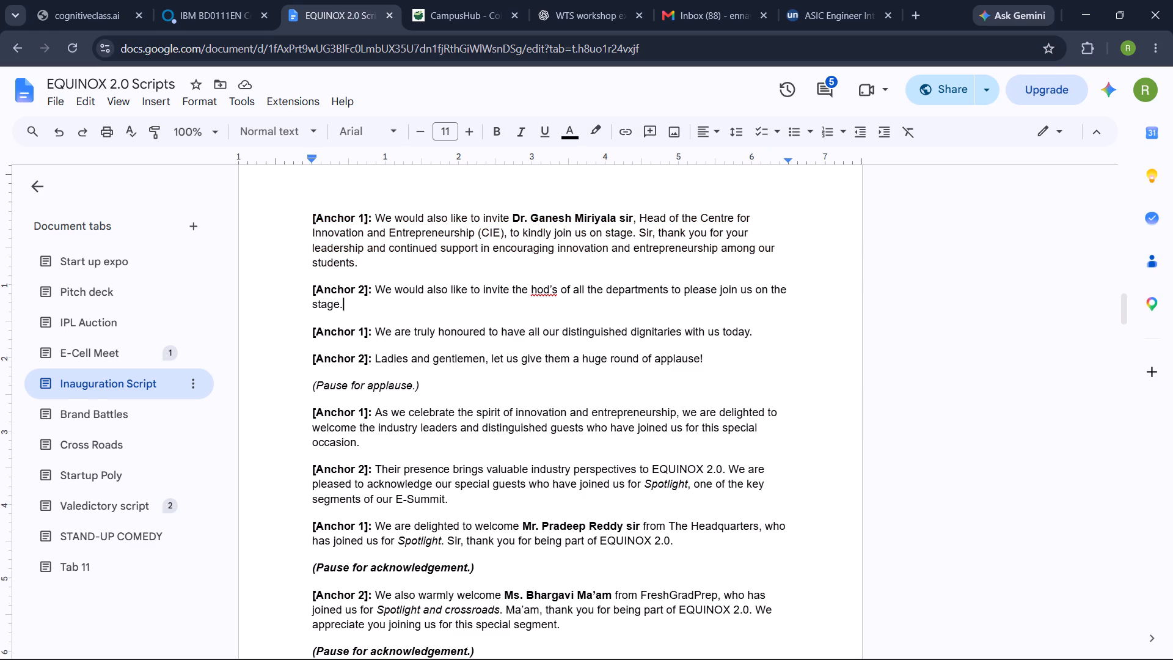
pyautogui.moveTo(378, 287); pyautogui.dragTo(389, 312)
pyautogui.press('BackSpace')
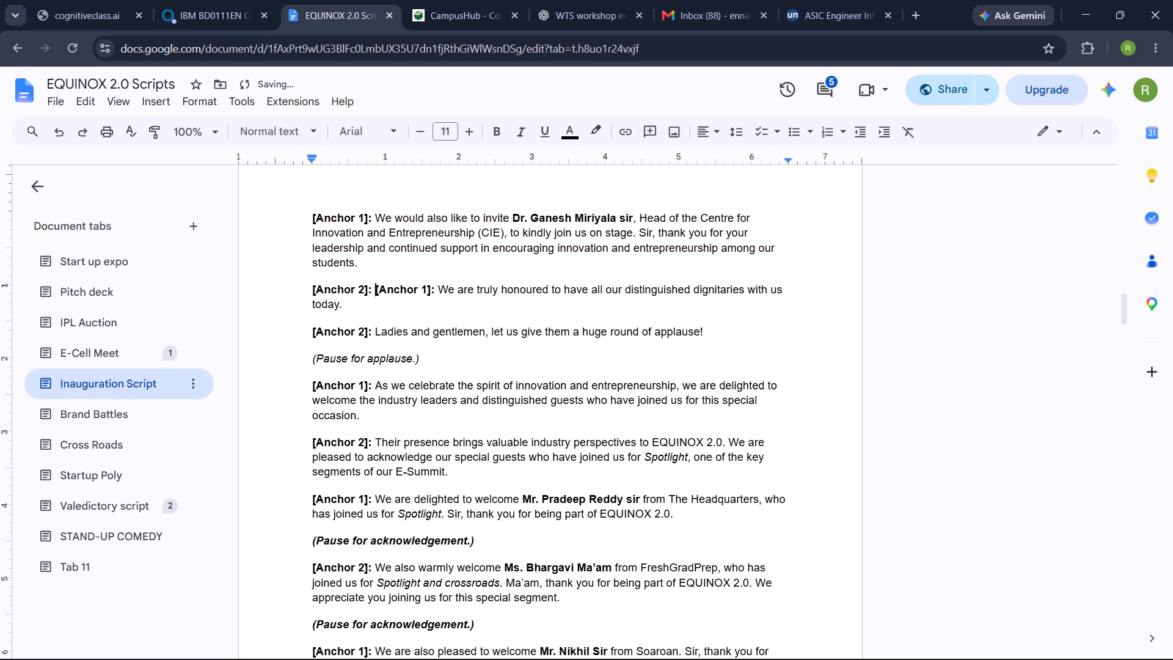
pyautogui.hotkey('shift', 'Return')
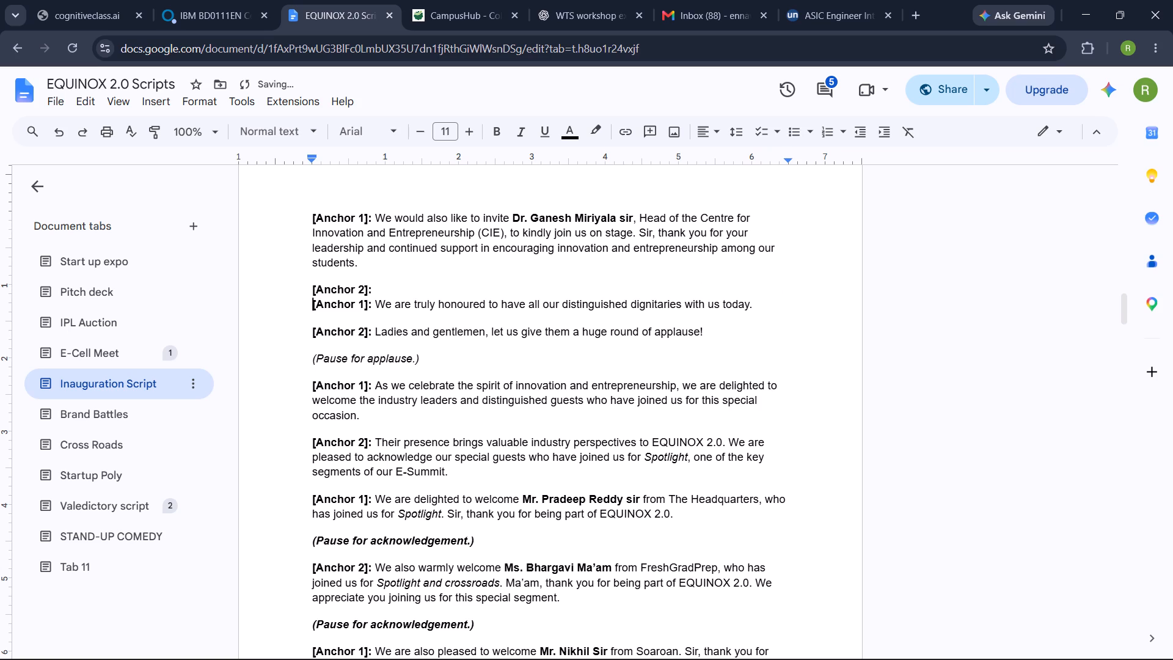
pyautogui.click(400, 289)
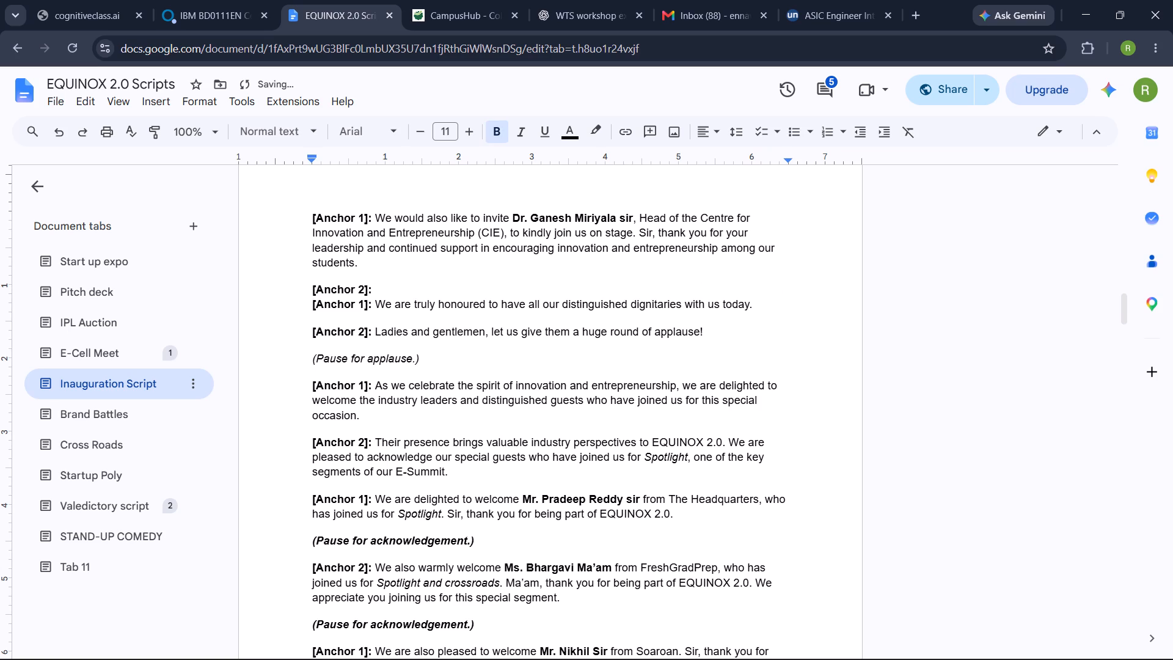
pyautogui.hotkey('ctrl', 'v')
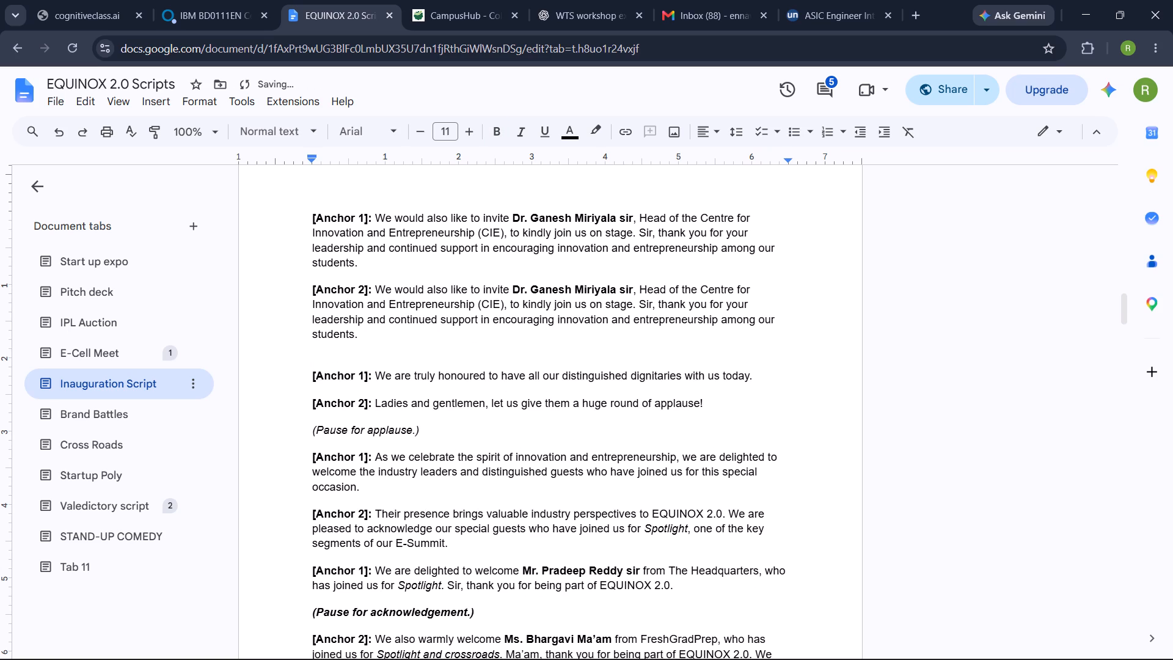
# Replace the name and "sir" after "Dr." in Anchor 2's copied invitation with the new department head's name.
pyautogui.click(633, 290)
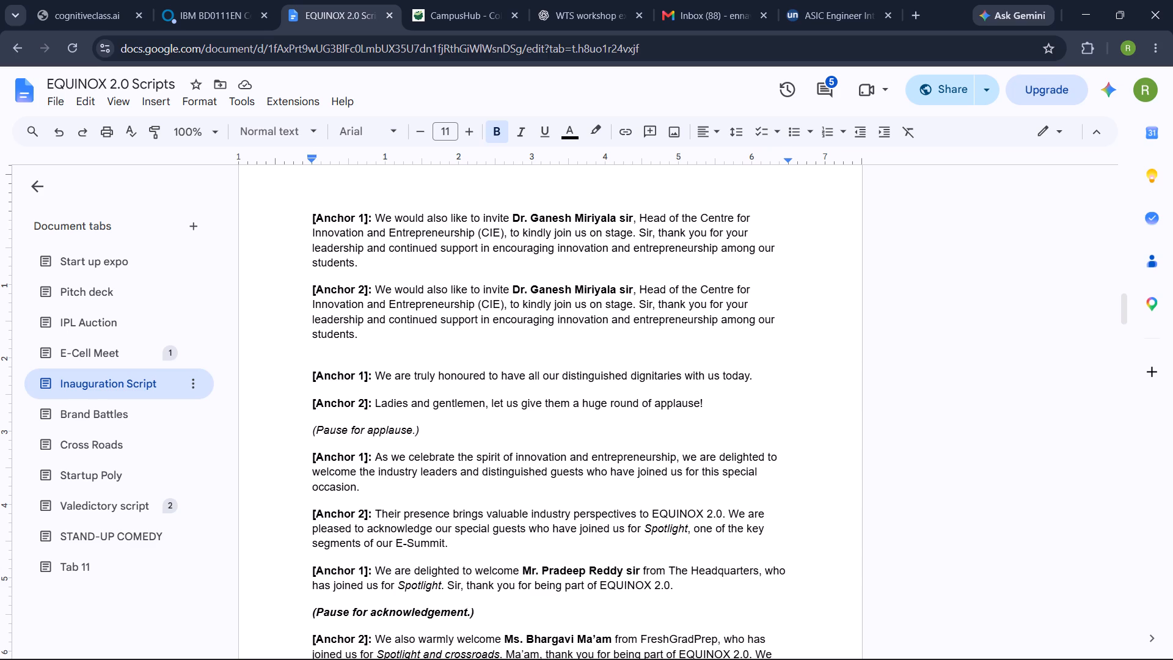
pyautogui.press('BackSpace')
pyautogui.press('BackSpace')
pyautogui.press('BackSpace')
pyautogui.press('BackSpace')
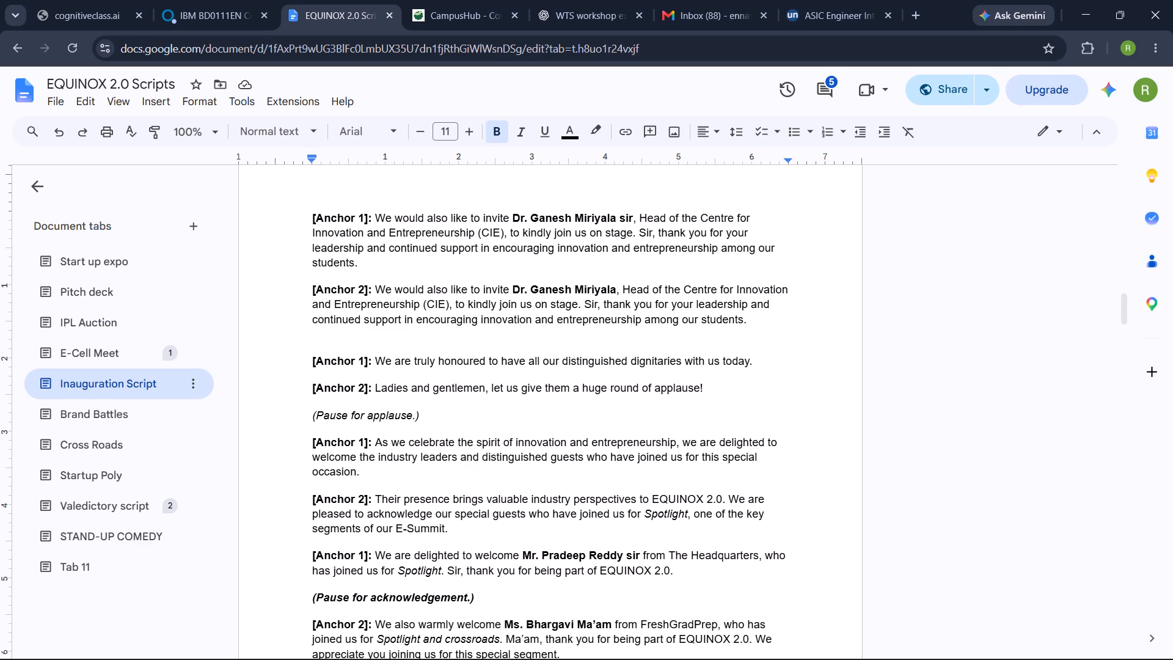
pyautogui.press('BackSpace')
pyautogui.press('BackSpace')
pyautogui.press('BackSpace')
pyautogui.press('BackSpace')
pyautogui.press('BackSpace')
pyautogui.press('BackSpace')
pyautogui.press('BackSpace')
pyautogui.press('BackSpace')
pyautogui.press('BackSpace')
pyautogui.press('BackSpace')
pyautogui.press('BackSpace')
pyautogui.press('BackSpace')
pyautogui.press('BackSpace')
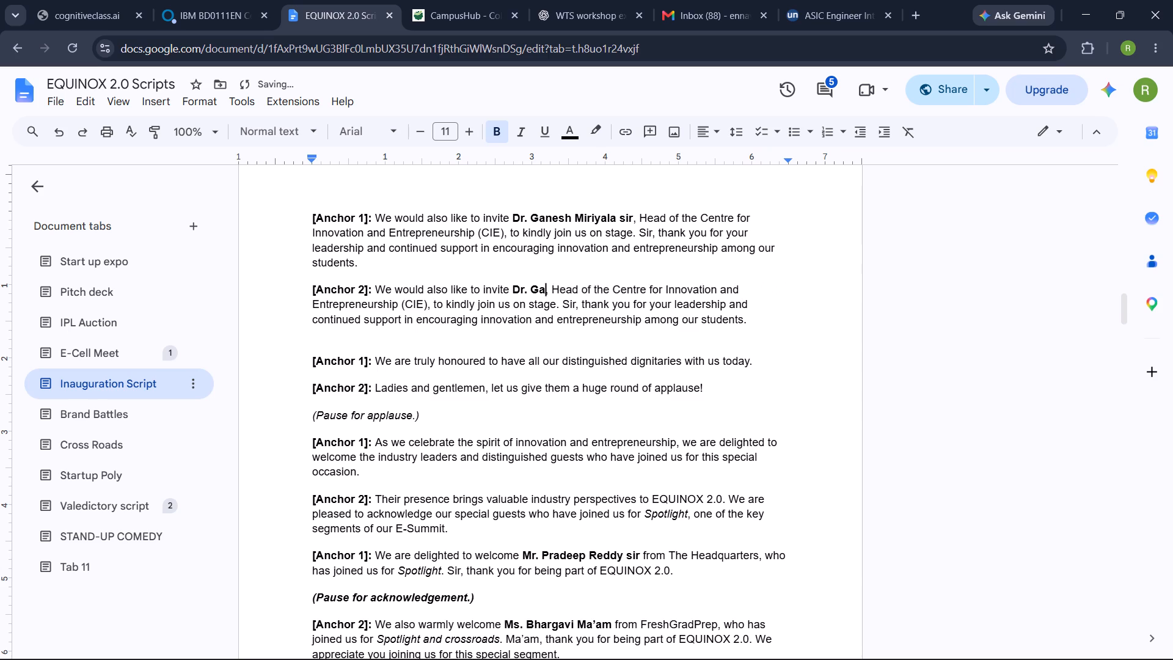
pyautogui.press('BackSpace')
pyautogui.press('BackSpace')
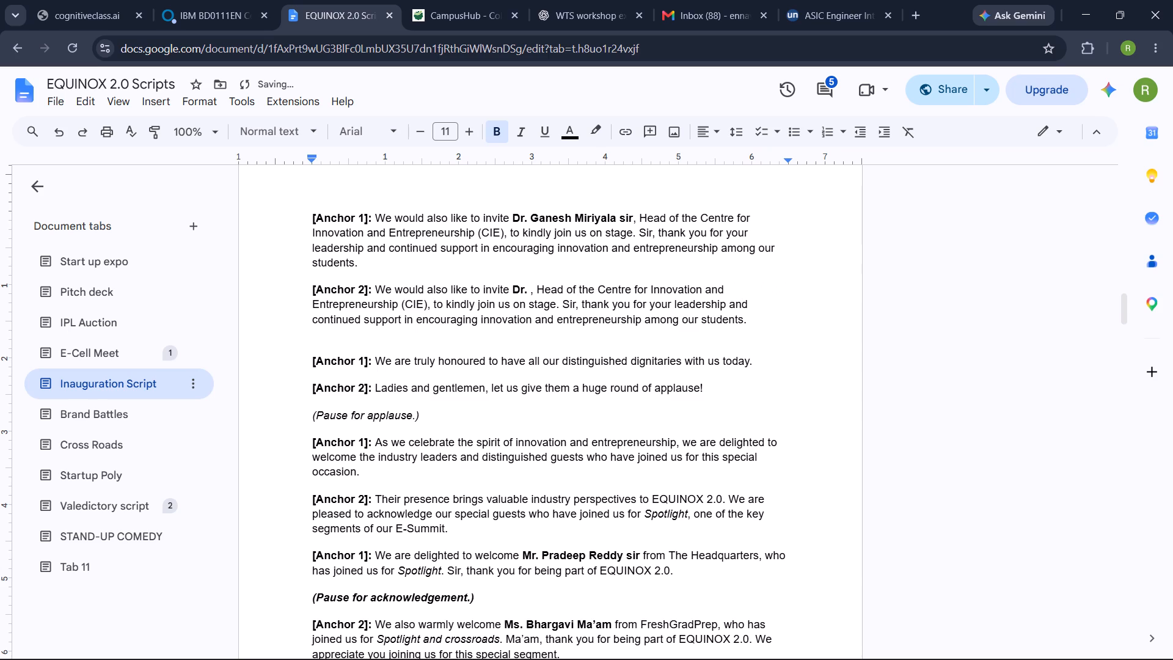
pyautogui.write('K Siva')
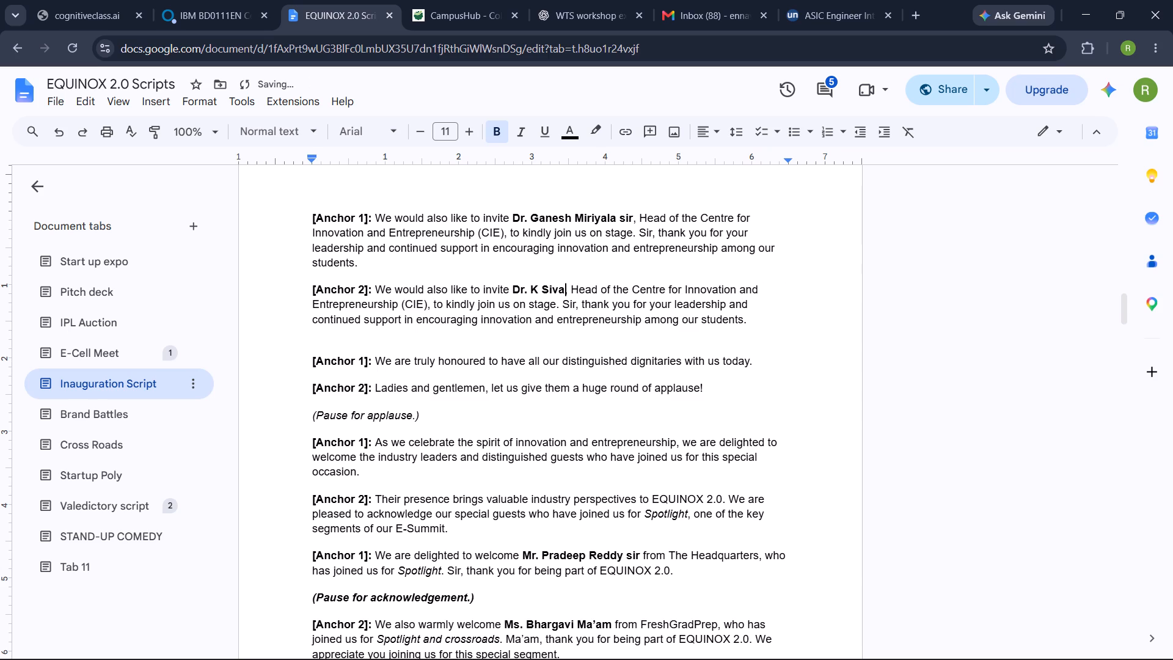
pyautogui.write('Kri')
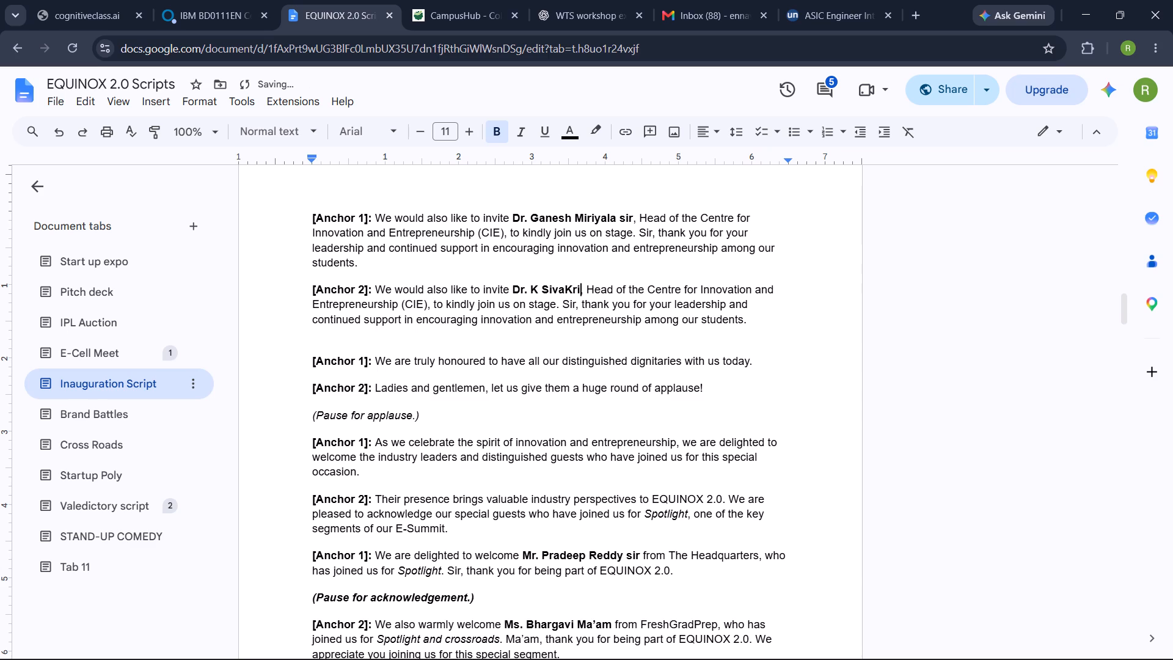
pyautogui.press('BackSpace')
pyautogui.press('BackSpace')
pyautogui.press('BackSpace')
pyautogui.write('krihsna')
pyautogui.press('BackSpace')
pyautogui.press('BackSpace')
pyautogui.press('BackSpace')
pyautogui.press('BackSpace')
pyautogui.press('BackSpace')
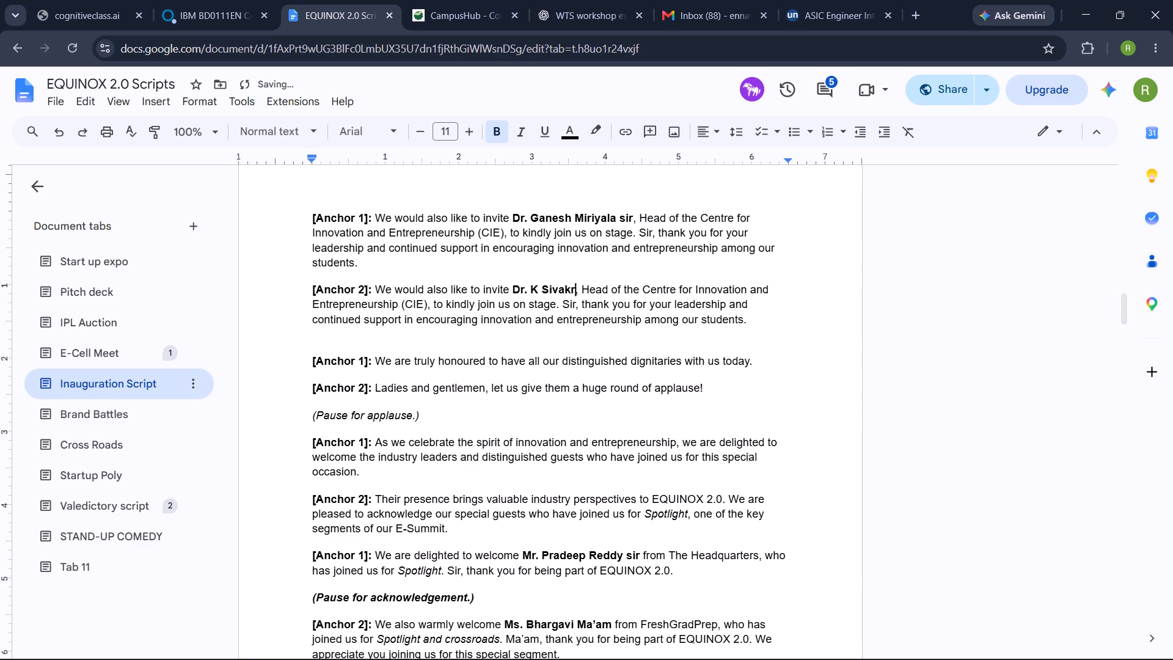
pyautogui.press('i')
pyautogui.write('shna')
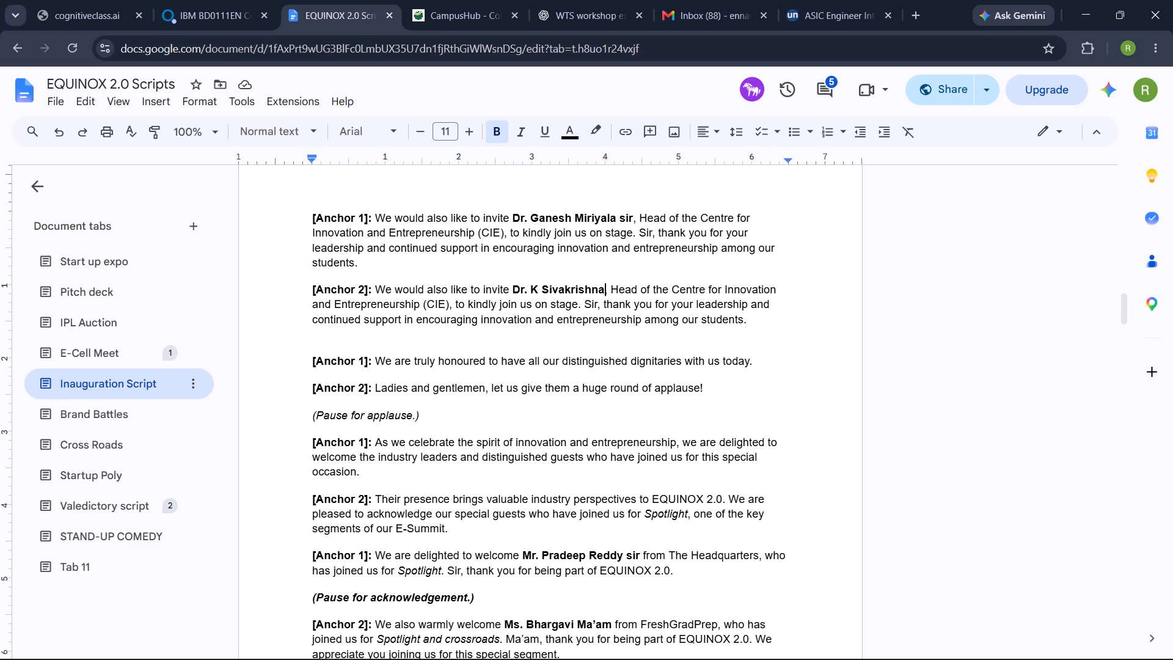
# Replace "Centre for Innovation and Entrepreneurship (CIE)" with "CSE - AIML" in Anchor 2's copied invitation.
pyautogui.click(448, 304)
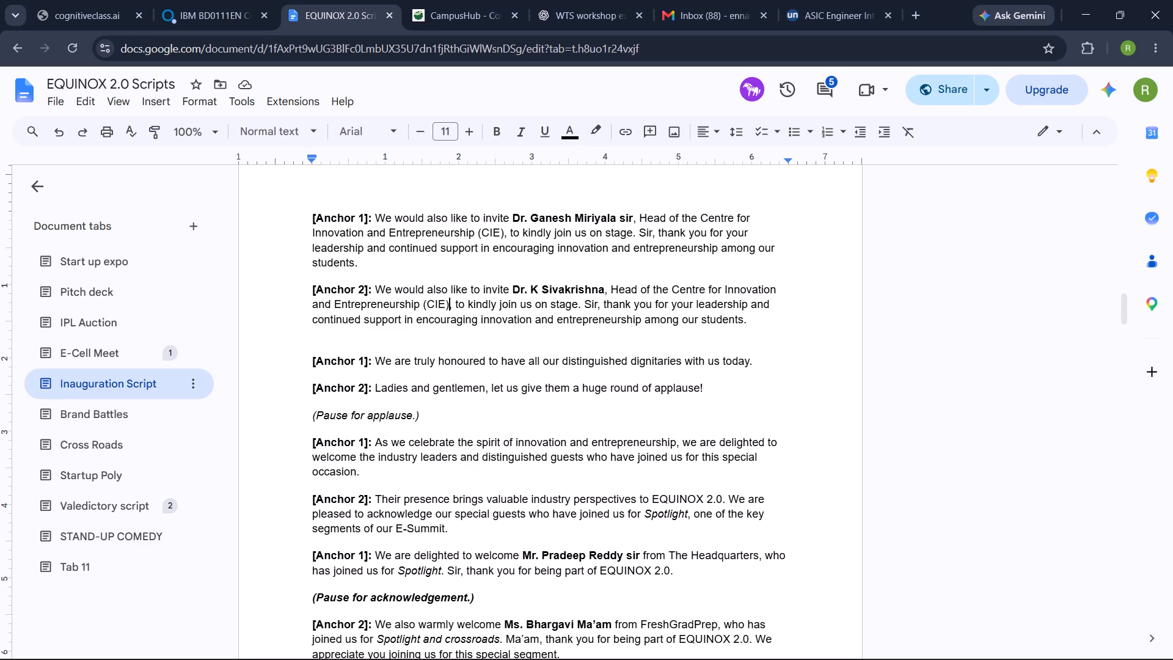
pyautogui.press('BackSpace')
pyautogui.press('BackSpace')
pyautogui.press('BackSpace')
pyautogui.press('BackSpace')
pyautogui.press('BackSpace')
pyautogui.press('BackSpace')
pyautogui.press('BackSpace')
pyautogui.press('BackSpace')
pyautogui.press('BackSpace')
pyautogui.press('BackSpace')
pyautogui.press('BackSpace')
pyautogui.press('BackSpace')
pyautogui.press('BackSpace')
pyautogui.press('BackSpace')
pyautogui.press('BackSpace')
pyautogui.press('BackSpace')
pyautogui.press('BackSpace')
pyautogui.press('BackSpace')
pyautogui.press('BackSpace')
pyautogui.press('BackSpace')
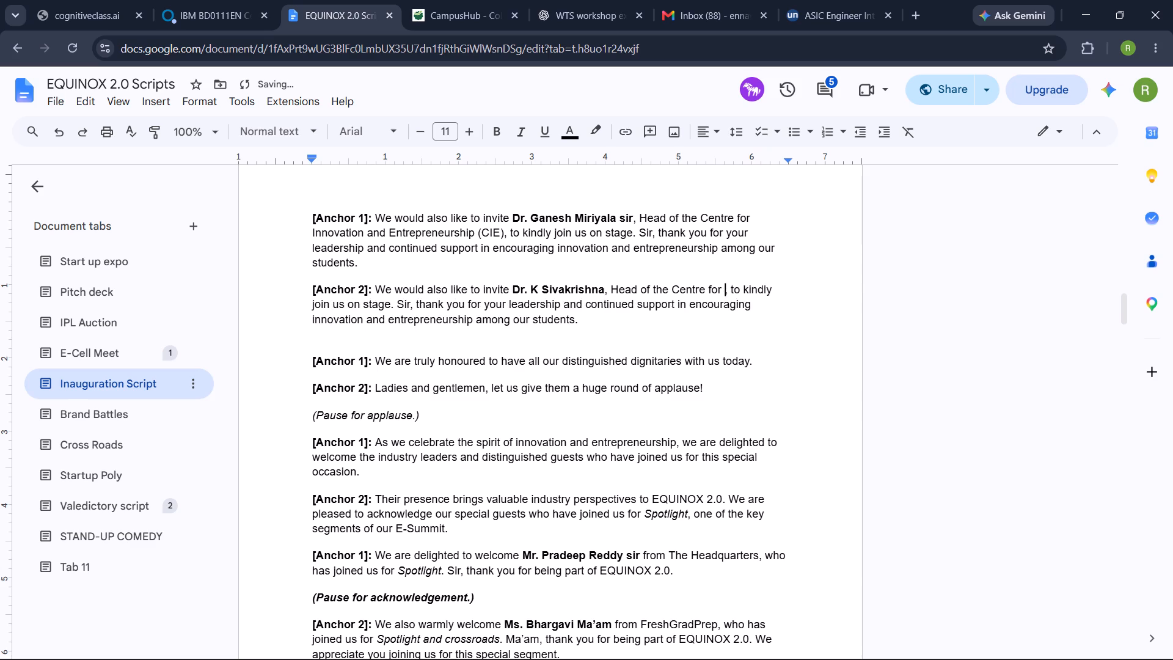
pyautogui.press('BackSpace')
pyautogui.press('BackSpace')
pyautogui.press('BackSpace')
pyautogui.press('BackSpace')
pyautogui.press('BackSpace')
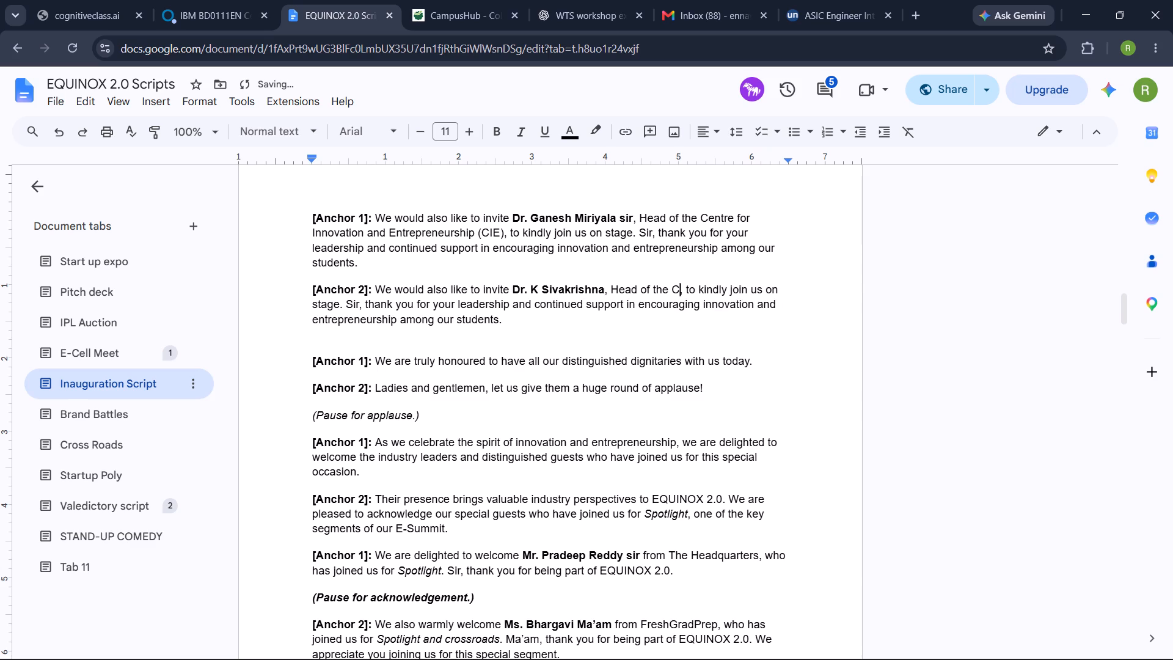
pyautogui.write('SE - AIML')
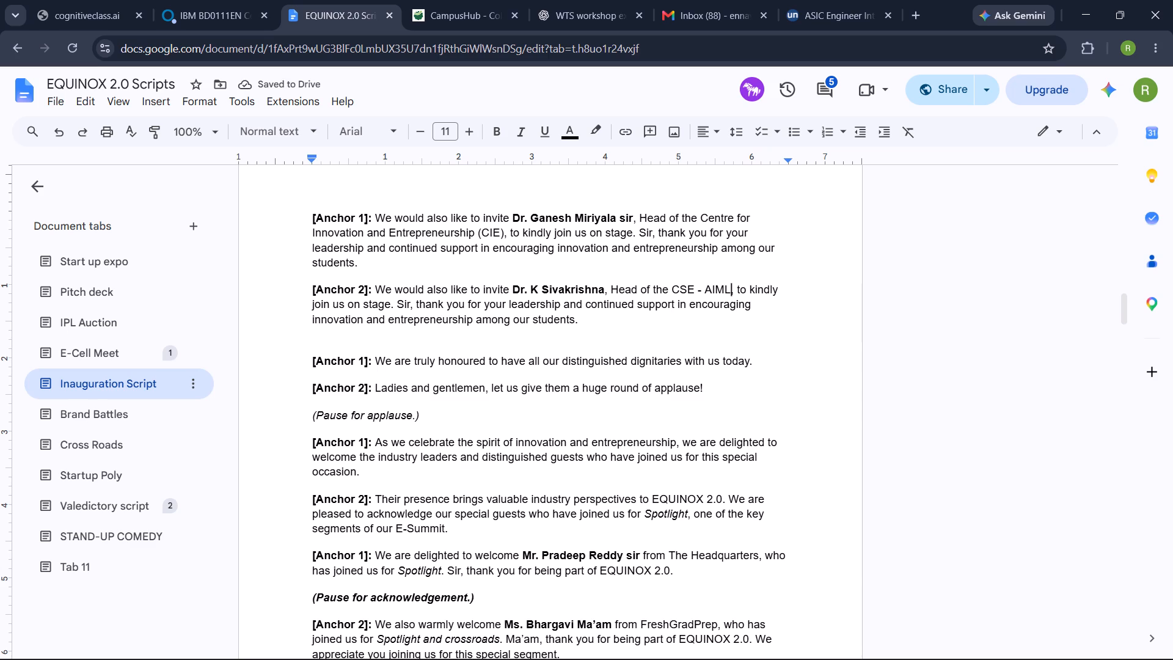
pyautogui.moveTo(586, 320); pyautogui.dragTo(622, 331)
pyautogui.click(622, 331)
# Remove "the" before "CSE - AIML" in Anchor 2's invitation.
pyautogui.click(651, 291)
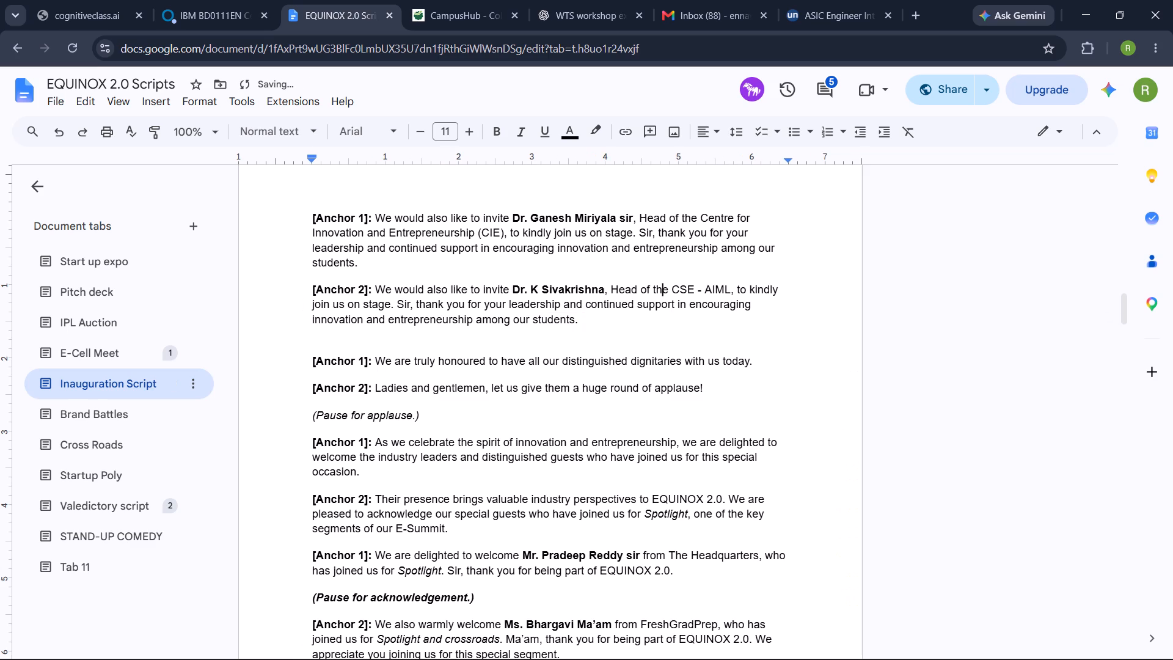
pyautogui.click(671, 290)
# Finish removing "the" before "CSE - AIML" in Anchor 2's invitation.
pyautogui.press('BackSpace')
pyautogui.press('BackSpace')
pyautogui.press('BackSpace')
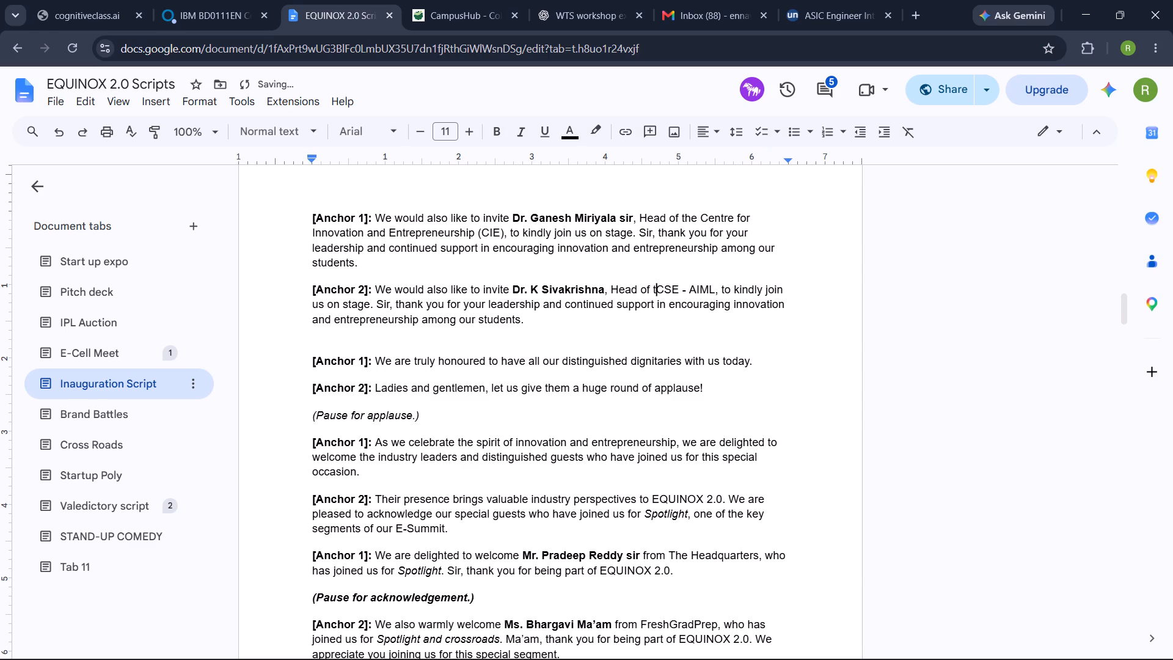
pyautogui.press('BackSpace')
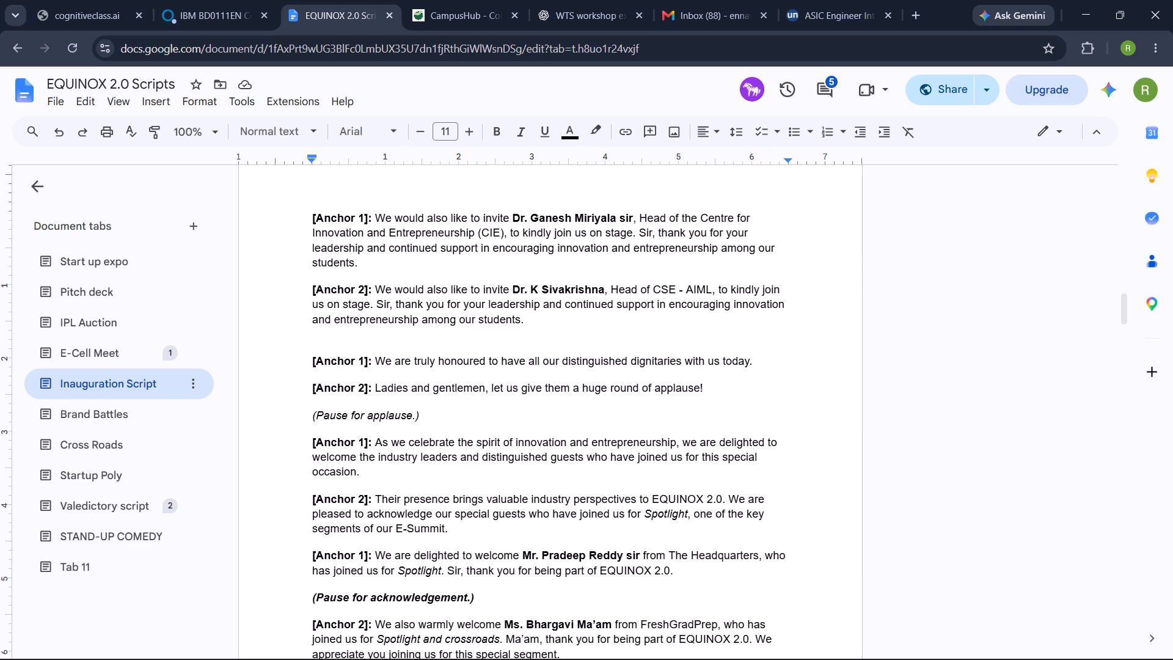
# Add another copy of the CIE head's invitation below Anchor 2's CSE - AIML invitation, labelled "[Anchor 1]:" in bold.
pyautogui.click(561, 326)
pyautogui.press('Return')
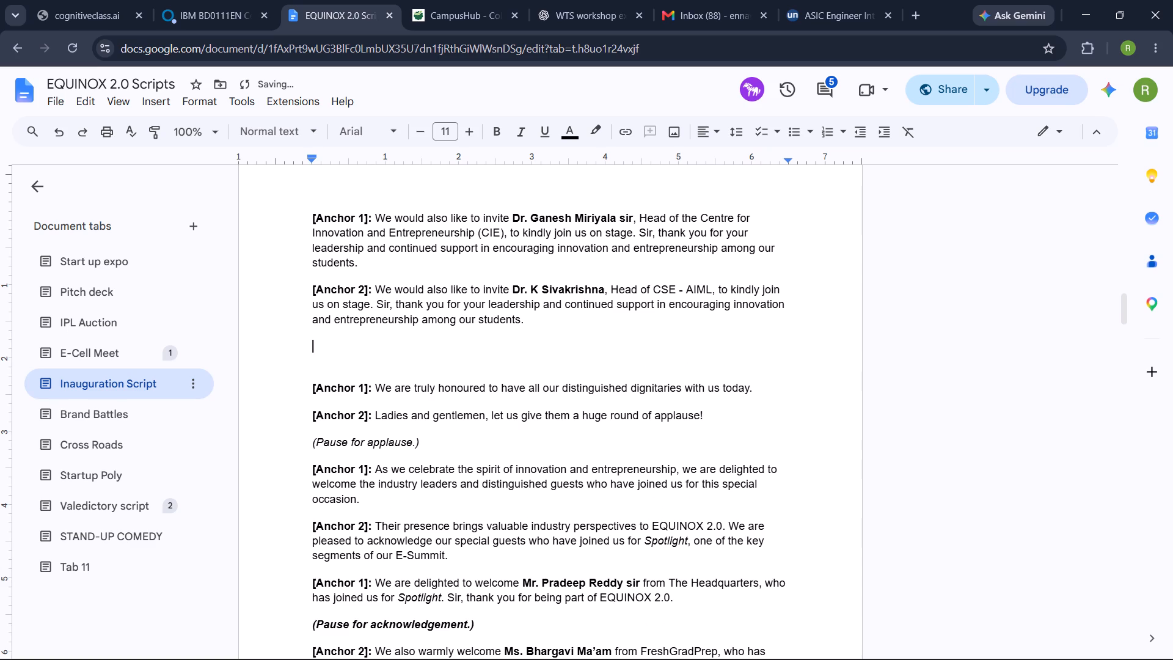
pyautogui.hotkey('ctrl', 'v')
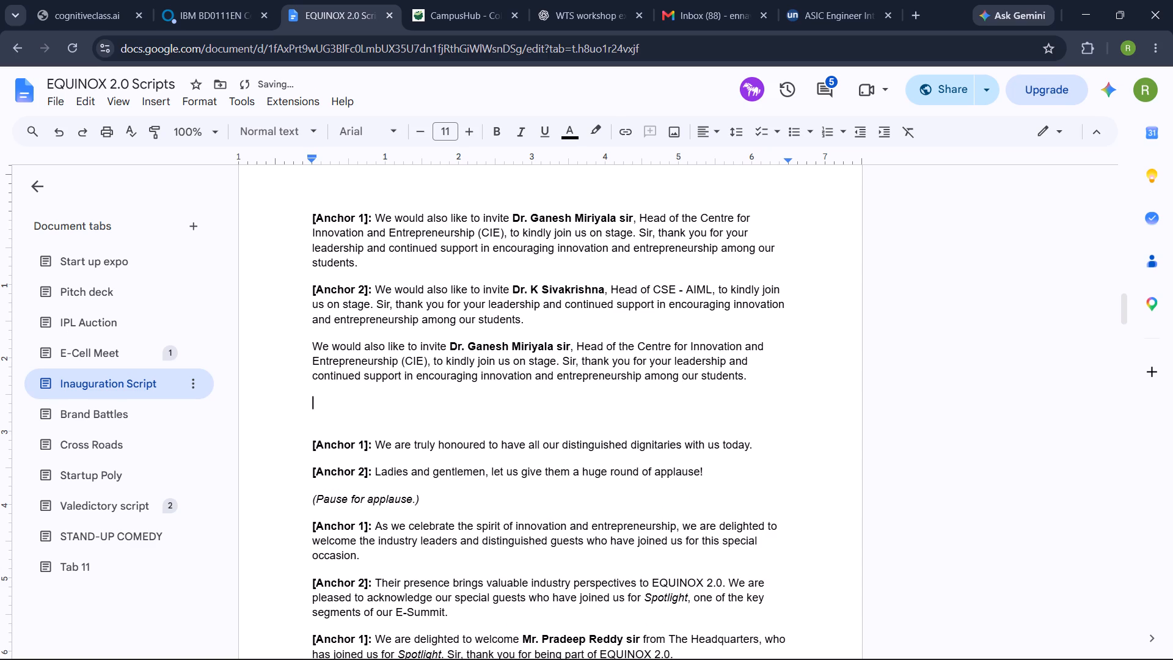
pyautogui.moveTo(370, 216); pyautogui.dragTo(310, 215)
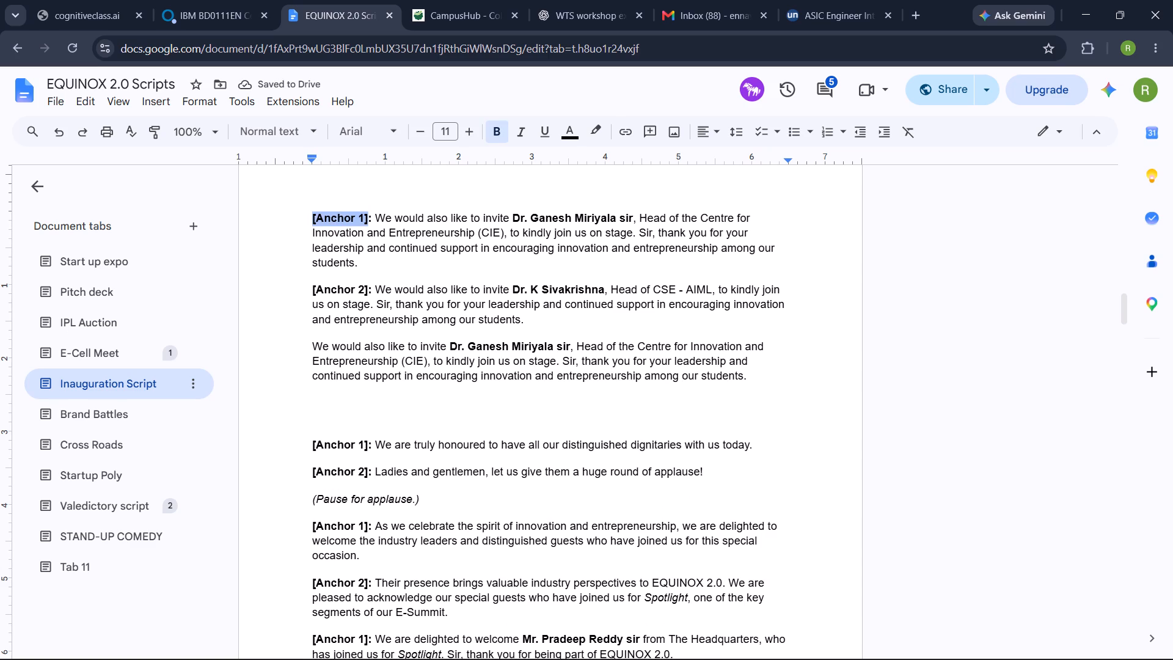
pyautogui.hotkey('ctrl', 'c')
pyautogui.click(313, 342)
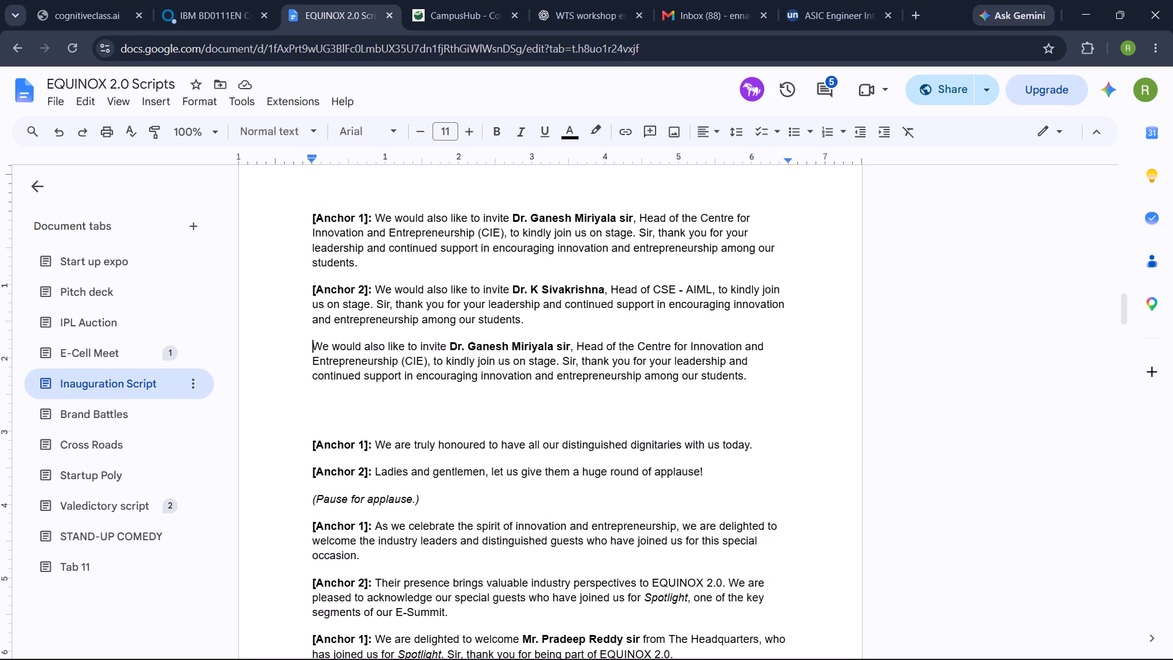
pyautogui.hotkey('ctrl', 'v')
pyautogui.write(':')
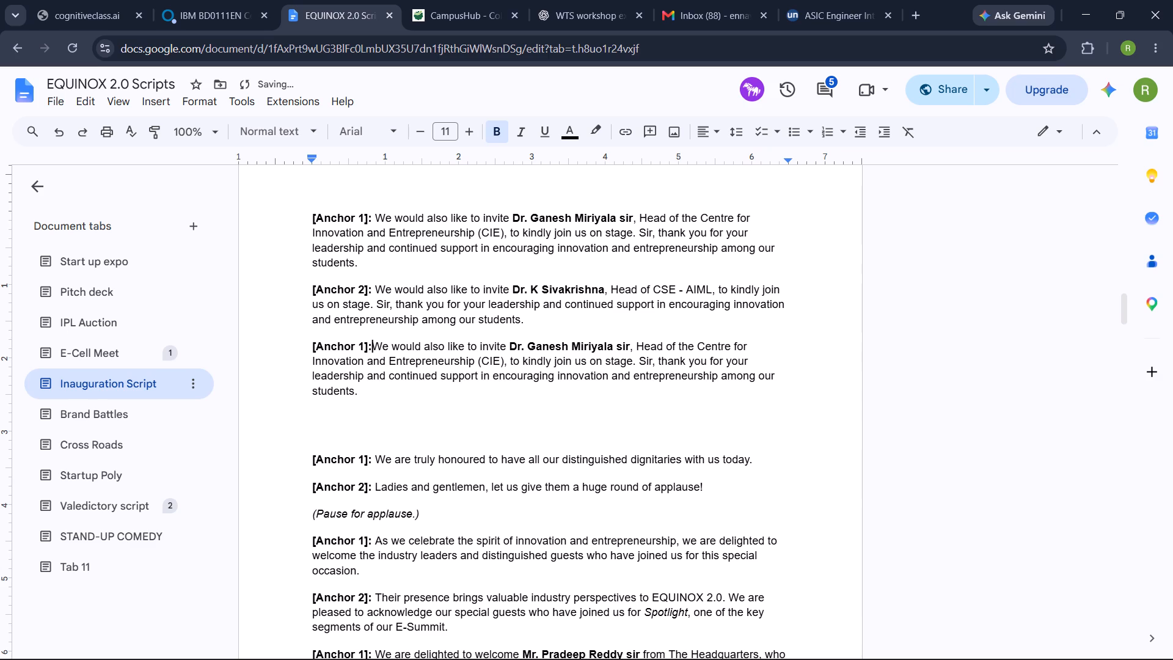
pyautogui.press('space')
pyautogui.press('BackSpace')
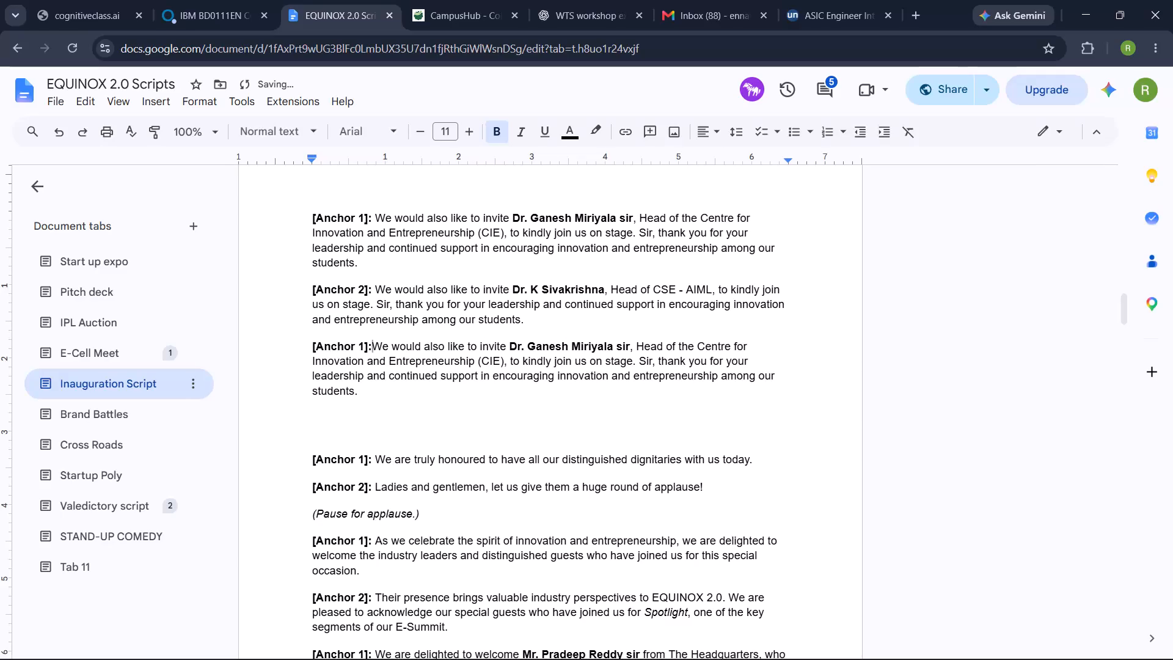
# Remove "Dr" before the guest's name in the newly added Anchor 1 invitation, trying "Mr" in its place and clearing it.
pyautogui.click(521, 346)
pyautogui.press('BackSpace')
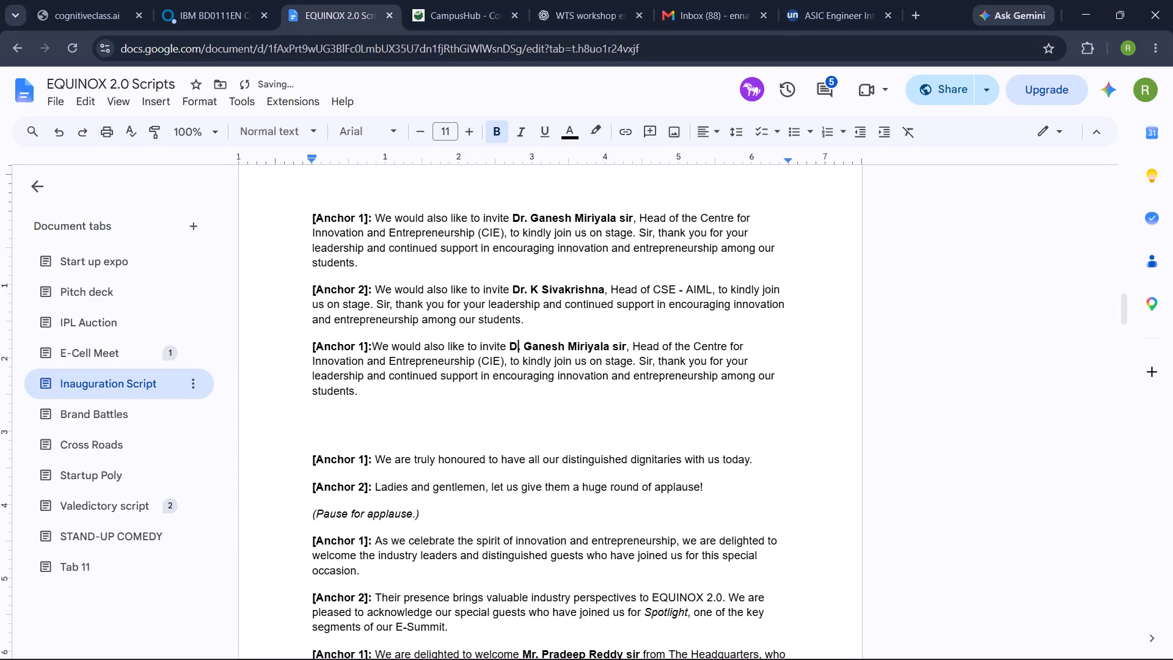
pyautogui.press('BackSpace')
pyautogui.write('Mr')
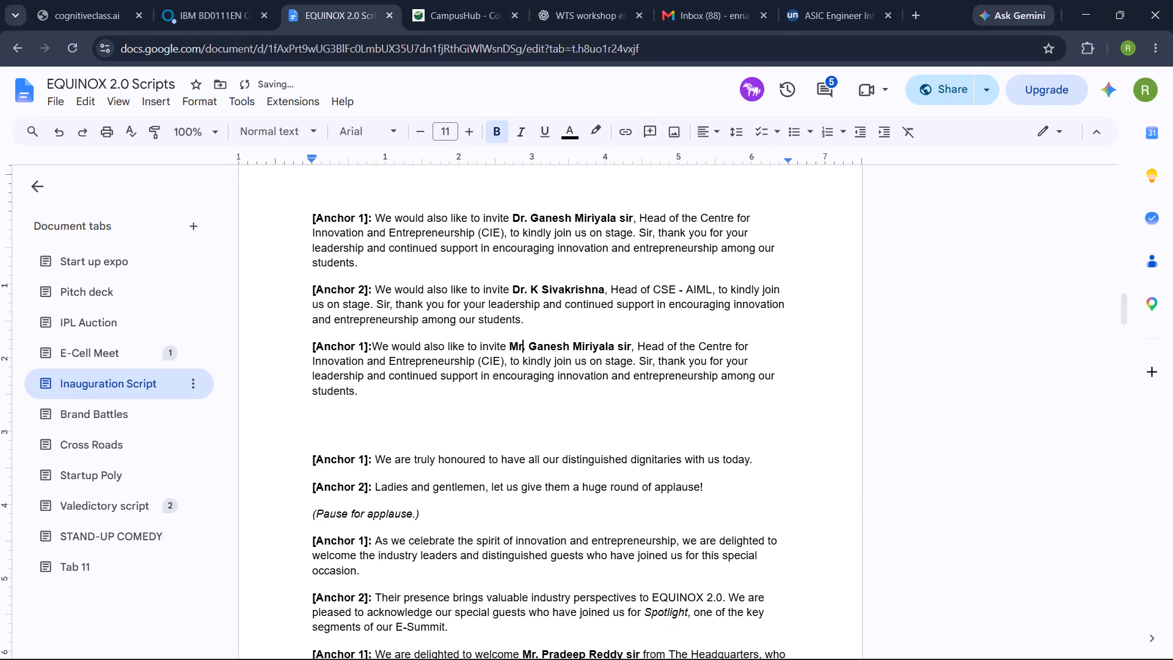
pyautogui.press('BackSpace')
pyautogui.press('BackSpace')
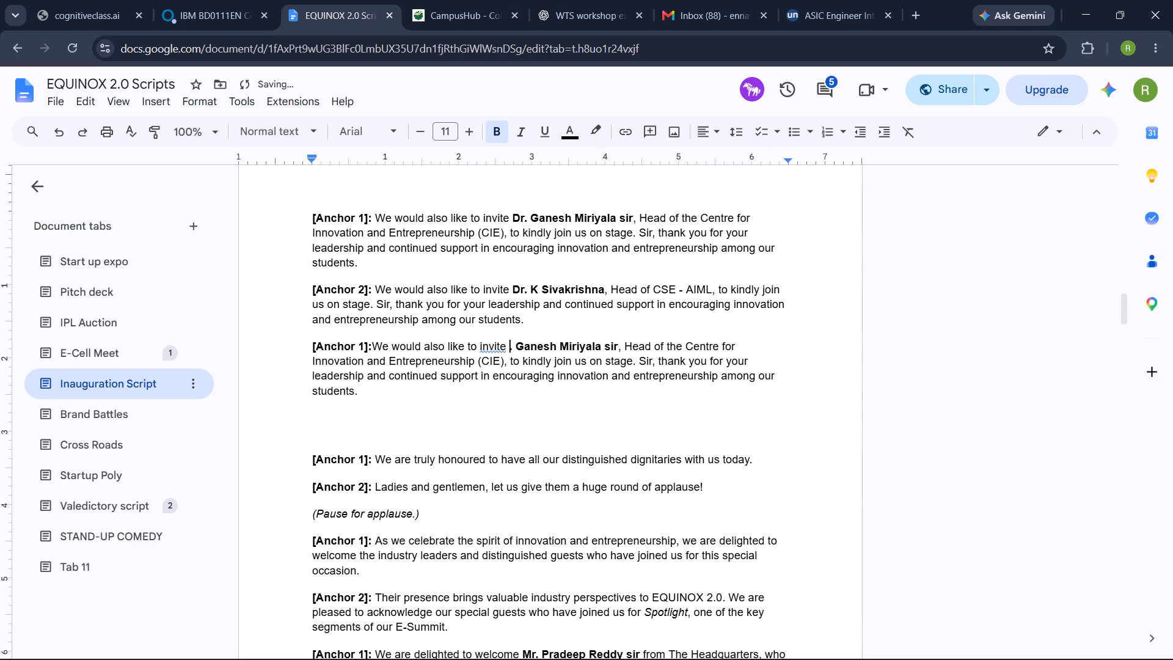
# In Anchor 1's copied invitation below, replace the CIE head's name with the new department head's, titled "Mr.", keeping "sir" after it.
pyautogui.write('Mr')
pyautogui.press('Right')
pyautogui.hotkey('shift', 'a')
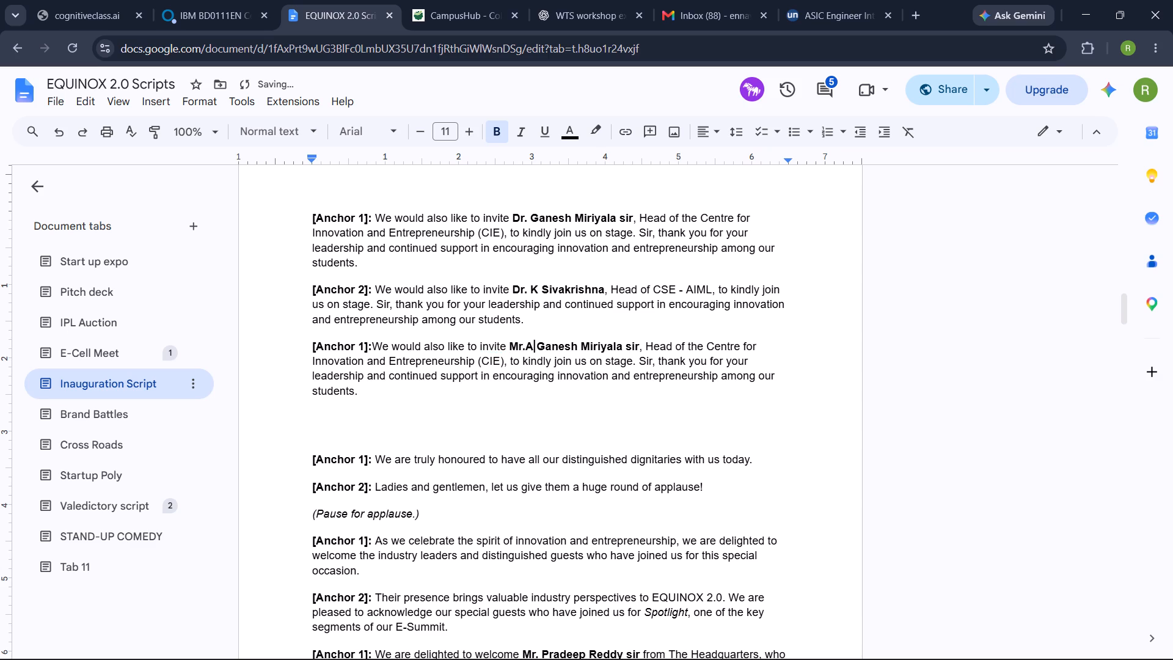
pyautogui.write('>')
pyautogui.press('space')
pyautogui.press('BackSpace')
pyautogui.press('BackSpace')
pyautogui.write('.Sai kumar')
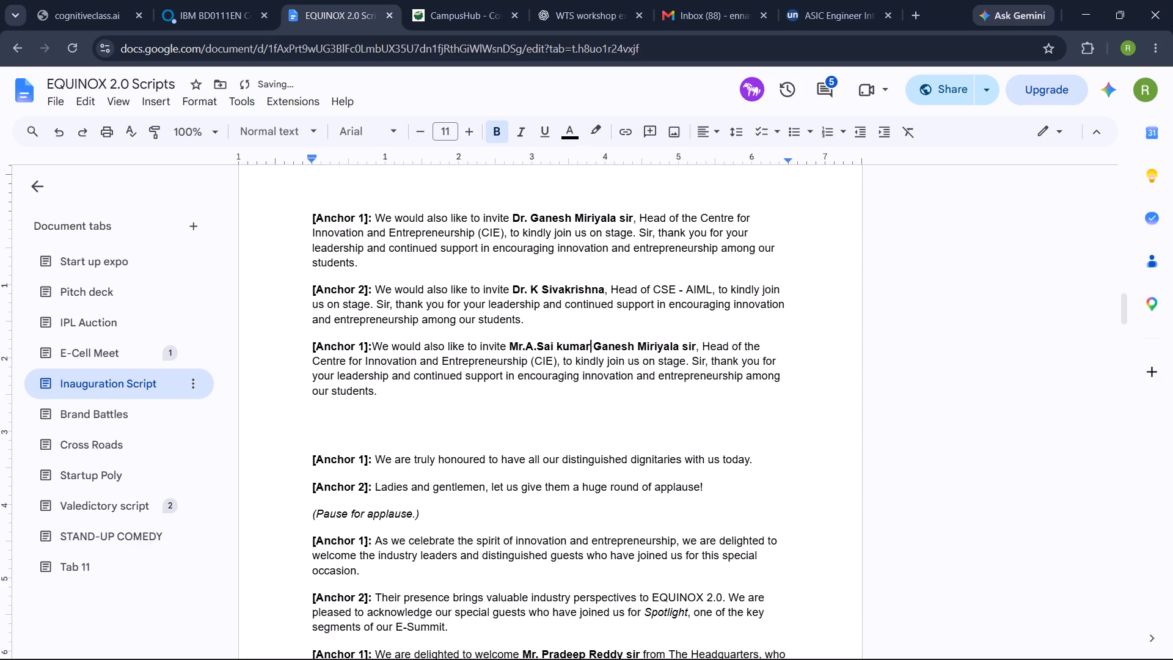
pyautogui.click(678, 346)
pyautogui.press('BackSpace')
pyautogui.press('BackSpace')
pyautogui.press('BackSpace')
pyautogui.press('BackSpace')
pyautogui.press('BackSpace')
pyautogui.press('BackSpace')
pyautogui.press('BackSpace')
pyautogui.press('BackSpace')
pyautogui.press('BackSpace')
pyautogui.press('BackSpace')
pyautogui.press('BackSpace')
pyautogui.press('BackSpace')
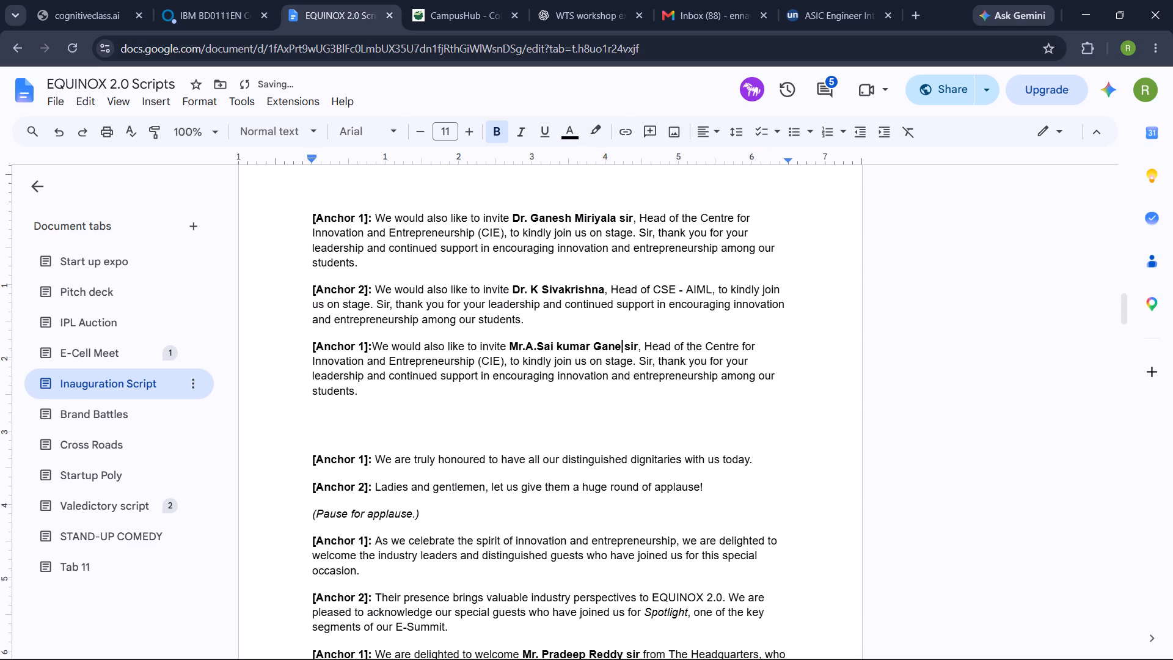
pyautogui.press('BackSpace')
pyautogui.press('BackSpace')
pyautogui.press('BackSpace')
pyautogui.press('BackSpace')
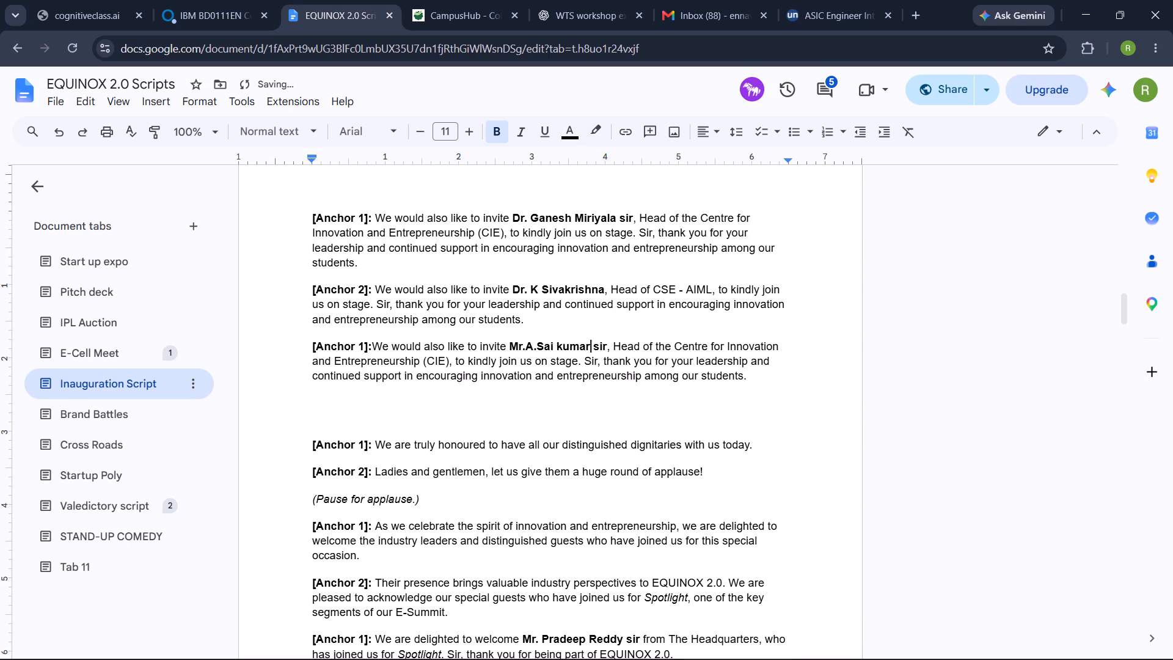
# Add "sir" after the CSE - AIML head's name in Anchor 2's invitation, separated by a space.
pyautogui.click(605, 285)
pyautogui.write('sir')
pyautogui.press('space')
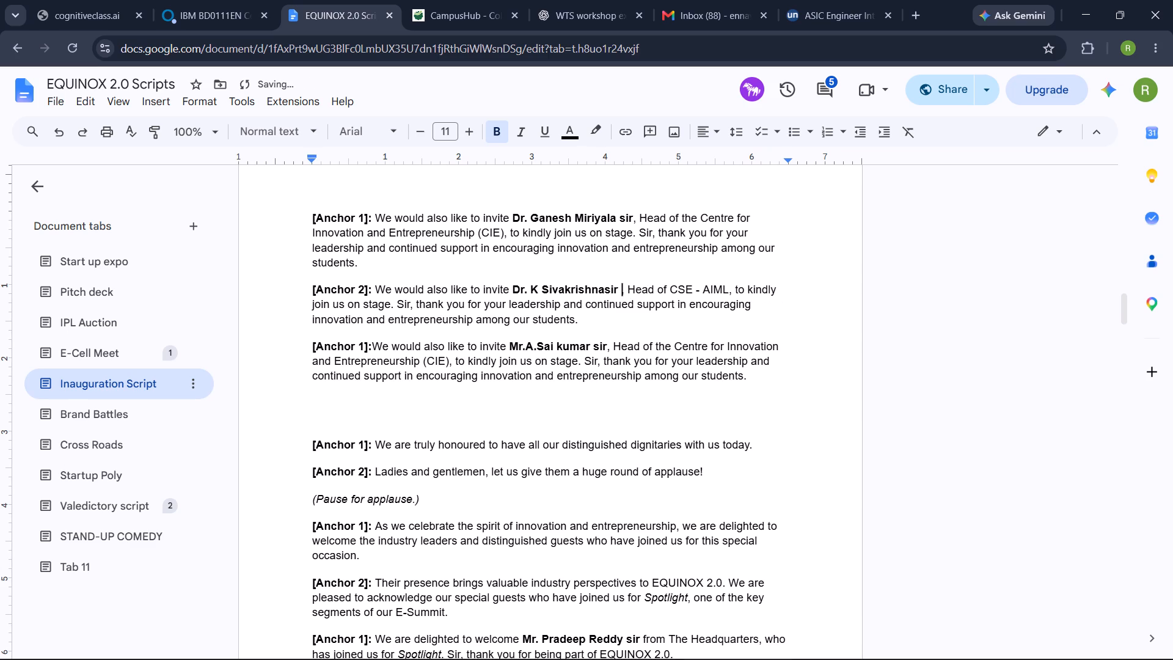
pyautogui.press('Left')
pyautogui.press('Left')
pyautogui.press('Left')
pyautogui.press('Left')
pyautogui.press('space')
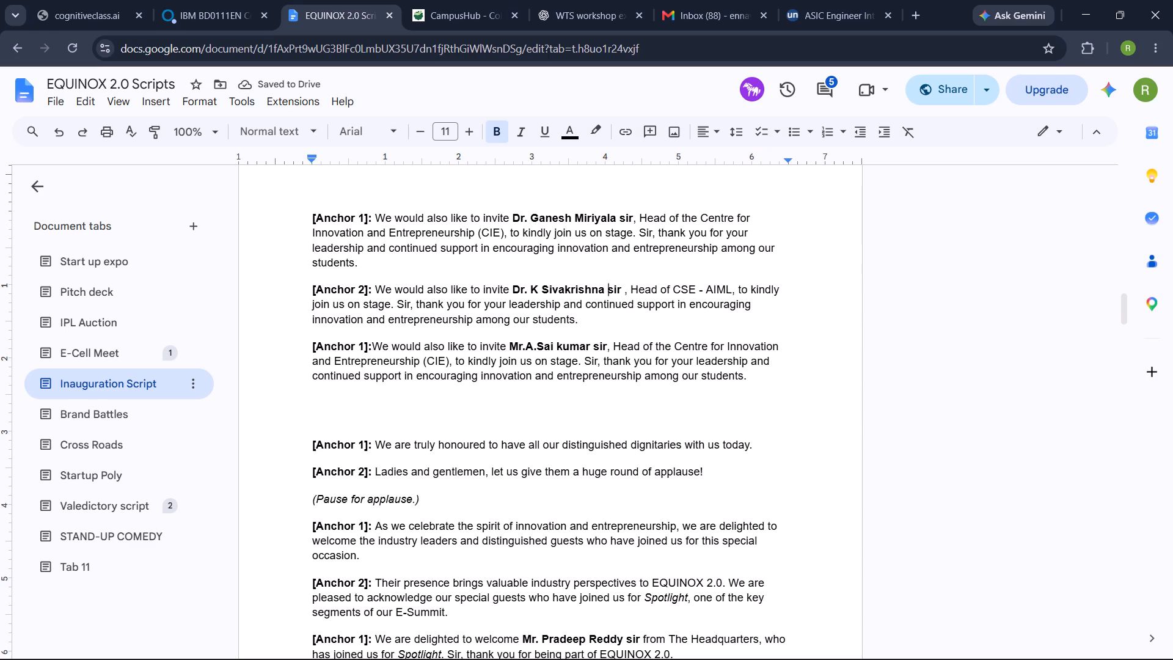
# Replace "the Centre for Innovation and Entrepreneurship (CIE)" with "Aero Dept" in Anchor 1's copied invitation.
pyautogui.click(448, 361)
pyautogui.press('BackSpace')
pyautogui.press('BackSpace')
pyautogui.press('BackSpace')
pyautogui.press('BackSpace')
pyautogui.press('BackSpace')
pyautogui.press('BackSpace')
pyautogui.press('BackSpace')
pyautogui.press('BackSpace')
pyautogui.press('BackSpace')
pyautogui.press('BackSpace')
pyautogui.press('BackSpace')
pyautogui.press('BackSpace')
pyautogui.press('BackSpace')
pyautogui.press('BackSpace')
pyautogui.press('BackSpace')
pyautogui.press('BackSpace')
pyautogui.press('BackSpace')
pyautogui.press('BackSpace')
pyautogui.press('BackSpace')
pyautogui.press('BackSpace')
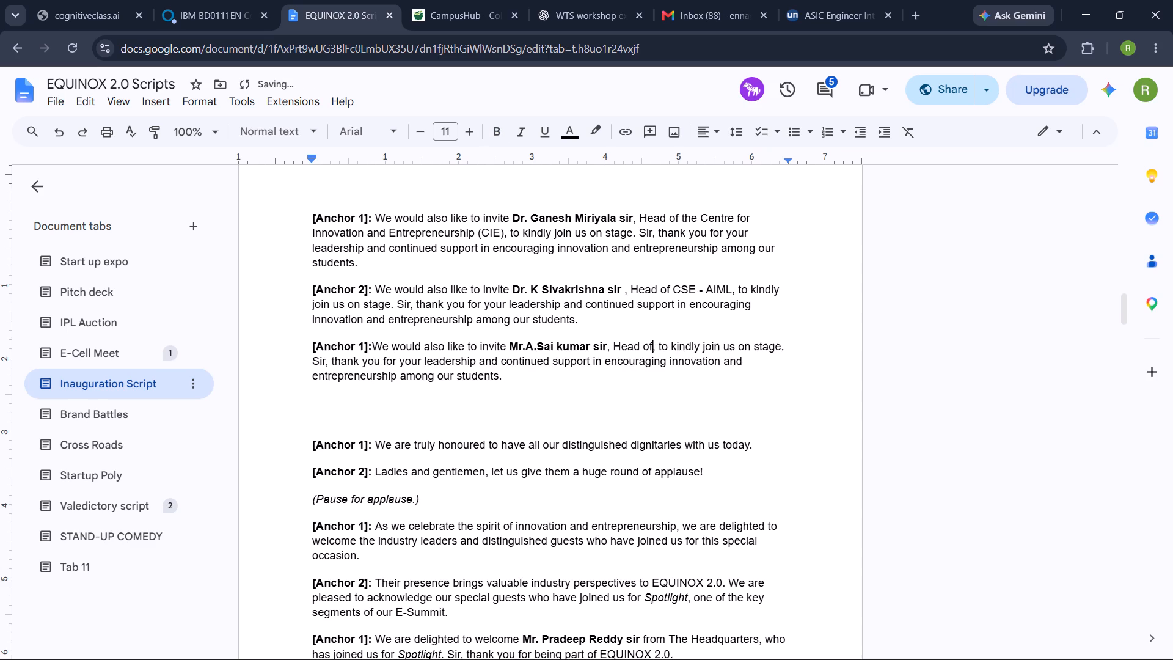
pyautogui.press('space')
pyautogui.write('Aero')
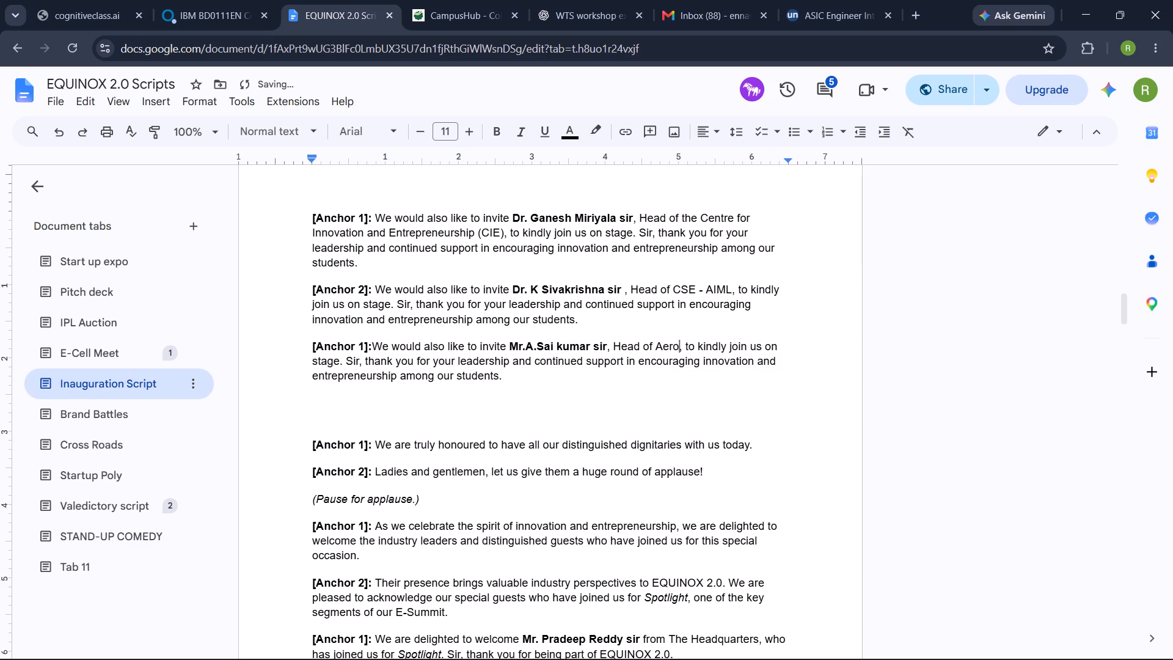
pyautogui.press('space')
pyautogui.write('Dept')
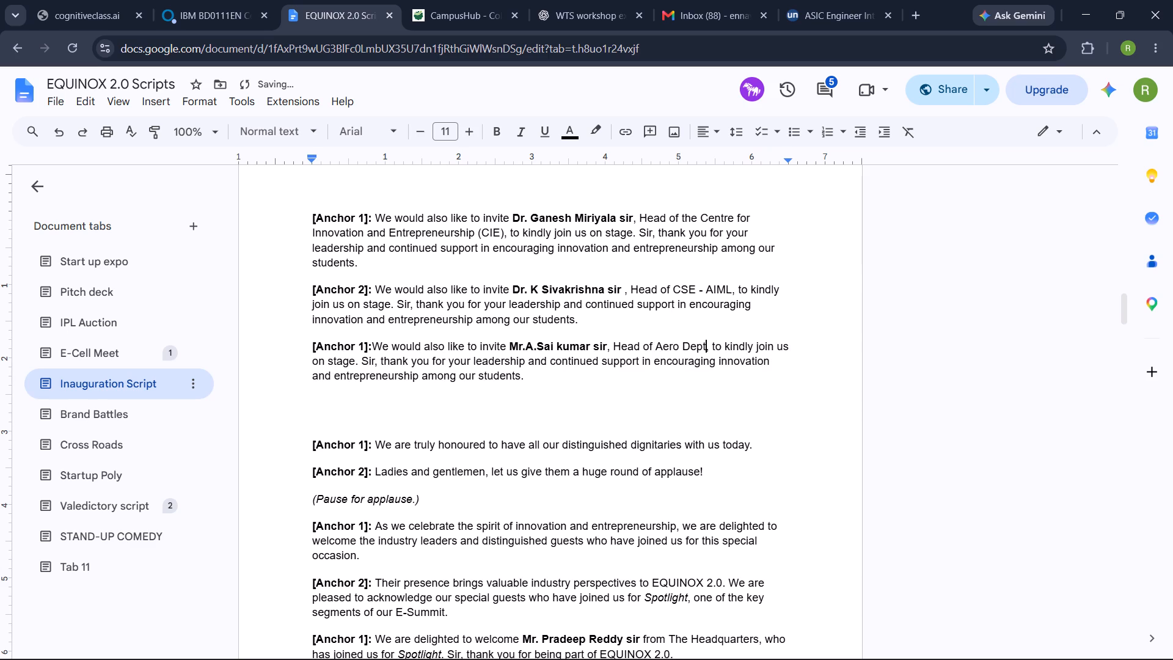
# Add "Dept" after "CSE - AIML" in Anchor 2's invitation.
pyautogui.click(728, 289)
pyautogui.press('Right')
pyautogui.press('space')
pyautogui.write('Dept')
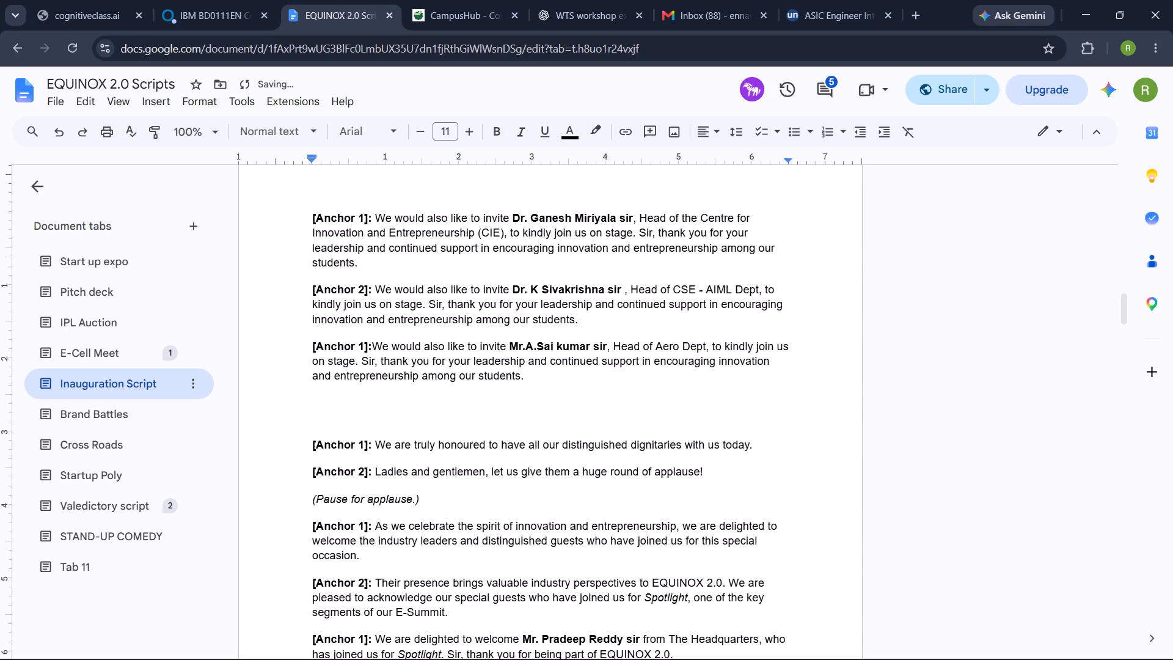
# Add an "[Anchor 2]:" speaker label on a new line below the Aero Dept invitation.
pyautogui.click(537, 394)
pyautogui.press('Return')
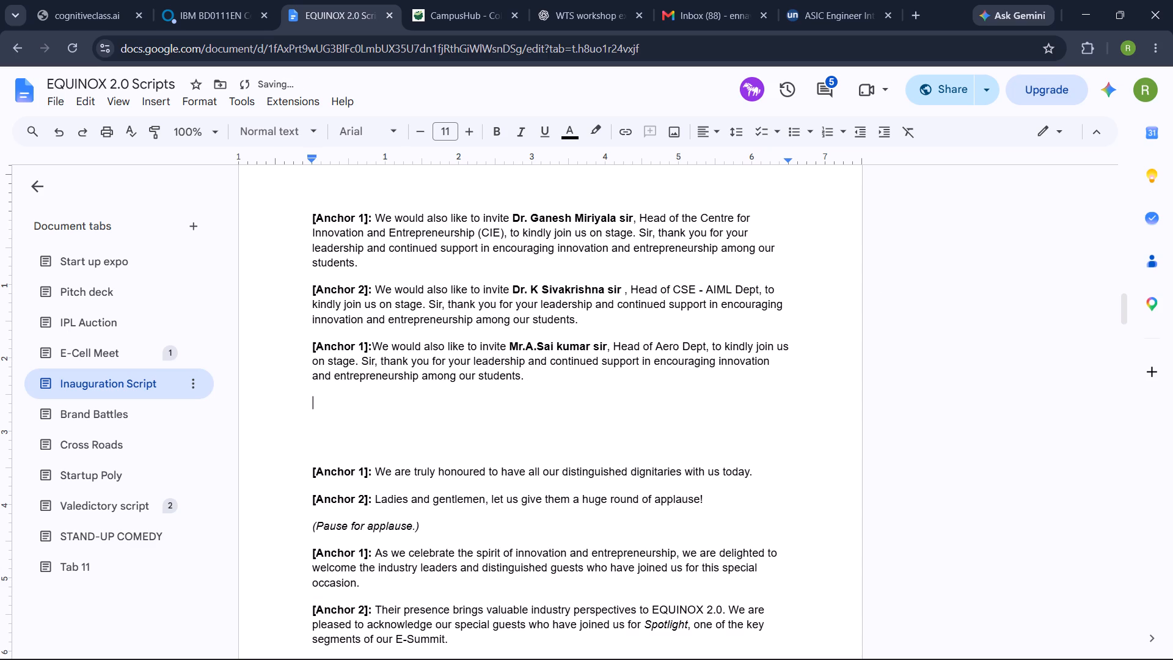
pyautogui.hotkey('ctrl', 'v')
pyautogui.click(360, 403)
pyautogui.click(365, 403)
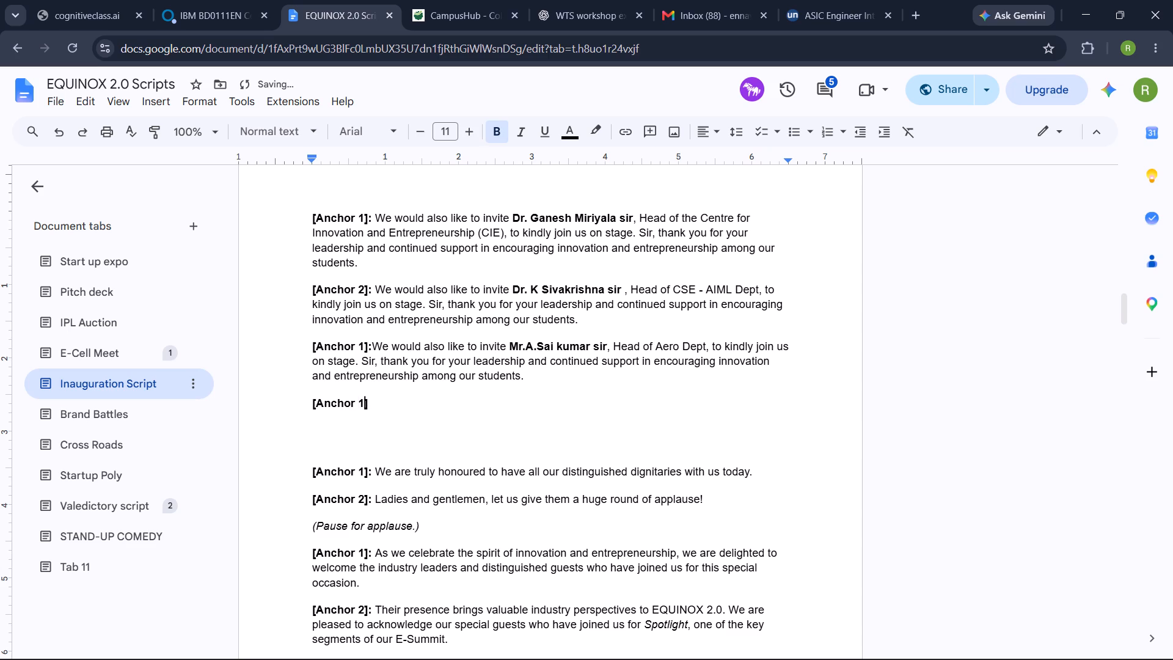
pyautogui.press('BackSpace')
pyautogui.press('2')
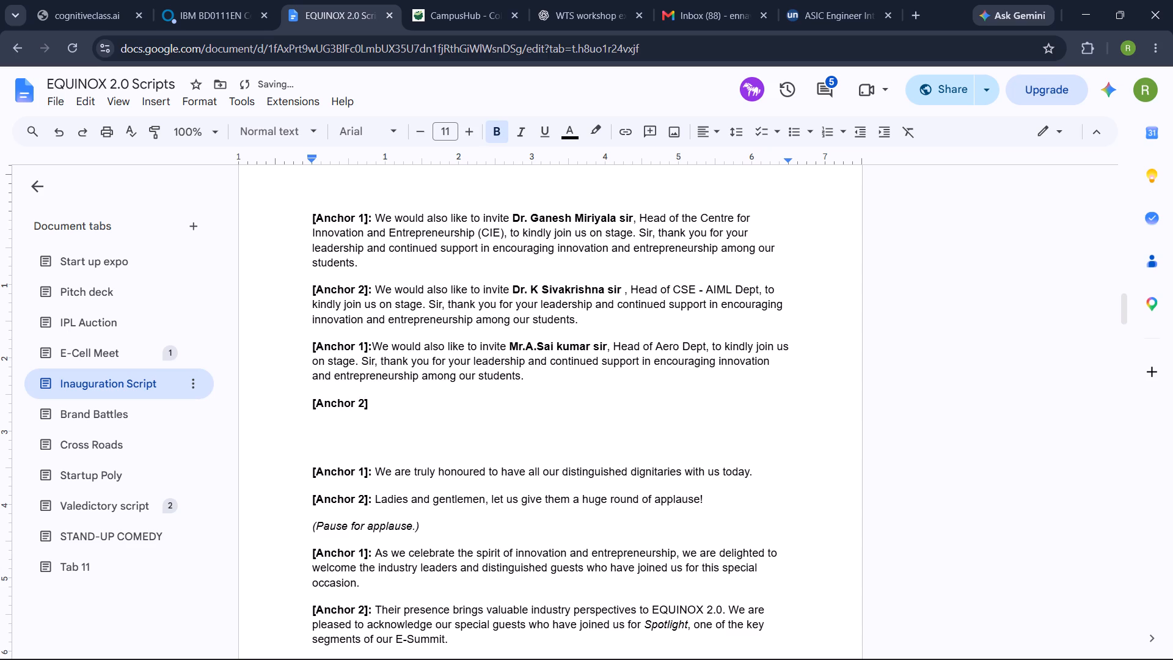
pyautogui.click(371, 407)
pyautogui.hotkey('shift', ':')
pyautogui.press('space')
pyautogui.press('BackSpace')
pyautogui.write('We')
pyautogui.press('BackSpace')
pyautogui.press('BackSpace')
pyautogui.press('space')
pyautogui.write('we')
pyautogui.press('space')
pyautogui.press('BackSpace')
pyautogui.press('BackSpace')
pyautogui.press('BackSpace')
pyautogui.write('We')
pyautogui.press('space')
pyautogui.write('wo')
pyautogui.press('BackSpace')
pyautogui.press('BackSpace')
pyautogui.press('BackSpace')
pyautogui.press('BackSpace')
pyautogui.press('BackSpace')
# Copy the text of Anchor 1's Aero Dept invitation to follow the new "[Anchor 2]:" label.
pyautogui.moveTo(371, 345); pyautogui.dragTo(404, 360)
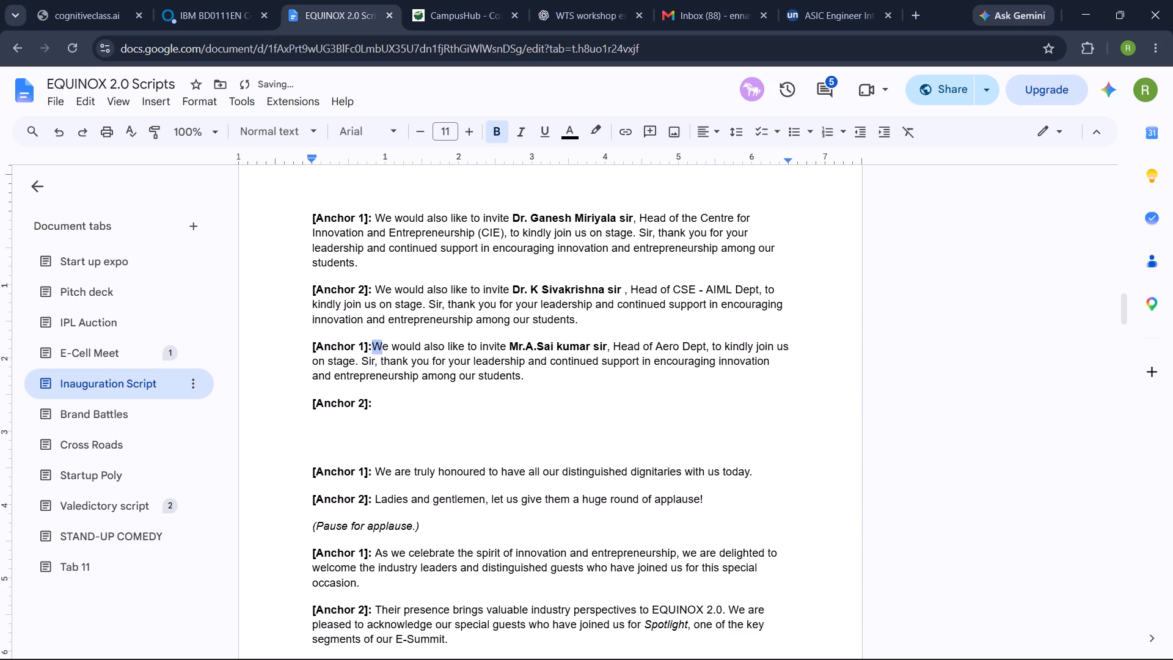
pyautogui.moveTo(404, 360); pyautogui.dragTo(539, 379)
pyautogui.hotkey('ctrl', 'c')
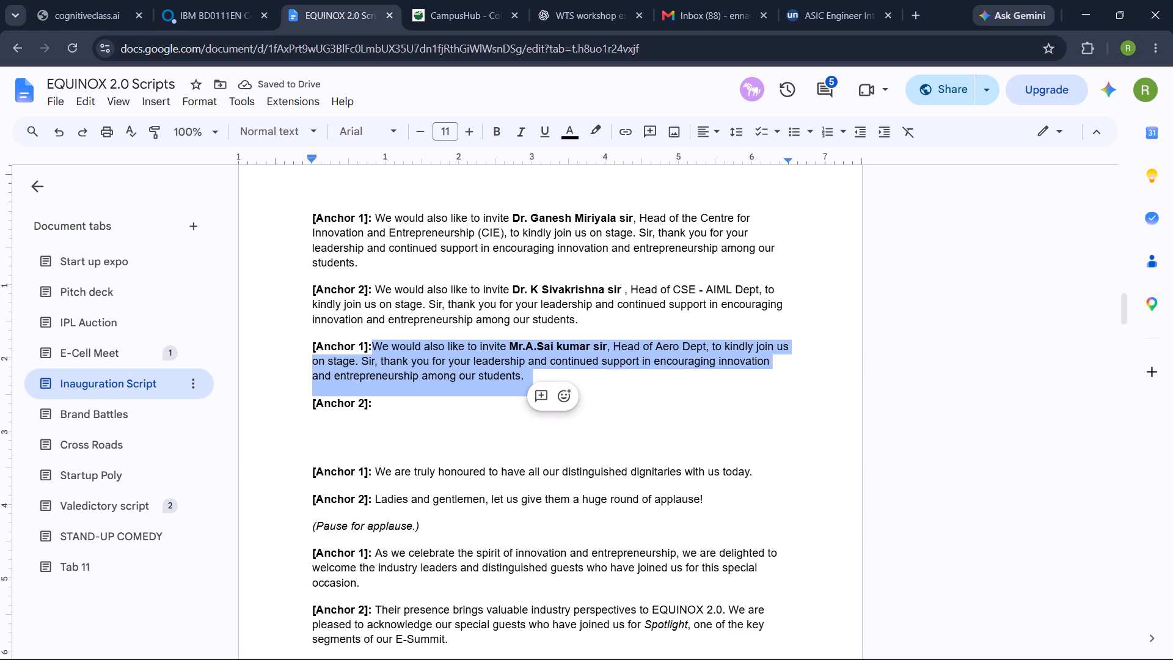
pyautogui.click(428, 419)
pyautogui.hotkey('ctrl', 'v')
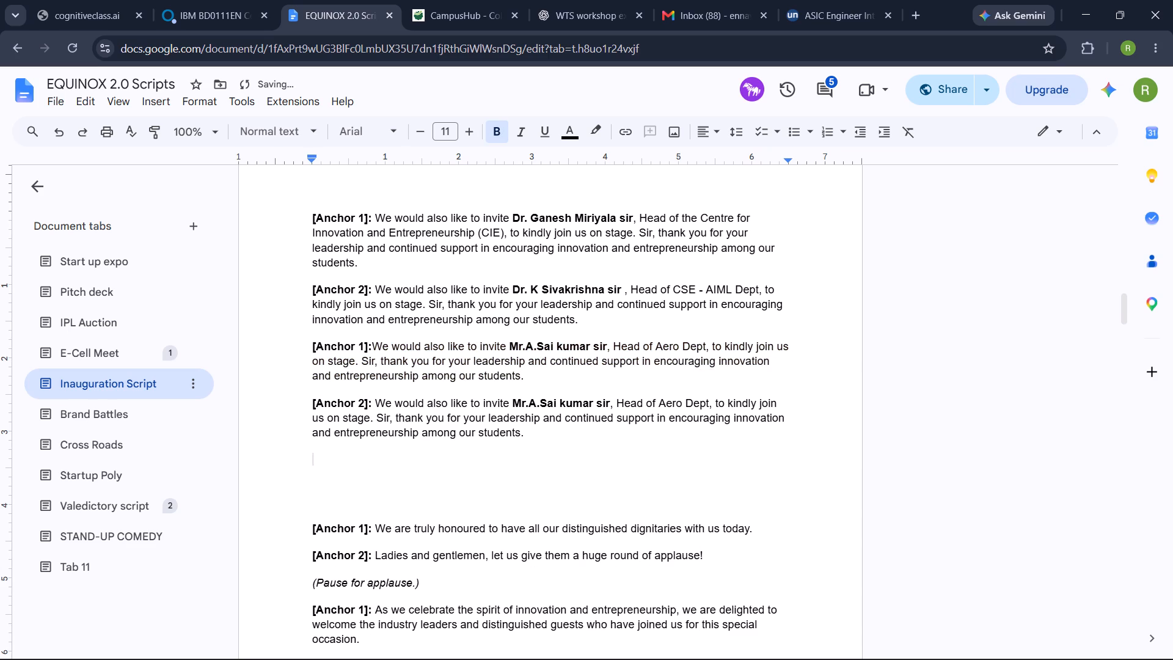
# Change the guest's title to "Dr" in Anchor 2's newly copied invitation.
pyautogui.click(524, 405)
pyautogui.press('BackSpace')
pyautogui.press('BackSpace')
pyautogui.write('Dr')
# Replace the guest's name after "Dr." in Anchor 2's copied invitation with the CSE department head's name, followed by "Sir".
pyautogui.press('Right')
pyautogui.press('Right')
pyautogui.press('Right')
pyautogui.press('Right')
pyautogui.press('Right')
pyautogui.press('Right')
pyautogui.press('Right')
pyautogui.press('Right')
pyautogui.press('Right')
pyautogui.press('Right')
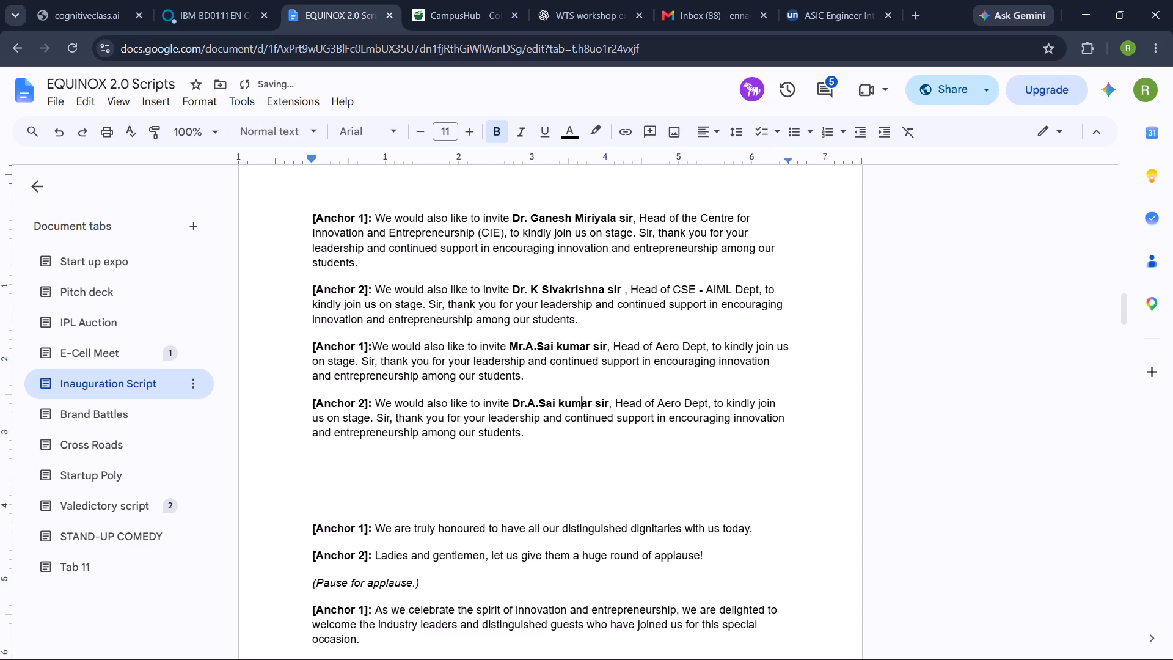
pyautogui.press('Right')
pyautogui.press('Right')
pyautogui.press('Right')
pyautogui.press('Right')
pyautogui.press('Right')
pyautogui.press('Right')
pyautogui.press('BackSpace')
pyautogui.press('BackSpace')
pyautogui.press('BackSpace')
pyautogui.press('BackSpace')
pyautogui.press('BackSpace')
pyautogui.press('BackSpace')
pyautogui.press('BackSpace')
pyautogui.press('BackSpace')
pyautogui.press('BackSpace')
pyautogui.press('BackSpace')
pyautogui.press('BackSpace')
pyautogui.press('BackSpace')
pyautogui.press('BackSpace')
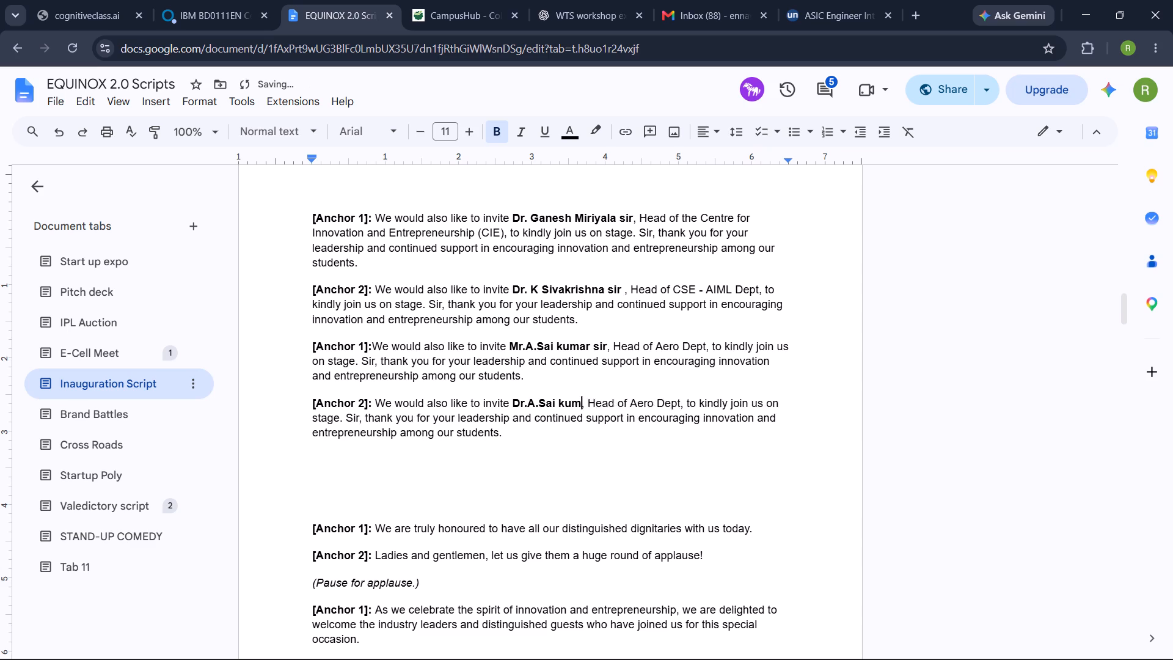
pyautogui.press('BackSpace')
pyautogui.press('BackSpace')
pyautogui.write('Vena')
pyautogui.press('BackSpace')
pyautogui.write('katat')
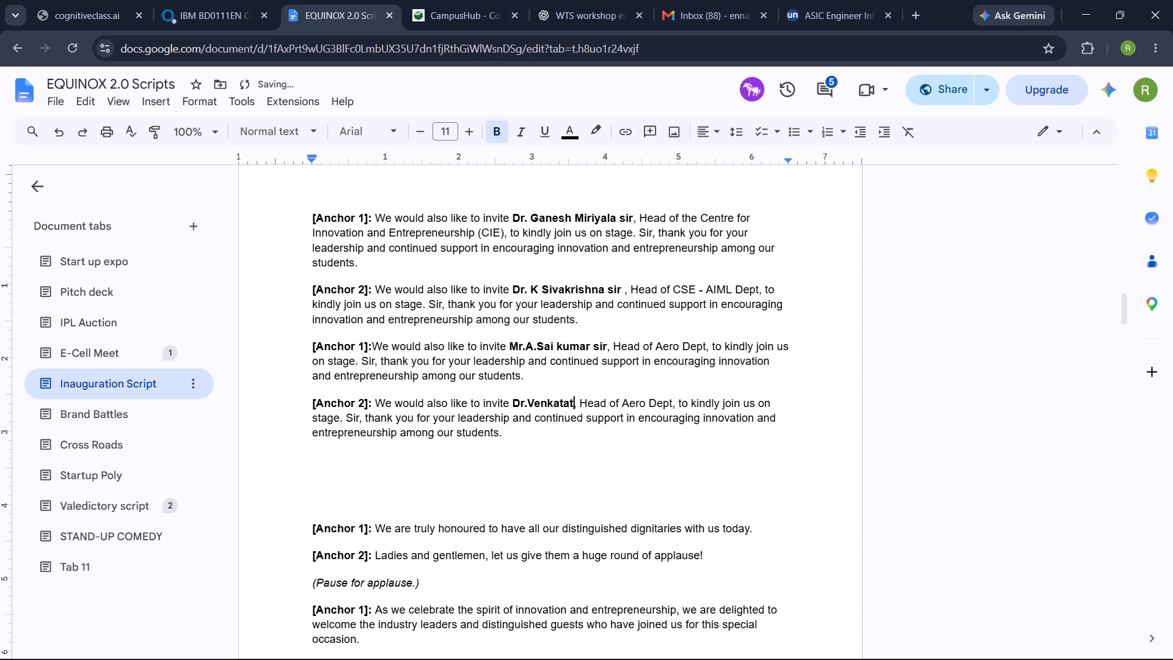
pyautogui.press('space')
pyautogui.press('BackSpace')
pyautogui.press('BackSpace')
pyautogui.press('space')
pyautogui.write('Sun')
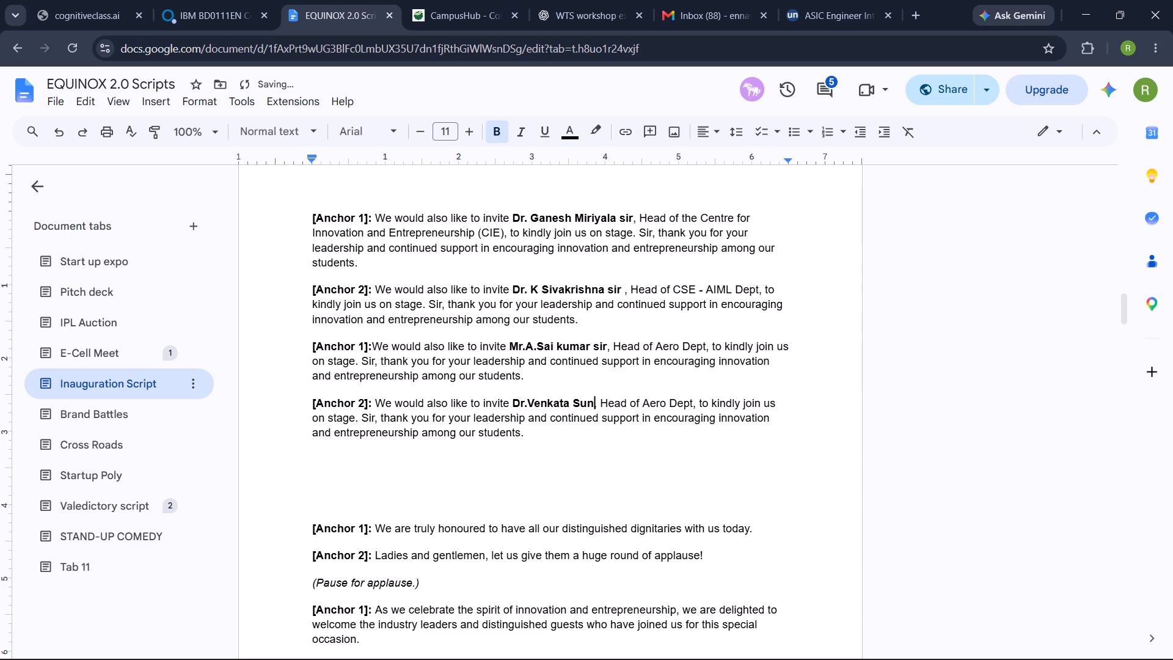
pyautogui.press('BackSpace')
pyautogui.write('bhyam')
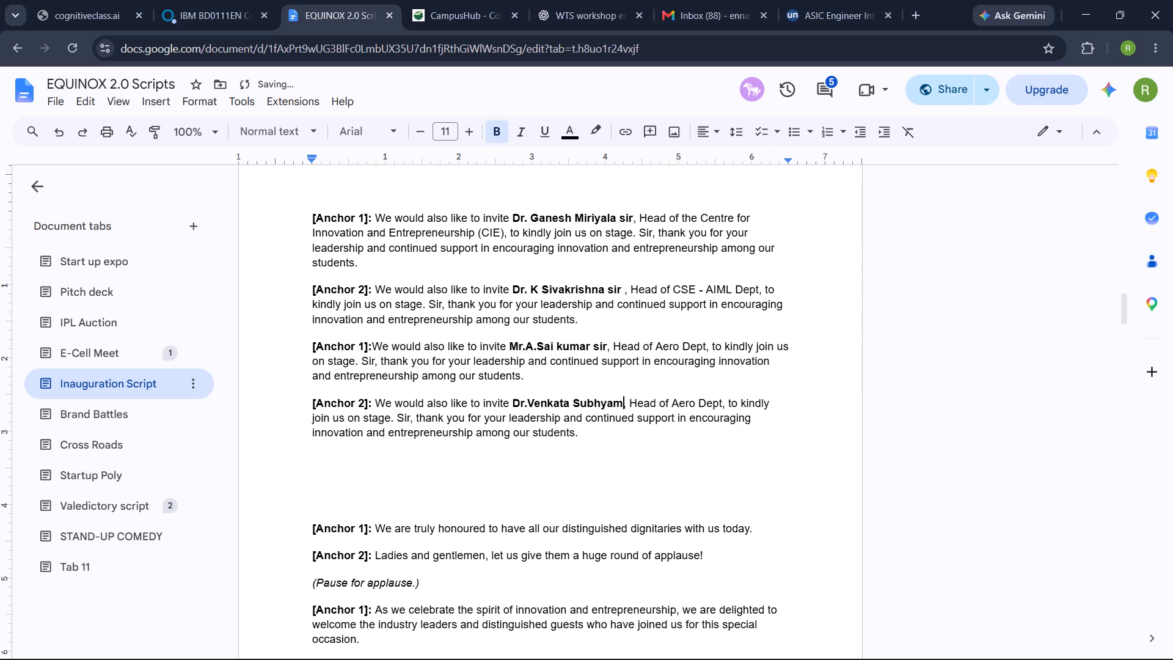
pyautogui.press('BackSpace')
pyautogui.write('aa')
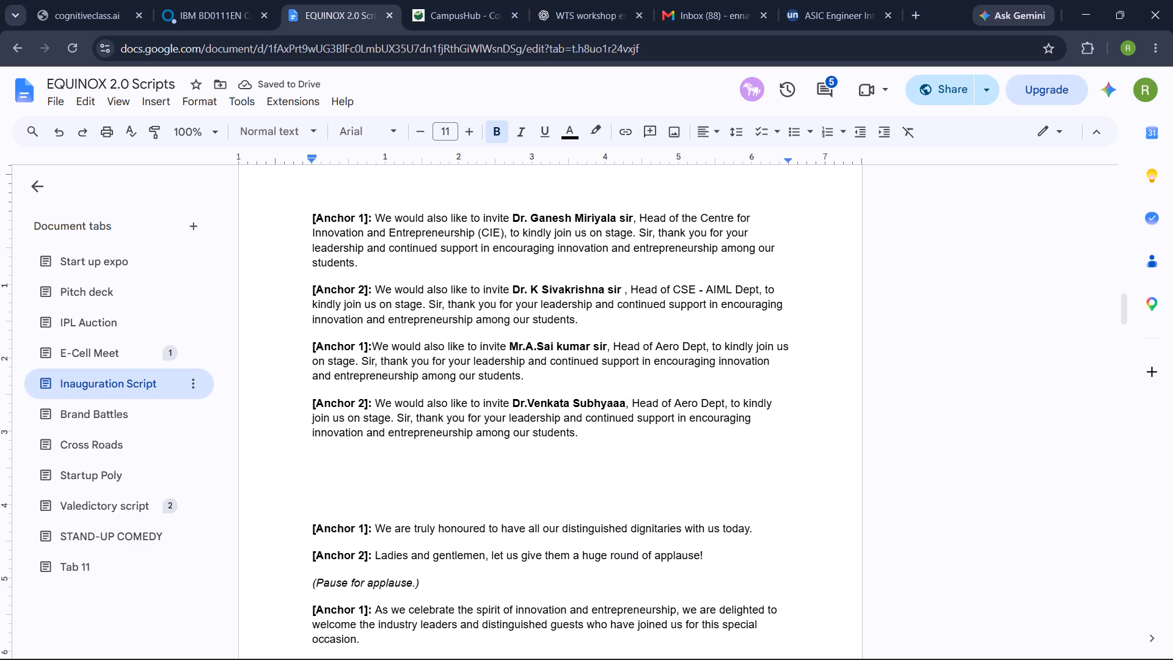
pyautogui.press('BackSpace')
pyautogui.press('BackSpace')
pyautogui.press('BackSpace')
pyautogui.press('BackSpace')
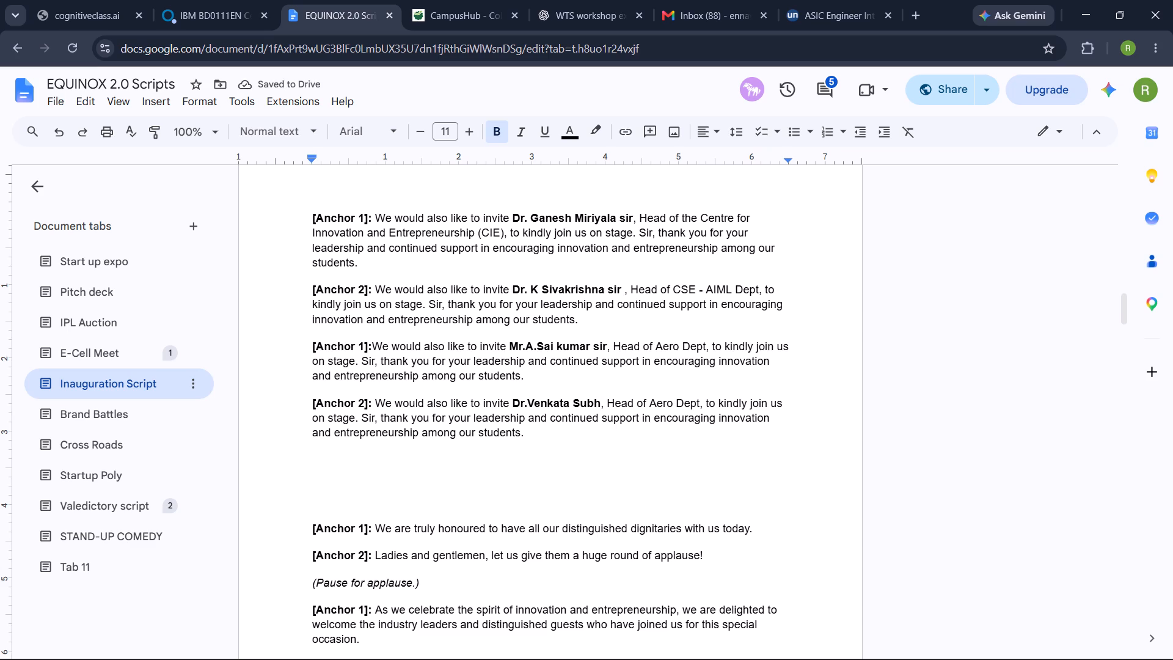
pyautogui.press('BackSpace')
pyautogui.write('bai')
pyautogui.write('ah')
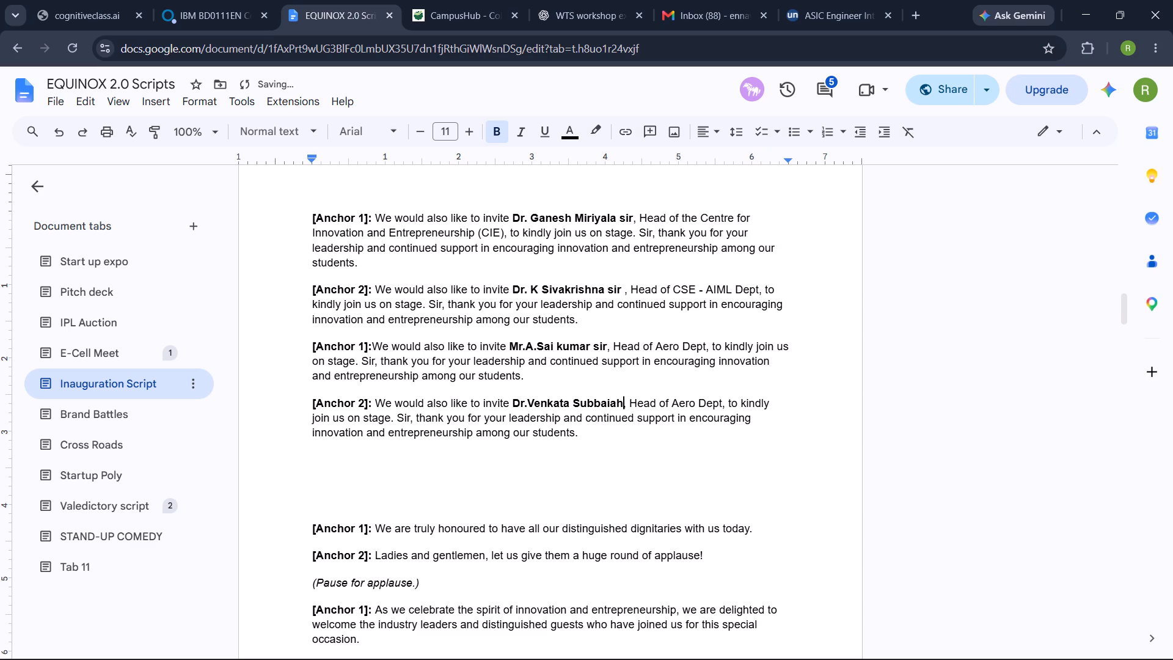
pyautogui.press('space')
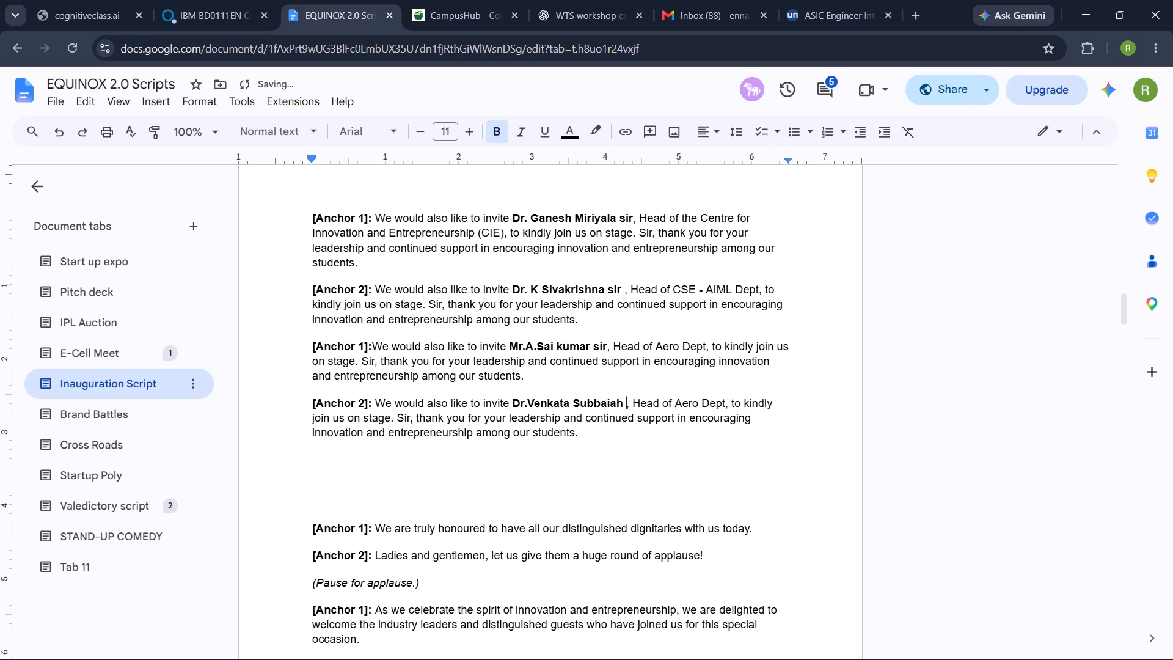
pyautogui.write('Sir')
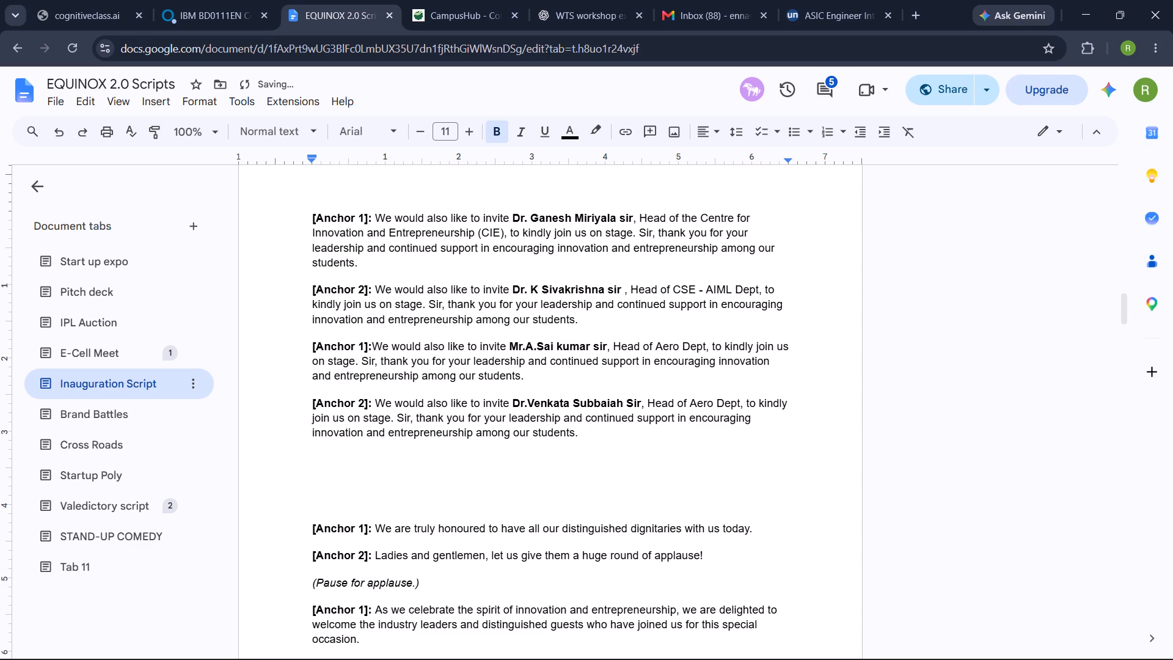
# Change the department in Anchor 2's copied invitation to "CSE Dept".
pyautogui.click(739, 406)
pyautogui.press('BackSpace')
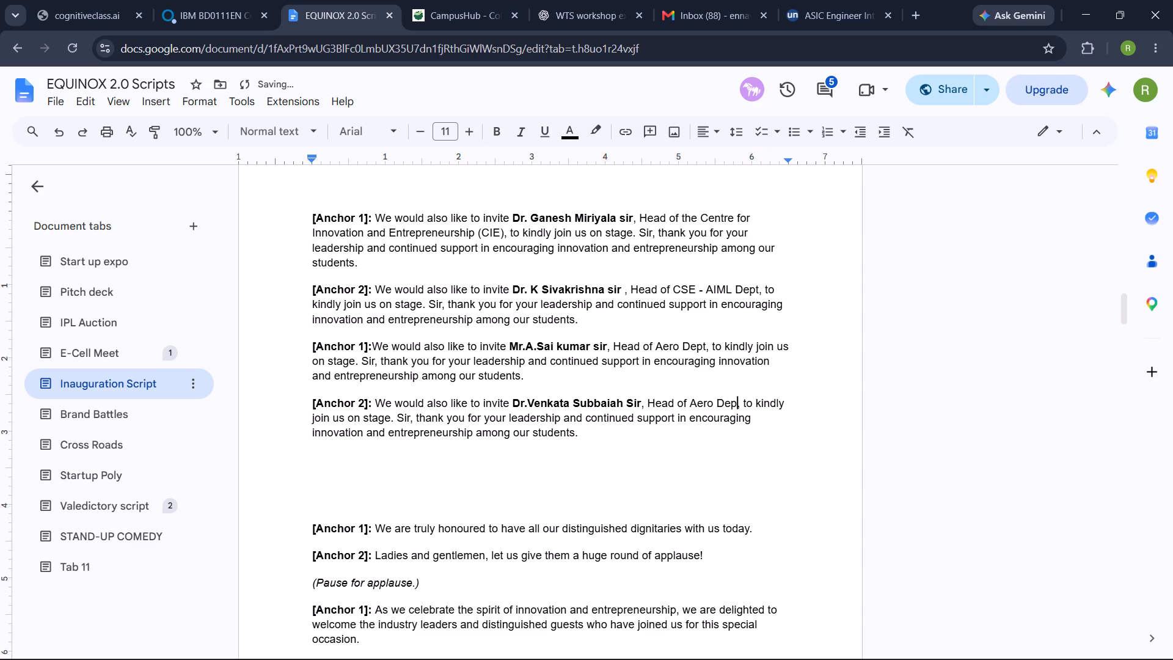
pyautogui.press('BackSpace')
pyautogui.press('BackSpace')
pyautogui.press('BackSpace')
pyautogui.press('BackSpace')
pyautogui.press('BackSpace')
pyautogui.press('BackSpace')
pyautogui.press('BackSpace')
pyautogui.press('BackSpace')
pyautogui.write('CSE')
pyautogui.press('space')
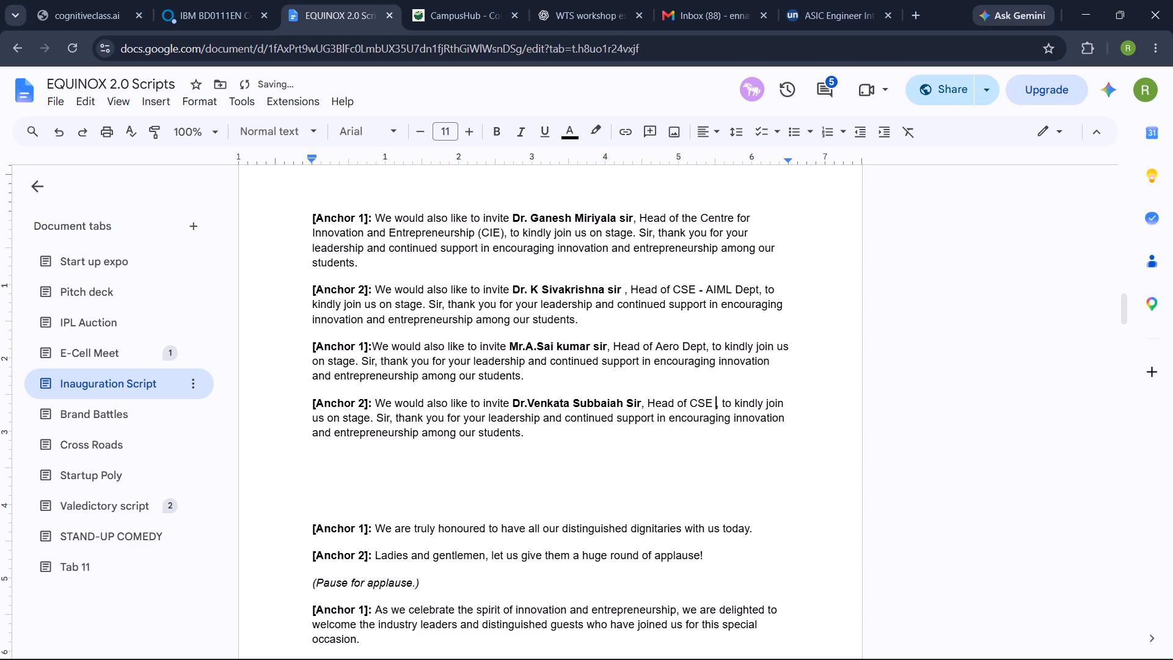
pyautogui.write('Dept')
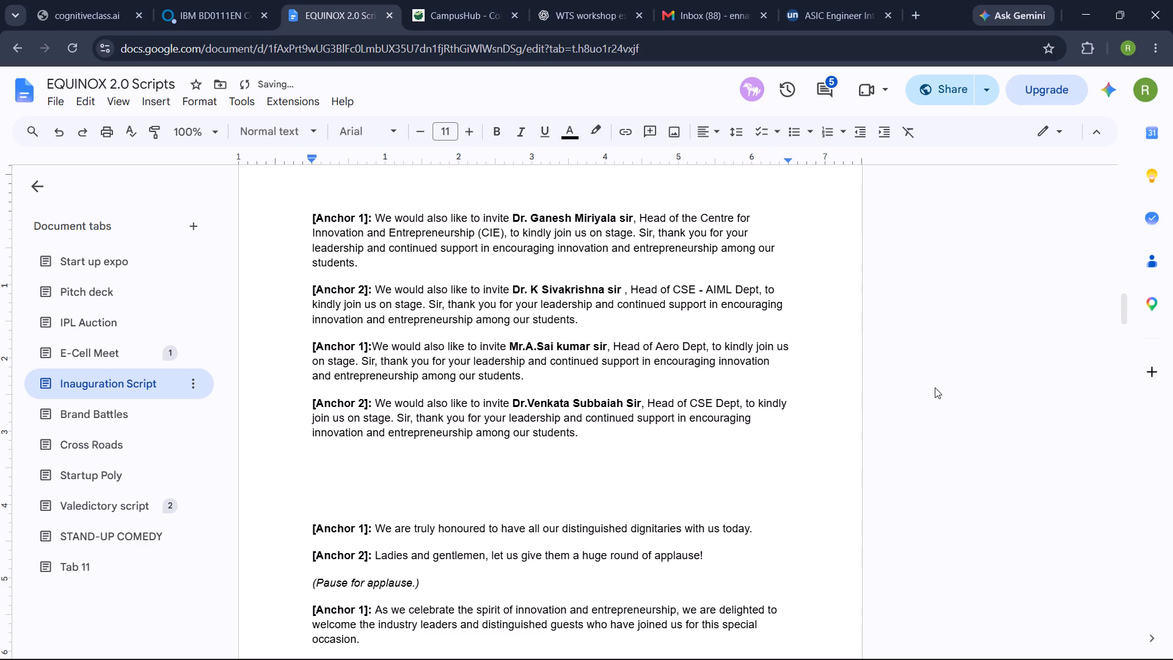
# Copy Anchor 1's whole Aero Dept invitation, including its speaker label, onto a new line below Anchor 2's CSE Dept invitation.
pyautogui.moveTo(629, 438); pyautogui.dragTo(293, 426)
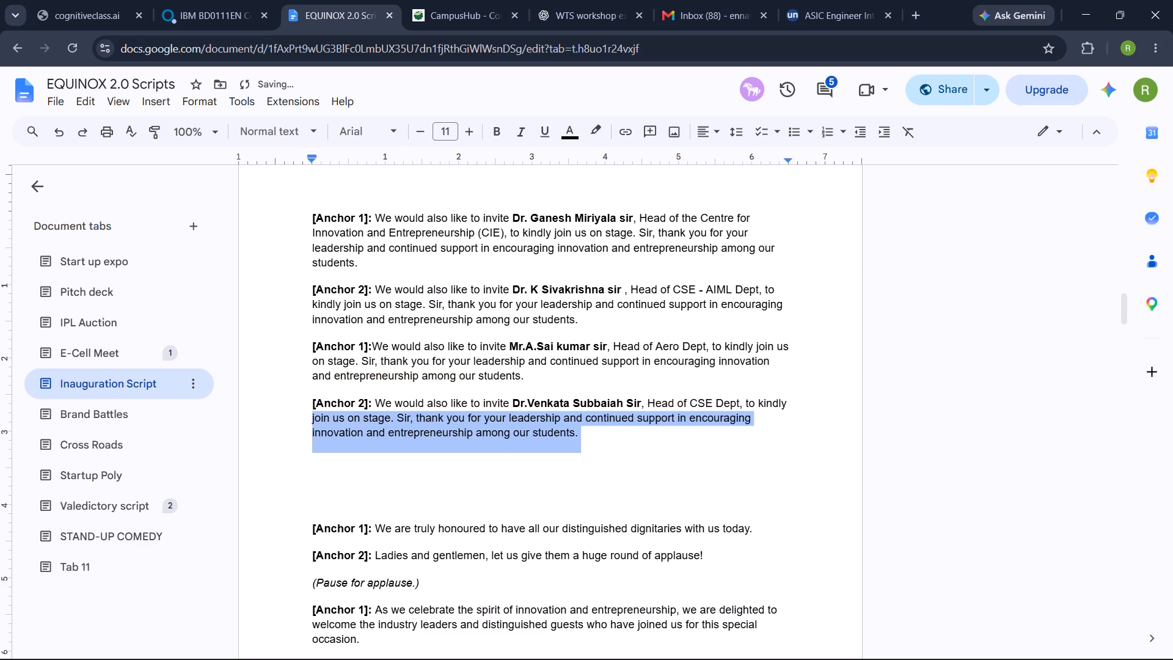
pyautogui.moveTo(293, 426); pyautogui.dragTo(293, 423)
pyautogui.moveTo(550, 386); pyautogui.dragTo(396, 353)
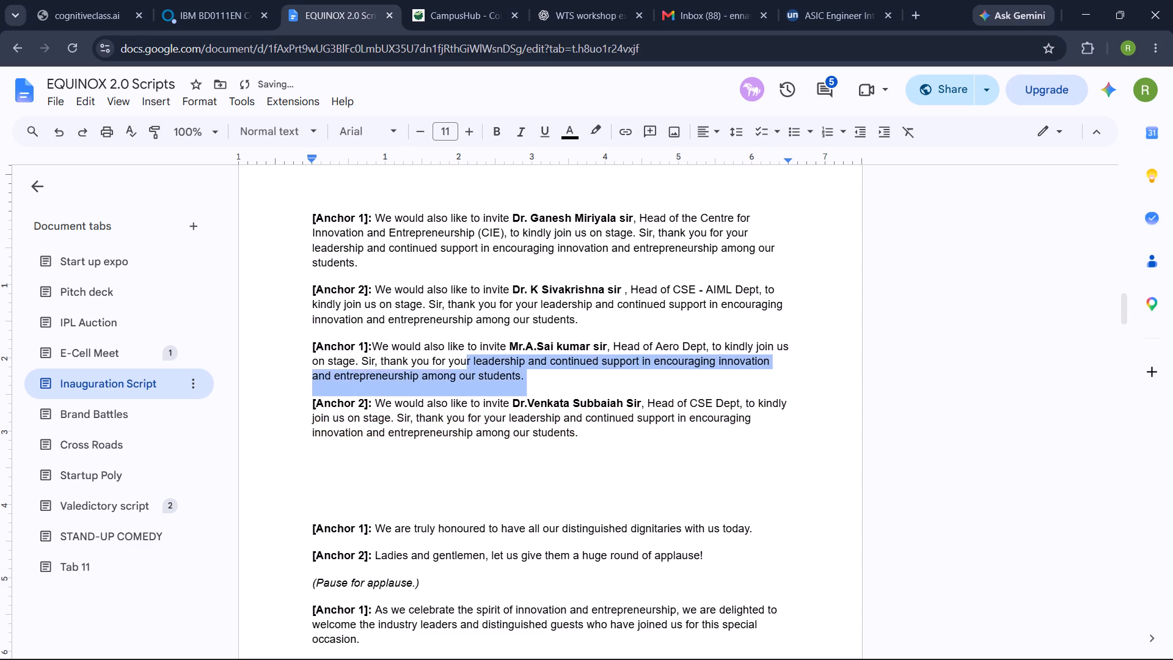
pyautogui.moveTo(396, 353); pyautogui.dragTo(306, 348)
pyautogui.hotkey('ctrl', 'c')
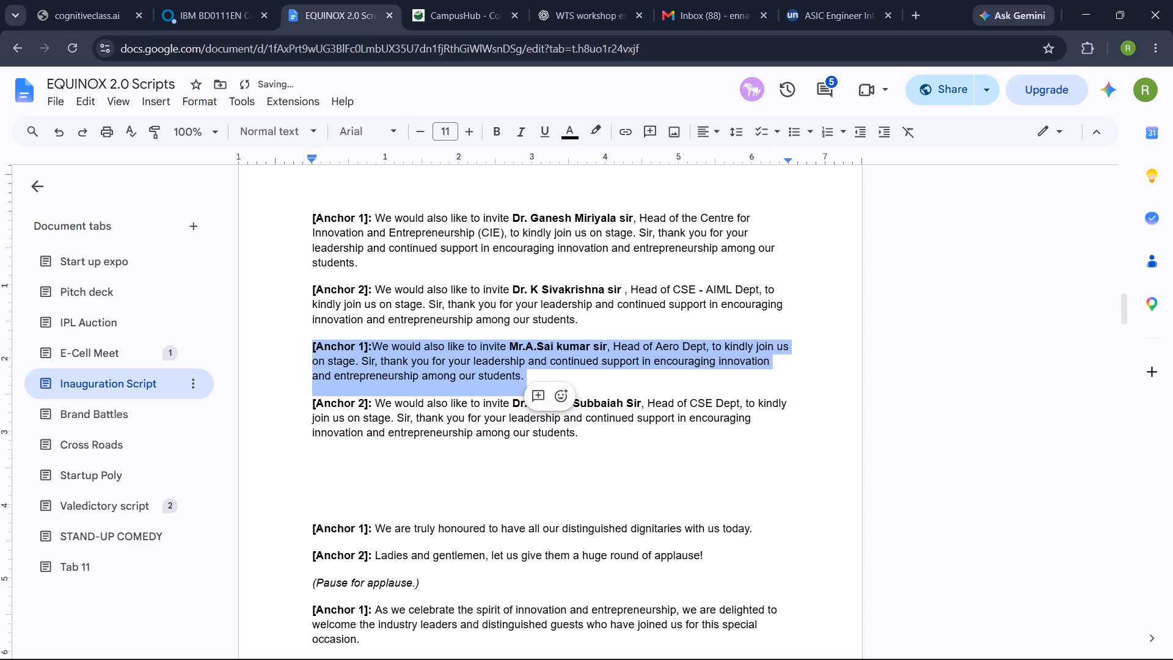
pyautogui.click(596, 443)
pyautogui.press('Return')
pyautogui.hotkey('ctrl', 'v')
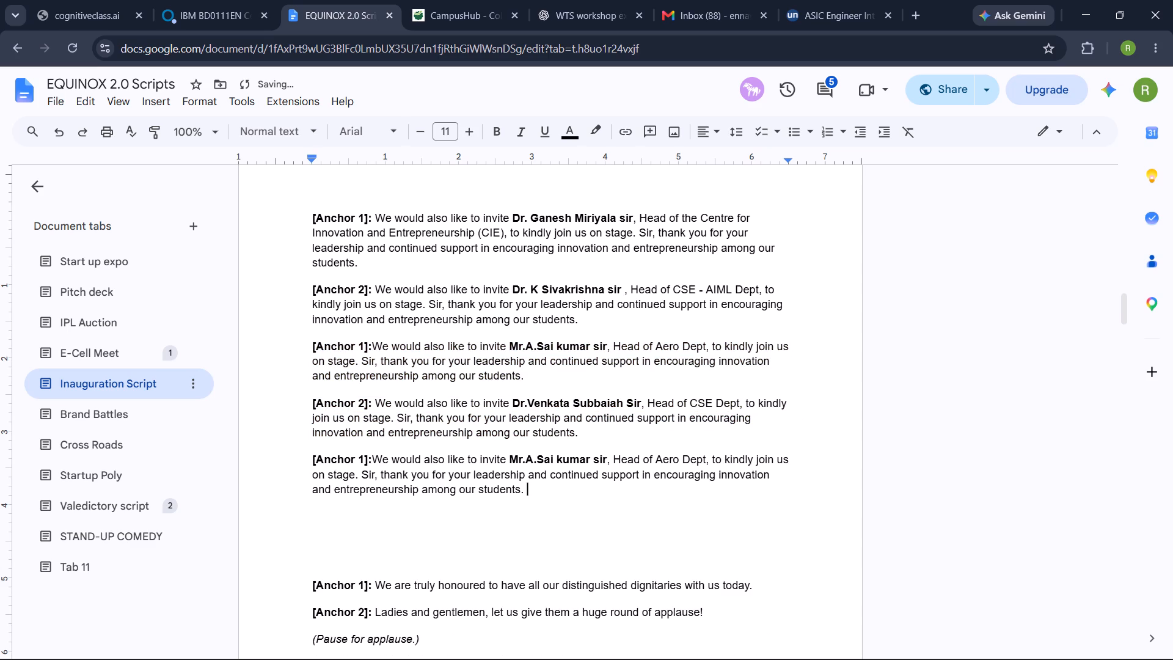
# Change the guest's title to "Dr" in Anchor 1's newly copied invitation.
pyautogui.click(518, 462)
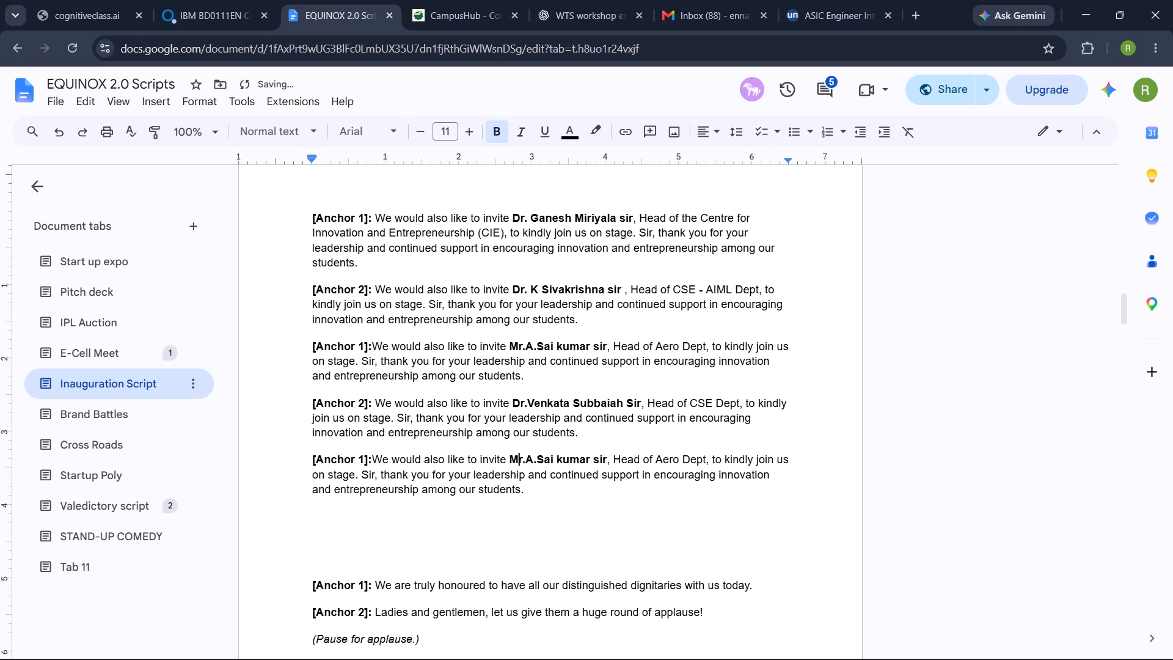
pyautogui.press('Right')
pyautogui.press('BackSpace')
pyautogui.press('BackSpace')
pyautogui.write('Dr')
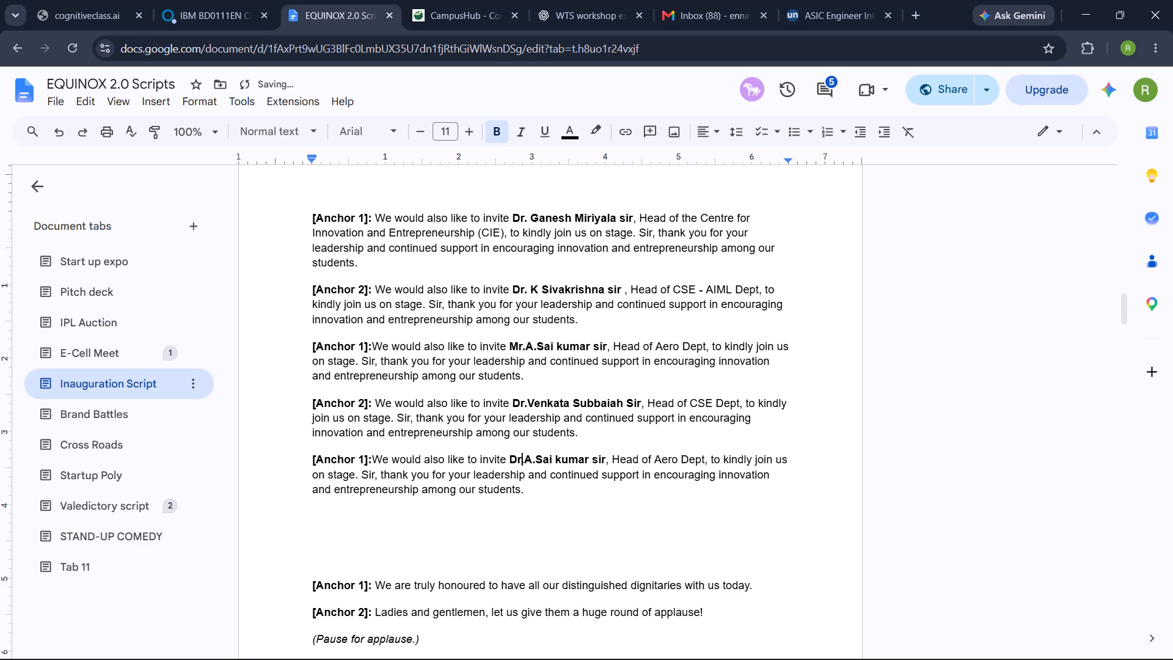
# Replace the guest's initial and name in Anchor 1's copied invitation with those of the next department head, keeping the title.
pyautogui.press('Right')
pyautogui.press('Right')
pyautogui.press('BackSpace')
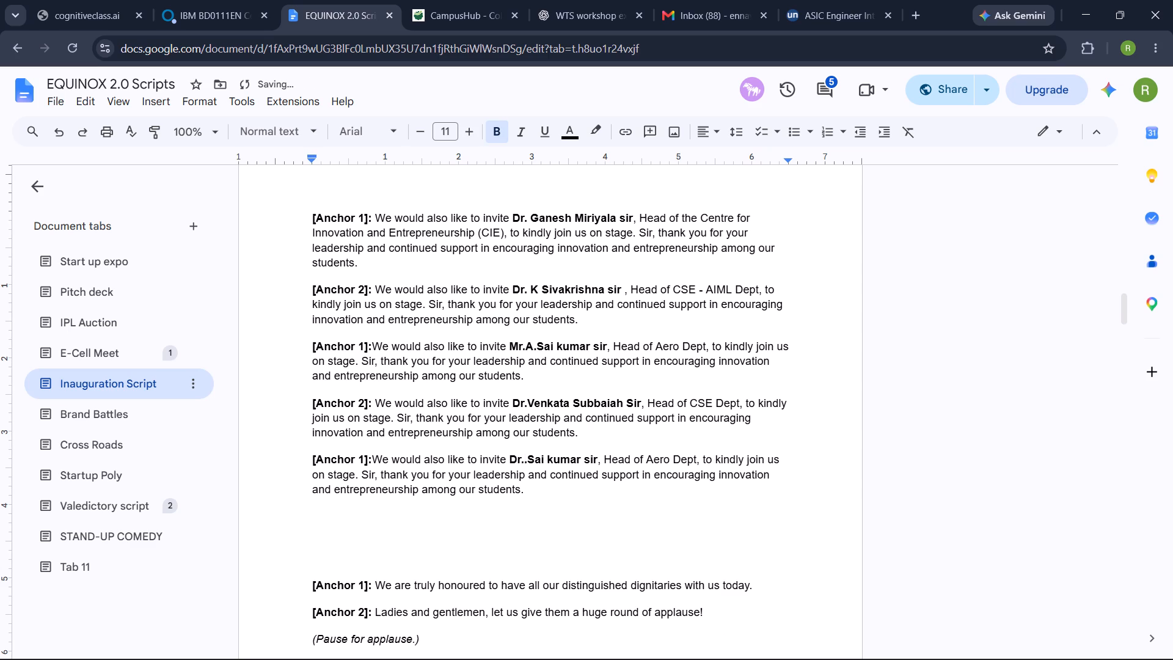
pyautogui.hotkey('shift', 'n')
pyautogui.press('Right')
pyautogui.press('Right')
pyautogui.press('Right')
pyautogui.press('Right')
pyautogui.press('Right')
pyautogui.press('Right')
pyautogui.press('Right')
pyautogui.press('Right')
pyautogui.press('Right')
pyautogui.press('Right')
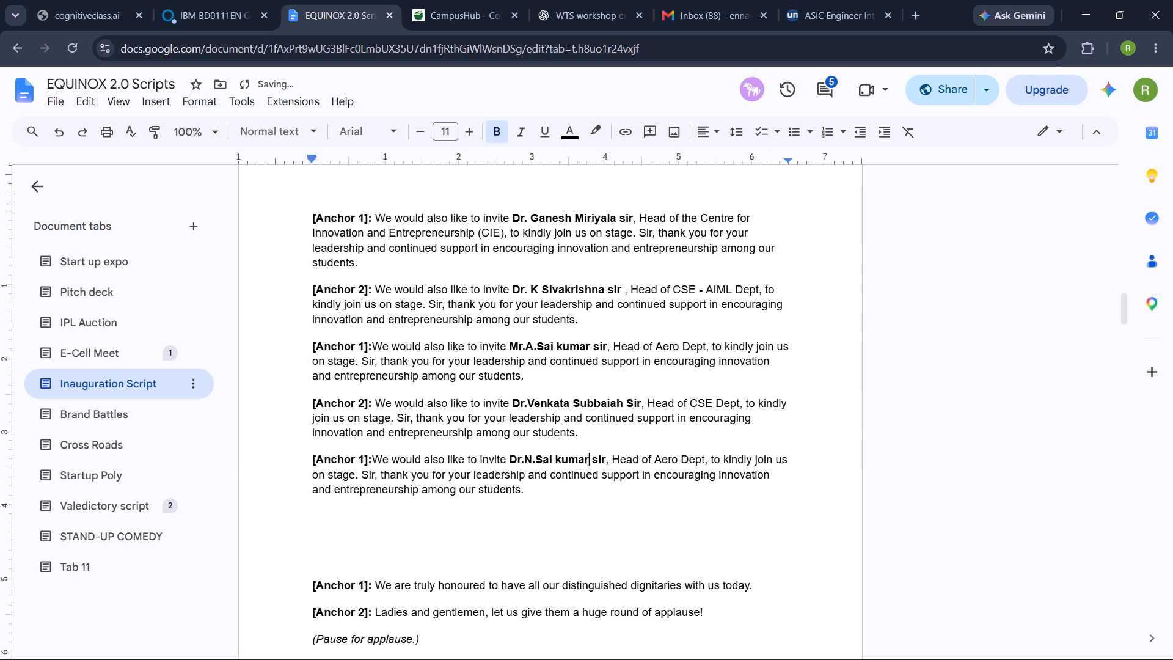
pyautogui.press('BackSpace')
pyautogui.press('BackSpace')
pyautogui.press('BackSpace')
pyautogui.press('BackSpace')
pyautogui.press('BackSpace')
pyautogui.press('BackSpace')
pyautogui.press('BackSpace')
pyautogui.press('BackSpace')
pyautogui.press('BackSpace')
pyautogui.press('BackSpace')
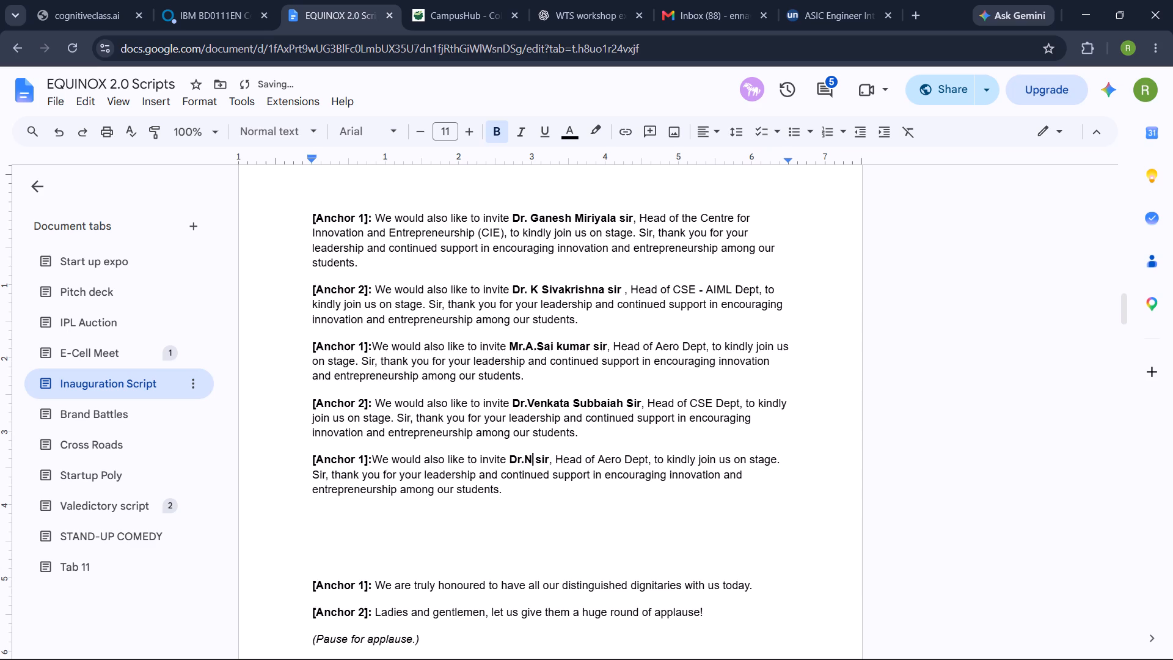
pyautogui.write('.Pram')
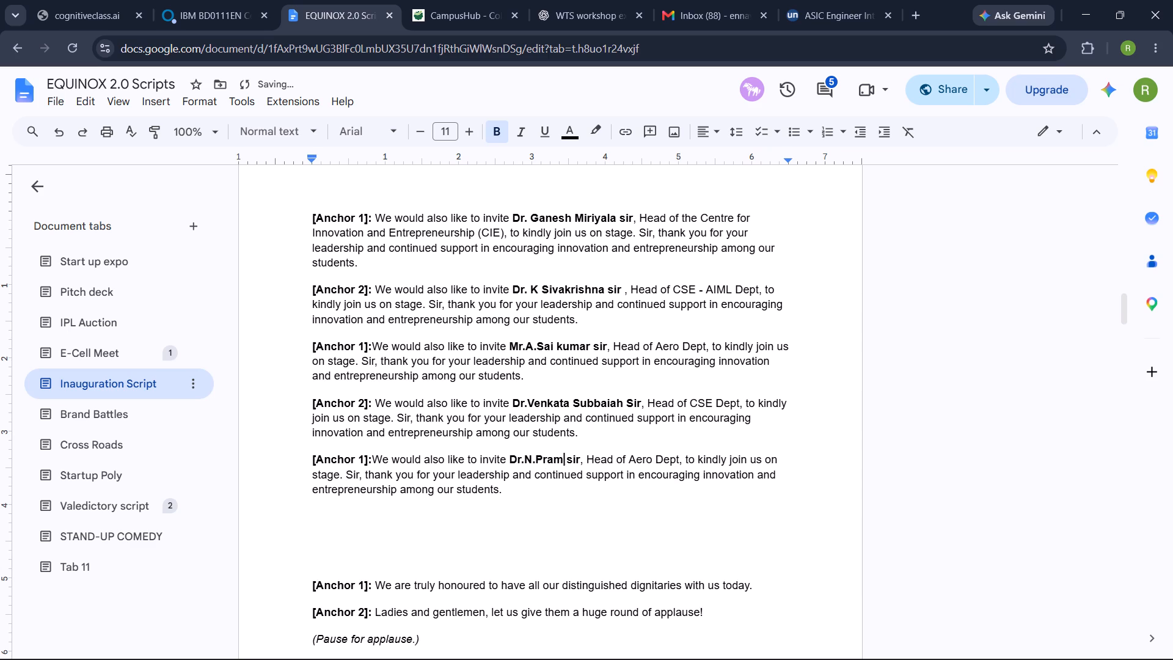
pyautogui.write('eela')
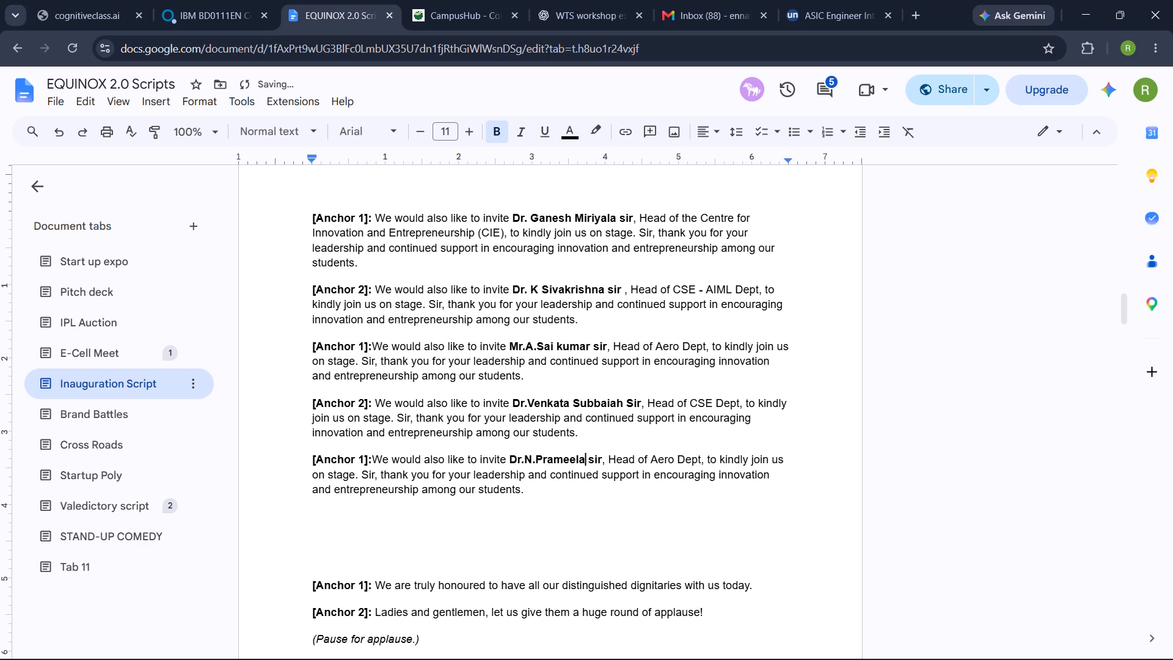
# Change the honorific after the guest's name in Anchor 1's copied invitation to "Ma'am".
pyautogui.click(601, 459)
pyautogui.press('BackSpace')
pyautogui.press('BackSpace')
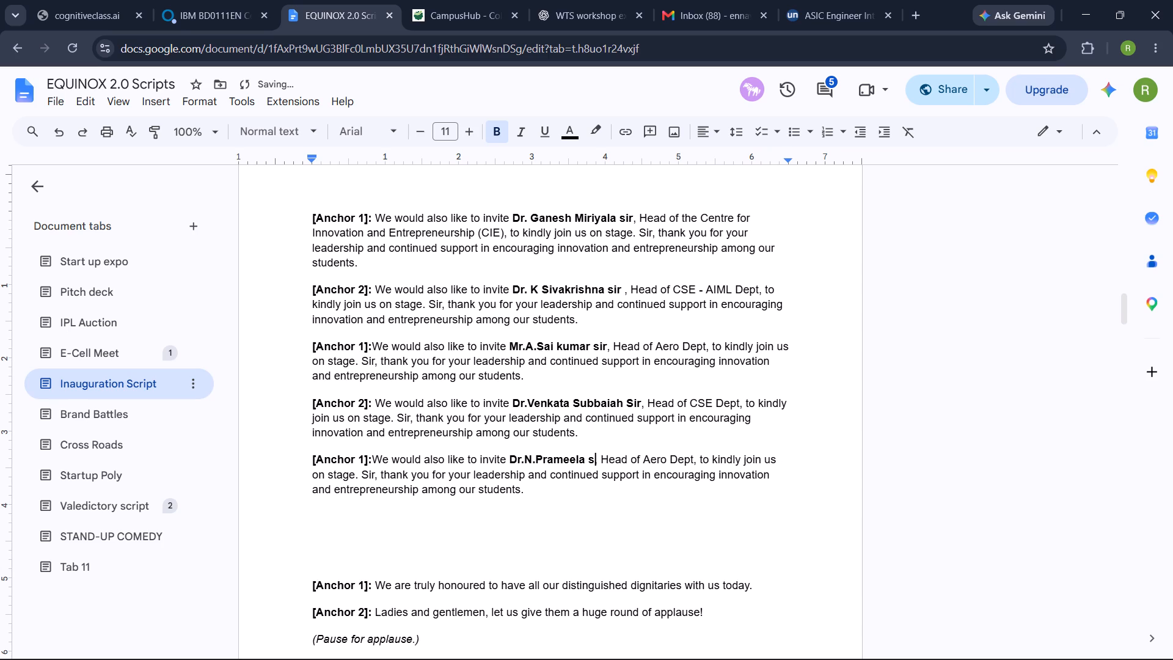
pyautogui.press('BackSpace')
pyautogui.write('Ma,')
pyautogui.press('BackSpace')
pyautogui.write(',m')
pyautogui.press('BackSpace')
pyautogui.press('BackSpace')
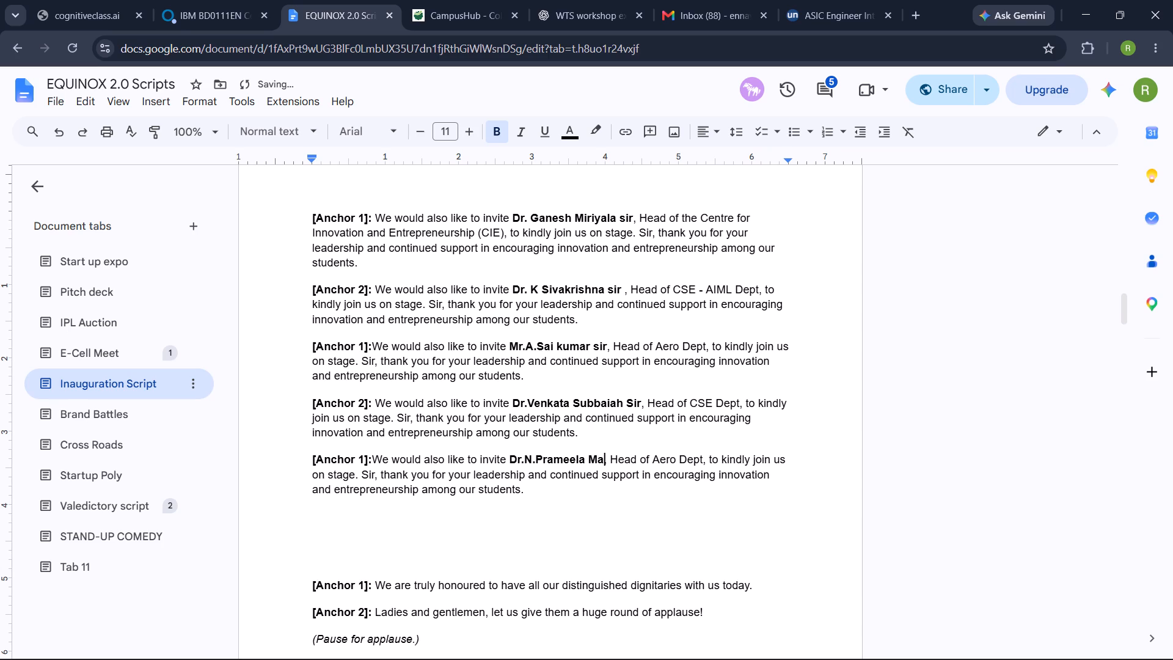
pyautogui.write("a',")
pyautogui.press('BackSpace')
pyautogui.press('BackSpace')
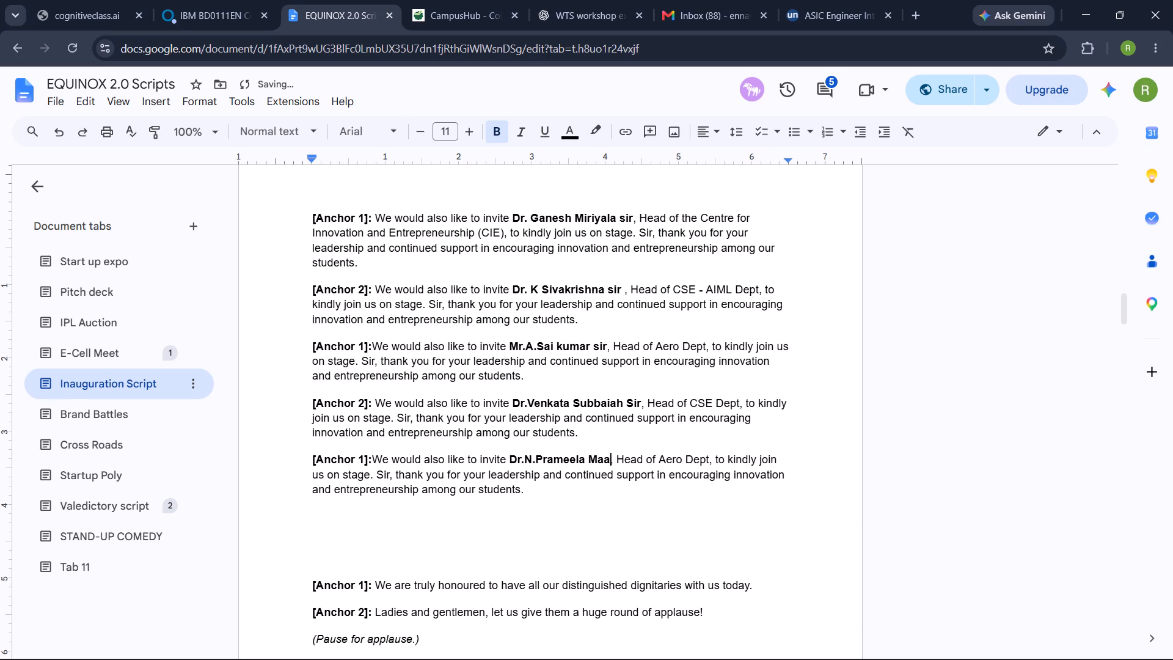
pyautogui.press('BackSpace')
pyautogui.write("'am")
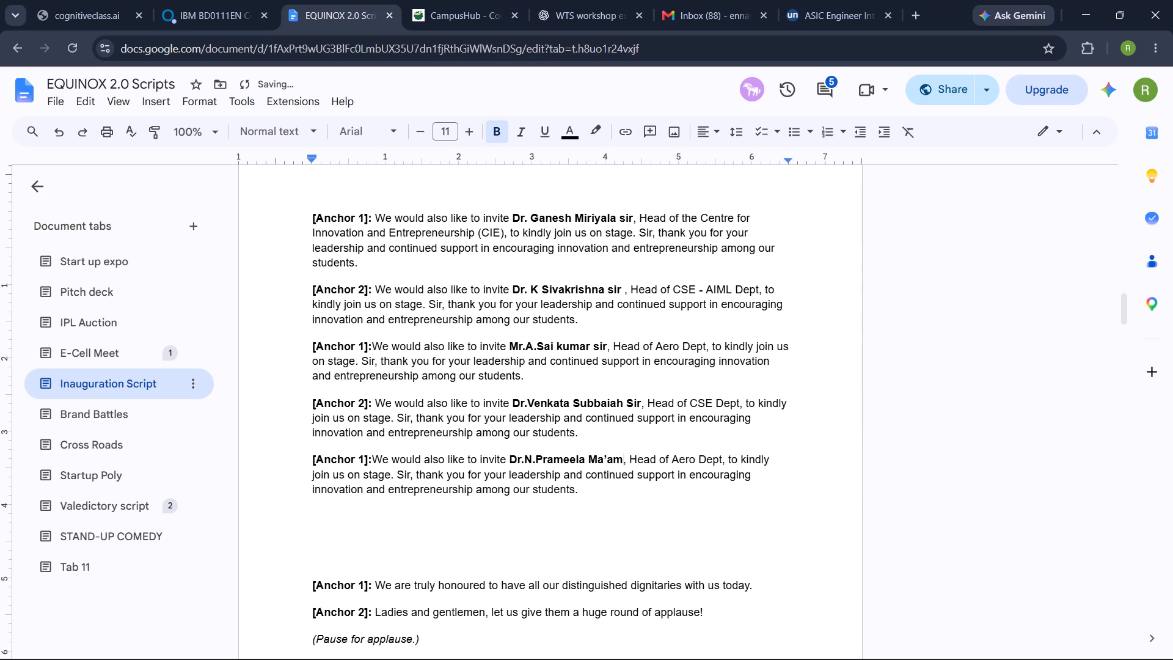
# Change the department in Anchor 1's copied invitation to "CSE".
pyautogui.click(720, 456)
pyautogui.press('BackSpace')
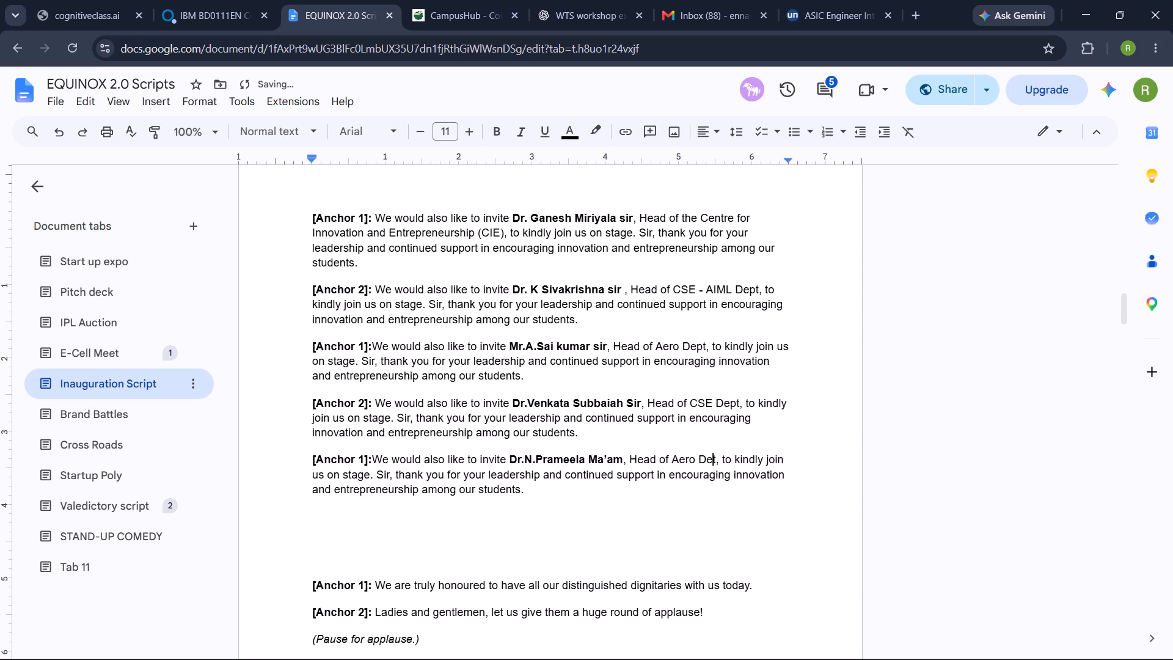
pyautogui.press('Right')
pyautogui.press('BackSpace')
pyautogui.press('BackSpace')
pyautogui.press('BackSpace')
pyautogui.press('BackSpace')
pyautogui.press('BackSpace')
pyautogui.press('BackSpace')
pyautogui.press('BackSpace')
pyautogui.press('BackSpace')
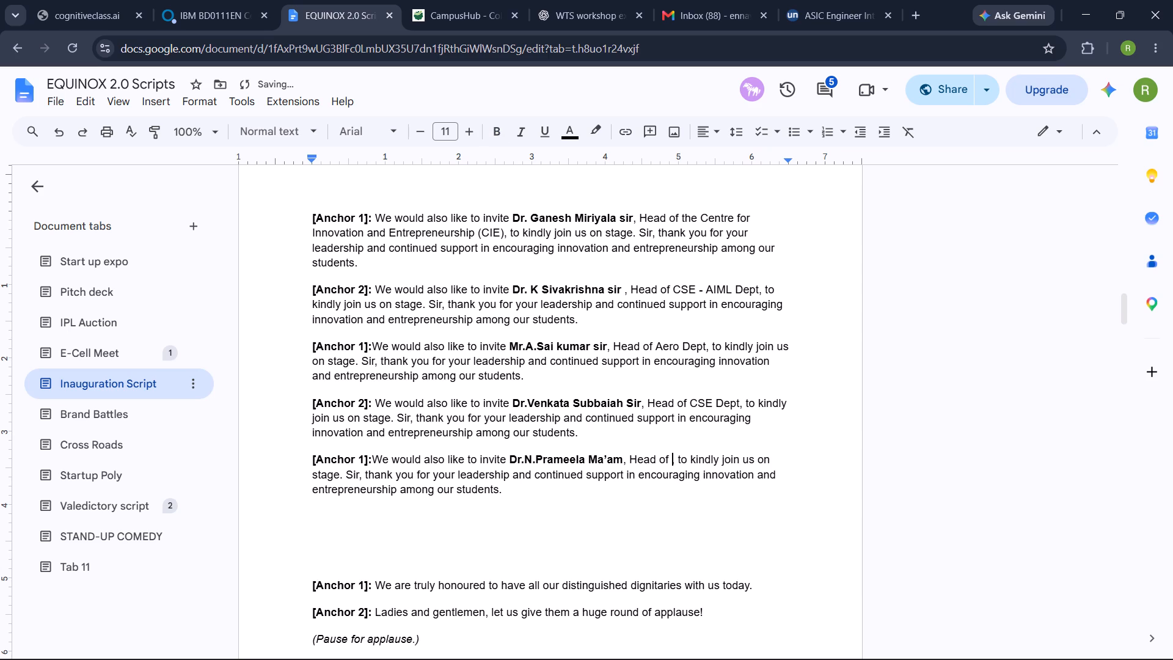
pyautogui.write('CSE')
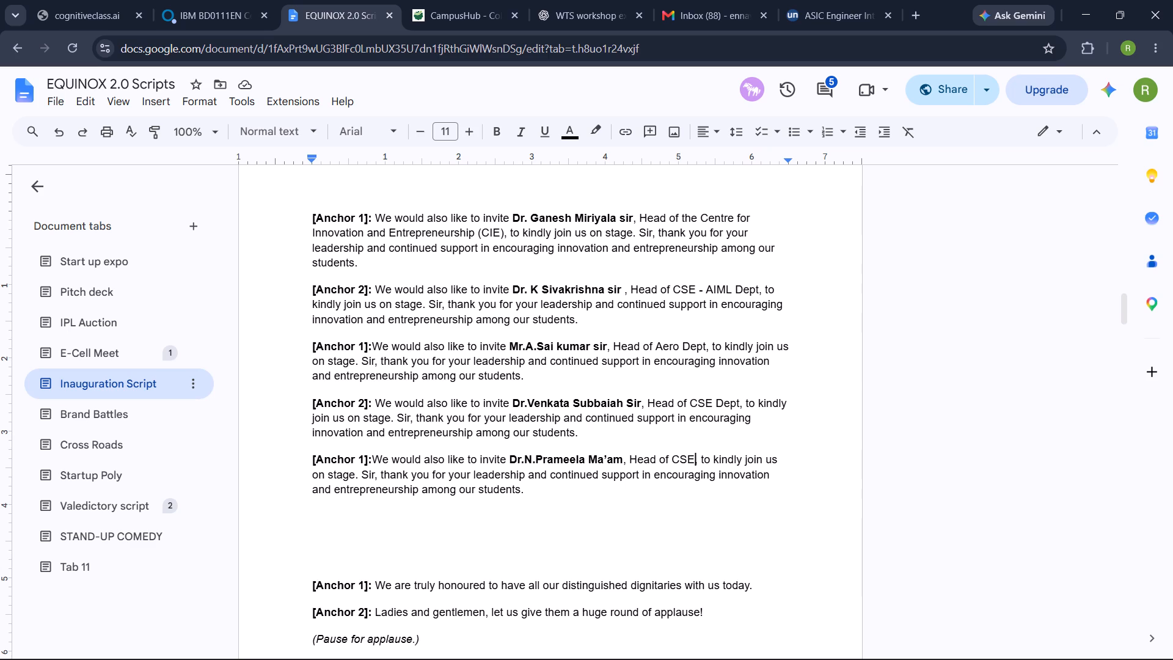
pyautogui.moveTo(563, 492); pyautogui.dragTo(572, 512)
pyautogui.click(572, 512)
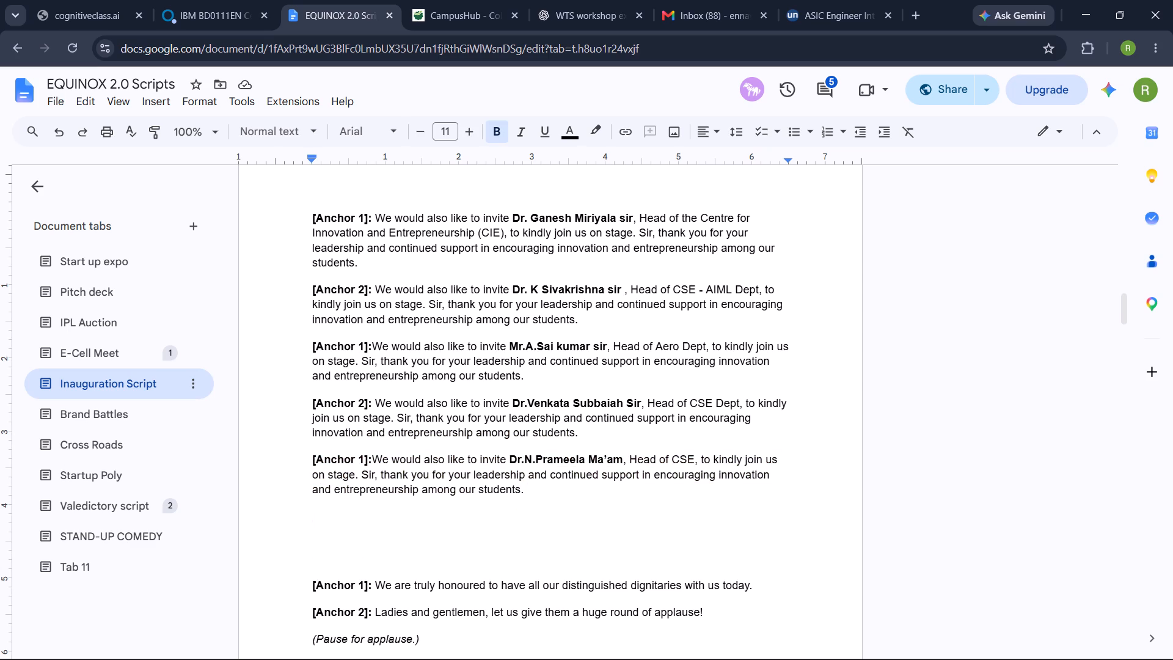
# Copy Anchor 2's invitation for the Head of CSE Dept into a new paragraph after Anchor 1's last invitation.
pyautogui.moveTo(590, 437); pyautogui.dragTo(238, 404)
pyautogui.hotkey('ctrl', 'c')
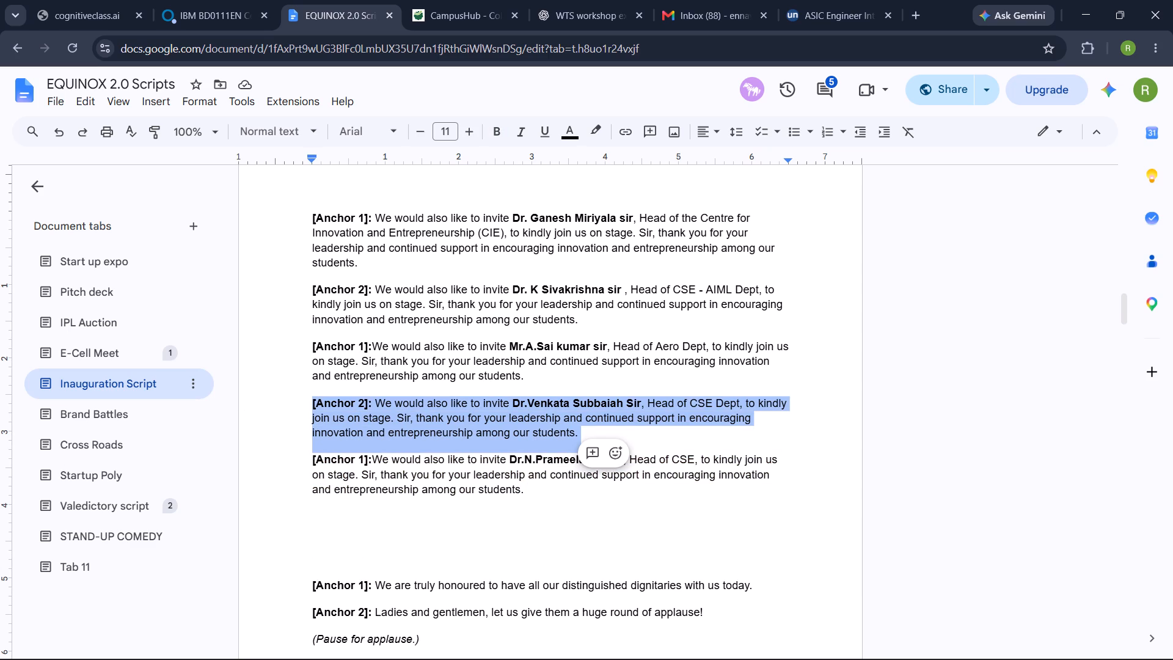
pyautogui.click(533, 496)
pyautogui.press('Return')
pyautogui.hotkey('ctrl', 'v')
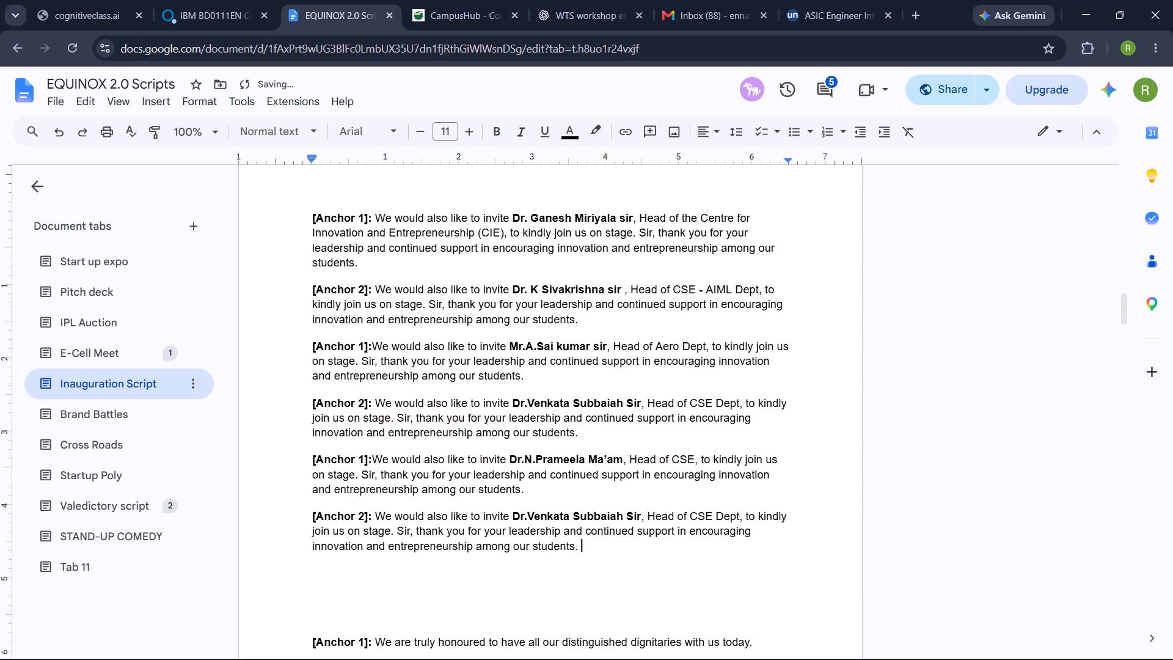
# Replace the guest's name and honorific in Anchor 2's newly copied invitation with the next department head's name, keeping the title "Dr.".
pyautogui.click(640, 515)
pyautogui.press('BackSpace')
pyautogui.press('BackSpace')
pyautogui.press('BackSpace')
pyautogui.press('BackSpace')
pyautogui.press('BackSpace')
pyautogui.press('BackSpace')
pyautogui.press('BackSpace')
pyautogui.press('BackSpace')
pyautogui.press('BackSpace')
pyautogui.press('BackSpace')
pyautogui.press('BackSpace')
pyautogui.press('BackSpace')
pyautogui.press('BackSpace')
pyautogui.press('BackSpace')
pyautogui.press('BackSpace')
pyautogui.press('BackSpace')
pyautogui.press('BackSpace')
pyautogui.press('BackSpace')
pyautogui.press('BackSpace')
pyautogui.press('BackSpace')
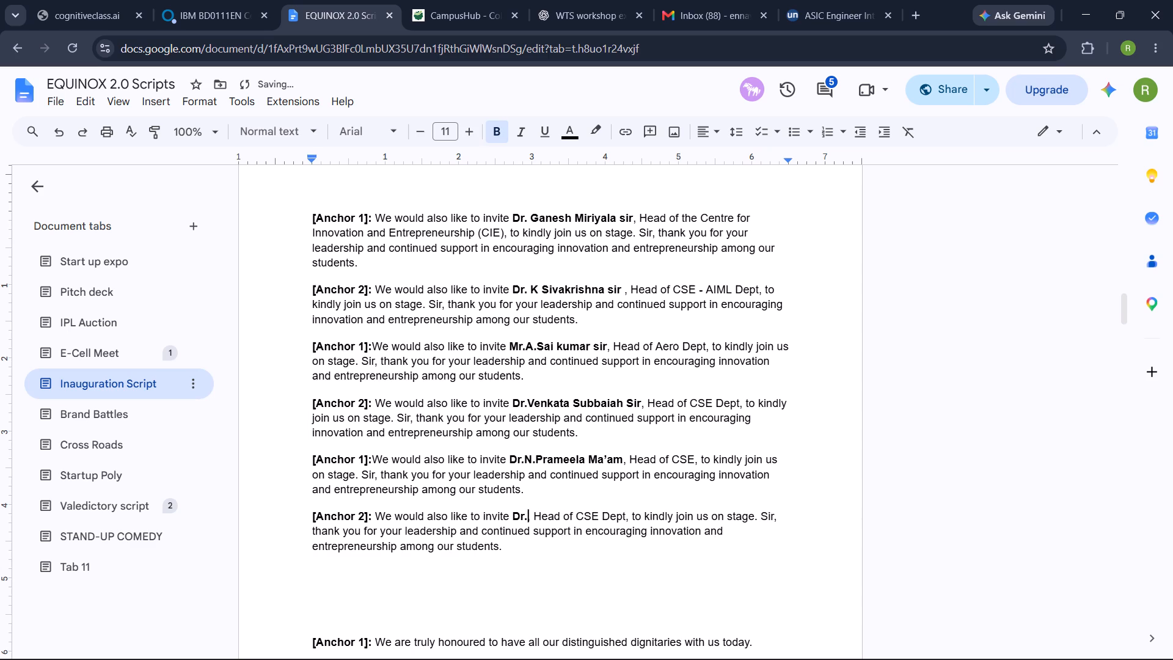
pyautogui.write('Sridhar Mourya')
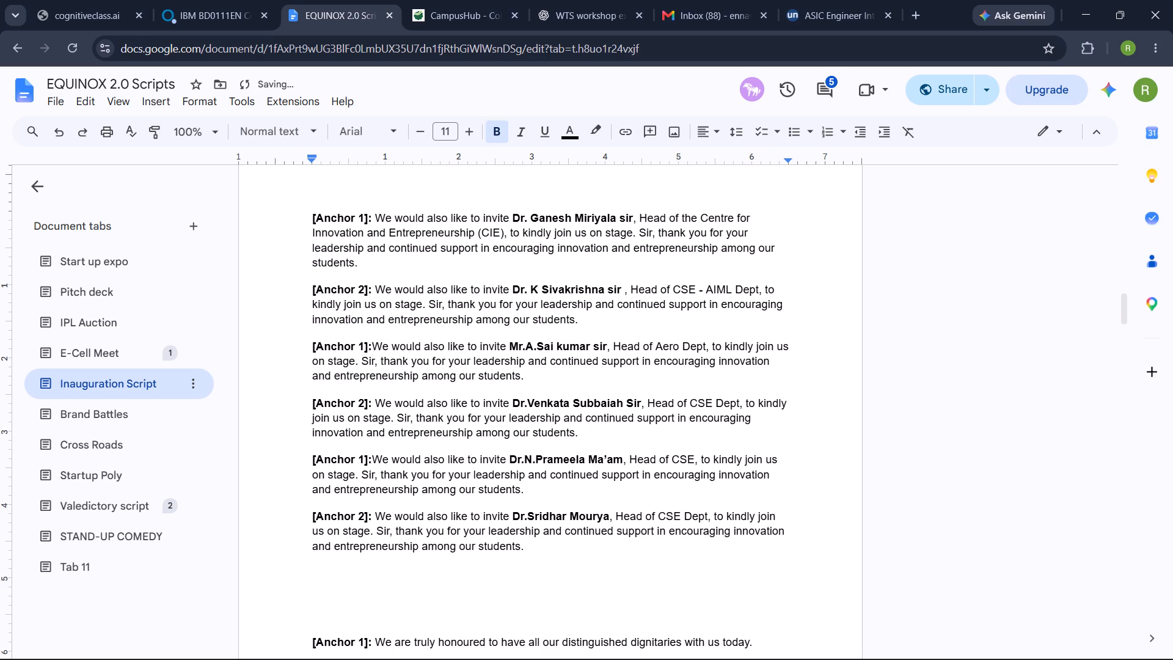
# Change the department in Anchor 2's copied invitation to "CSE-Data Science".
pyautogui.click(680, 513)
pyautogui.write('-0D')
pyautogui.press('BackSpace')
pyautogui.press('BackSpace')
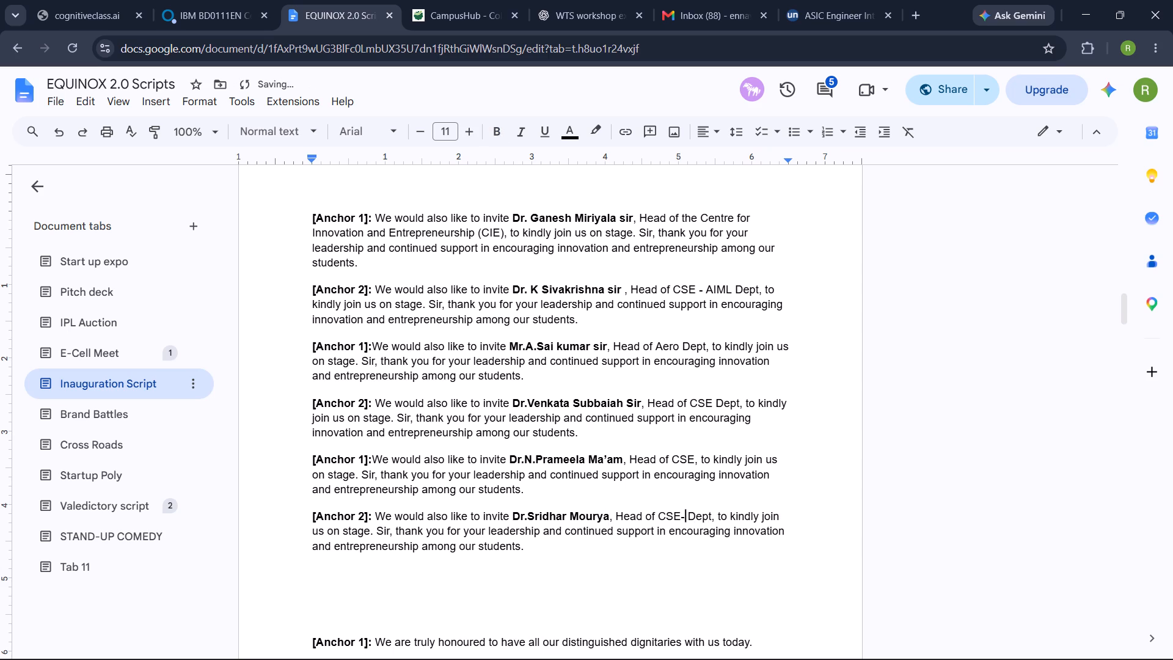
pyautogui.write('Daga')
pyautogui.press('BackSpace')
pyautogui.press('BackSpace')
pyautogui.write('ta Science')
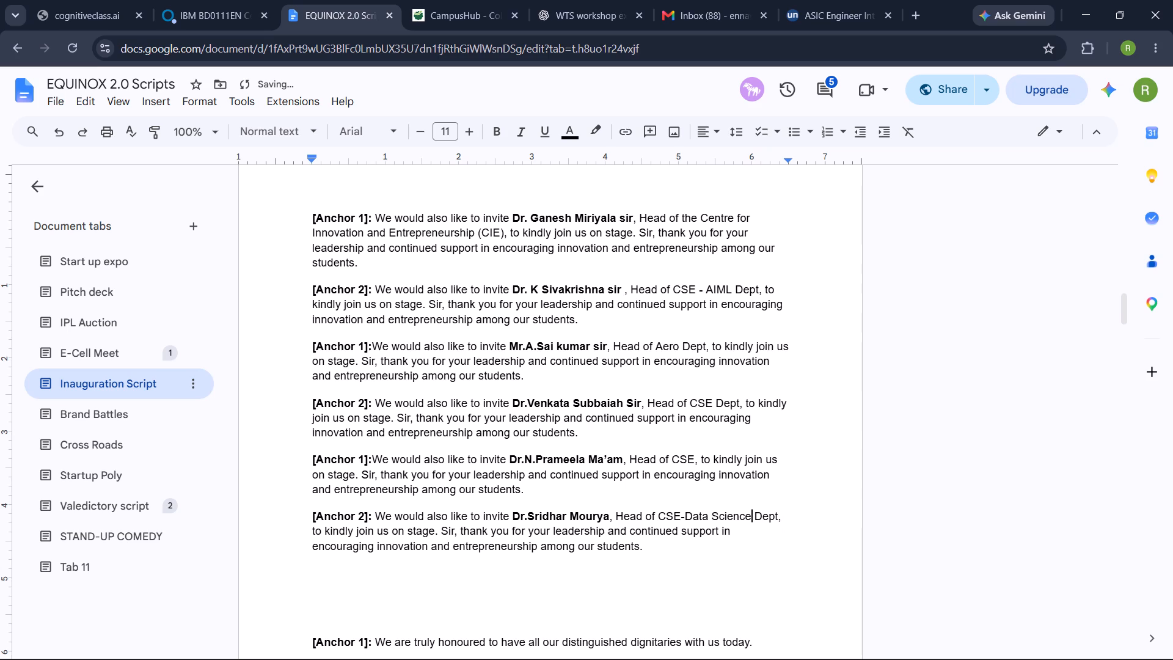
# Copy Anchor 1's invitation for the Head of CSE into a new paragraph below Anchor 2's CSE-Data Science invitation.
pyautogui.click(640, 553)
pyautogui.press('Right')
pyautogui.press('Return')
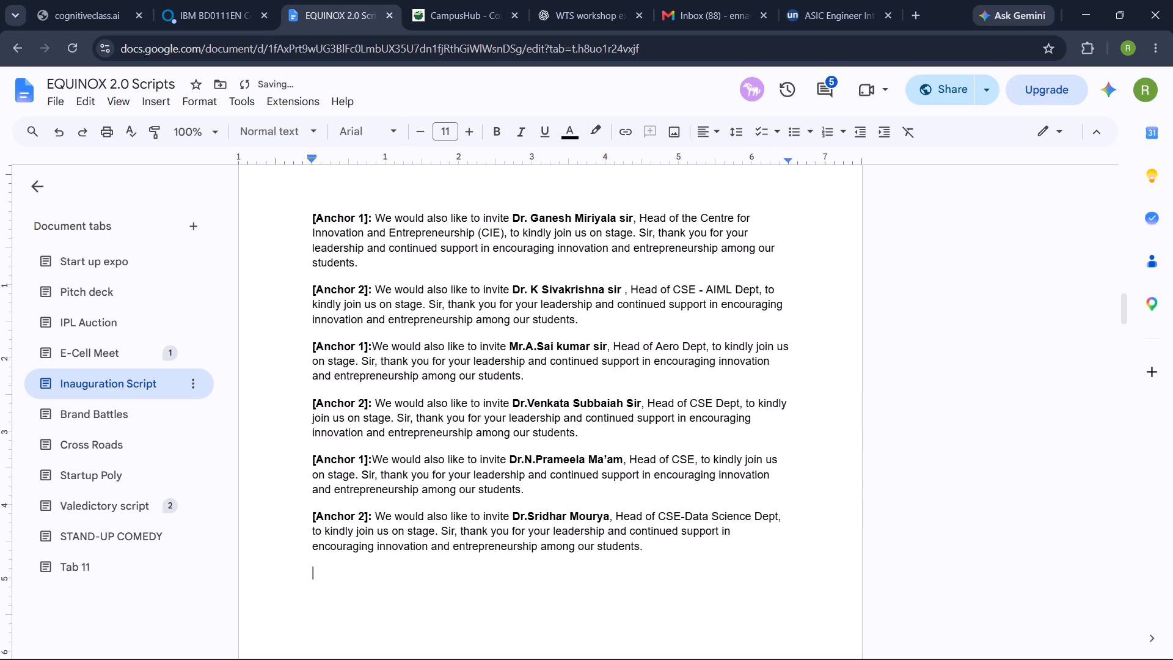
pyautogui.moveTo(536, 493); pyautogui.dragTo(257, 459)
pyautogui.hotkey('ctrl', 'c')
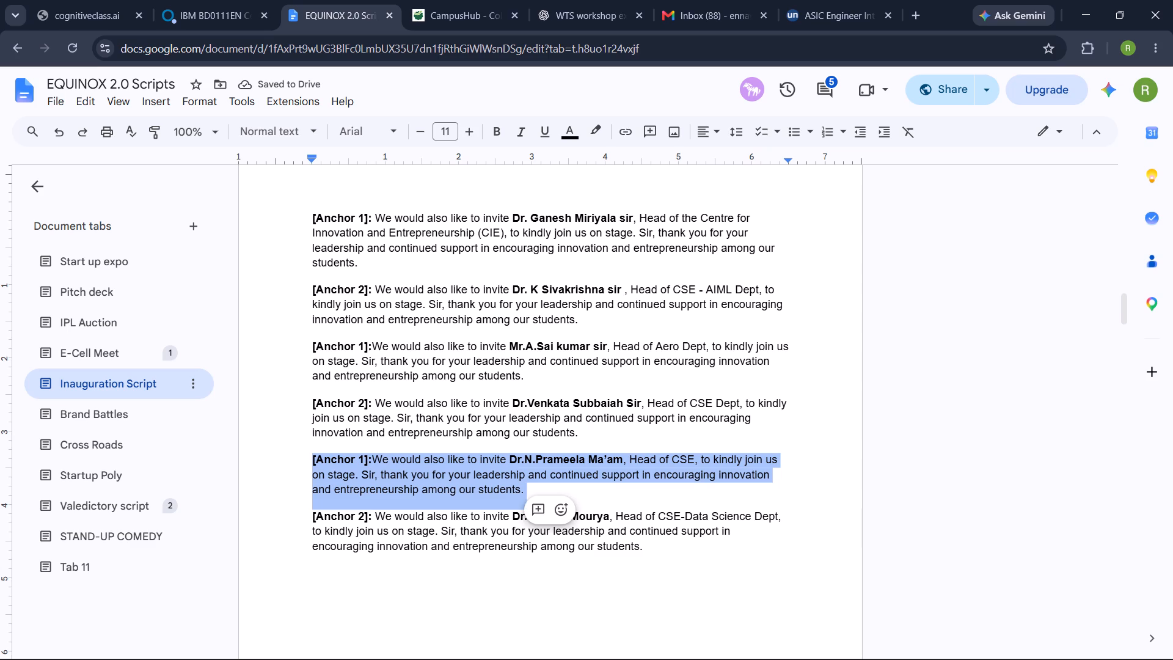
pyautogui.click(660, 544)
pyautogui.press('Return')
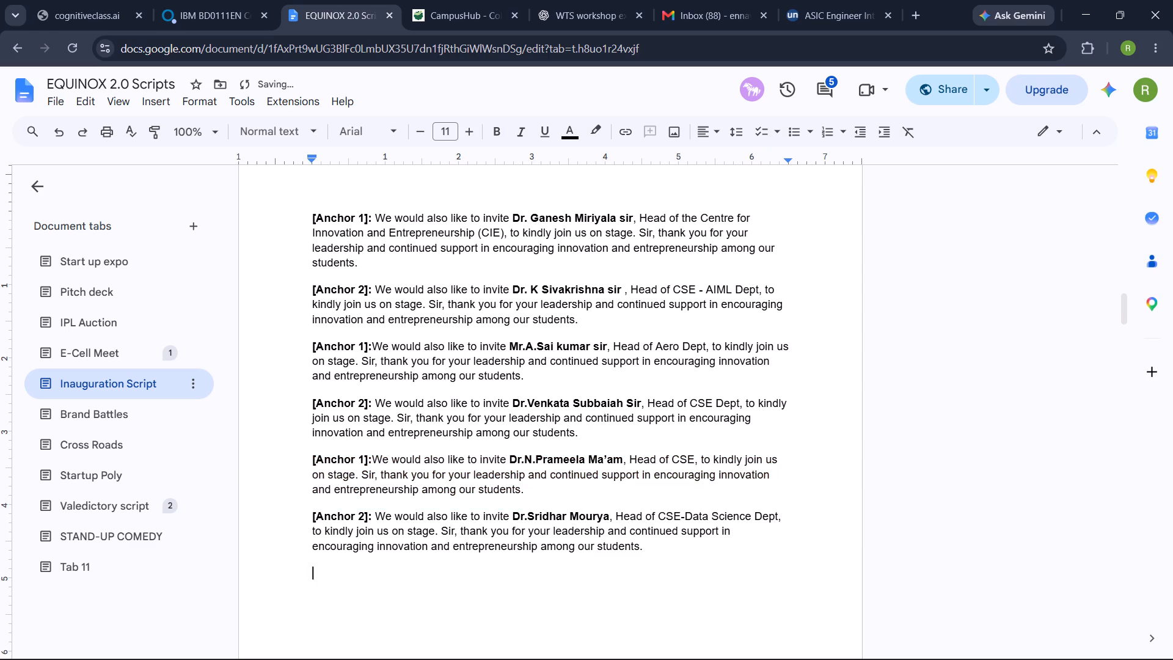
pyautogui.hotkey('ctrl', 'v')
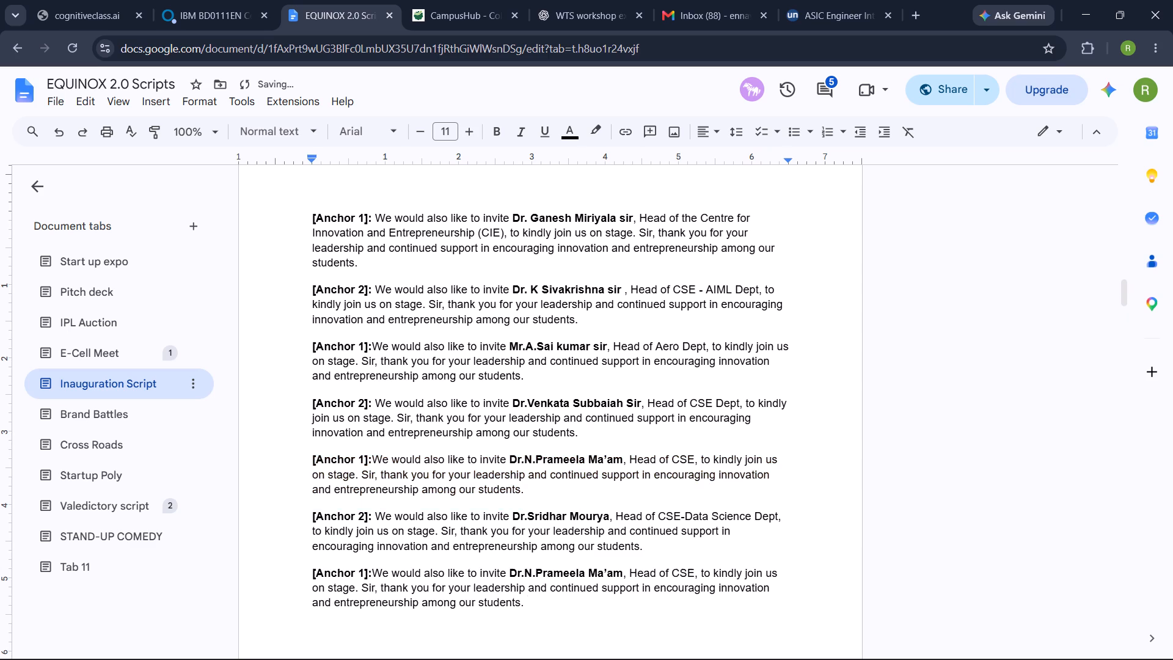
# Change the guest's title to "Mrs" in the last Anchor 1 invitation, below the CSE-Data Science Dept one.
pyautogui.click(521, 572)
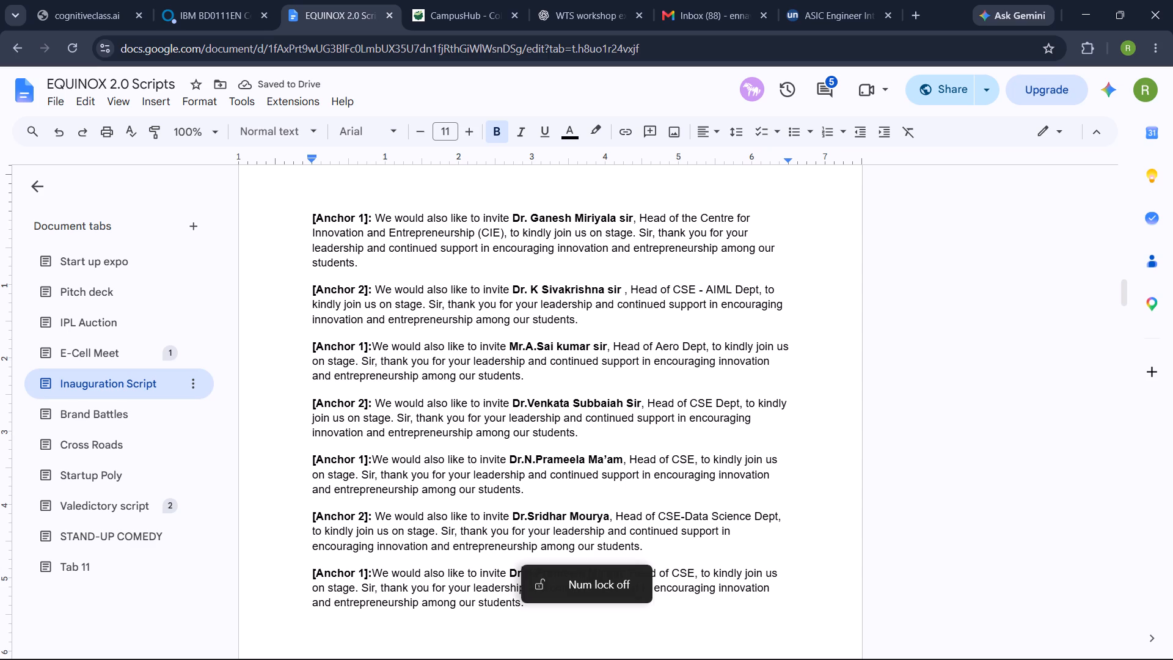
pyautogui.press('BackSpace')
pyautogui.press('BackSpace')
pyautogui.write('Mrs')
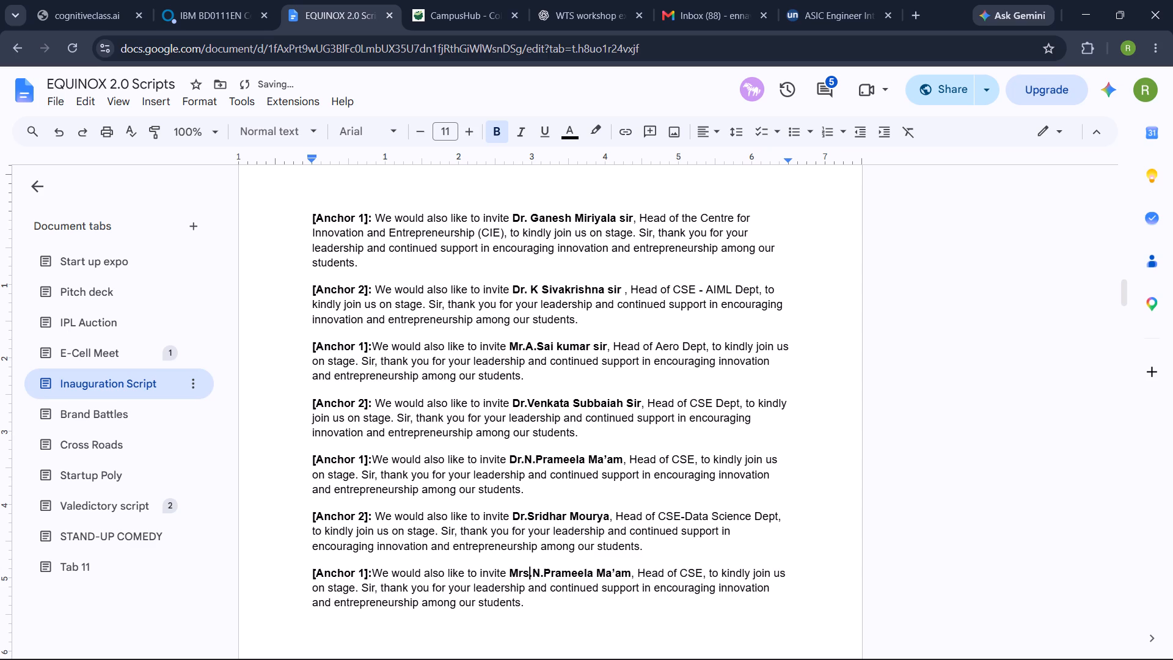
# Replace the guest's given name in the last Anchor 1 invitation with the next department head's first name, keeping the initial and "Ma'am".
pyautogui.click(591, 574)
pyautogui.press('BackSpace')
pyautogui.press('BackSpace')
pyautogui.press('BackSpace')
pyautogui.press('BackSpace')
pyautogui.press('BackSpace')
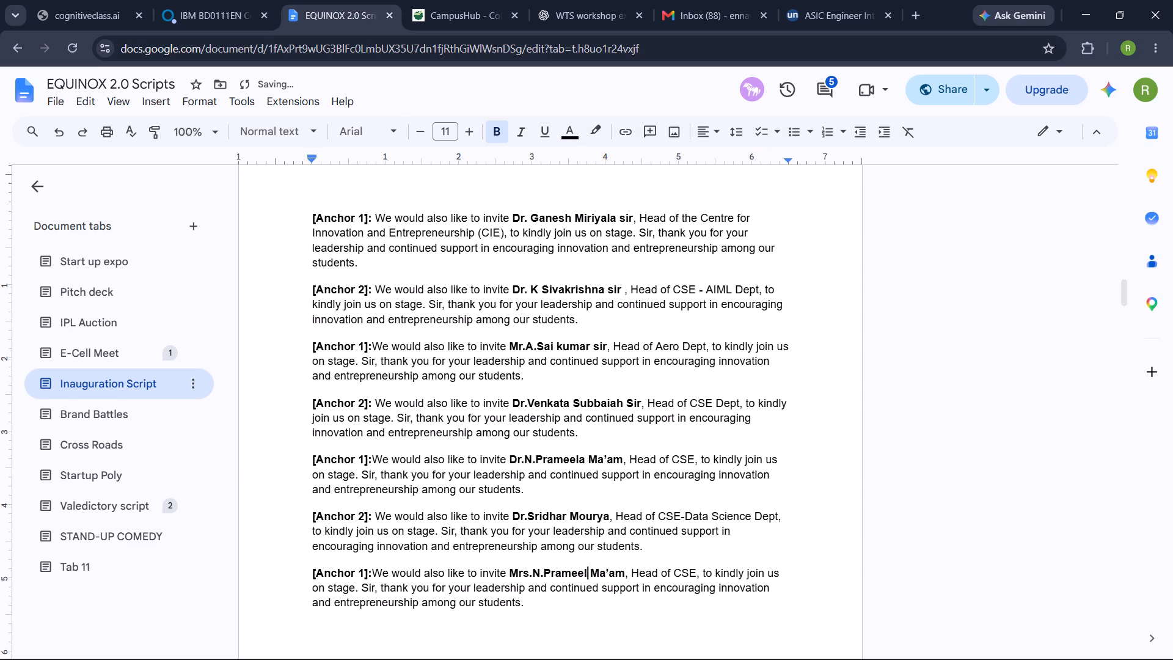
pyautogui.press('BackSpace')
pyautogui.press('BackSpace')
pyautogui.press('BackSpace')
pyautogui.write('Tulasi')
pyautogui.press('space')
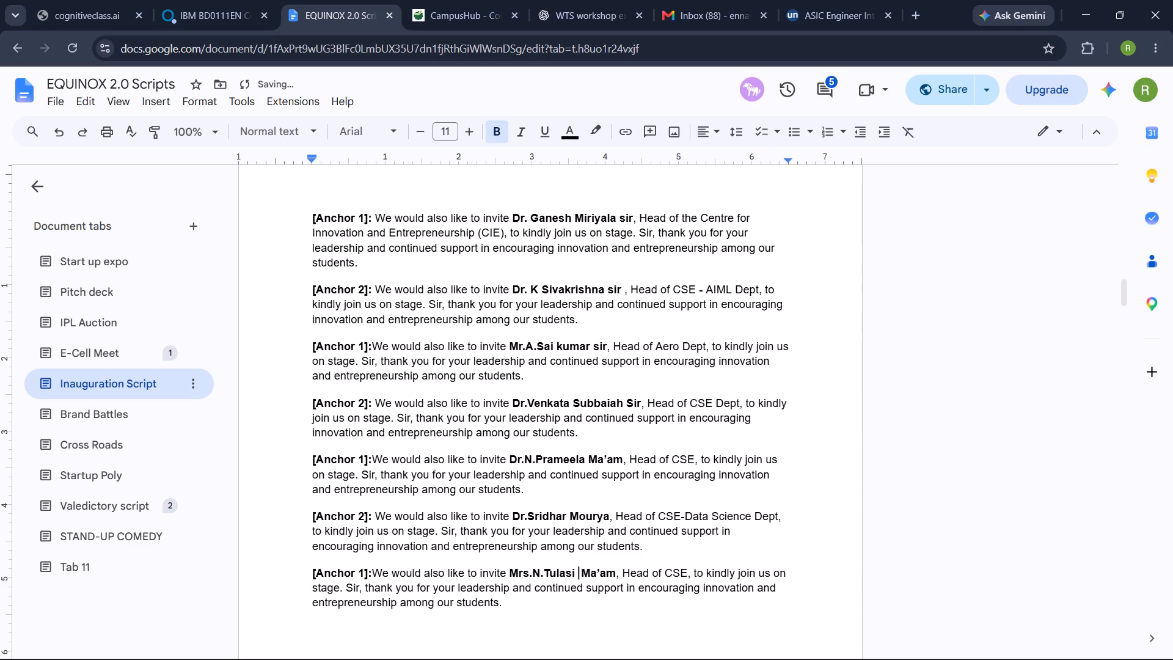
# Insert an "h" after the "T" in that guest's first name and add her second name before "Ma'am".
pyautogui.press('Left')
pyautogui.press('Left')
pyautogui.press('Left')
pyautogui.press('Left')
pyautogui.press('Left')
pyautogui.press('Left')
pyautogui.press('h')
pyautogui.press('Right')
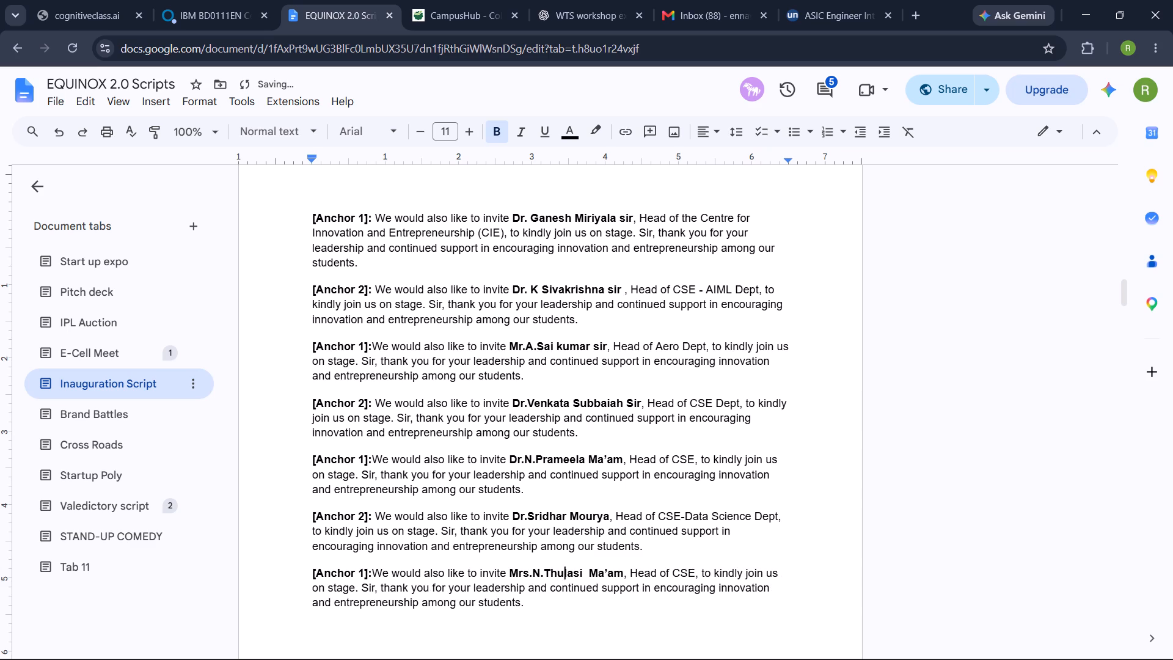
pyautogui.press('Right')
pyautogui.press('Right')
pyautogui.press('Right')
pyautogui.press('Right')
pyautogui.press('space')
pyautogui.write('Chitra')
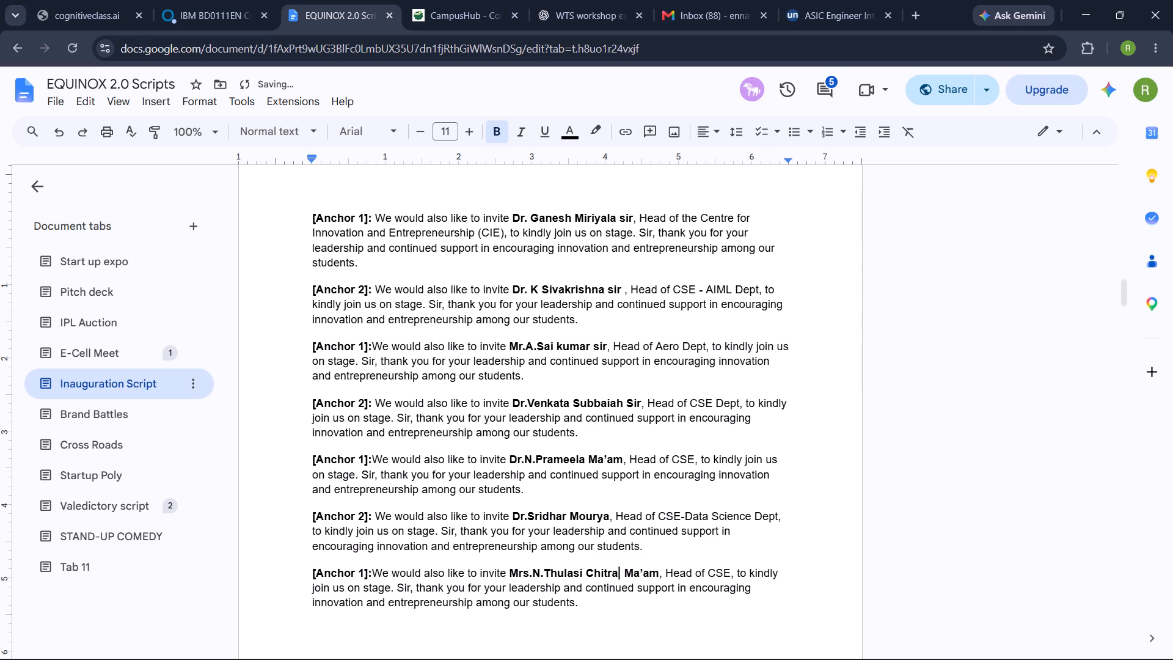
# Change the department in the last Anchor 1 invitation to "CSIT".
pyautogui.click(727, 571)
pyautogui.press('Right')
pyautogui.press('BackSpace')
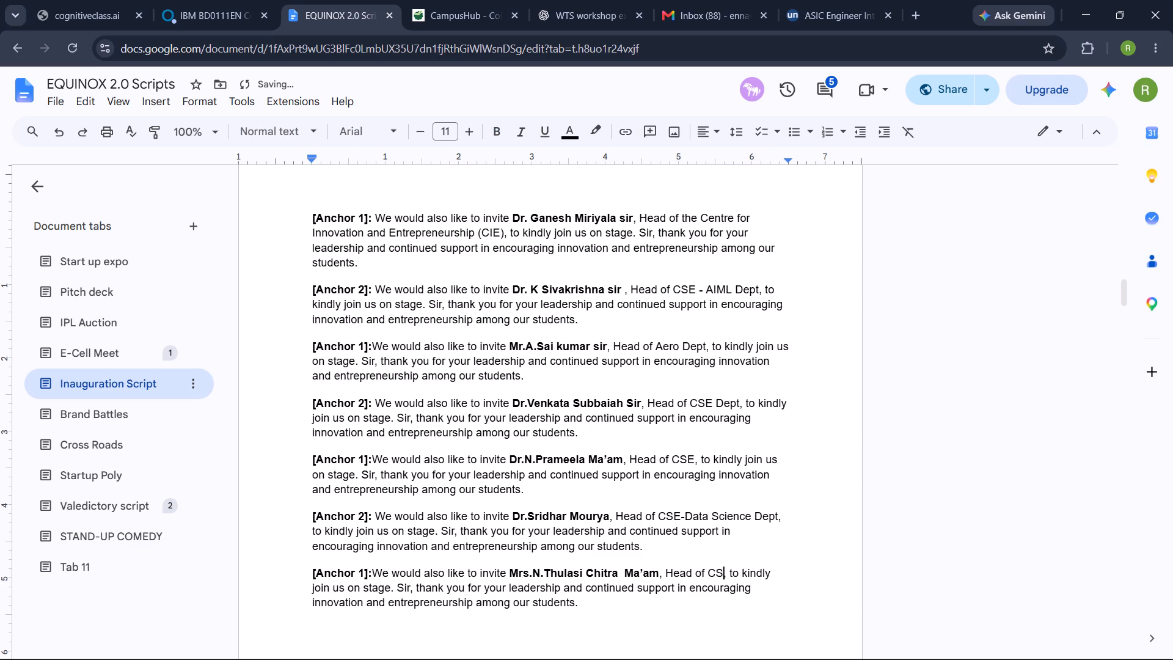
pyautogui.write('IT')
# Copy Anchor 2's CSE-Data Science Dept invitation and paste it as a new paragraph below the CSIT invitation.
pyautogui.click(592, 606)
pyautogui.press('Return')
pyautogui.moveTo(652, 551); pyautogui.dragTo(575, 538)
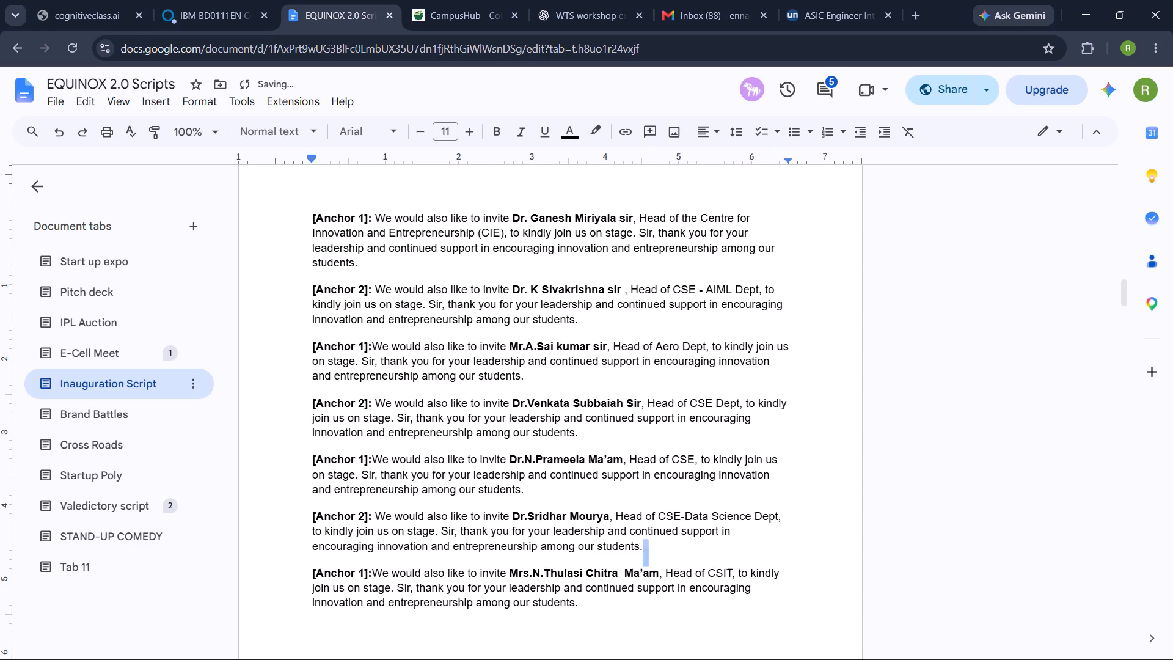
pyautogui.moveTo(575, 538); pyautogui.dragTo(291, 521)
pyautogui.hotkey('ctrl', 'c')
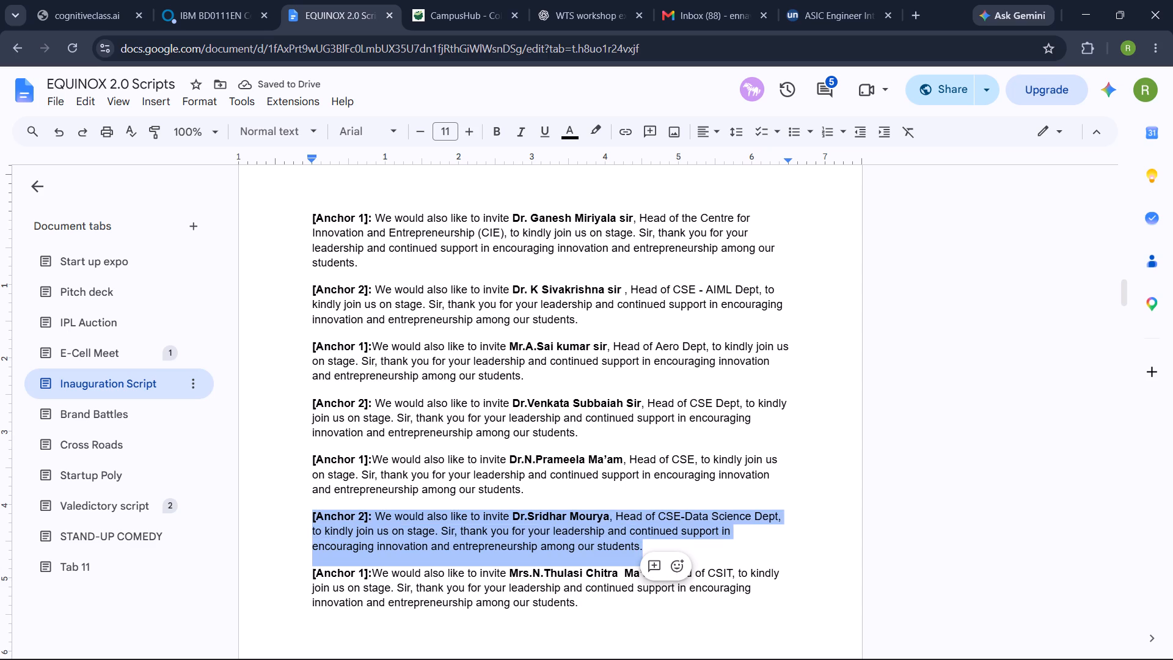
pyautogui.click(592, 606)
pyautogui.press('Return')
pyautogui.hotkey('ctrl', 'v')
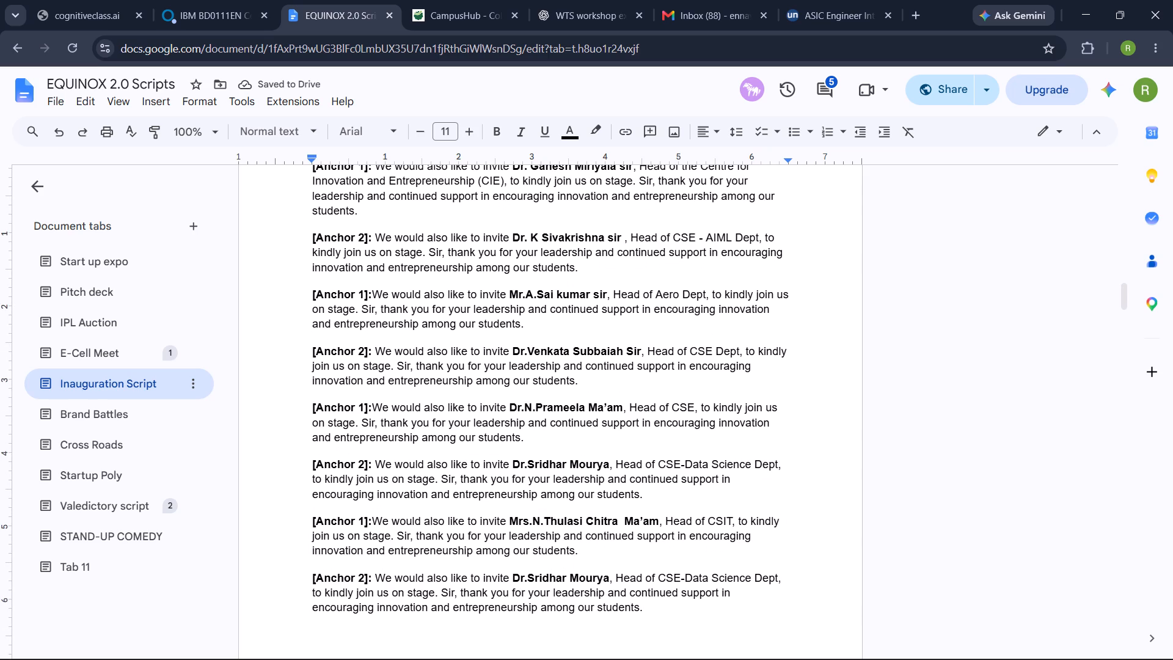
# Replace the guest's name in Anchor 2's copied invitation with the next department head's initial "V." and name, keeping the title "Dr.".
pyautogui.click(611, 580)
pyautogui.press('BackSpace')
pyautogui.press('BackSpace')
pyautogui.press('BackSpace')
pyautogui.press('BackSpace')
pyautogui.press('BackSpace')
pyautogui.press('BackSpace')
pyautogui.press('BackSpace')
pyautogui.press('BackSpace')
pyautogui.press('BackSpace')
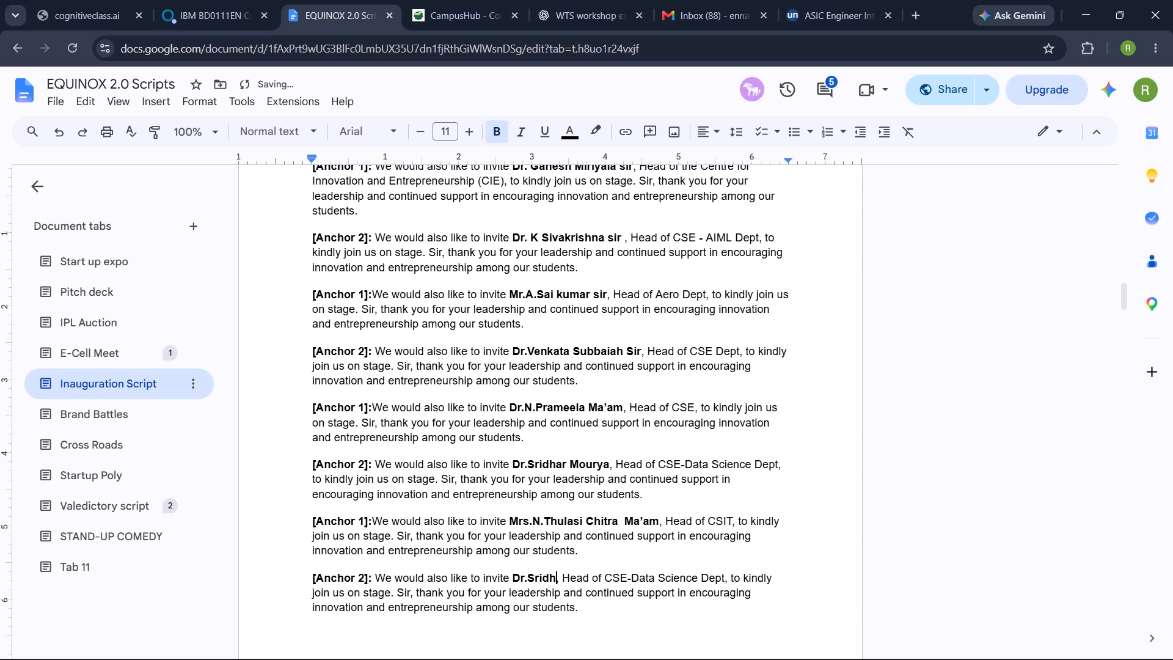
pyautogui.press('BackSpace')
pyautogui.press('BackSpace')
pyautogui.press('BackSpace')
pyautogui.press('BackSpace')
pyautogui.press('BackSpace')
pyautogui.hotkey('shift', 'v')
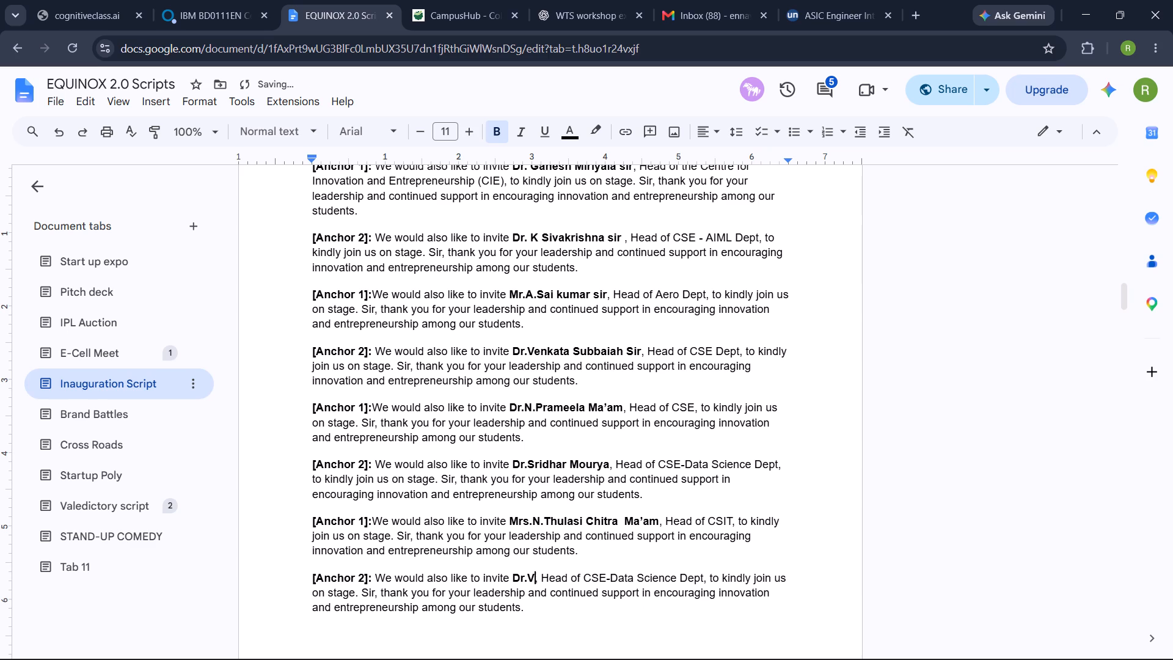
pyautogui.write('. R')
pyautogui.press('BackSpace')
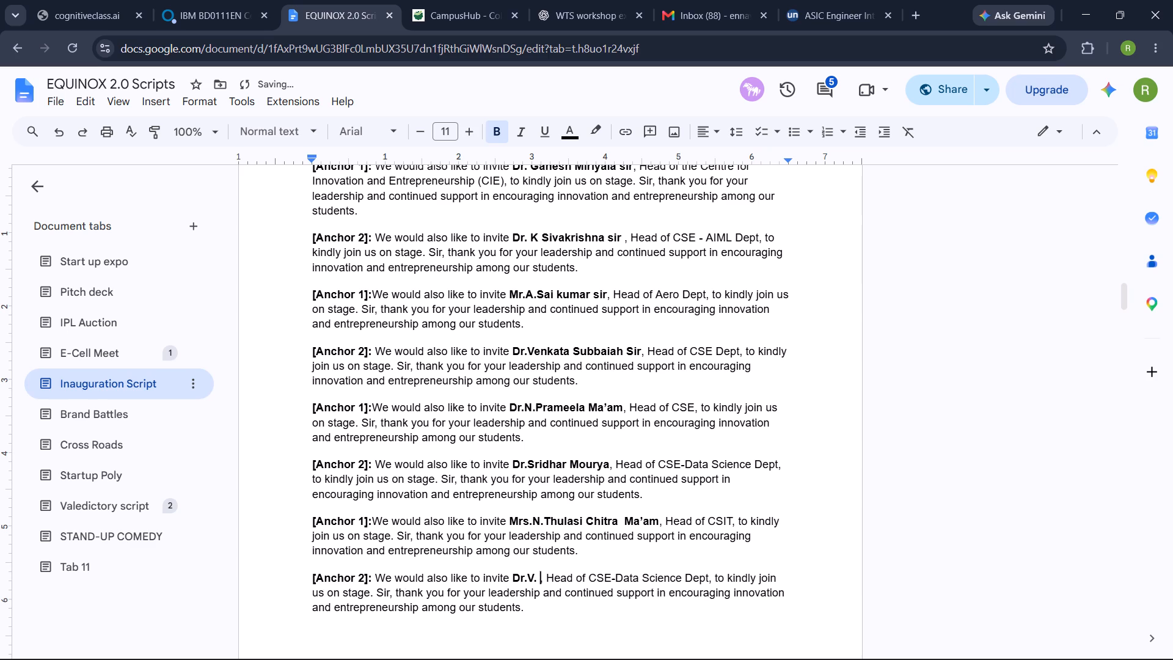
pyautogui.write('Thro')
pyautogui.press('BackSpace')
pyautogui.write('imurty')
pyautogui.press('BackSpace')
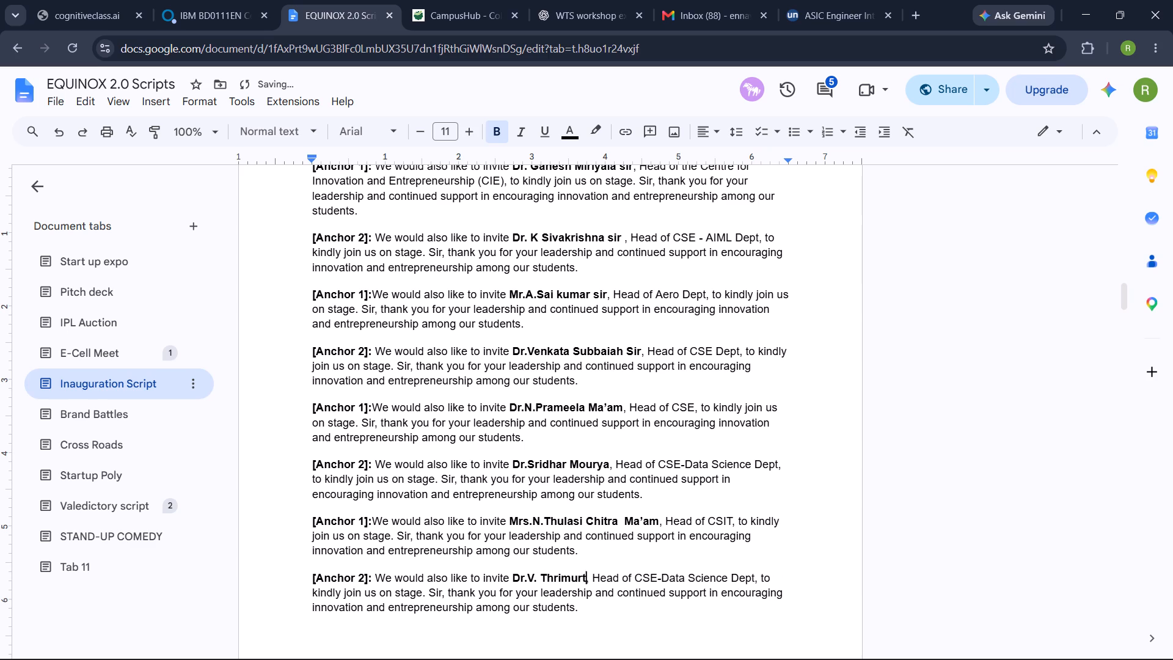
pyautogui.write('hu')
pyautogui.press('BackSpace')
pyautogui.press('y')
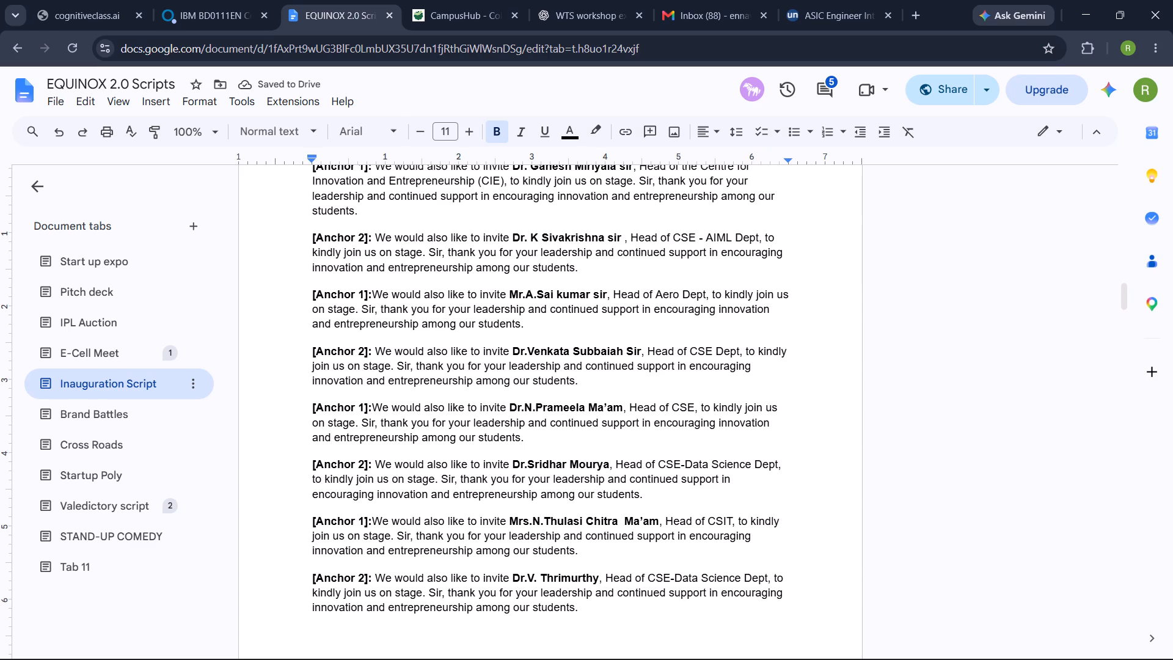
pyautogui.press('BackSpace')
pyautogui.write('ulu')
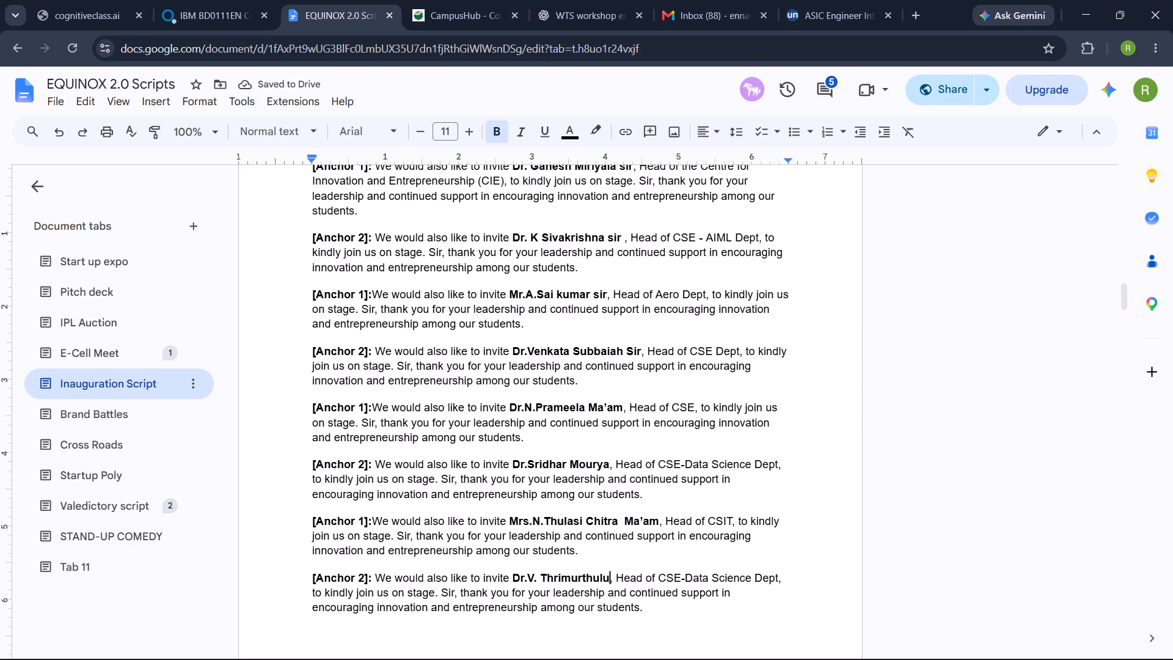
# Delete the department name "CSE-Data Science" before "Dept" in Anchor 2's copied invitation.
pyautogui.click(750, 581)
pyautogui.press('BackSpace')
pyautogui.press('BackSpace')
pyautogui.press('BackSpace')
pyautogui.press('BackSpace')
pyautogui.press('BackSpace')
pyautogui.press('BackSpace')
pyautogui.press('BackSpace')
pyautogui.press('BackSpace')
pyautogui.press('BackSpace')
pyautogui.press('BackSpace')
pyautogui.press('BackSpace')
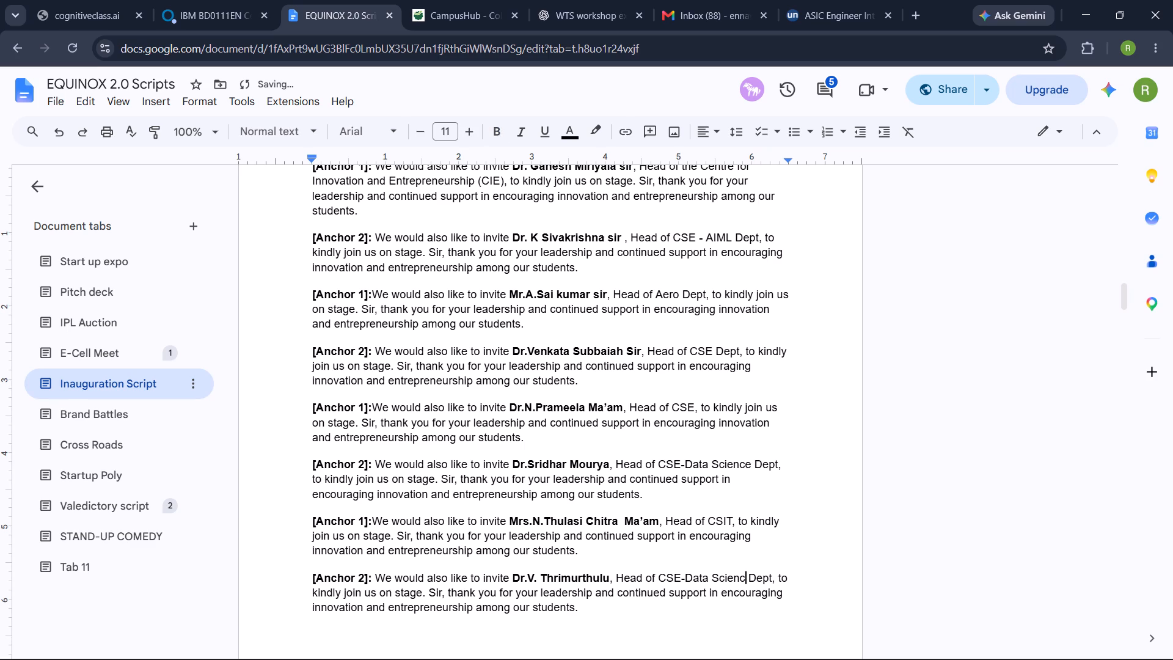
pyautogui.press('BackSpace')
pyautogui.press('BackSpace')
pyautogui.press('BackSpace')
pyautogui.press('BackSpace')
pyautogui.press('BackSpace')
pyautogui.press('BackSpace')
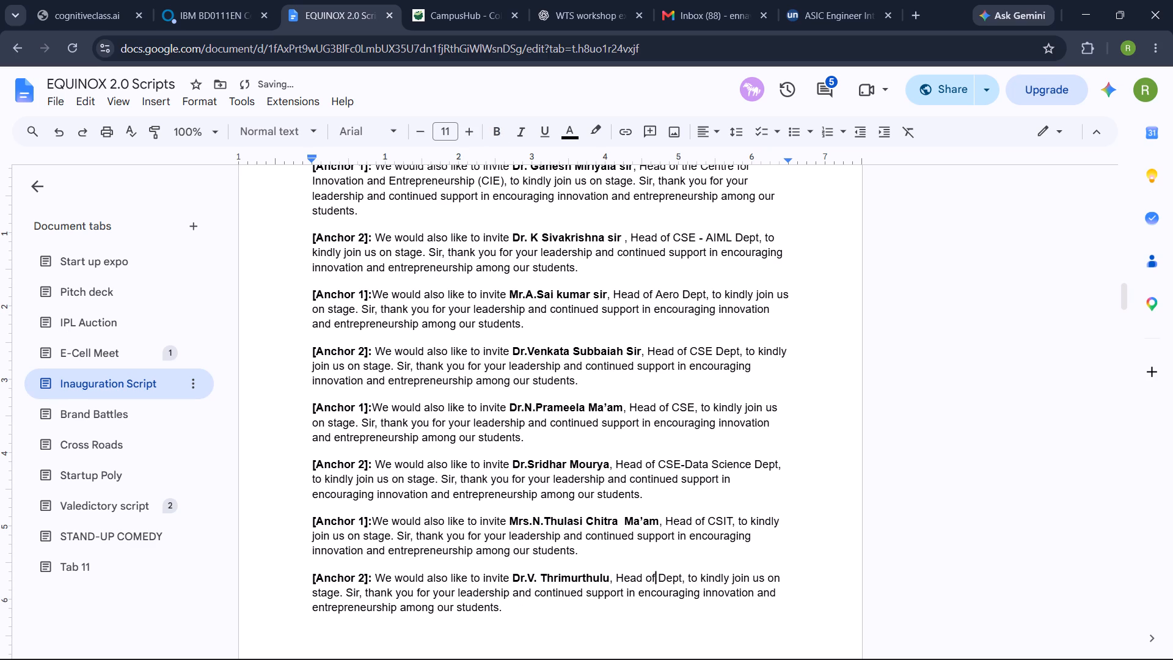
# Insert the department name "ECE" before "Dept" in the last Anchor 2 invitation.
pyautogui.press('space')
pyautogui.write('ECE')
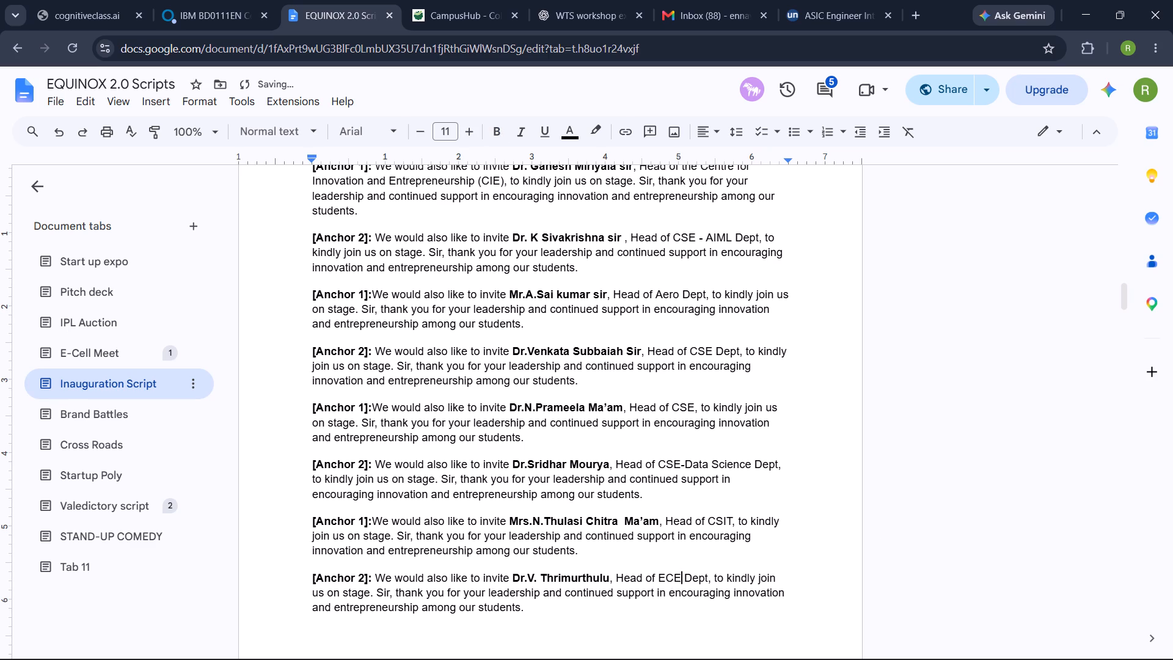
# Add "Dept" after "CSIT" in Anchor 1's CSIT invitation.
pyautogui.click(733, 517)
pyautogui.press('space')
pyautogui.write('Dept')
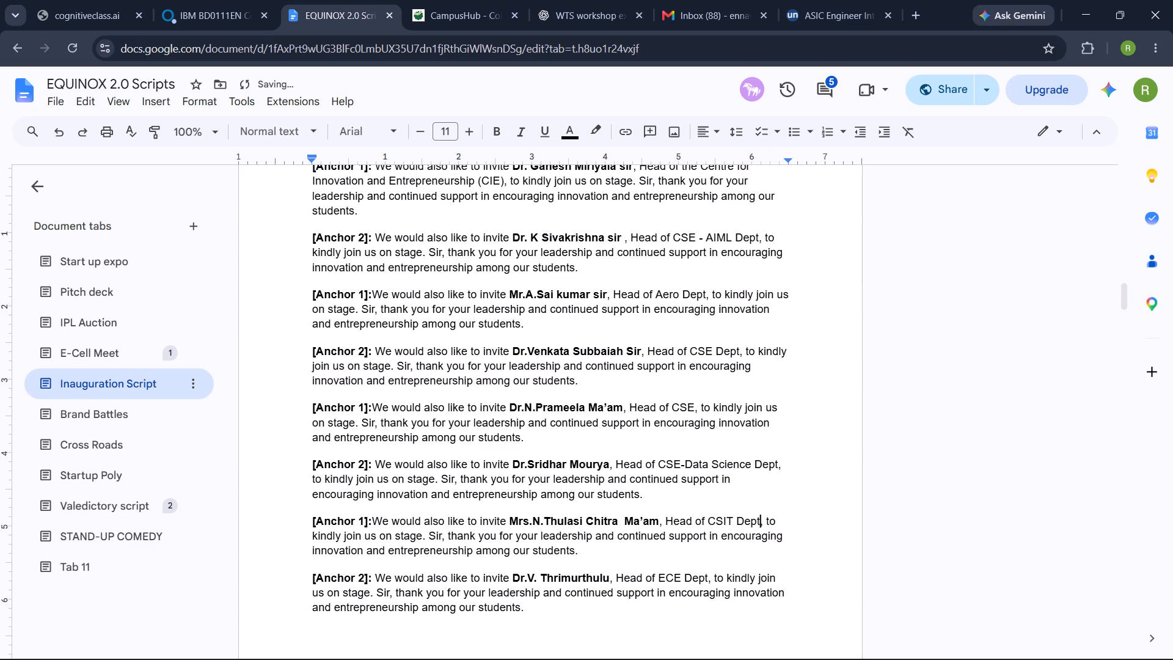
# Paste the copied CSE-Data Science Dept invitation as a new paragraph below the ECE invitation.
pyautogui.click(590, 607)
pyautogui.press('Return')
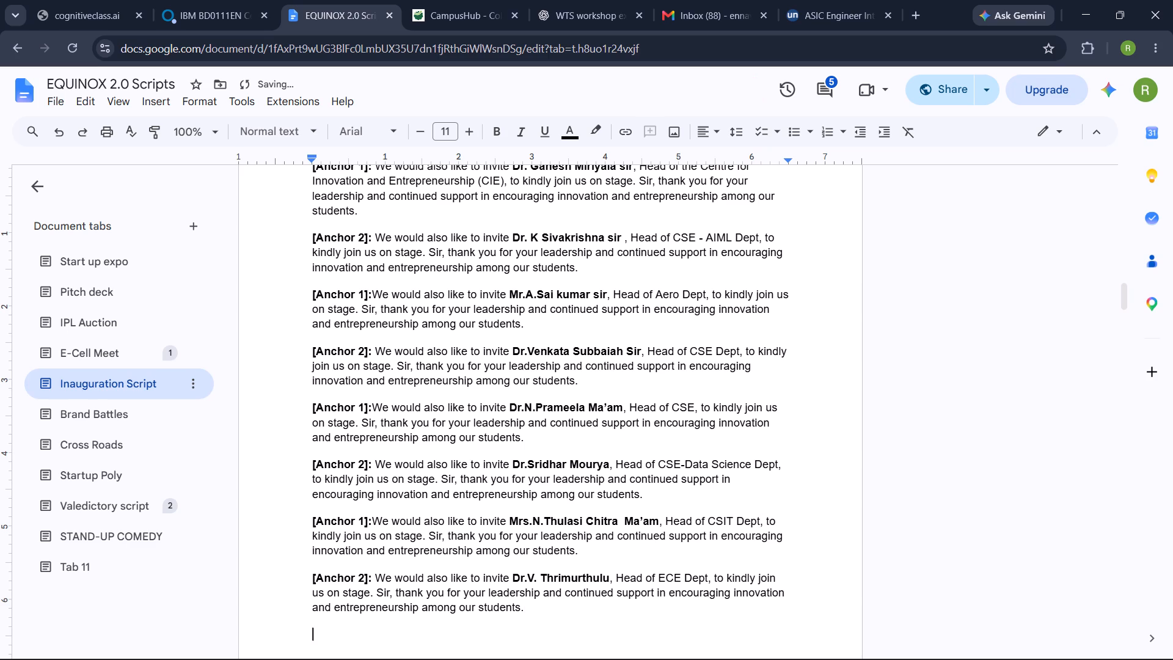
pyautogui.hotkey('ctrl', 'v')
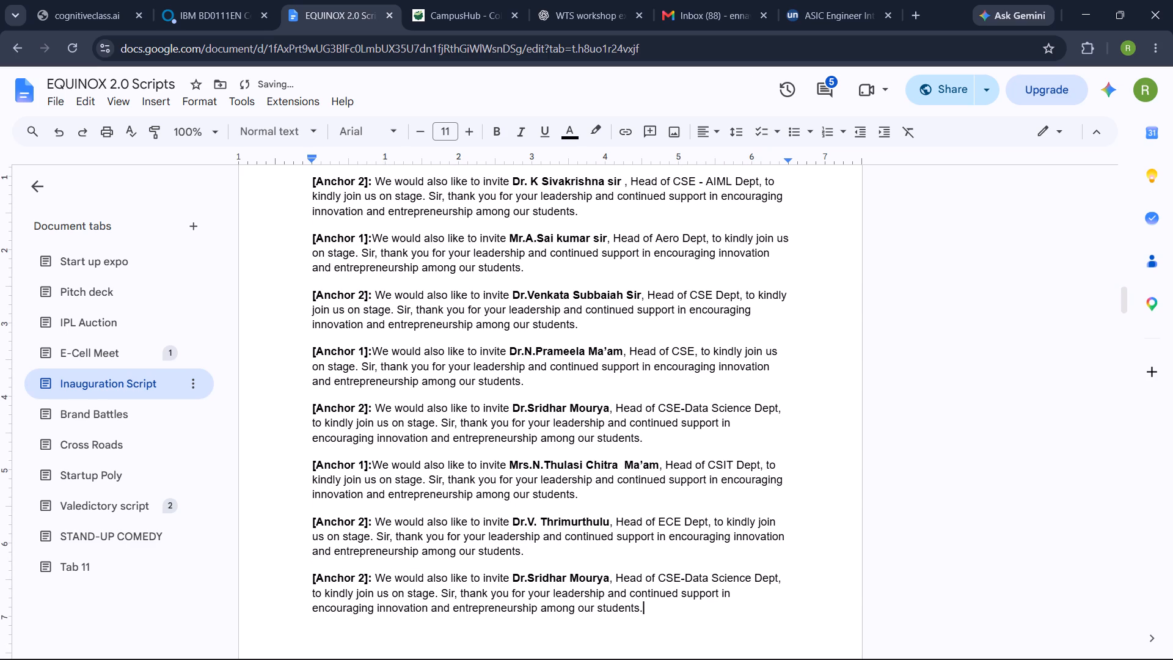
# Replace the guest's name in the newly pasted invitation with "Ramesh", keeping the title "Dr.".
pyautogui.click(610, 581)
pyautogui.press('BackSpace')
pyautogui.press('BackSpace')
pyautogui.press('BackSpace')
pyautogui.press('BackSpace')
pyautogui.press('BackSpace')
pyautogui.press('BackSpace')
pyautogui.press('BackSpace')
pyautogui.press('BackSpace')
pyautogui.press('BackSpace')
pyautogui.press('BackSpace')
pyautogui.press('BackSpace')
pyautogui.press('BackSpace')
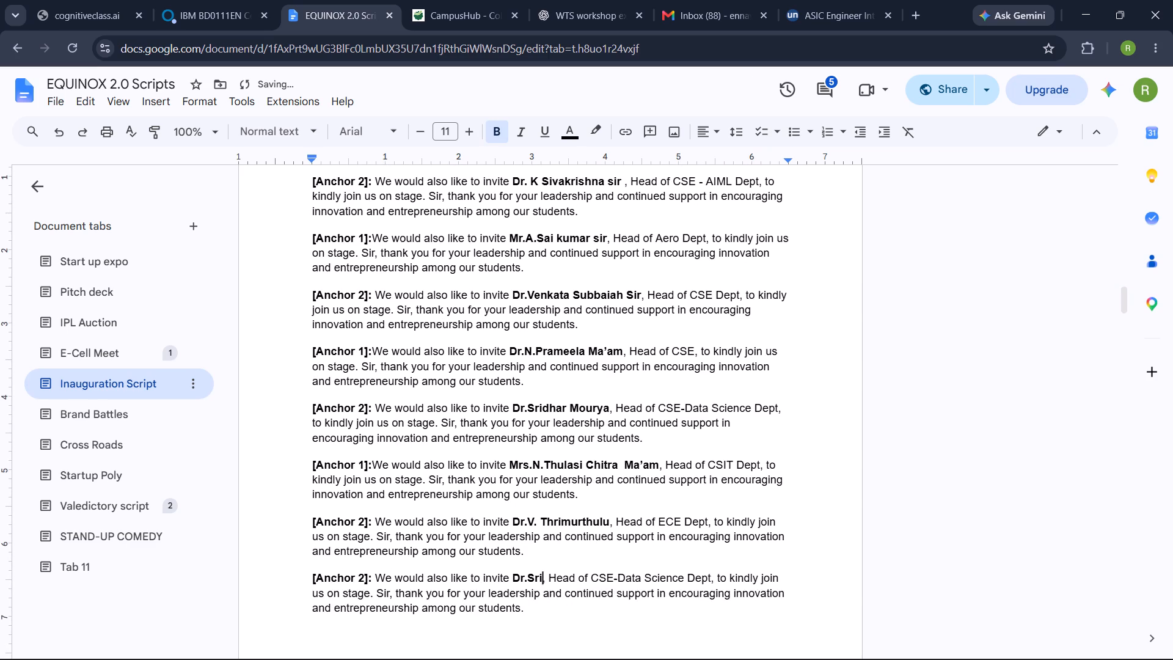
pyautogui.press('BackSpace')
pyautogui.press('BackSpace')
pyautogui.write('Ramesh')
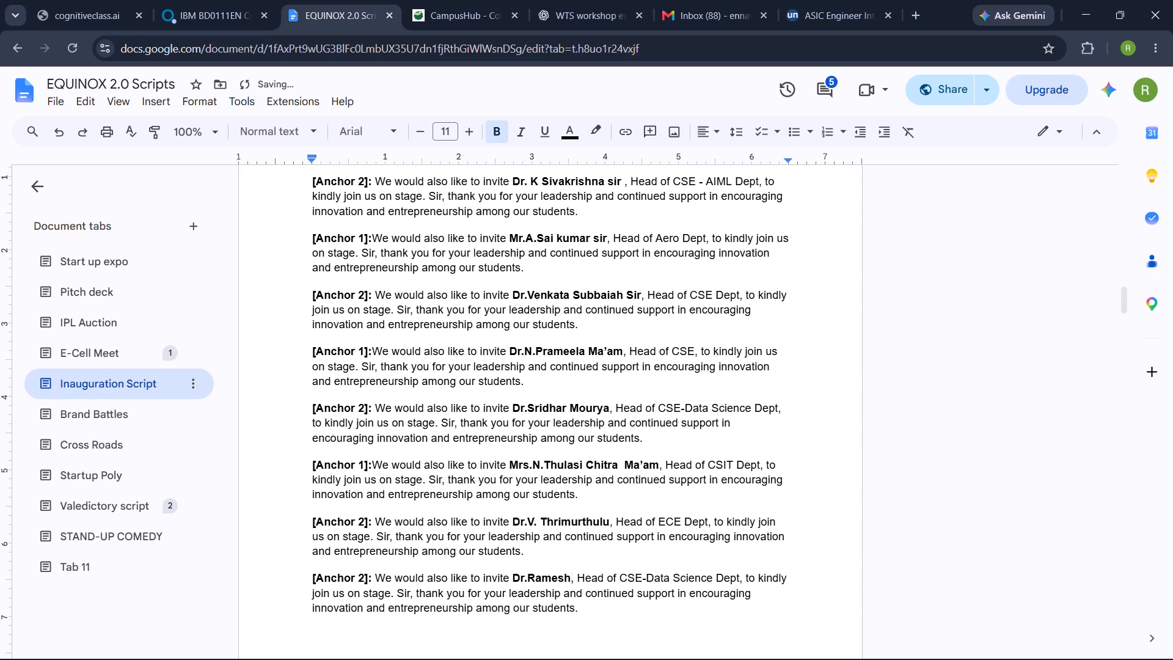
# Add the honorific "sir" after the guest's name in both the ECE invitation and the last Anchor 2 invitation.
pyautogui.click(608, 522)
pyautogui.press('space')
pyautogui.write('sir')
pyautogui.click(572, 577)
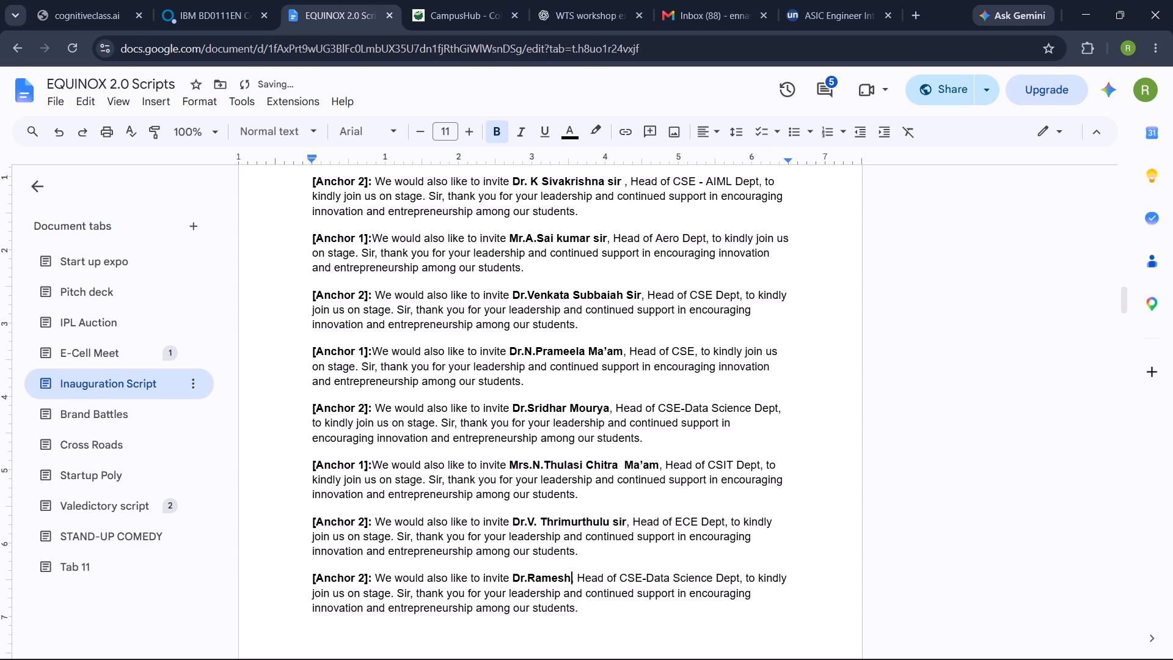
pyautogui.press('Left')
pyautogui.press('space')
pyautogui.press('BackSpace')
pyautogui.press('Right')
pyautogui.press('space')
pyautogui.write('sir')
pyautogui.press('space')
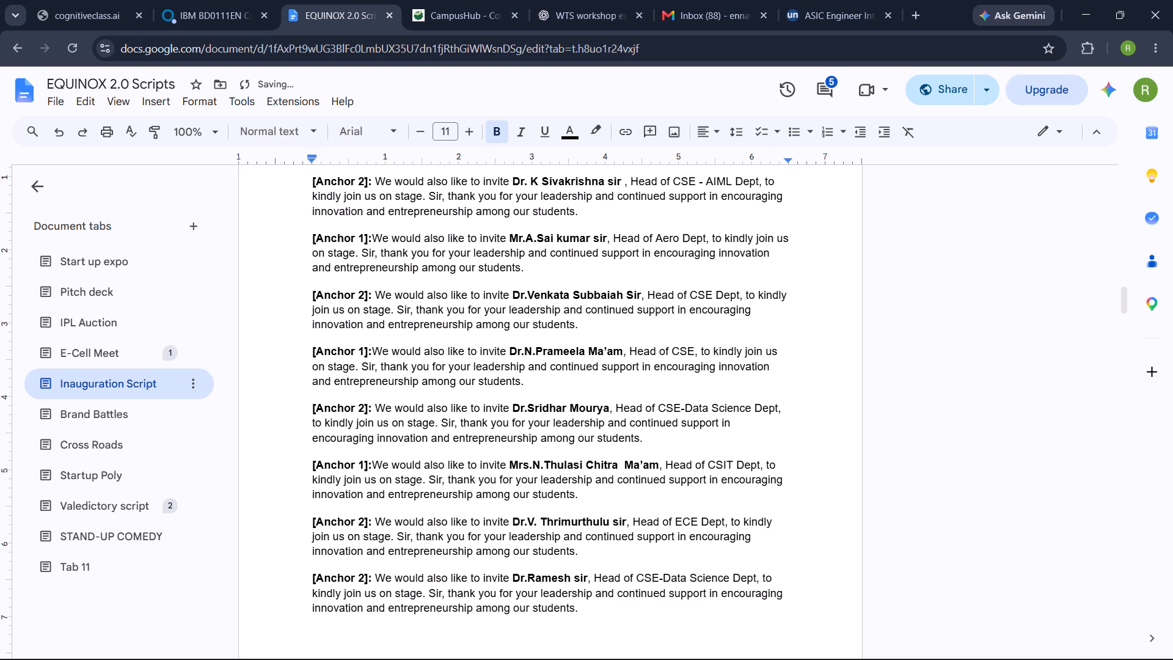
# Replace the department "CSE-Data Science" with "EEE" in the last Anchor 2 invitation.
pyautogui.click(731, 577)
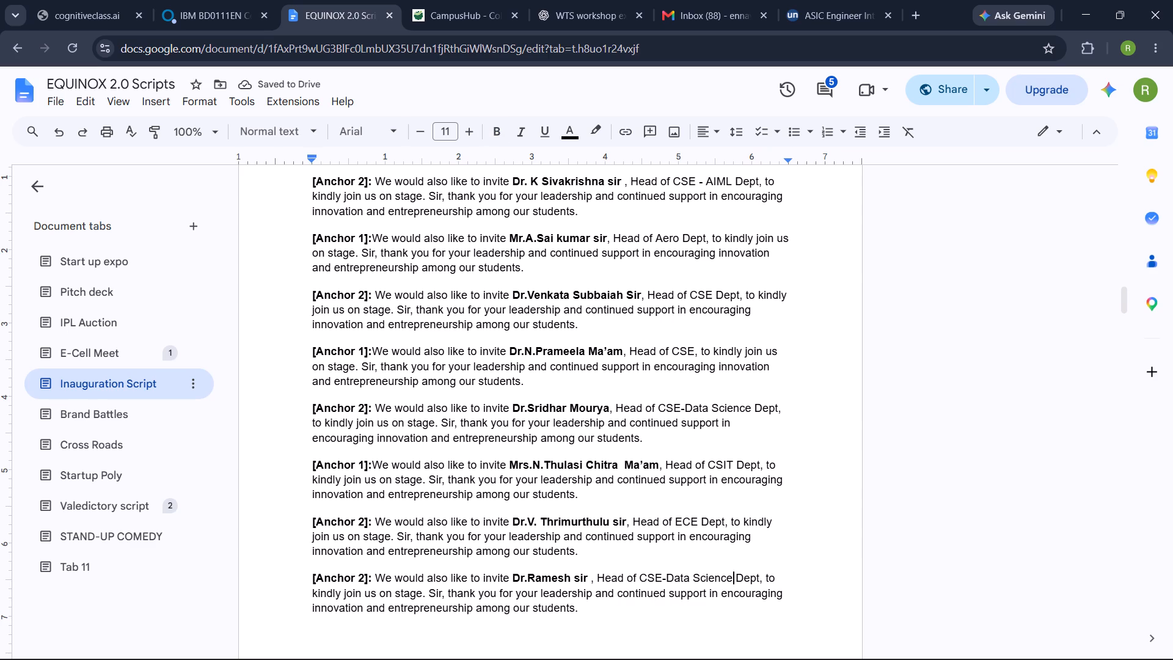
pyautogui.press('BackSpace')
pyautogui.press('BackSpace')
pyautogui.press('BackSpace')
pyautogui.press('BackSpace')
pyautogui.press('BackSpace')
pyautogui.press('BackSpace')
pyautogui.press('BackSpace')
pyautogui.press('BackSpace')
pyautogui.press('BackSpace')
pyautogui.press('BackSpace')
pyautogui.press('BackSpace')
pyautogui.press('BackSpace')
pyautogui.press('BackSpace')
pyautogui.press('BackSpace')
pyautogui.press('BackSpace')
pyautogui.press('BackSpace')
pyautogui.press('BackSpace')
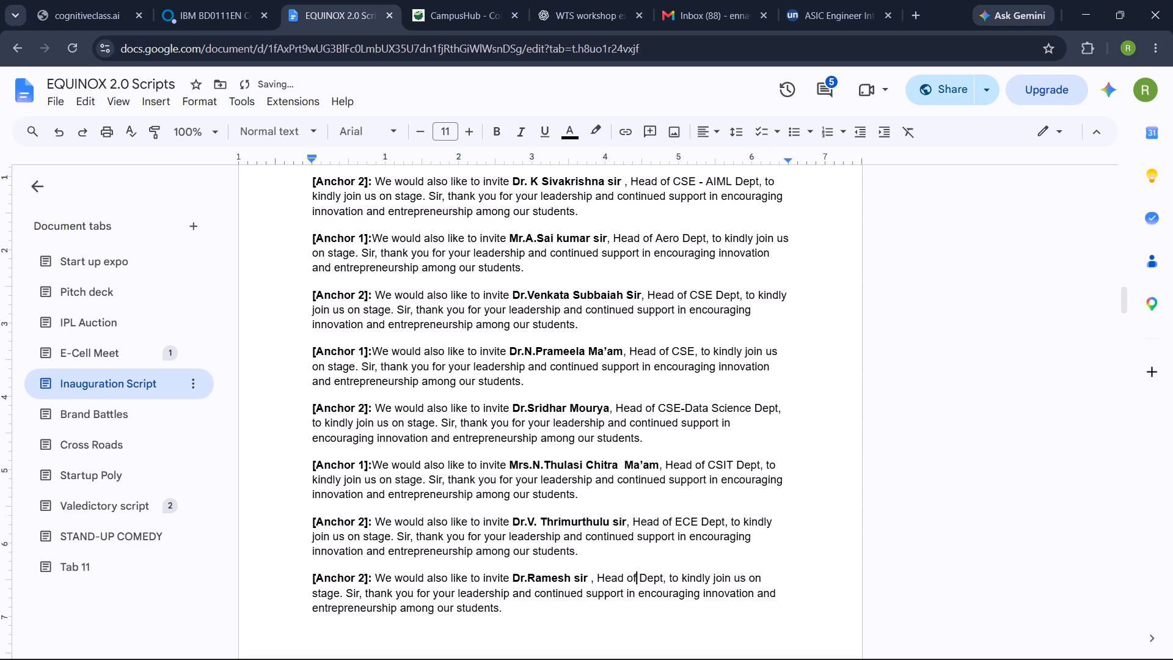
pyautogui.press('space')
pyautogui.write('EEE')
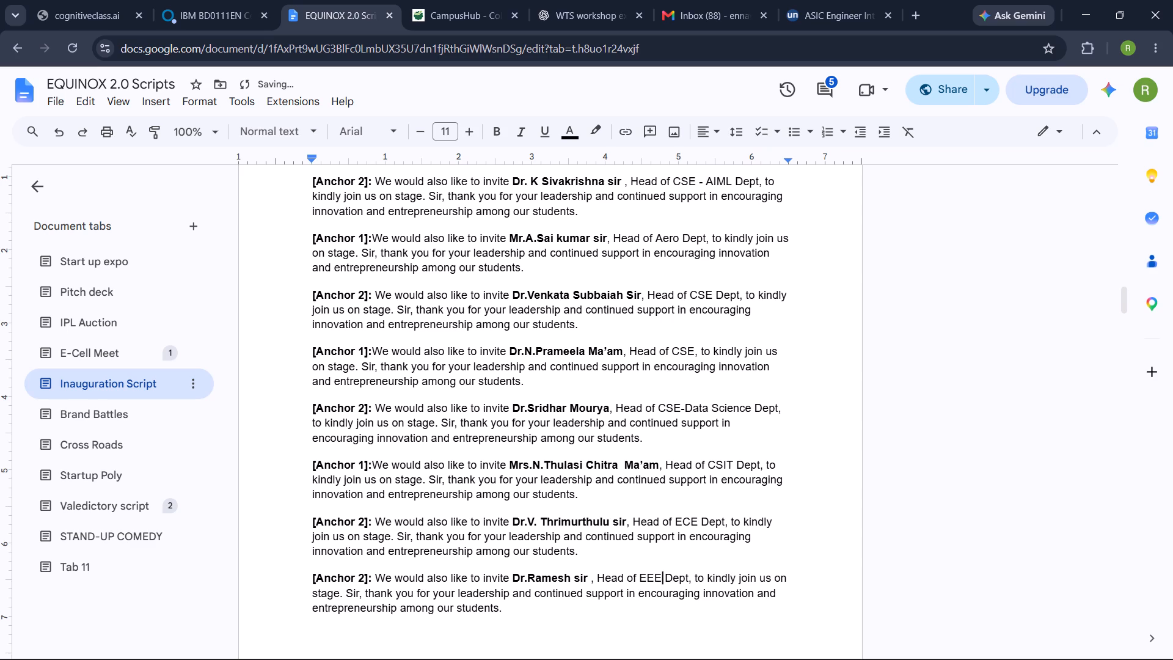
# Paste another copy of the CSE-Data Science Dept invitation as a new paragraph below the EEE invitation.
pyautogui.click(522, 620)
pyautogui.press('\\')
pyautogui.press('BackSpace')
pyautogui.press('Return')
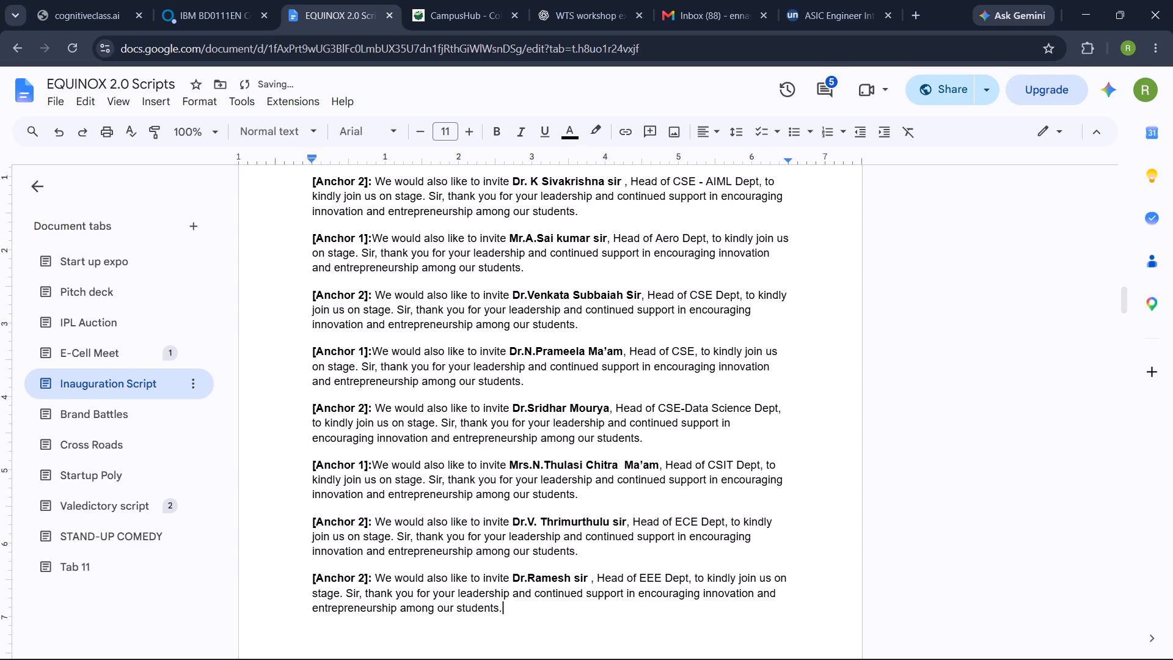
pyautogui.hotkey('ctrl', 'v')
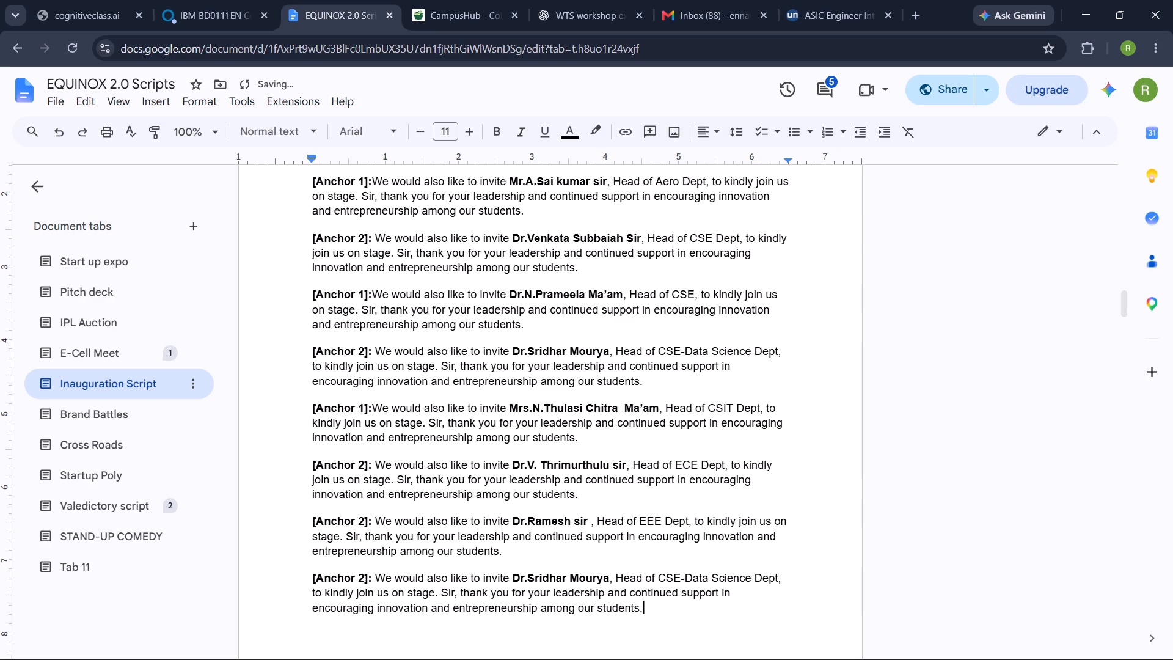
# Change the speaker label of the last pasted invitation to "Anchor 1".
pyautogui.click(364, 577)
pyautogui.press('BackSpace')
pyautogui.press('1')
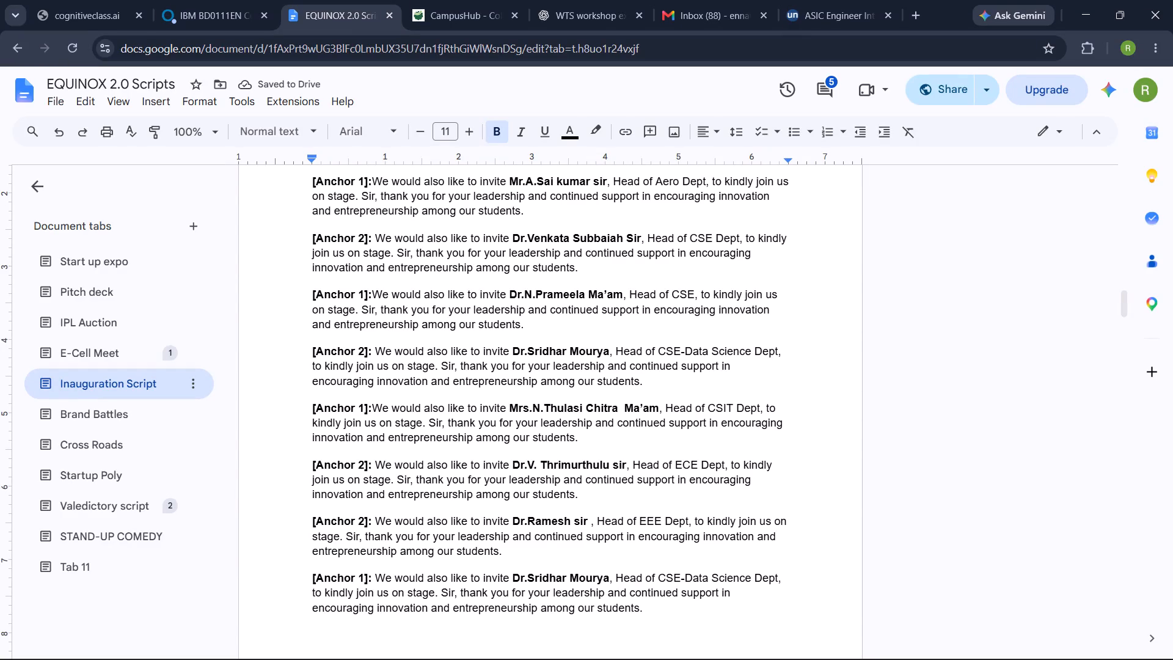
# Change the speaker label of the EEE Dept invitation to "Anchor 1".
pyautogui.click(364, 521)
pyautogui.press('BackSpace')
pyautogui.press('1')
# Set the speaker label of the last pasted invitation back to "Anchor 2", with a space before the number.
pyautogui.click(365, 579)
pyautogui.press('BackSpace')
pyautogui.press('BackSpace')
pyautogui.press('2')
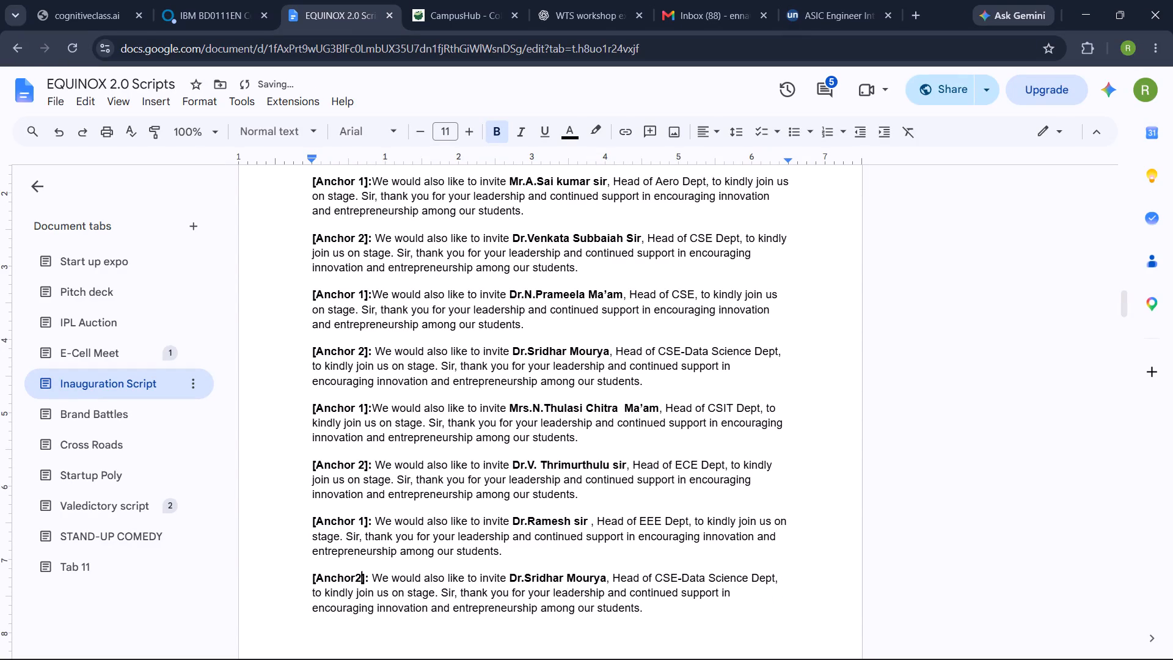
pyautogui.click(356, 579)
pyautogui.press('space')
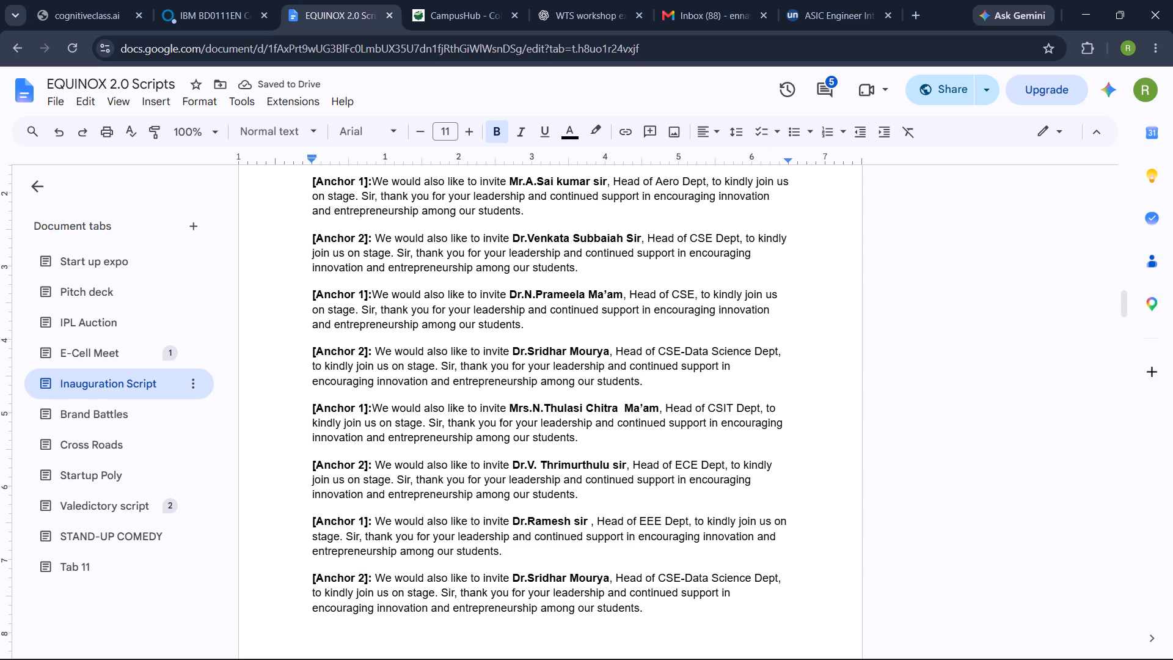
# Replace the guest's name in the last Anchor 2 invitation with the next department head's initial "N." and name, keeping the title "Dr.".
pyautogui.click(609, 579)
pyautogui.press('BackSpace')
pyautogui.press('BackSpace')
pyautogui.press('BackSpace')
pyautogui.press('BackSpace')
pyautogui.press('BackSpace')
pyautogui.press('BackSpace')
pyautogui.press('BackSpace')
pyautogui.press('BackSpace')
pyautogui.press('BackSpace')
pyautogui.press('BackSpace')
pyautogui.press('BackSpace')
pyautogui.press('BackSpace')
pyautogui.press('BackSpace')
pyautogui.press('BackSpace')
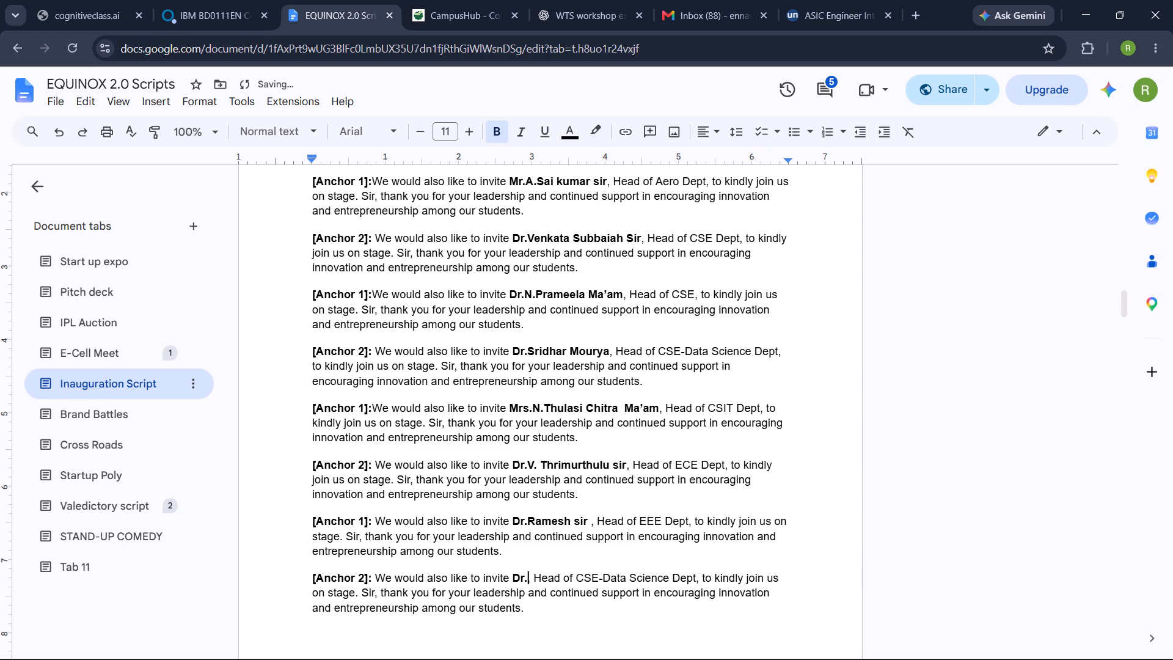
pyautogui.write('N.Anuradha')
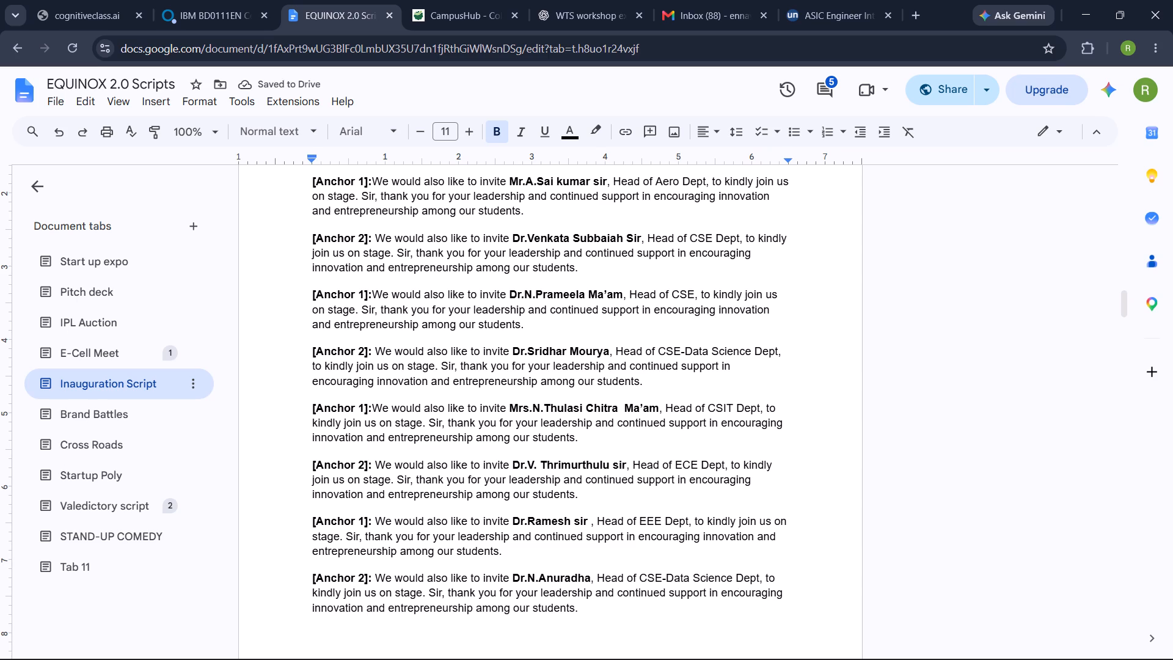
# Change the department in the last Anchor 2 invitation, below the EEE Dept one, to "Mechanical".
pyautogui.click(733, 580)
pyautogui.press('BackSpace')
pyautogui.press('BackSpace')
pyautogui.press('BackSpace')
pyautogui.press('BackSpace')
pyautogui.press('BackSpace')
pyautogui.press('BackSpace')
pyautogui.press('BackSpace')
pyautogui.press('BackSpace')
pyautogui.press('BackSpace')
pyautogui.press('BackSpace')
pyautogui.press('BackSpace')
pyautogui.press('BackSpace')
pyautogui.press('BackSpace')
pyautogui.press('BackSpace')
pyautogui.press('BackSpace')
pyautogui.press('BackSpace')
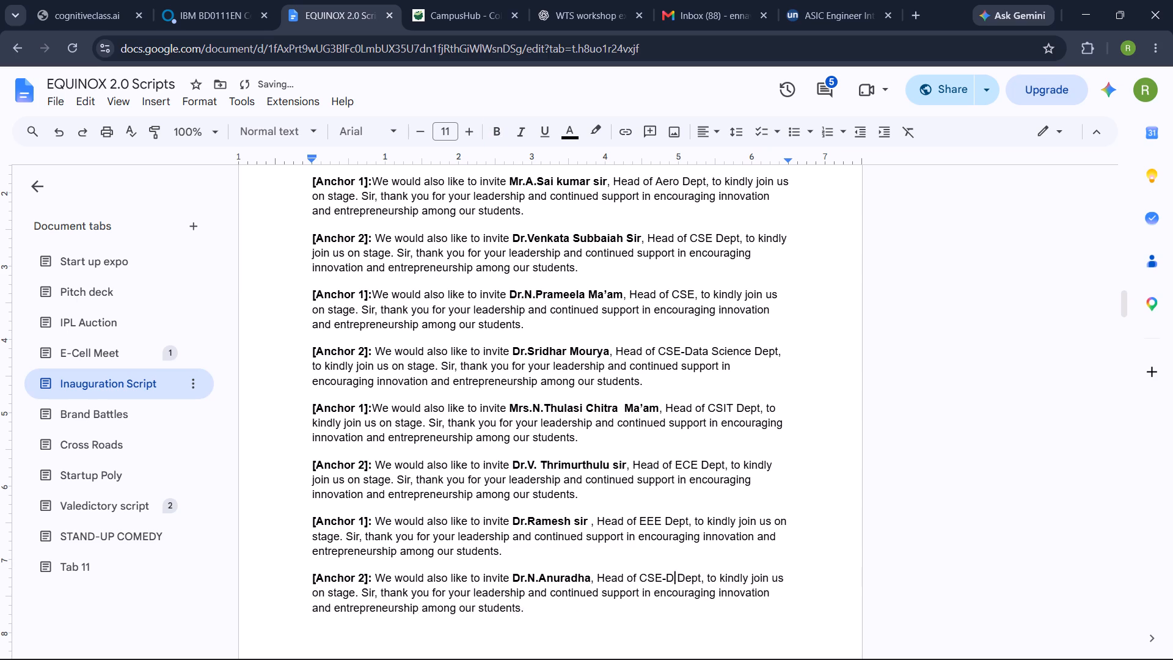
pyautogui.press('BackSpace')
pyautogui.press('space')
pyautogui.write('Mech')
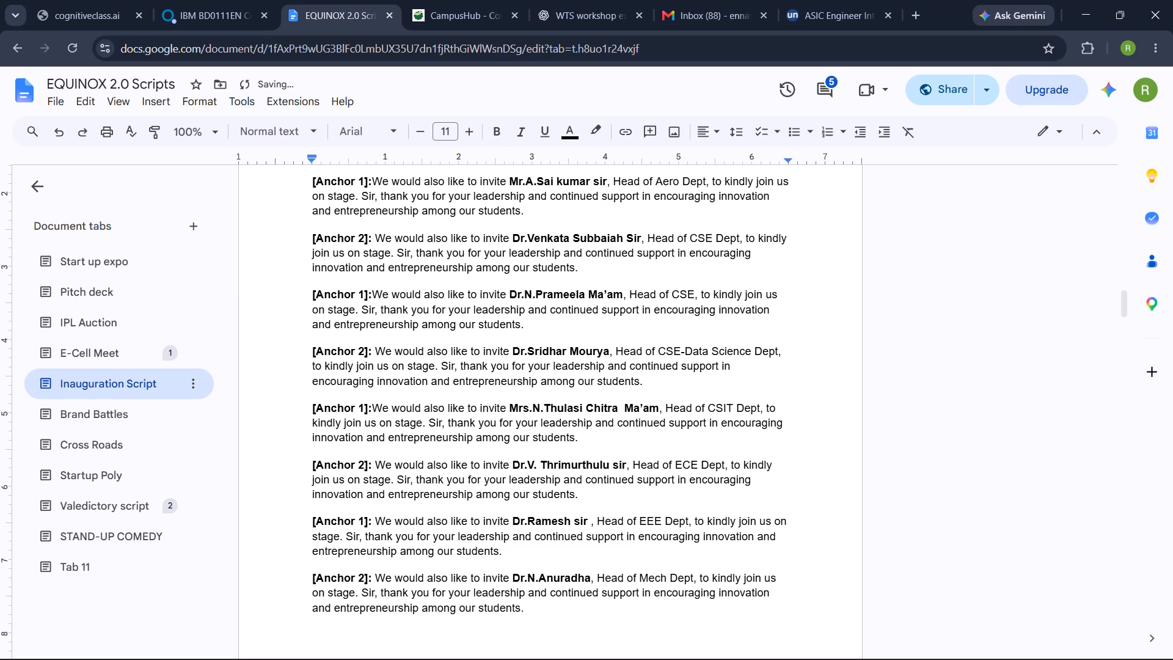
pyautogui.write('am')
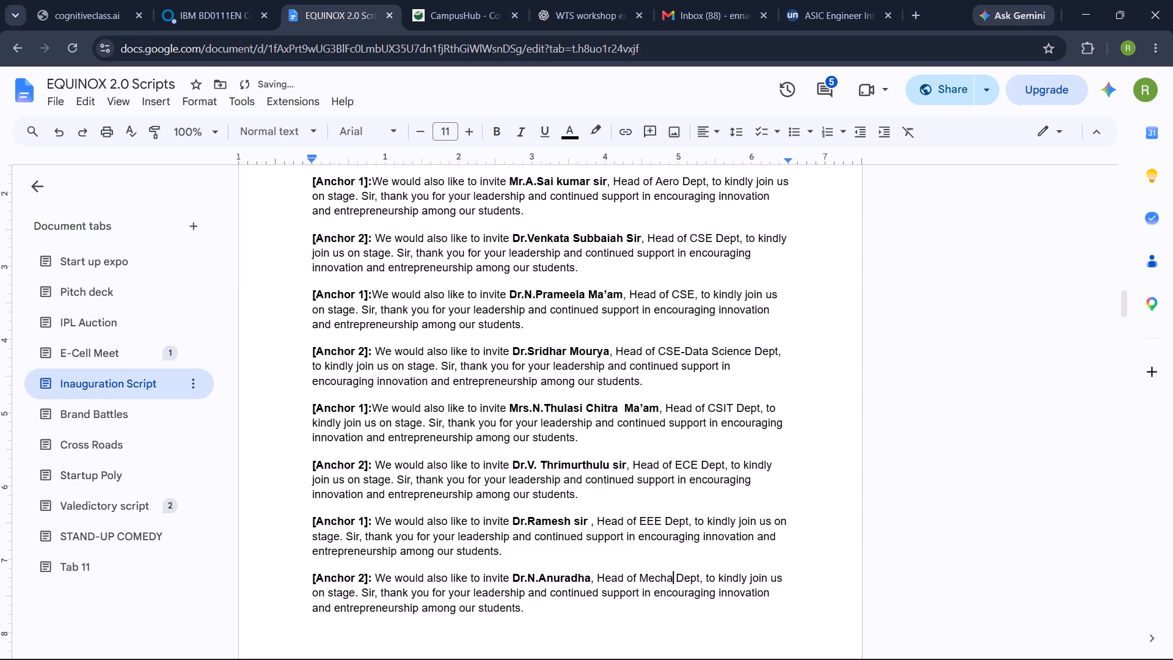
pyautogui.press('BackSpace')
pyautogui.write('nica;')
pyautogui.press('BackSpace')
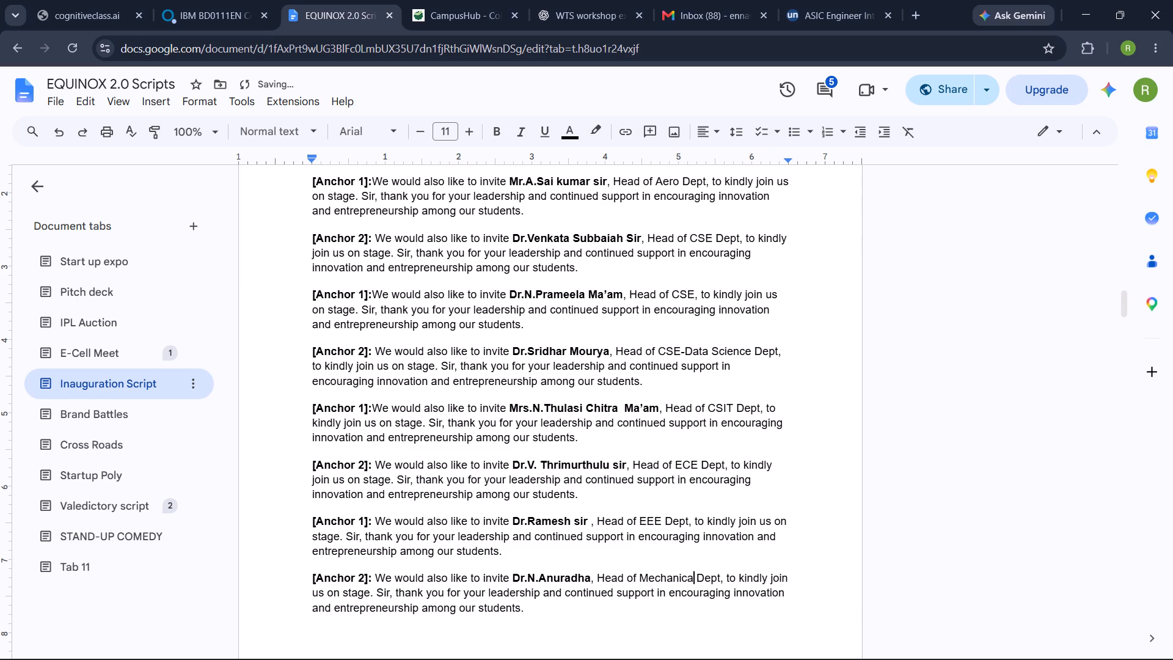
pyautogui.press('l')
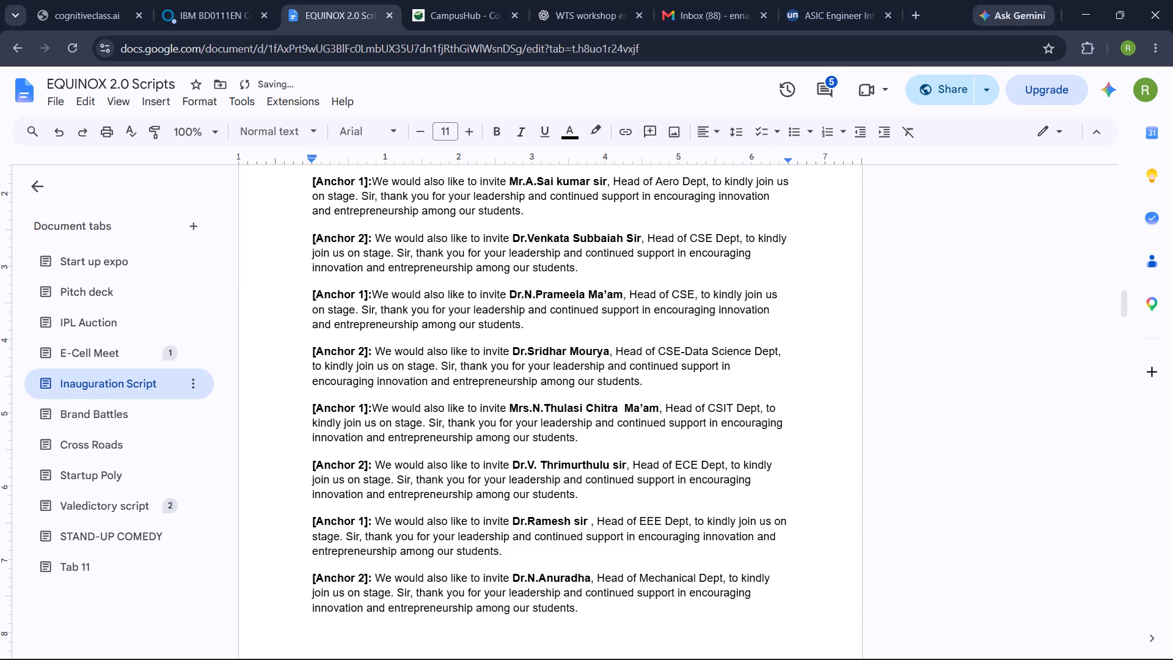
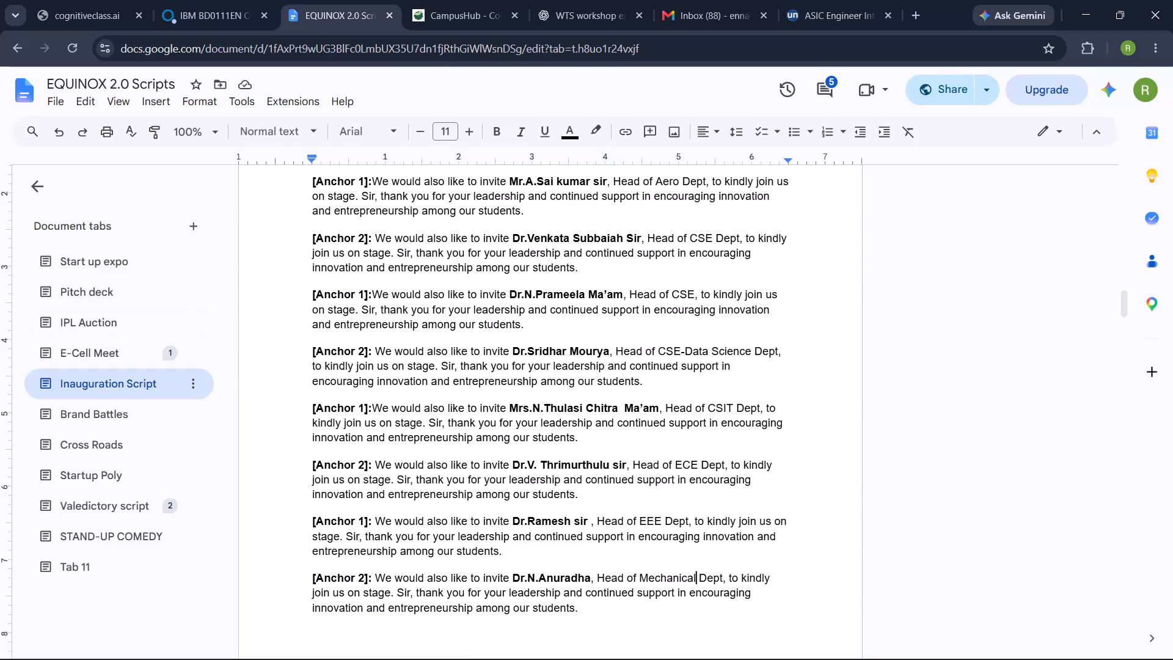
# Add the honorific "Sir" after the guest's name in Anchor 2's Mechanical Dept invitation, followed by a space before the comma.
pyautogui.scroll(1, 475, 407)
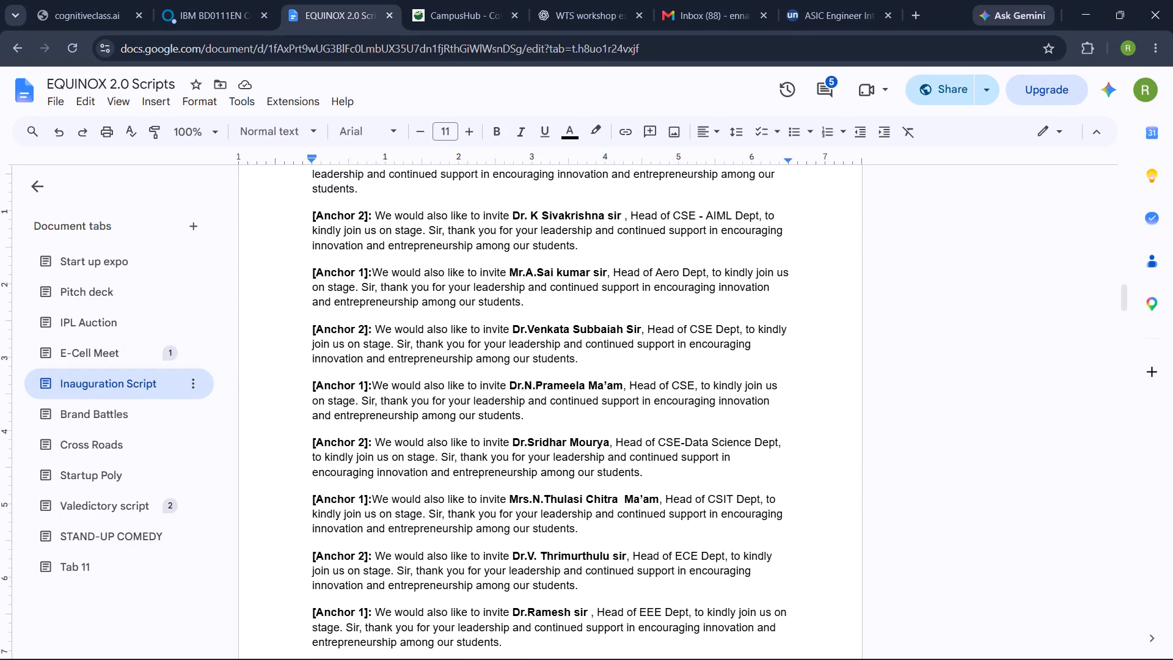
pyautogui.scroll(-1, 475, 407)
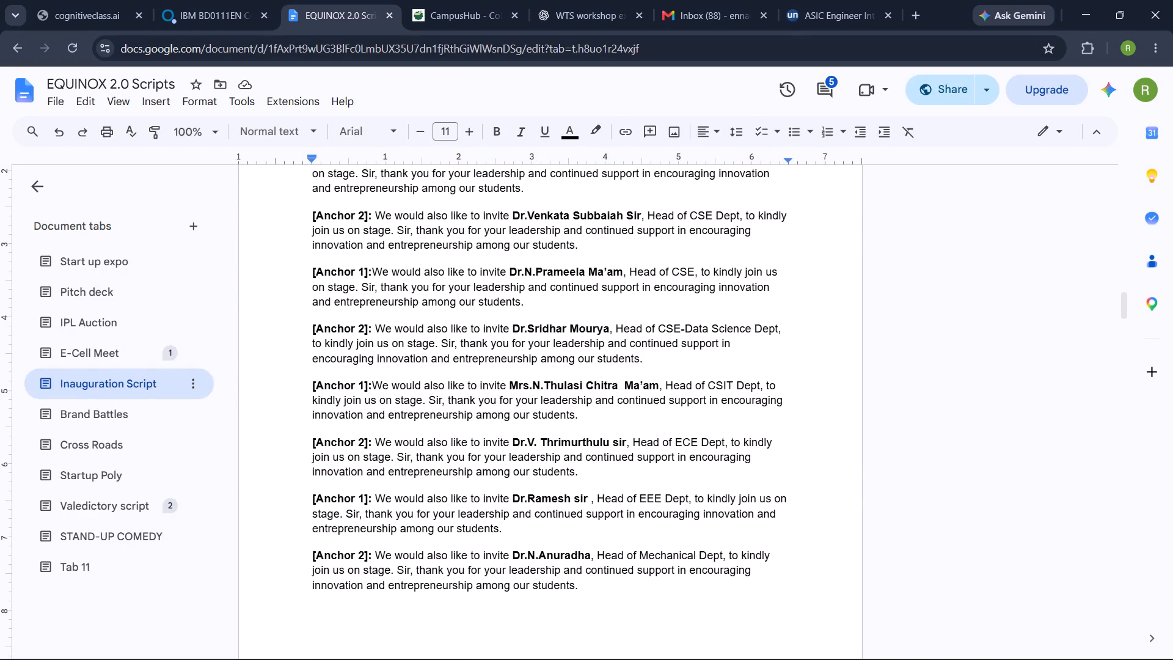
pyautogui.click(593, 556)
pyautogui.press('Left')
pyautogui.press('space')
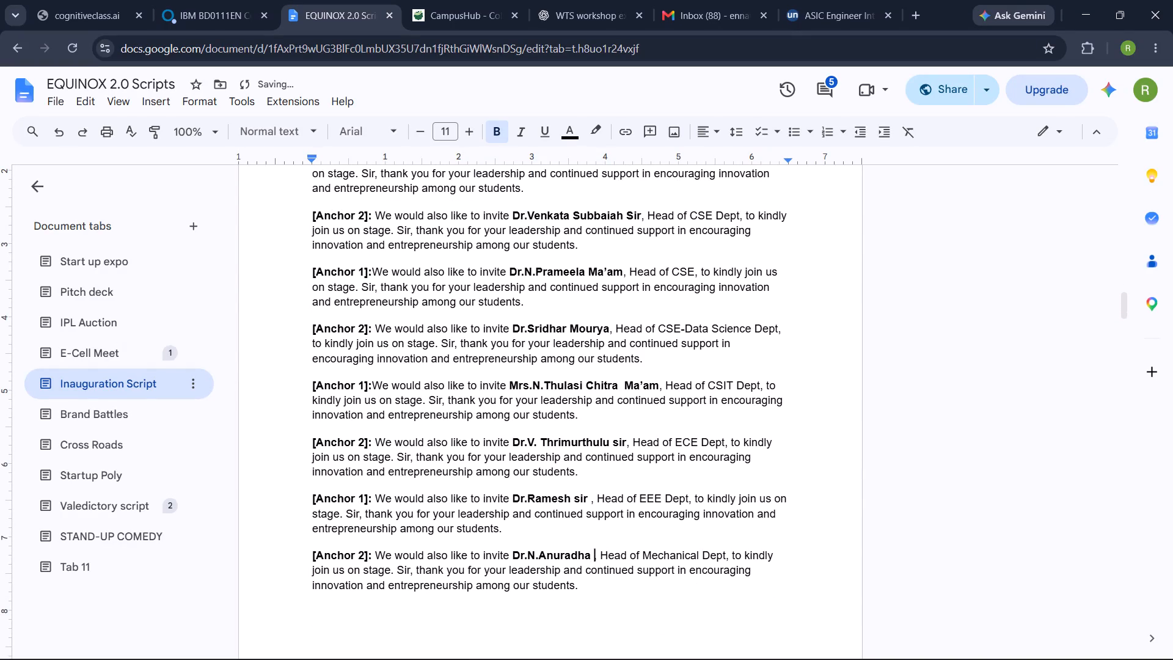
pyautogui.write('Sit')
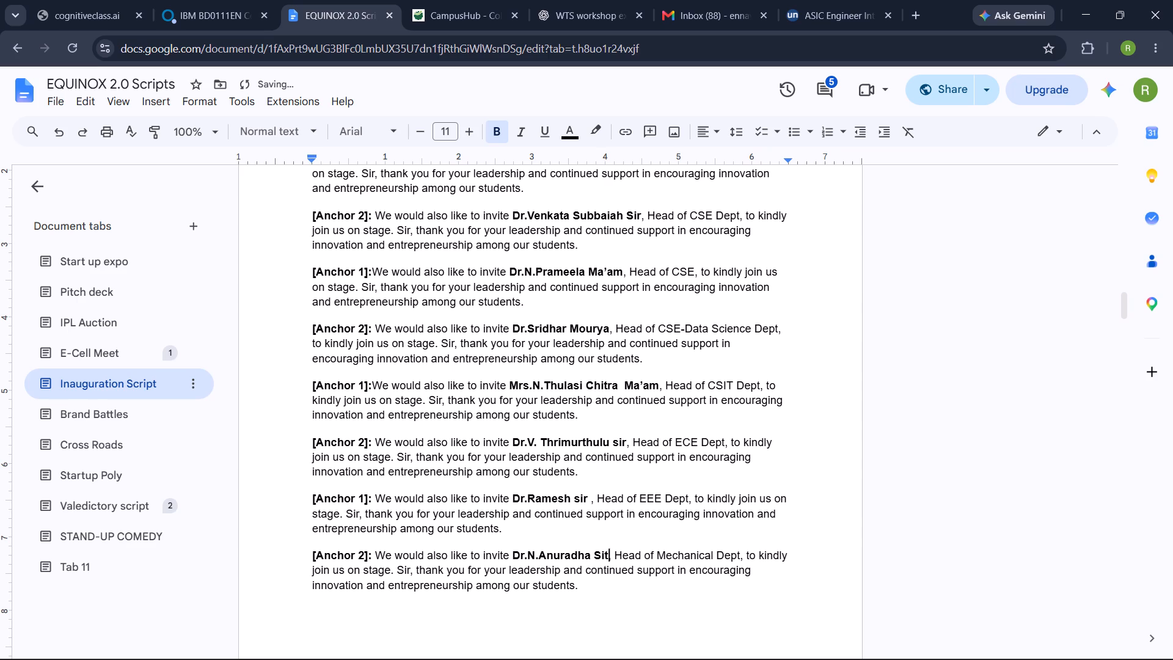
pyautogui.press('BackSpace')
pyautogui.press('r')
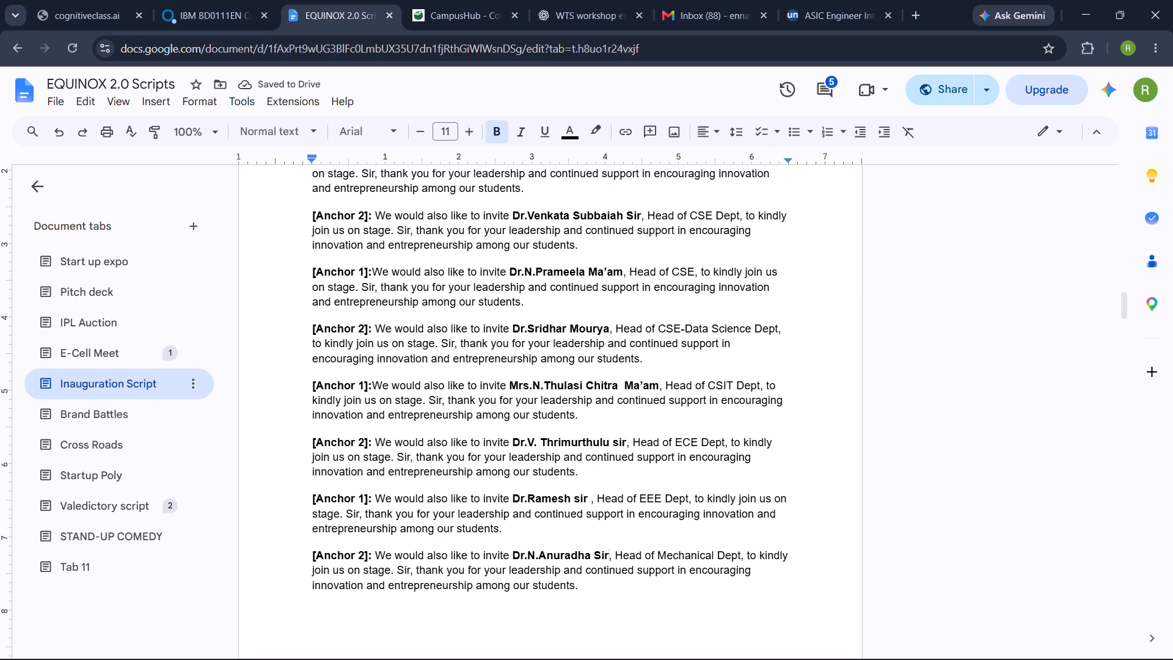
pyautogui.press('space')
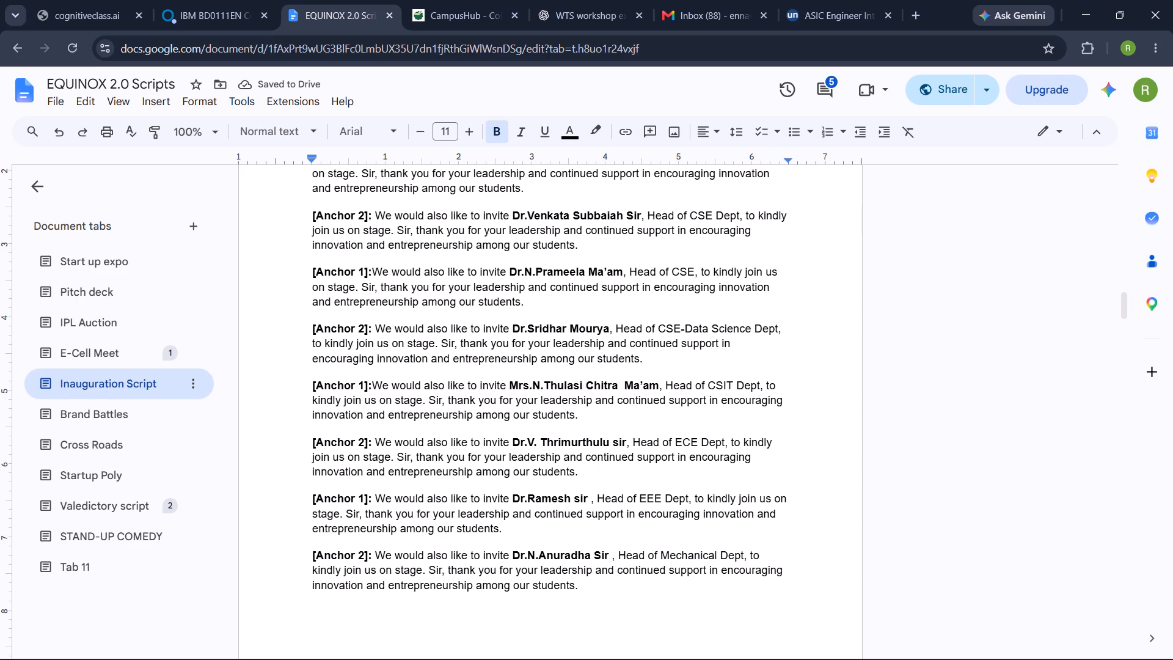
pyautogui.scroll(-1, 593, 384)
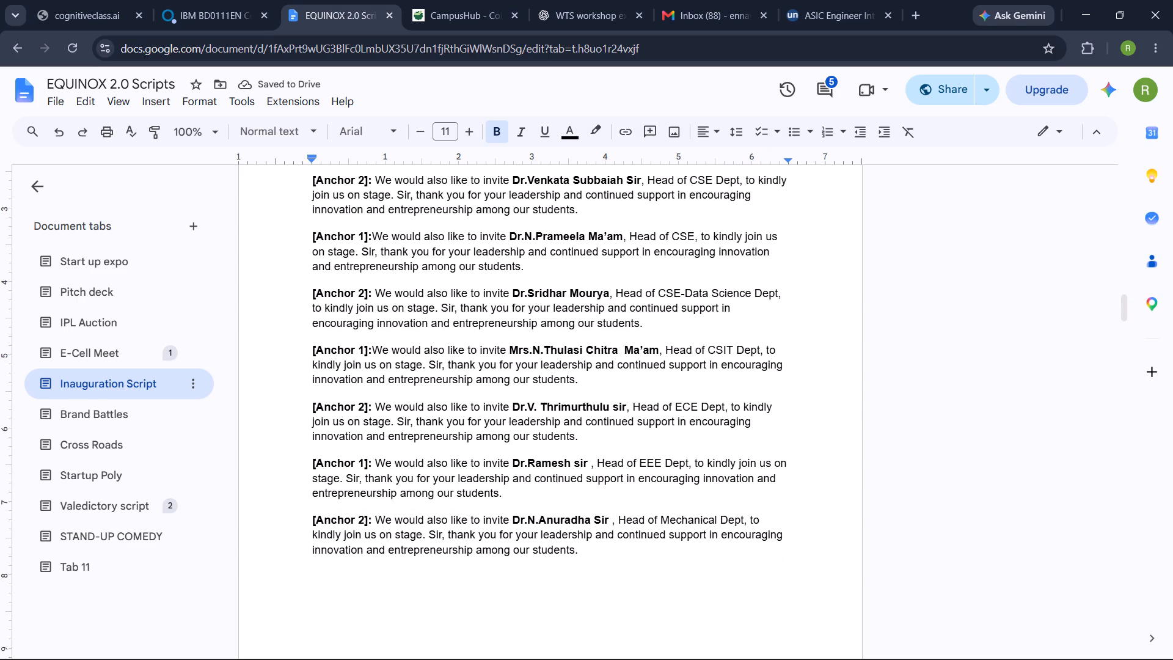
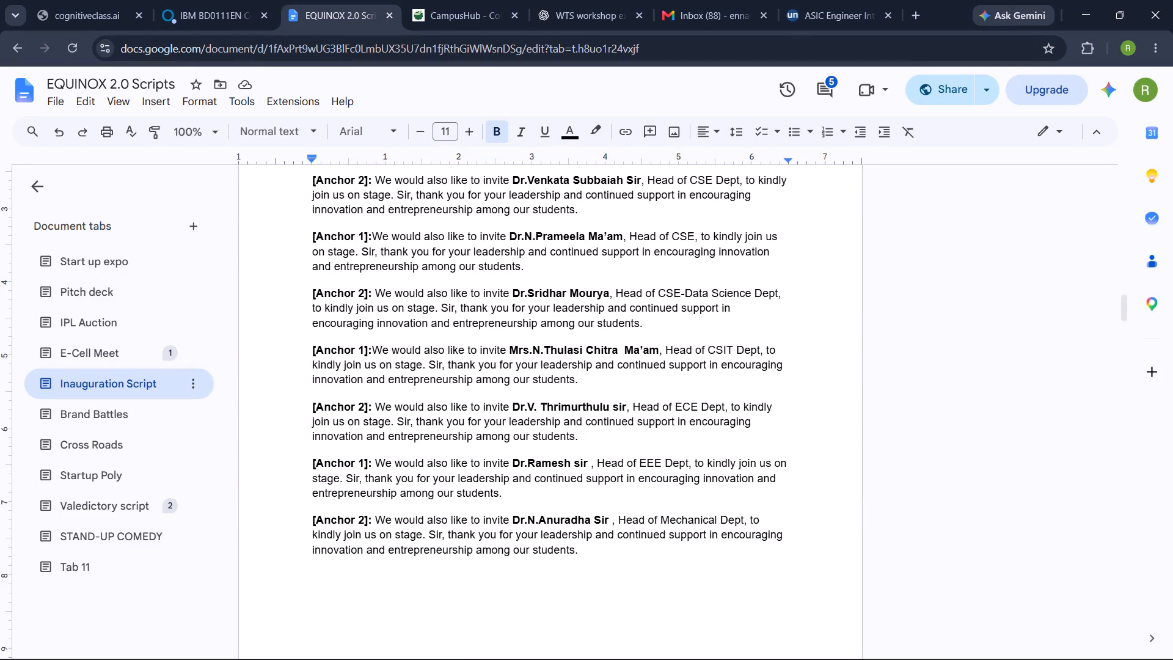
# Duplicate Anchor 1's EEE Dept invitation as a new paragraph below Anchor 2's Mechanical Dept invitation.
pyautogui.moveTo(310, 462); pyautogui.dragTo(495, 493)
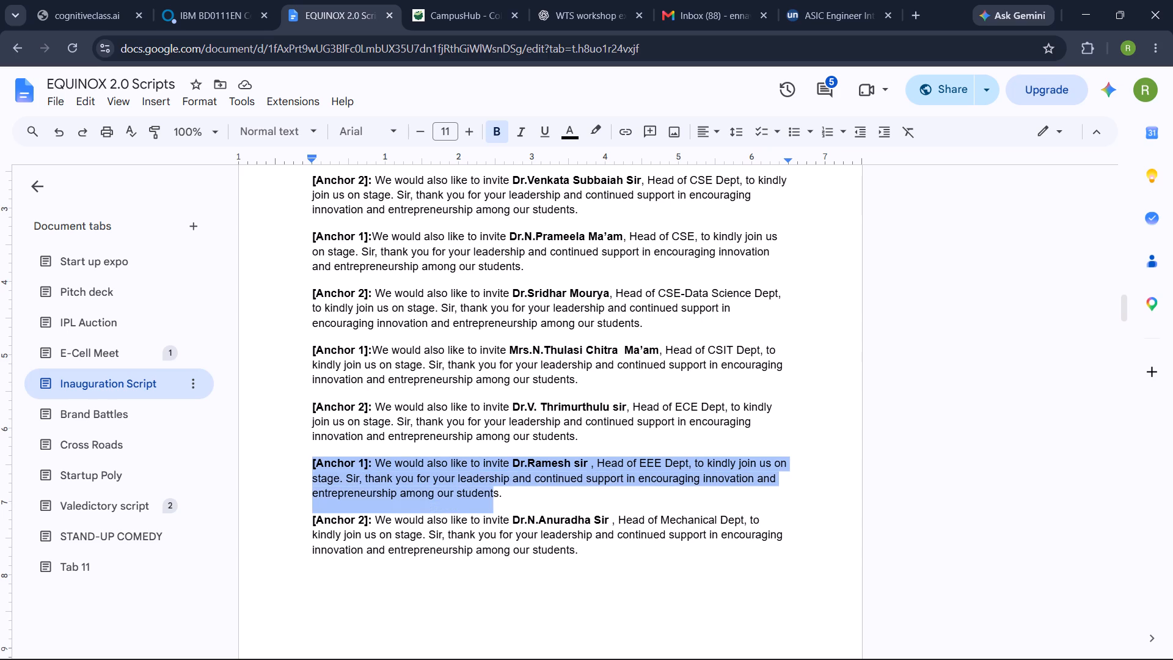
pyautogui.moveTo(495, 493); pyautogui.dragTo(504, 493)
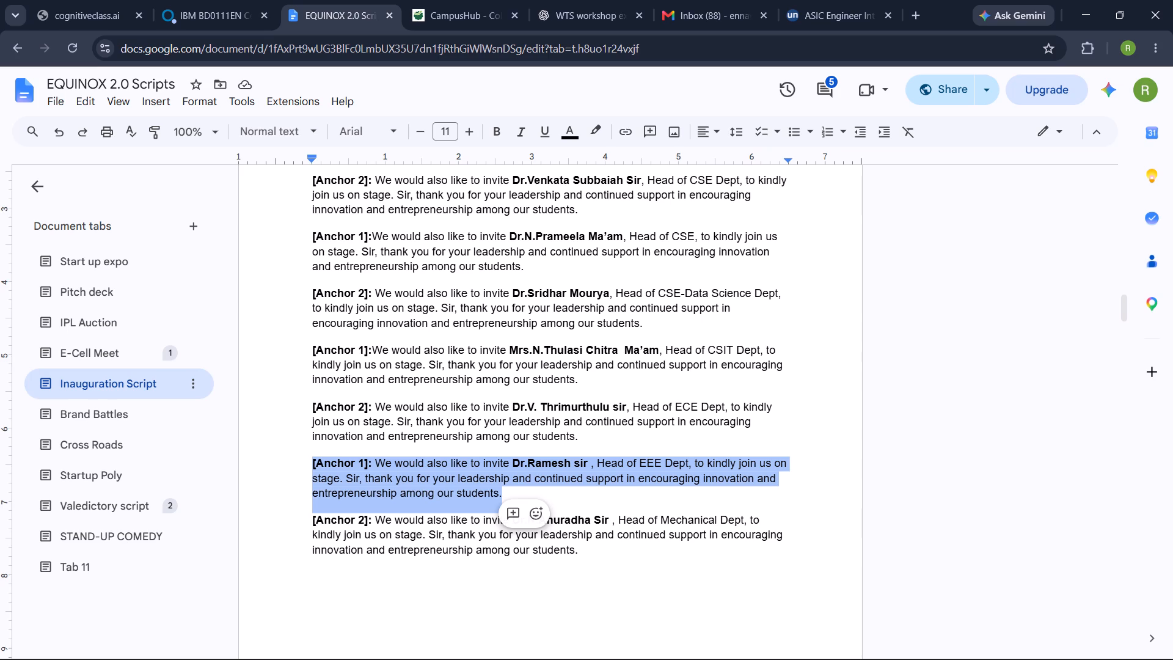
pyautogui.hotkey('ctrl', 'c')
pyautogui.click(591, 548)
pyautogui.press('Return')
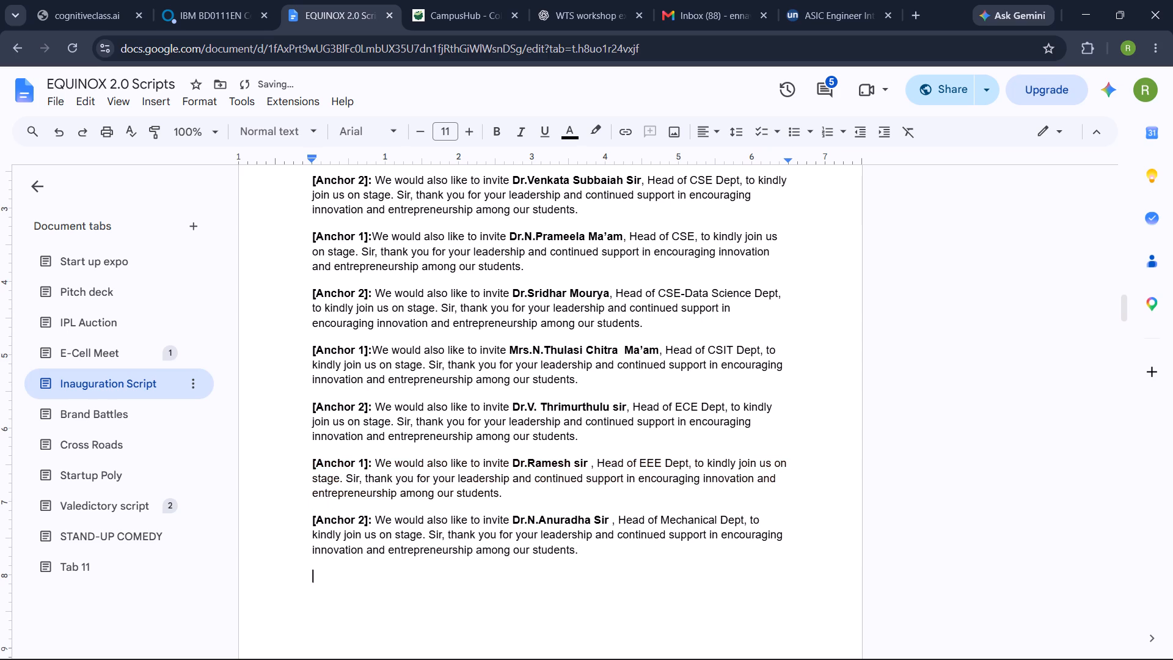
pyautogui.hotkey('ctrl', 'v')
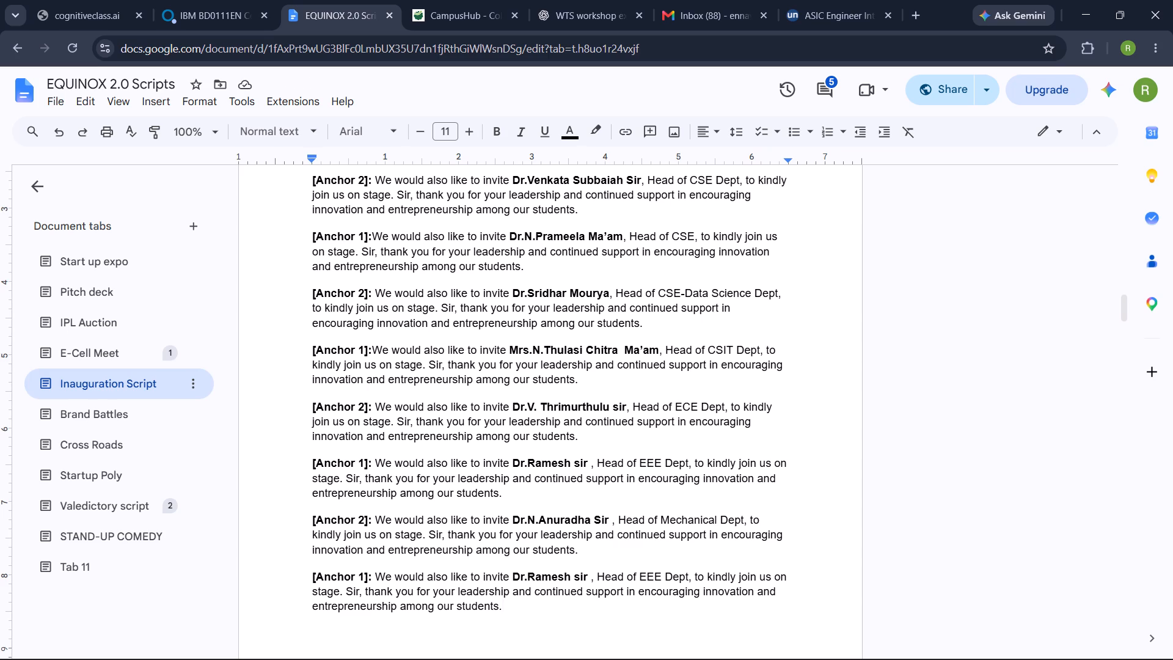
# Replace the guest's name and honorific in the copied Anchor 1 invitation with the initial "T", keeping the title "Dr.".
pyautogui.click(527, 577)
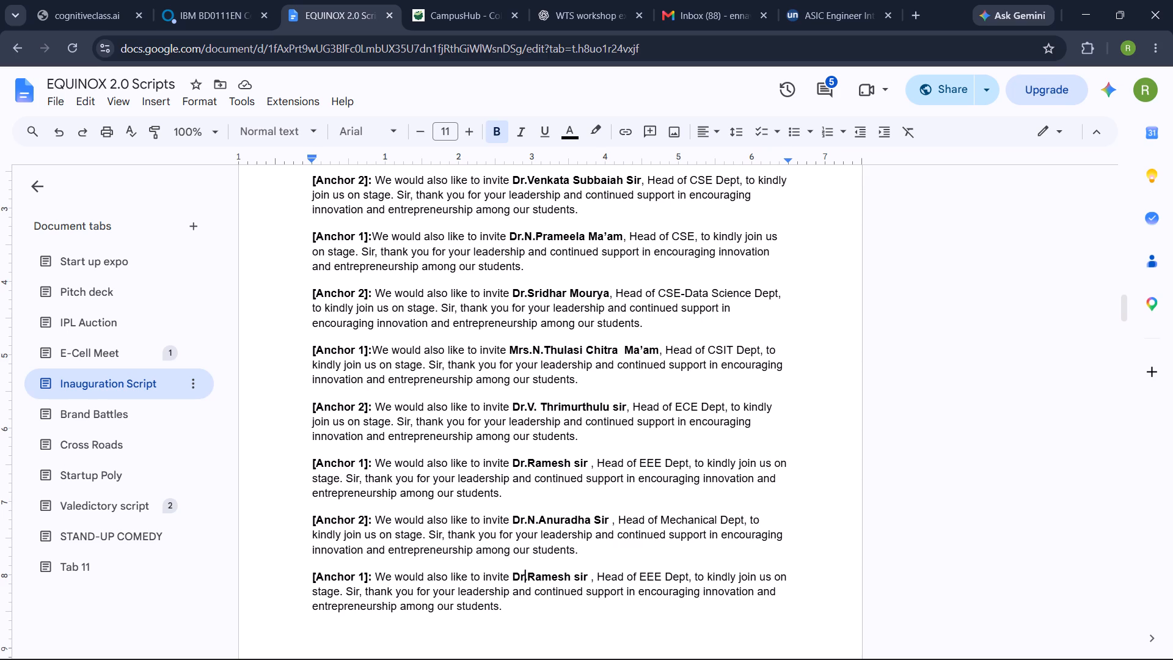
pyautogui.press('Right')
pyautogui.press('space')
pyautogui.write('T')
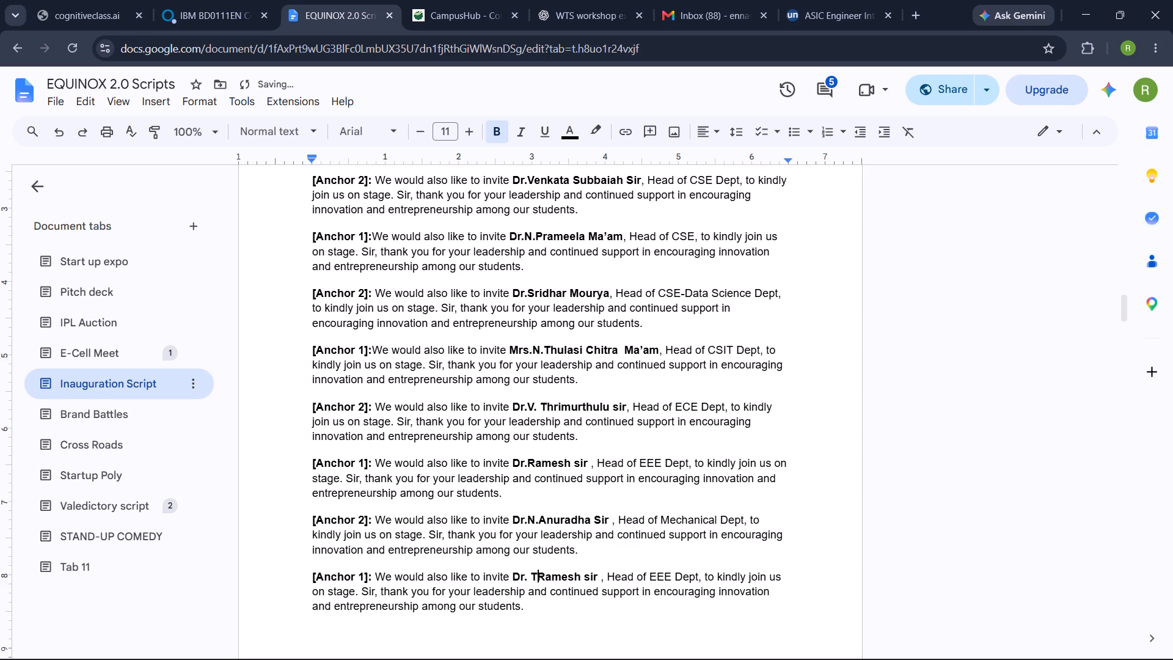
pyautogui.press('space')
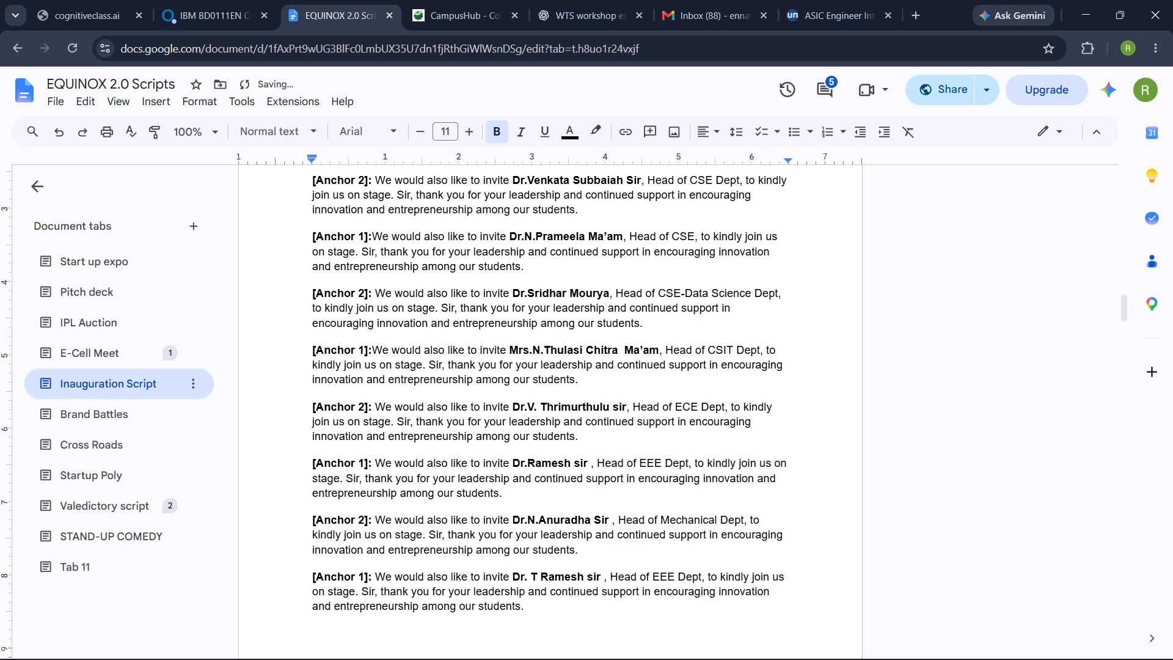
pyautogui.moveTo(597, 576); pyautogui.dragTo(541, 573)
pyautogui.press('BackSpace')
pyautogui.press('Right')
pyautogui.press('BackSpace')
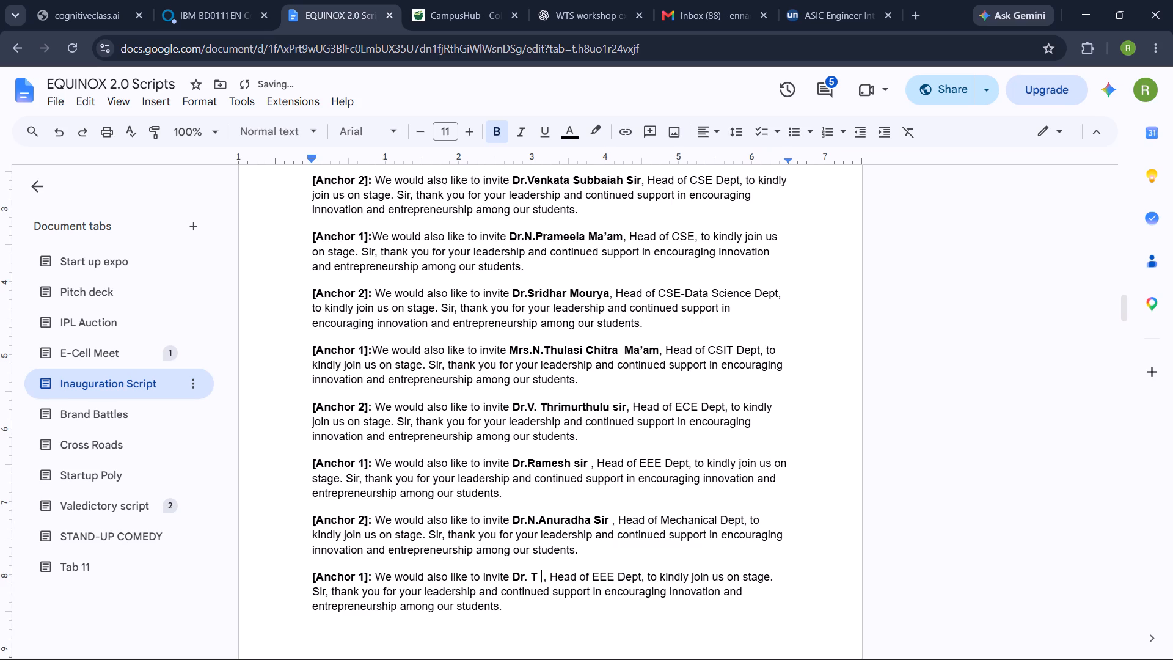
# Put a period after the guest's initial in Anchor 1's final department-head invitation and enter the first part of the guest's name.
pyautogui.press('BackSpace')
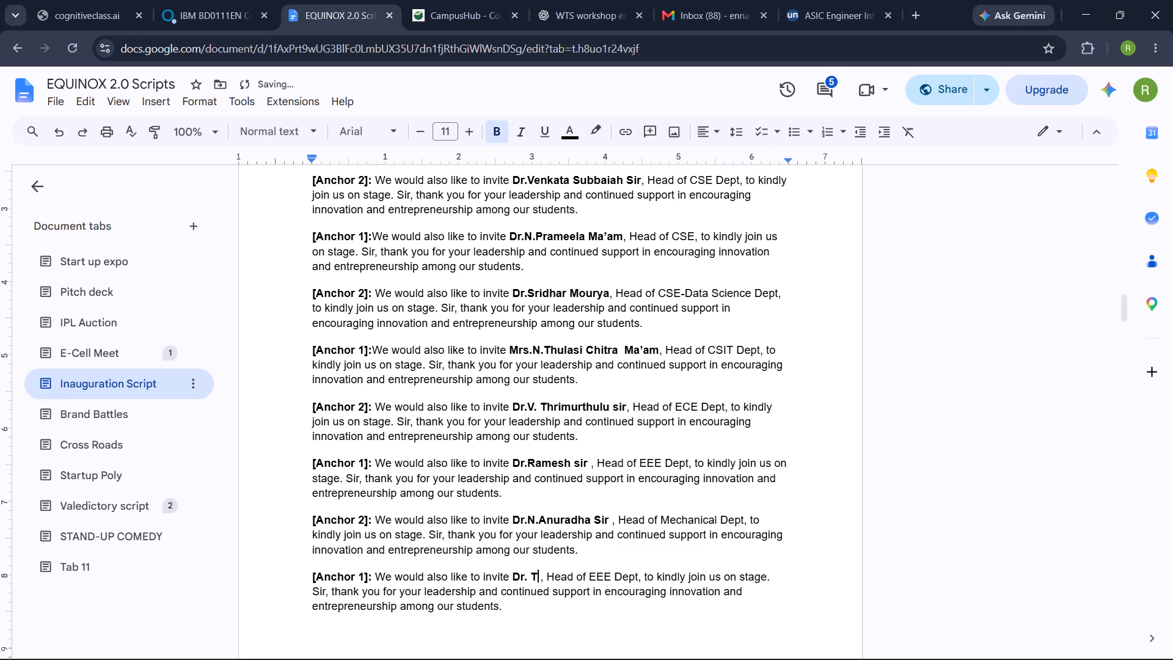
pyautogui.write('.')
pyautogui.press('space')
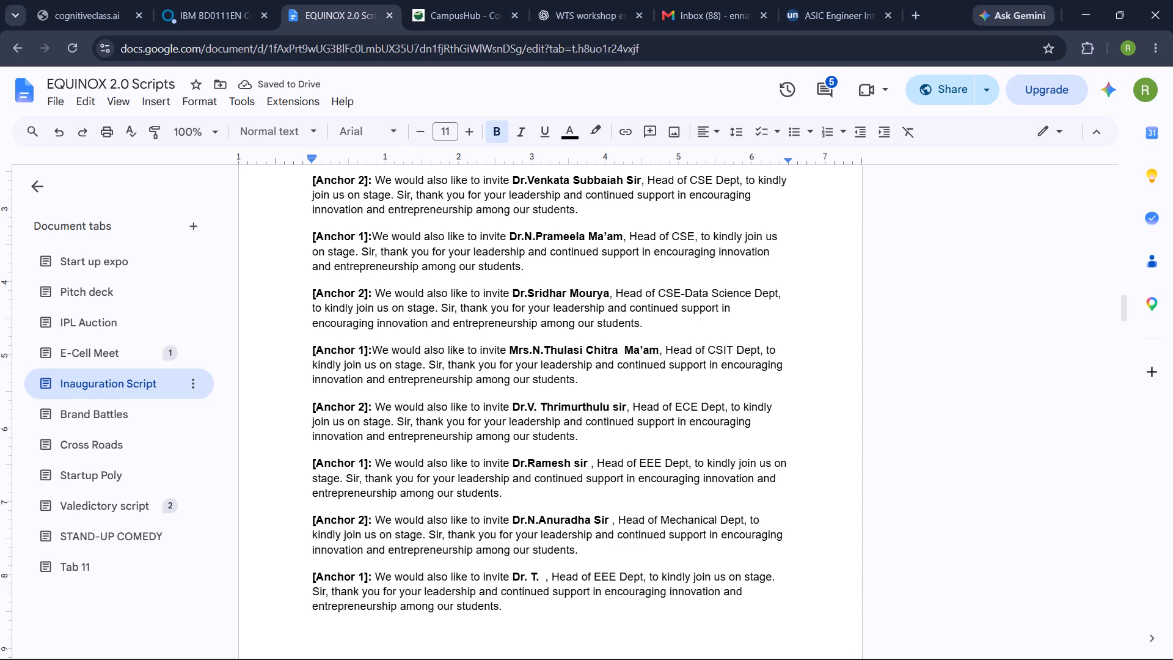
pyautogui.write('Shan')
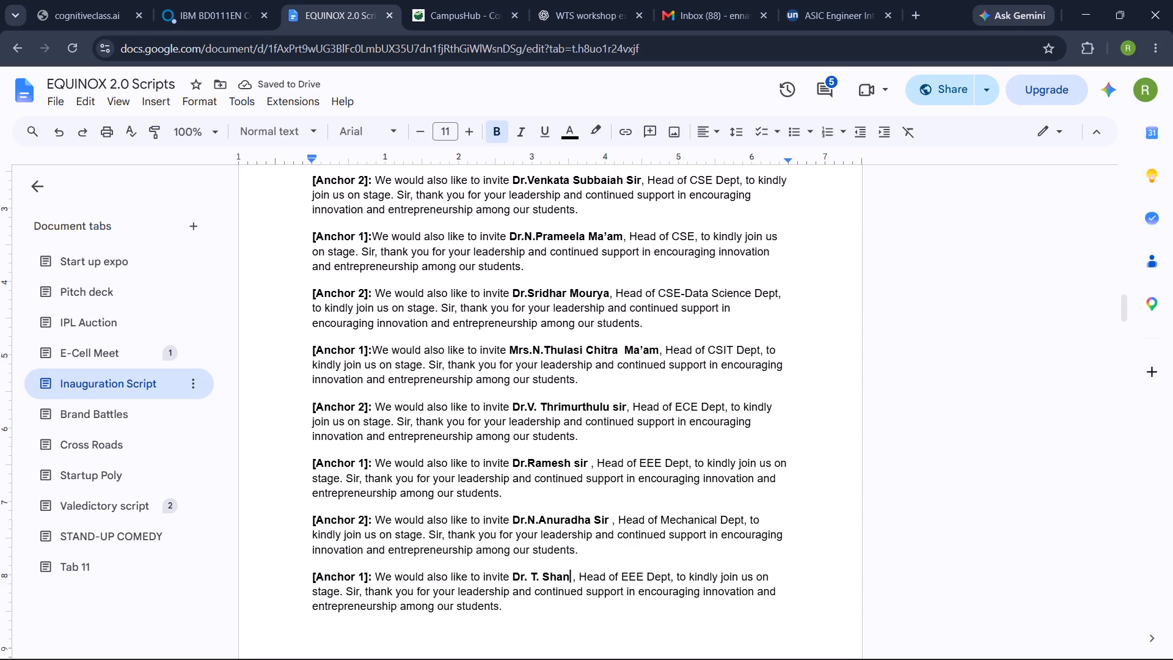
# Look through the Inauguration Script, from the welcome and sponsor sections to the speeches, and return to the final department-head invitation.
pyautogui.scroll(2, 541, 573)
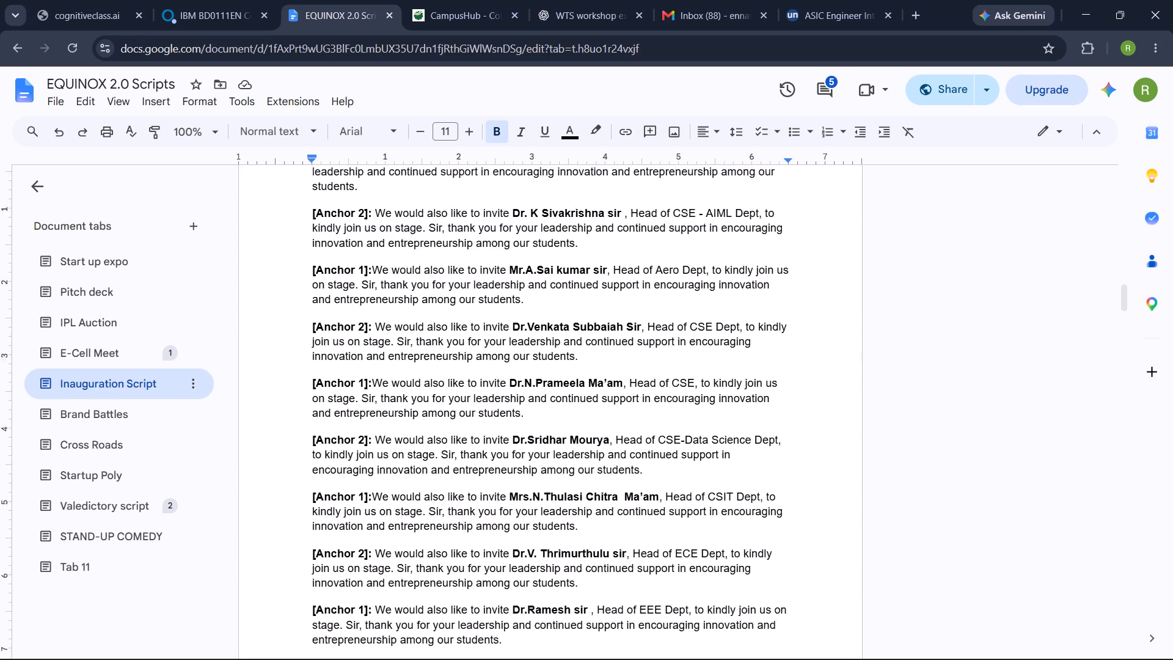
pyautogui.scroll(9, 541, 573)
pyautogui.scroll(-1, 541, 573)
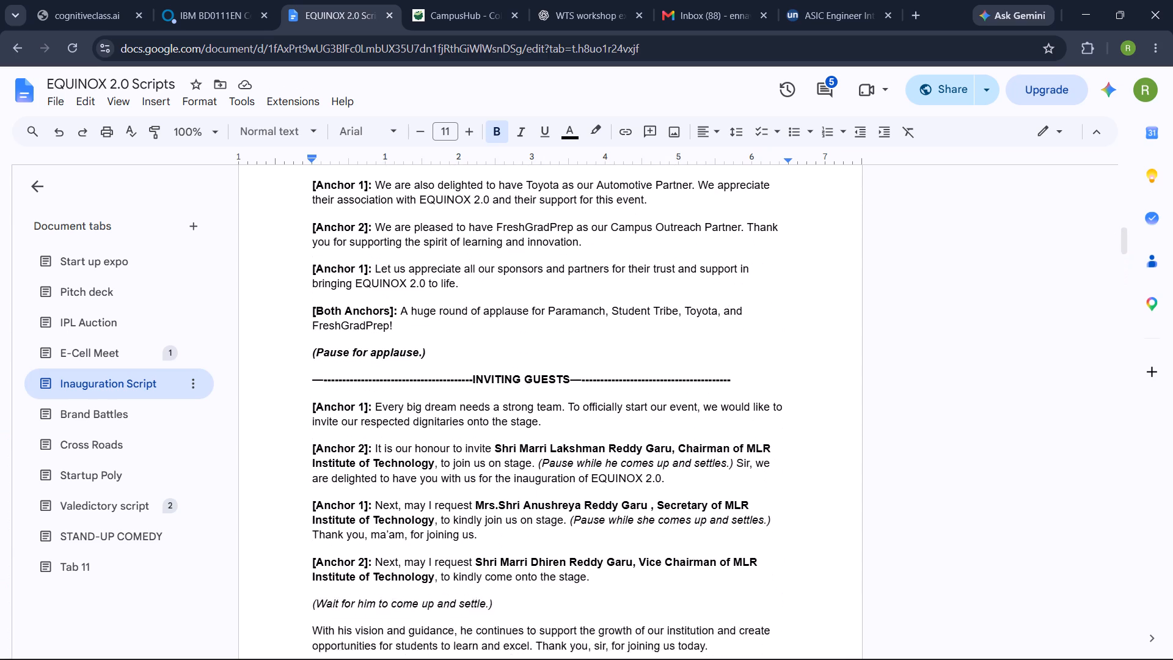
pyautogui.scroll(-1, 541, 573)
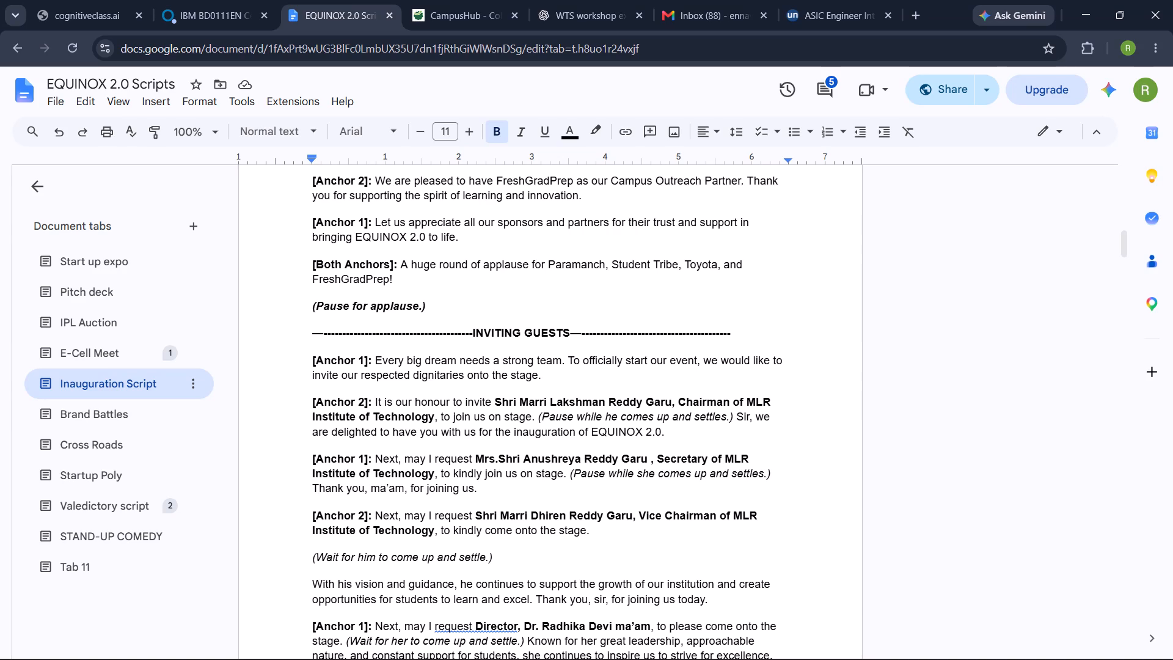
pyautogui.scroll(-6, 541, 573)
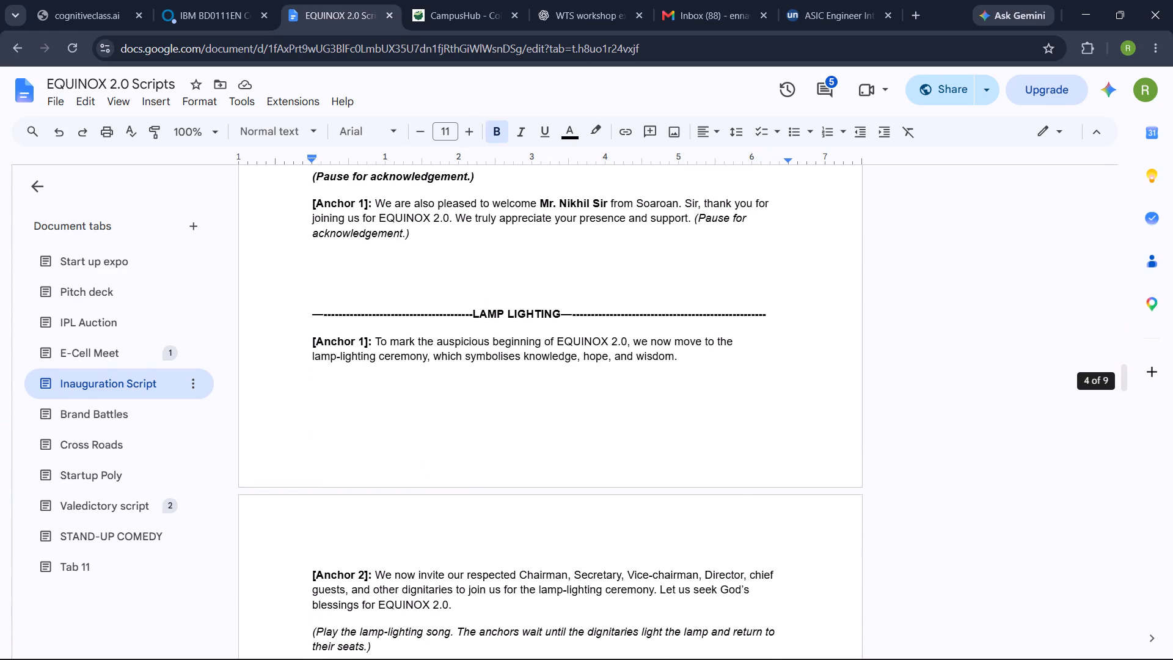
pyautogui.scroll(-4, 541, 573)
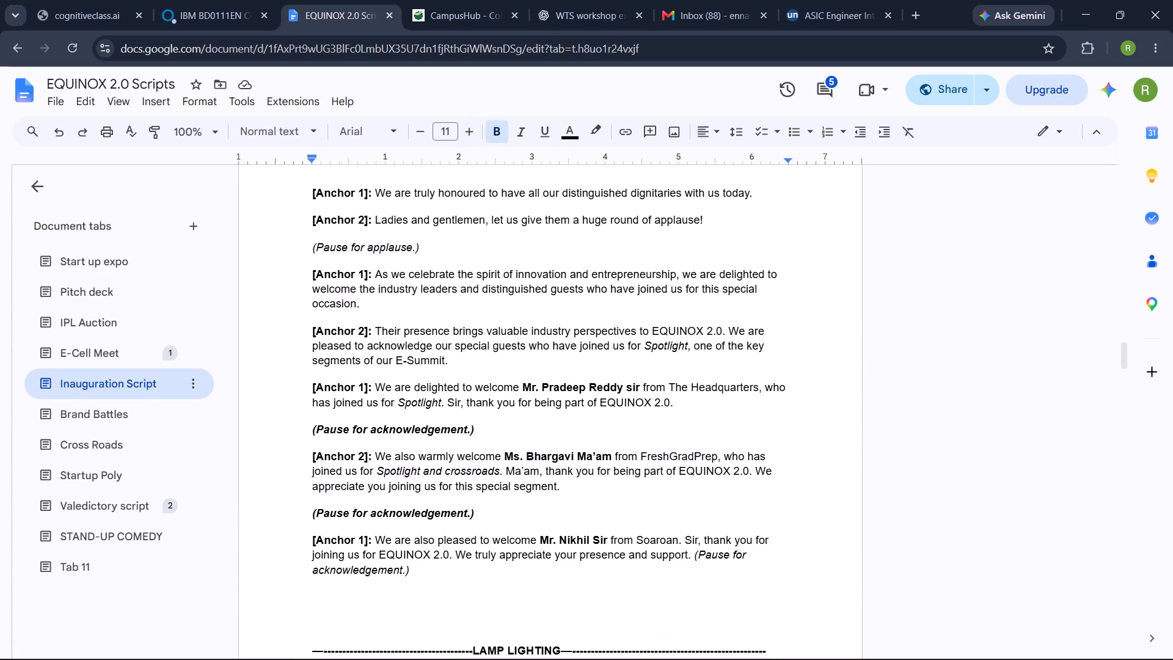
pyautogui.scroll(-1, 332, 659)
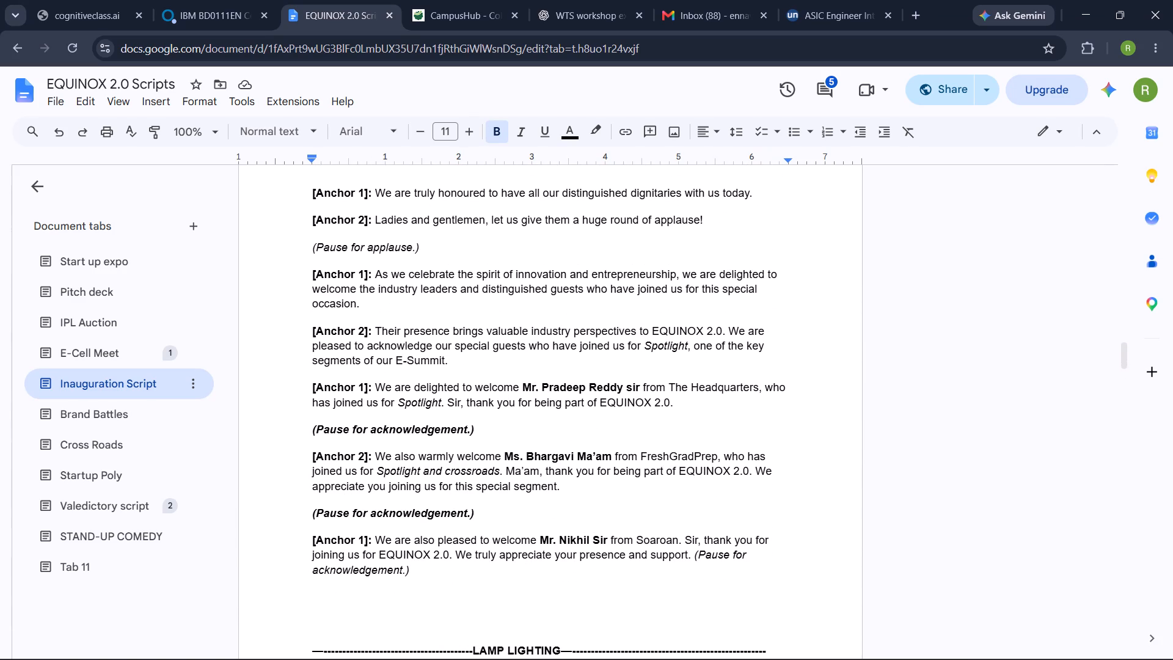
pyautogui.scroll(-9, 533, 463)
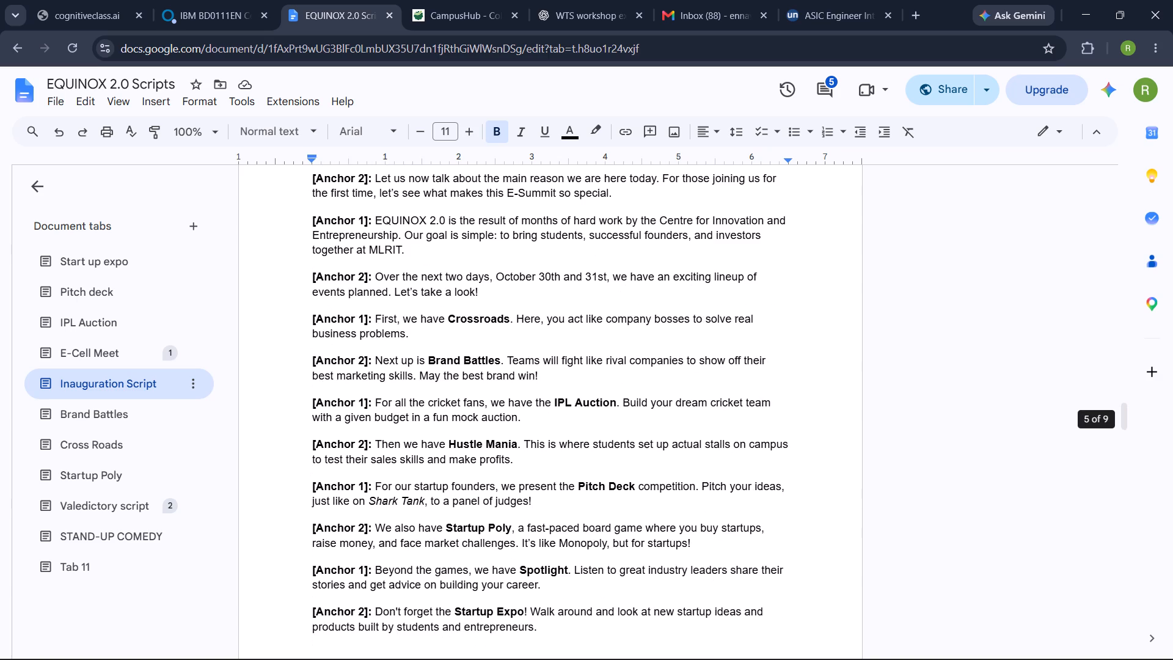
pyautogui.scroll(-9, 533, 463)
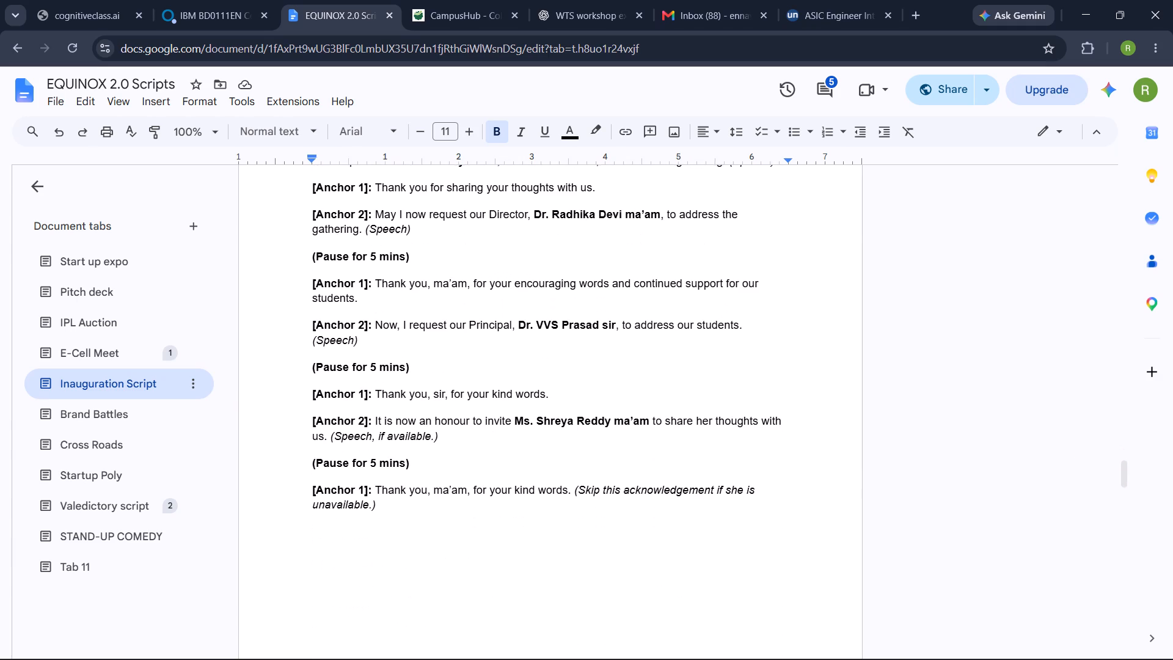
pyautogui.scroll(-6, 533, 463)
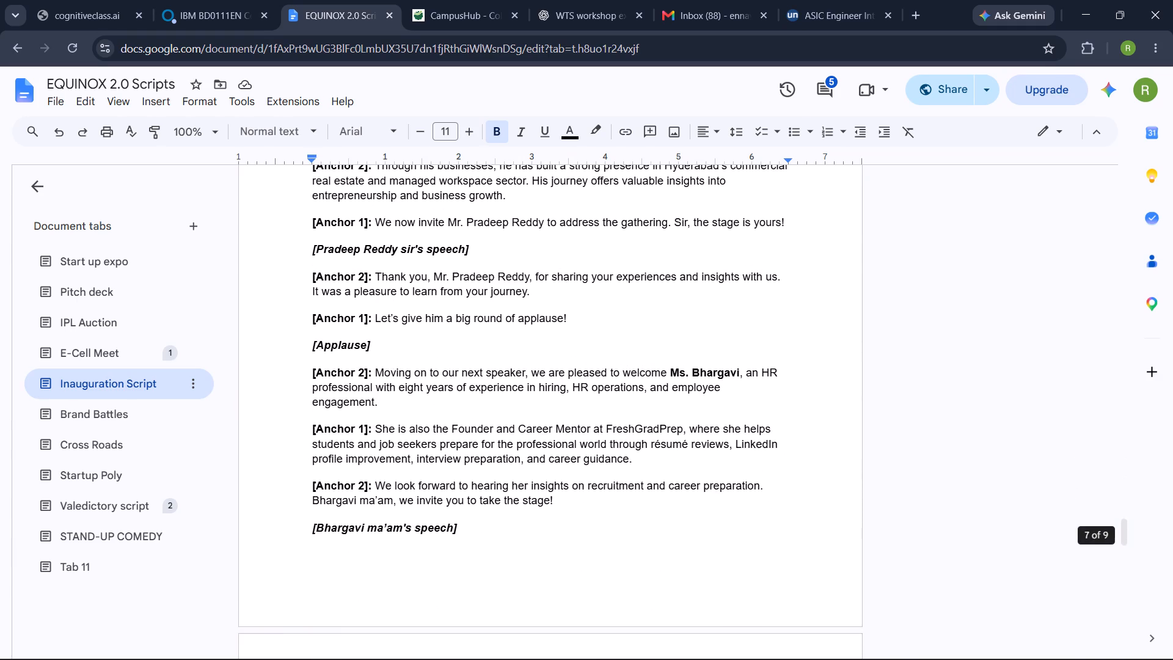
pyautogui.scroll(-1, 533, 463)
pyautogui.scroll(16, 533, 463)
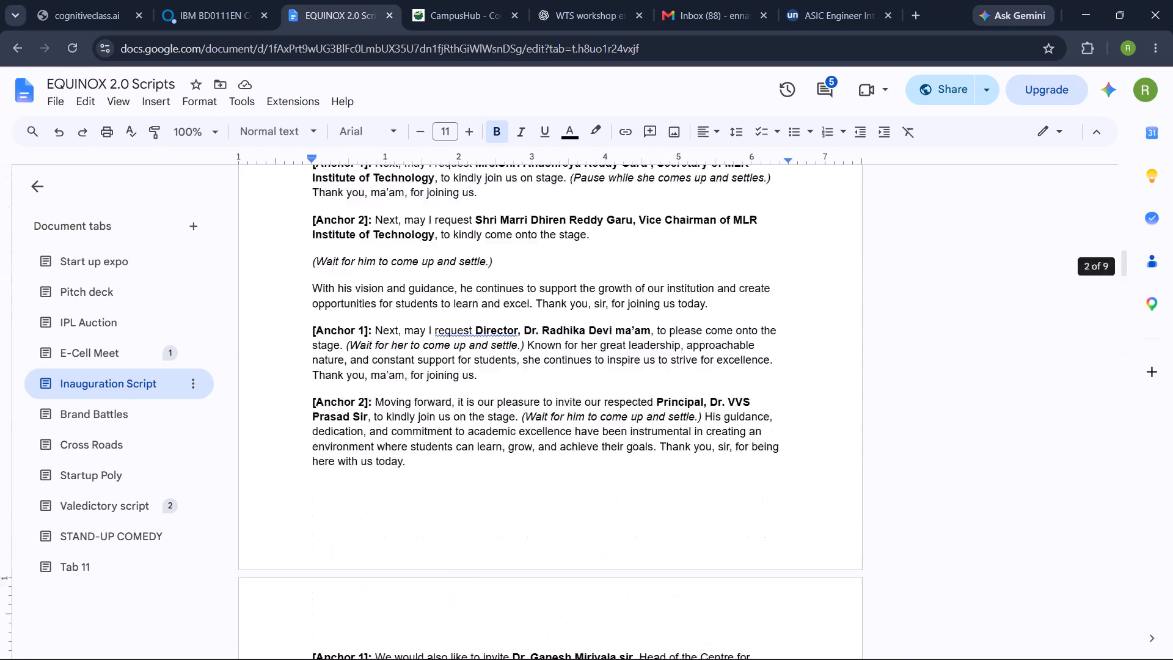
pyautogui.scroll(4, 533, 463)
pyautogui.scroll(-6, 533, 463)
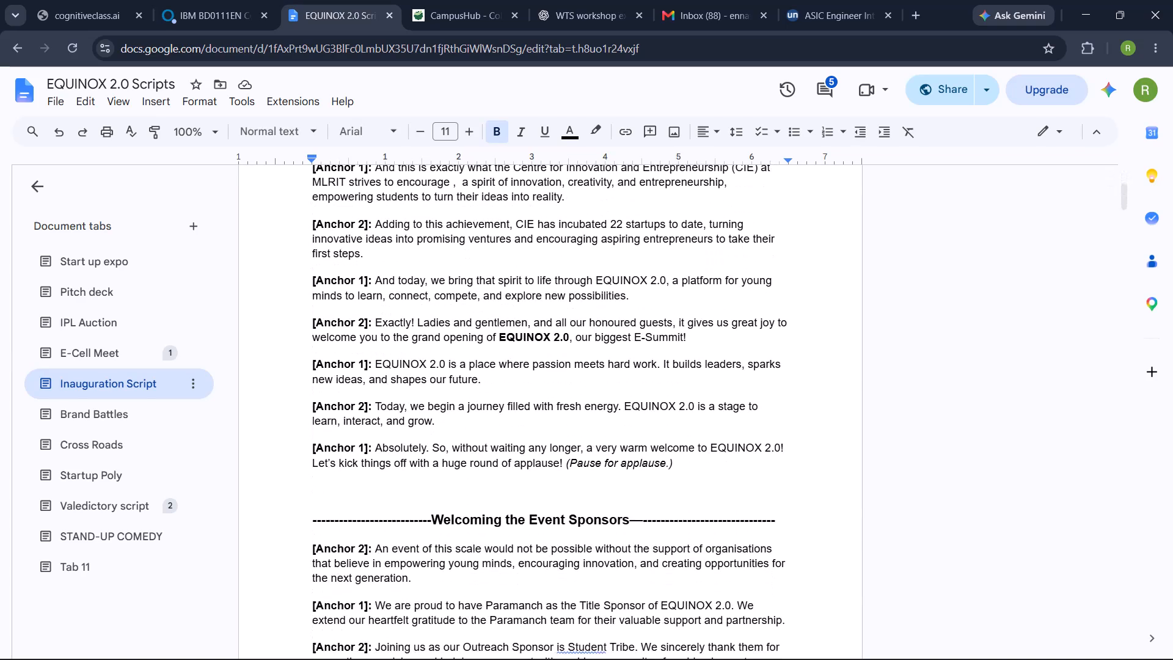
pyautogui.scroll(-7, 533, 463)
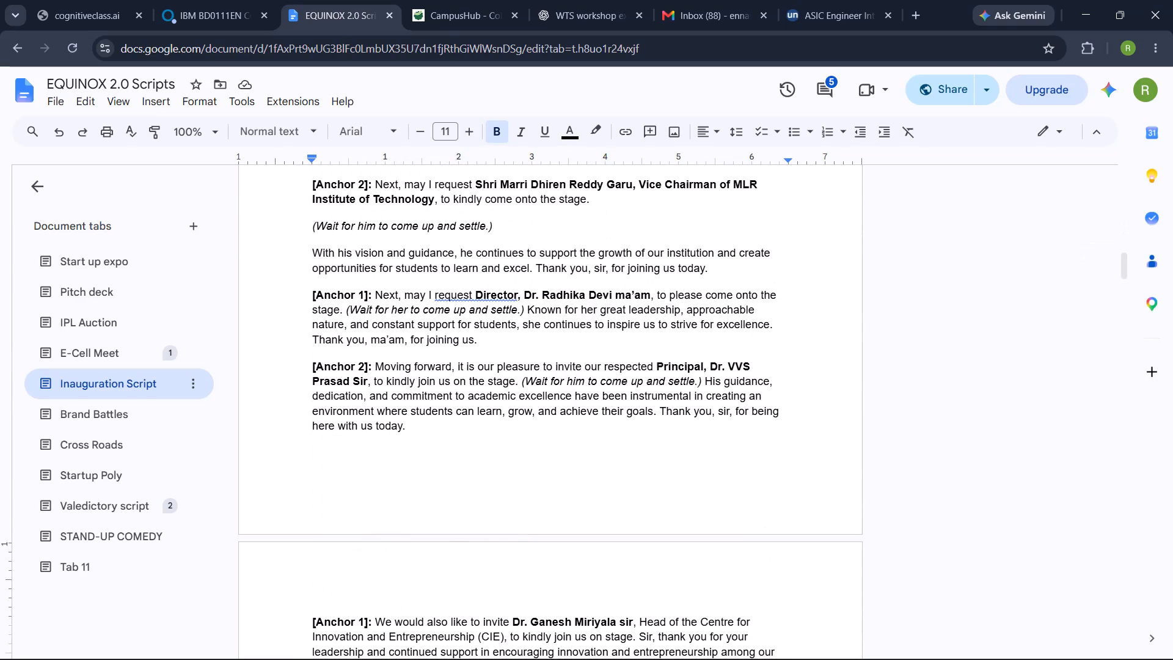
pyautogui.scroll(-6, 533, 463)
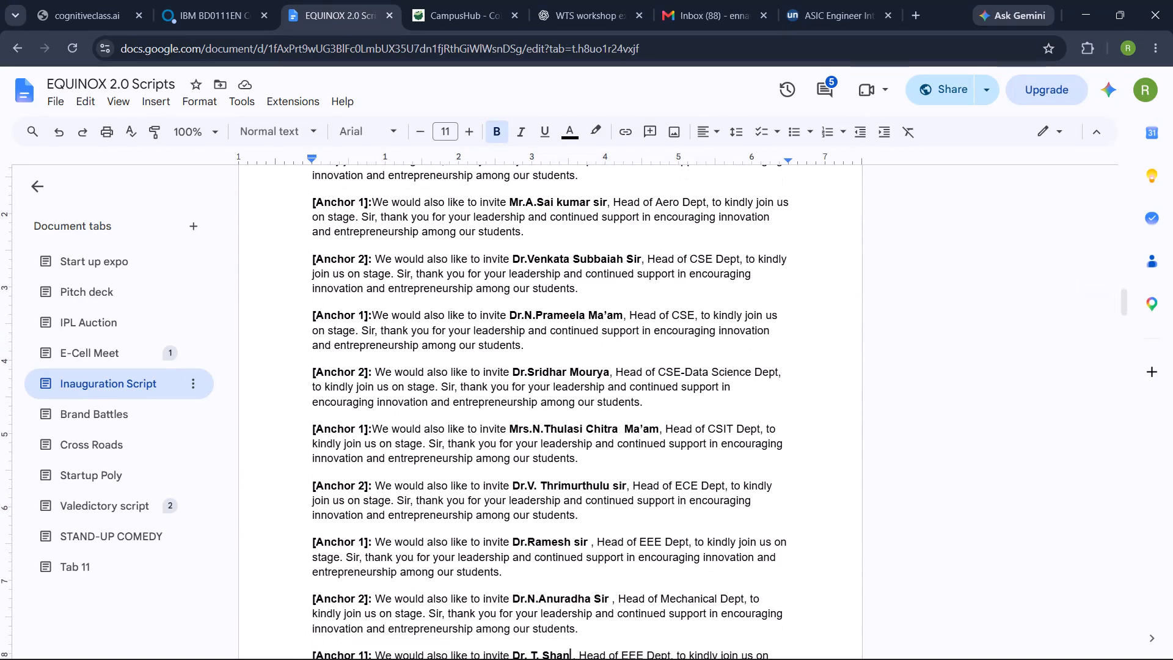
pyautogui.scroll(-3, 533, 463)
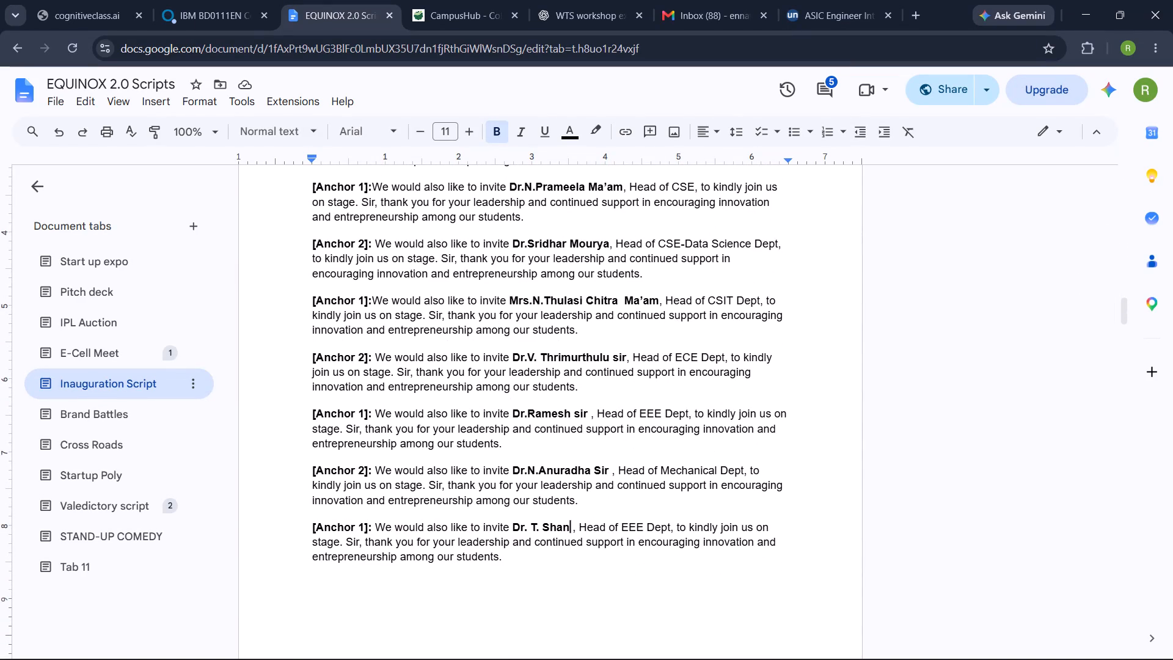
# Complete the partially written guest name in Anchor 1's final department-head invitation.
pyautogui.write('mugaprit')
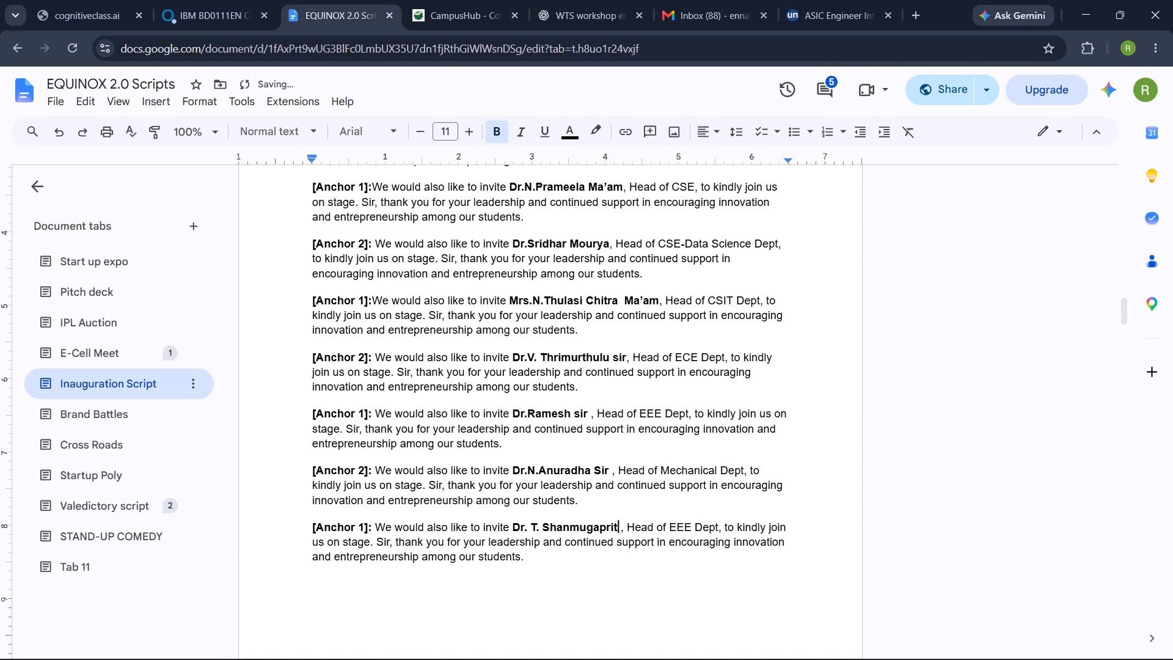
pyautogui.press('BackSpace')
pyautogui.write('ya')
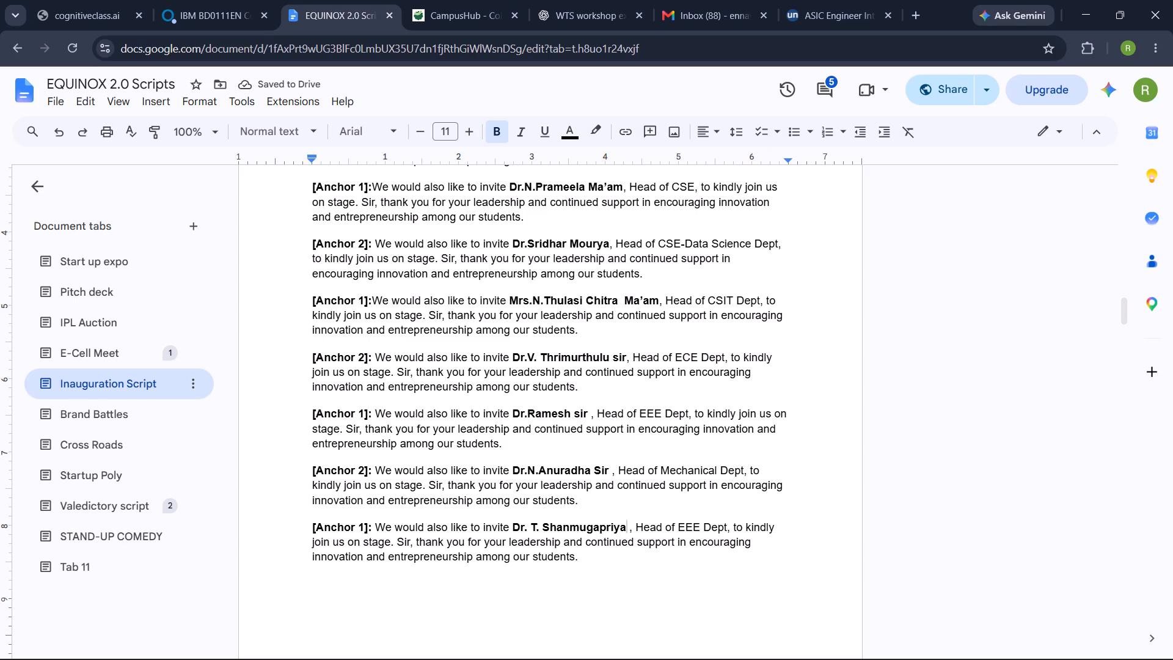
# Add the honorific "Ma'am", capitalised and with an apostrophe, after the guest's name in Anchor 1's final invitation, followed by a space.
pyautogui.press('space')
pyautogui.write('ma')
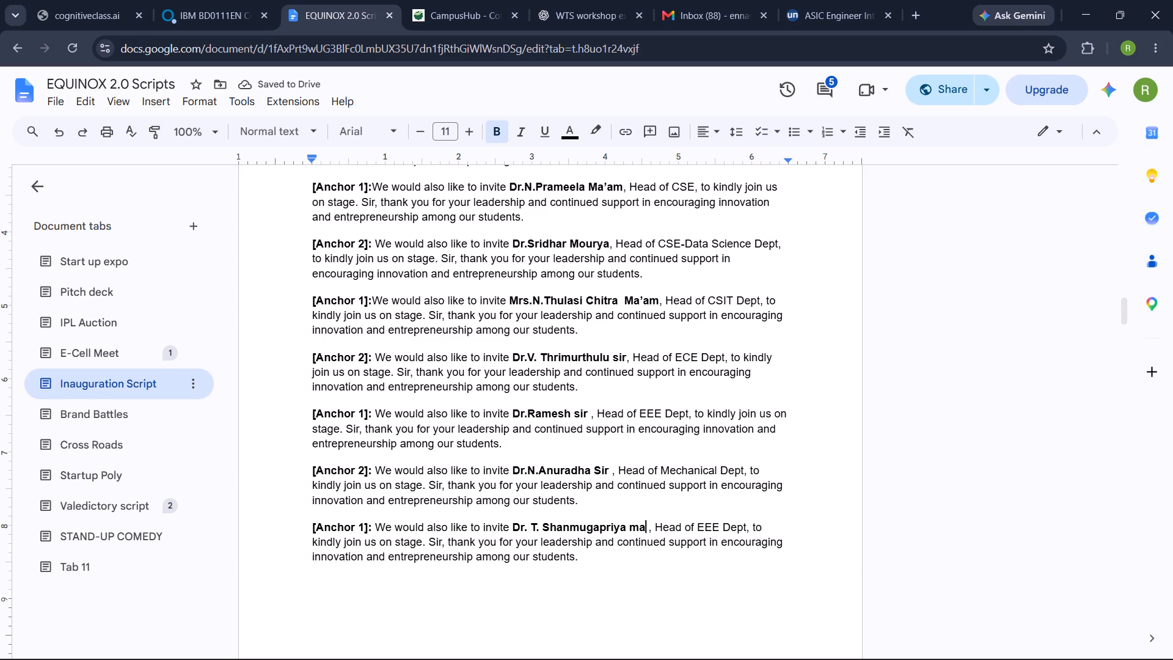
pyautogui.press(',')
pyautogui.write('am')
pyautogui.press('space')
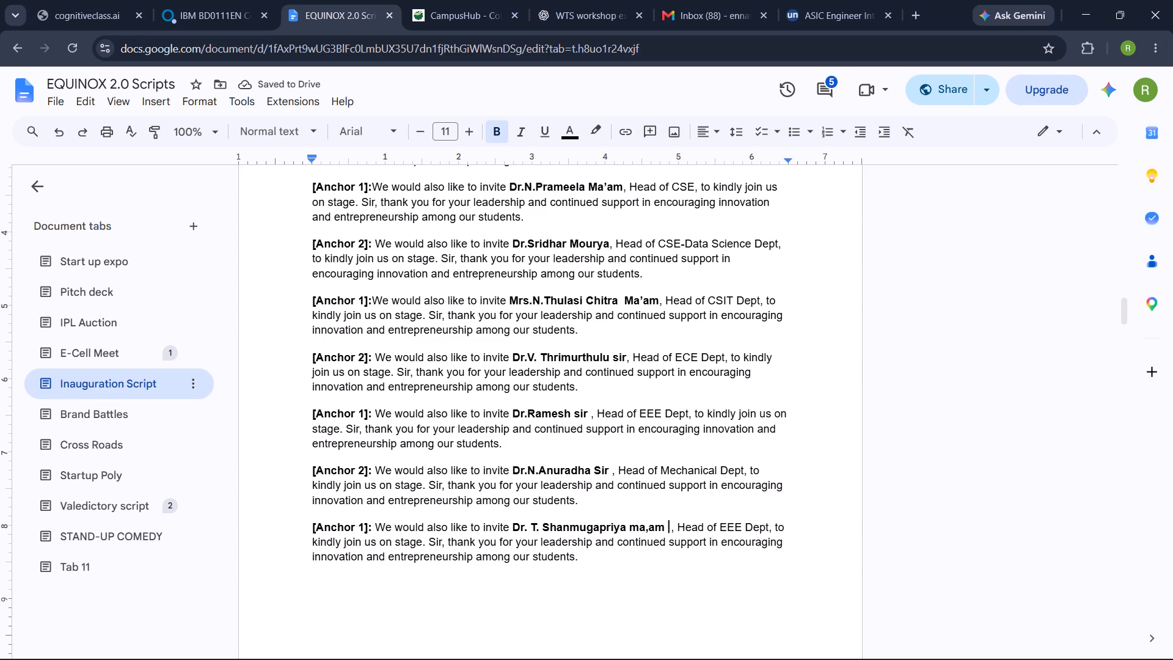
pyautogui.click(634, 526)
pyautogui.press('Right')
pyautogui.press('BackSpace')
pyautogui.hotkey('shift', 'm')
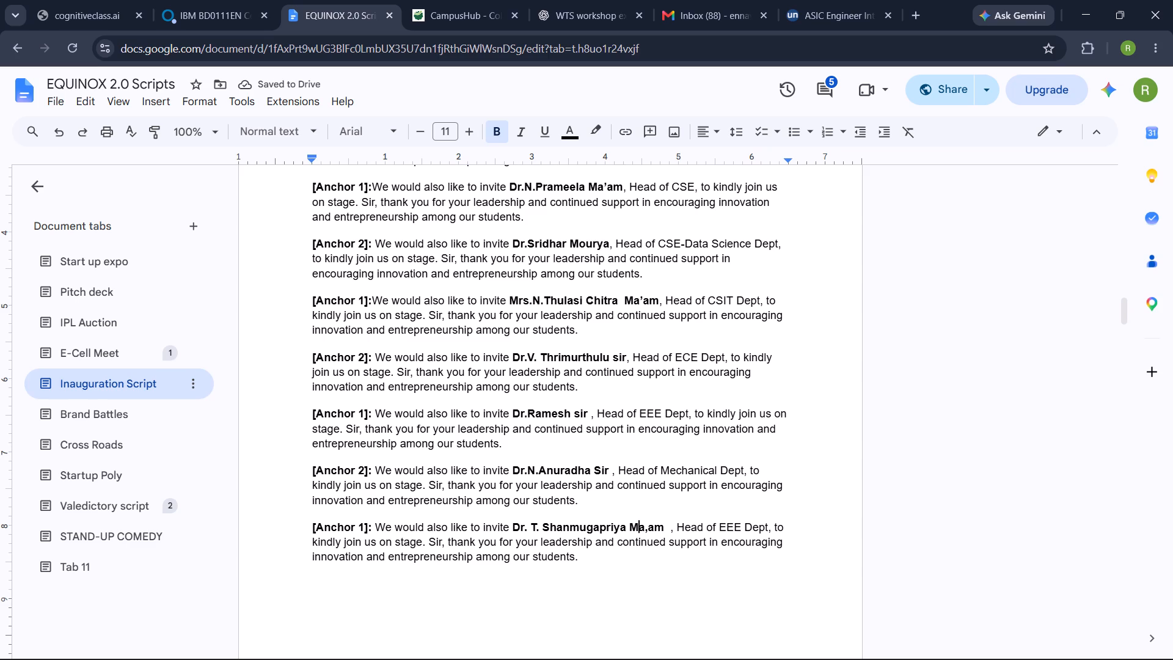
pyautogui.click(645, 525)
pyautogui.press('Right')
pyautogui.press('BackSpace')
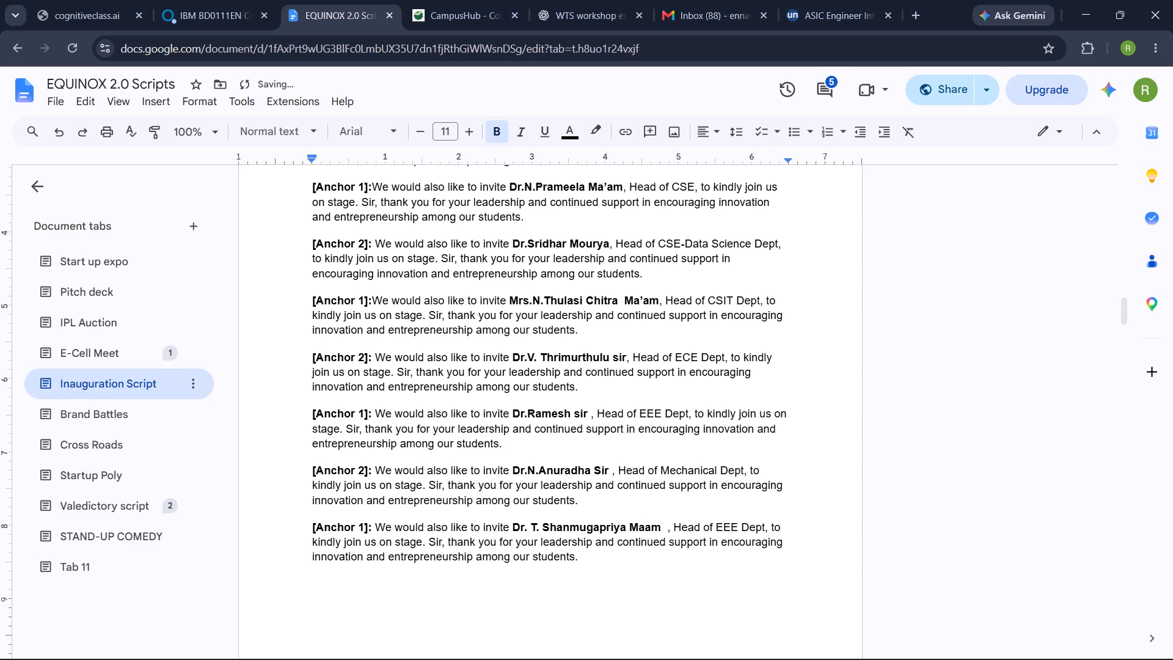
pyautogui.press("'")
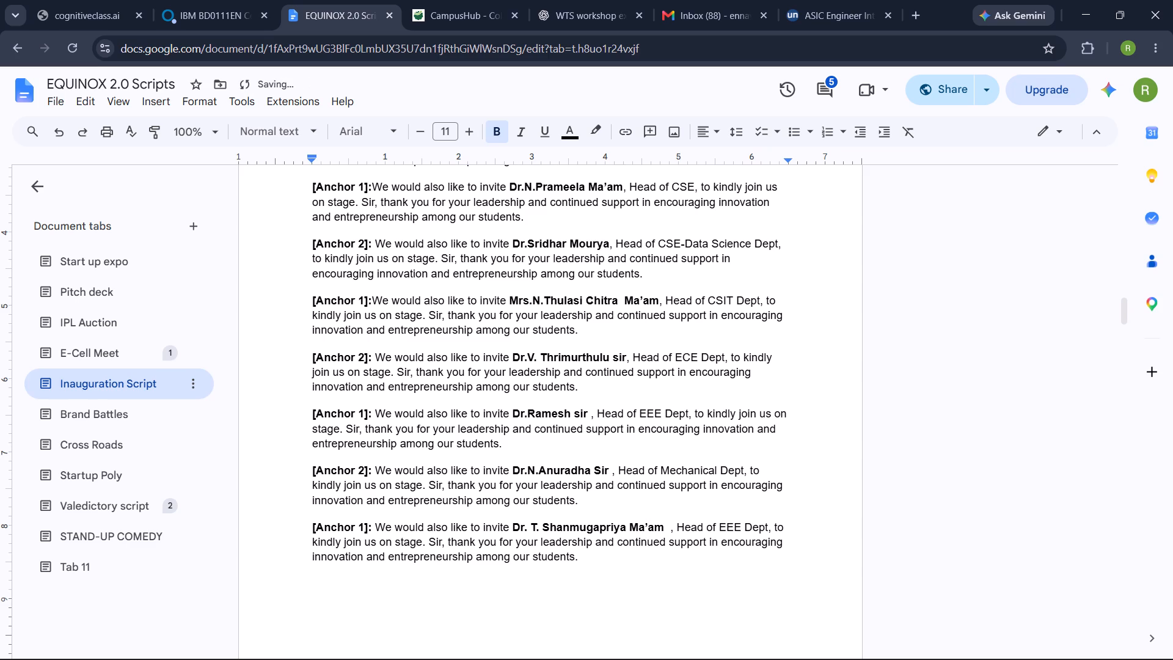
# Change the department in Anchor 1's final invitation to MBA, so the title reads "Head of MBA Dept".
pyautogui.click(742, 526)
pyautogui.press('BackSpace')
pyautogui.press('BackSpace')
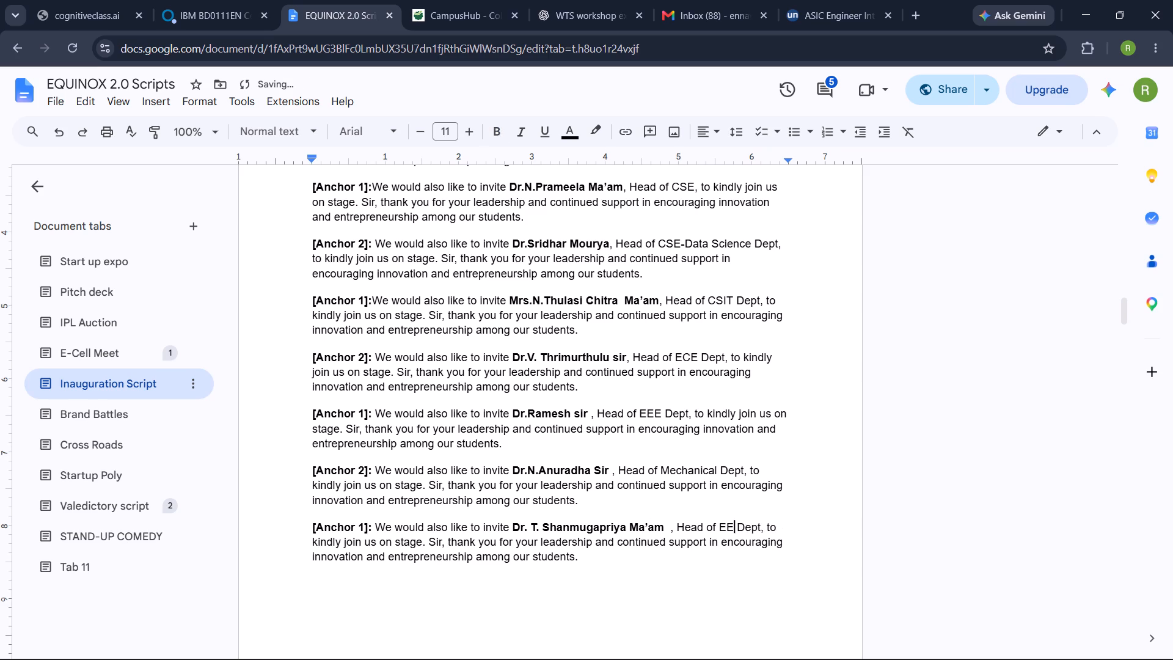
pyautogui.press('BackSpace')
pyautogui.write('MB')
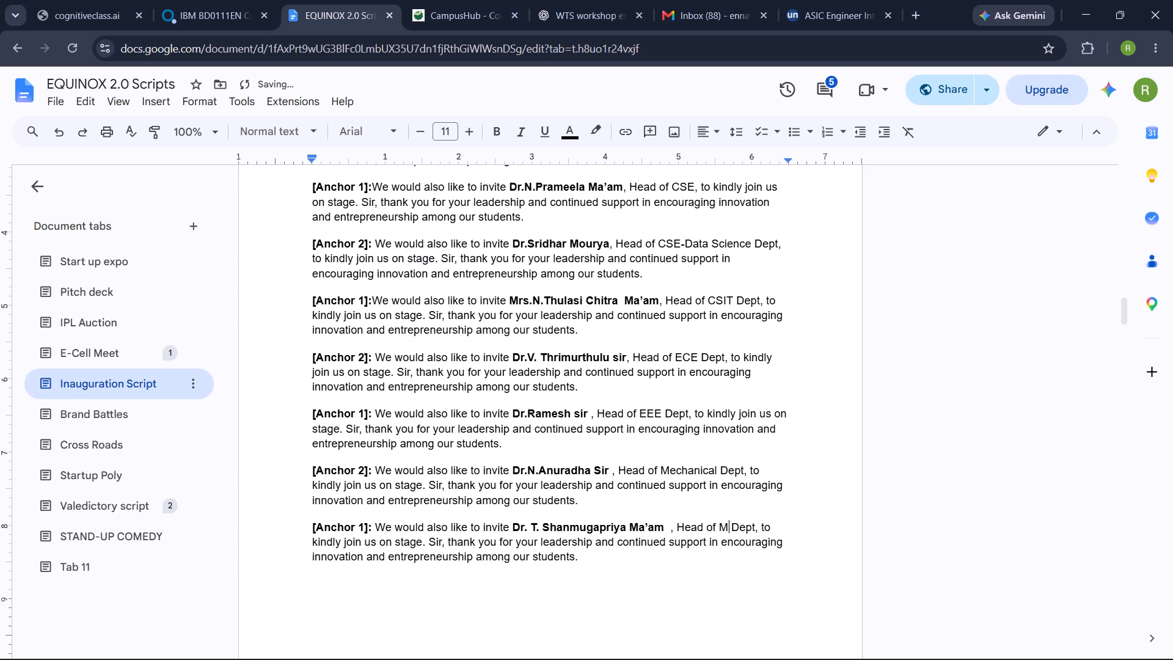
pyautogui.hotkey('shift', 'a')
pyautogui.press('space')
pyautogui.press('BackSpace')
# Duplicate Anchor 2's Mechanical Dept invitation as a new paragraph below Anchor 1's MBA Dept invitation.
pyautogui.scroll(-1, 742, 526)
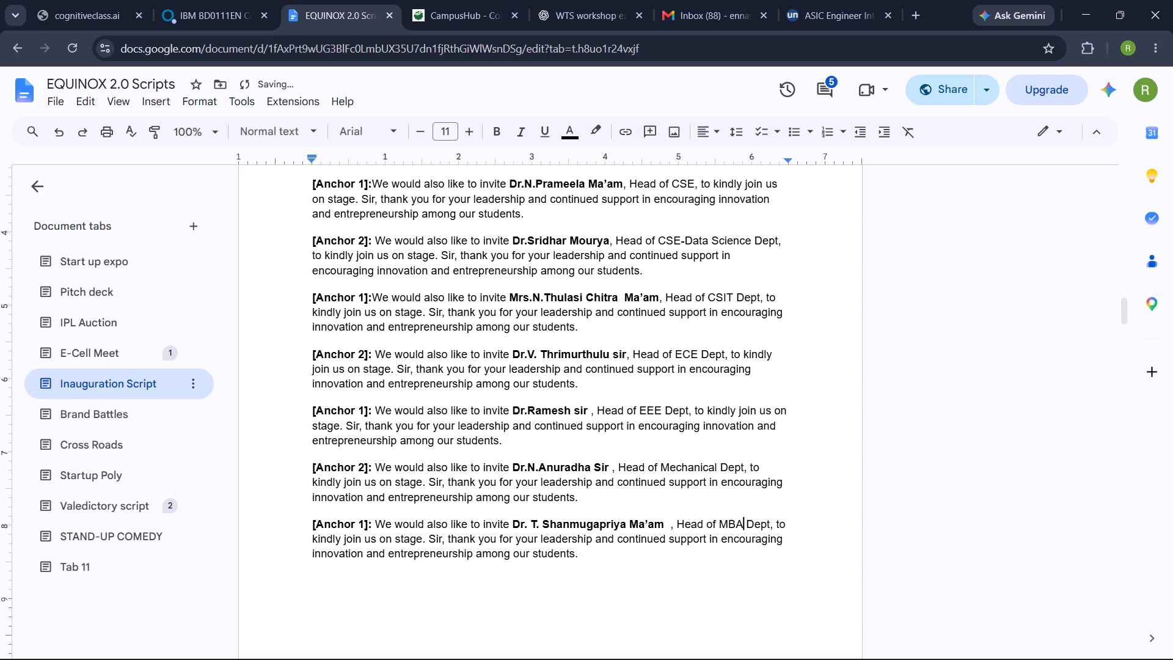
pyautogui.scroll(-1, 742, 526)
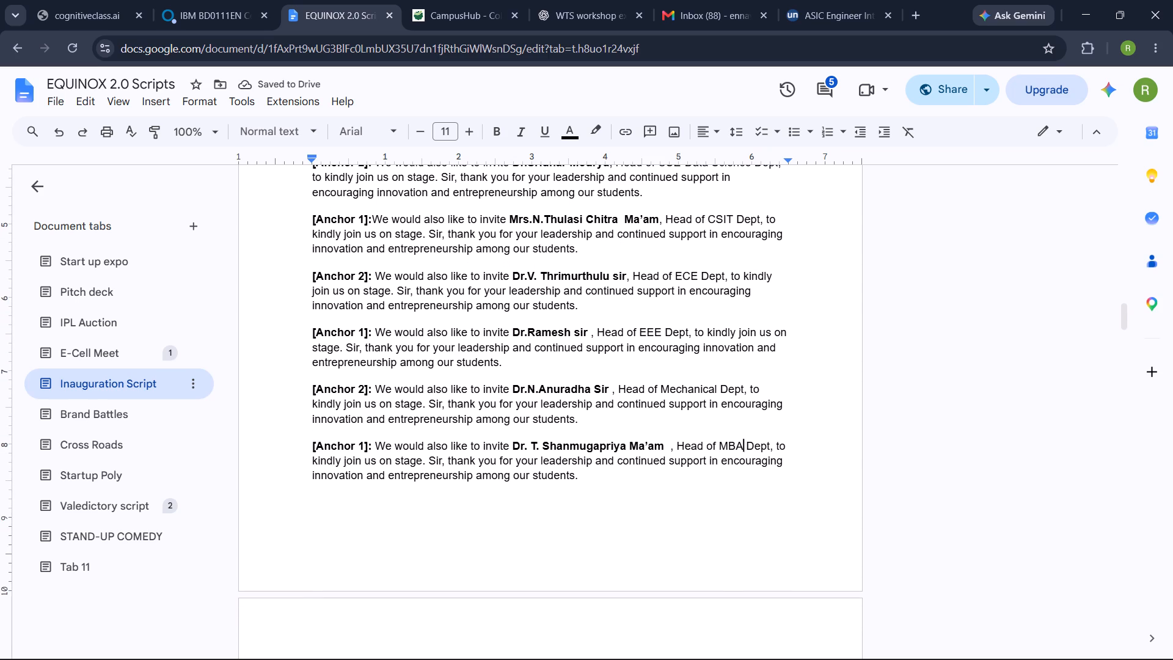
pyautogui.scroll(-1, 557, 483)
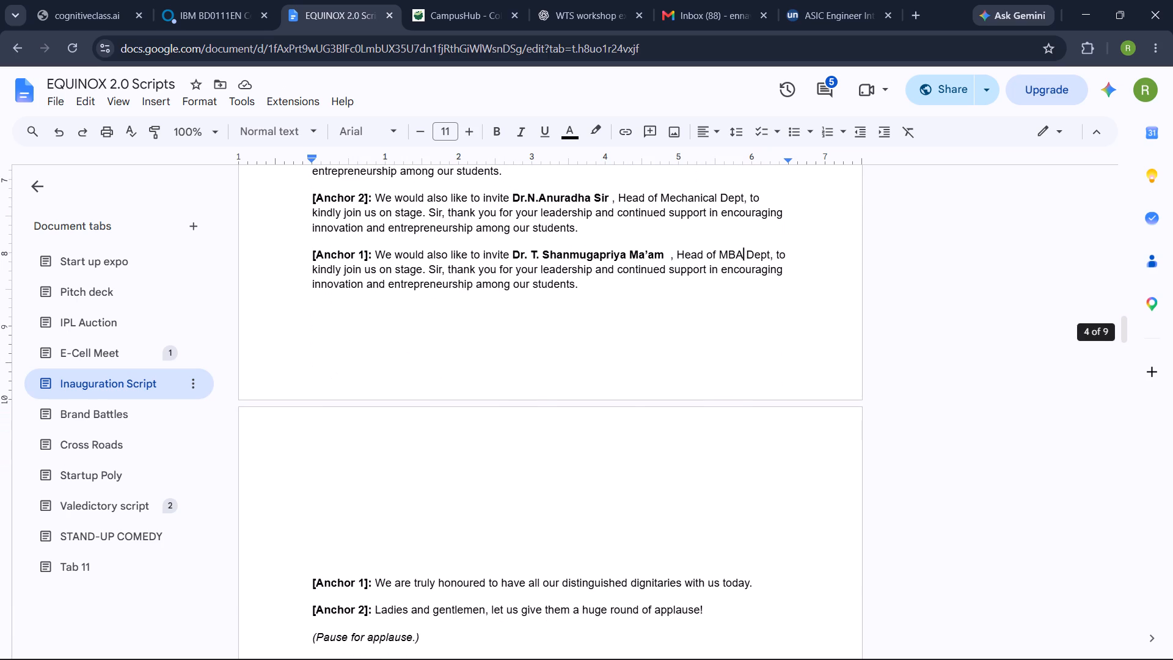
pyautogui.scroll(-1, 557, 483)
pyautogui.click(597, 370)
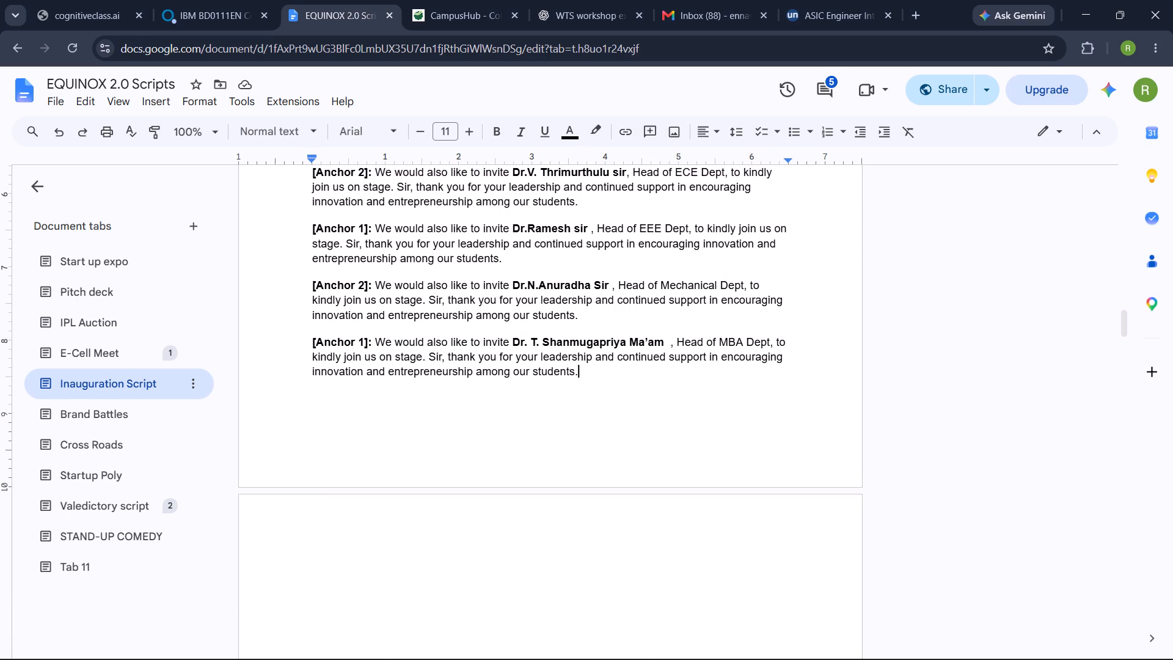
pyautogui.moveTo(308, 282); pyautogui.dragTo(585, 317)
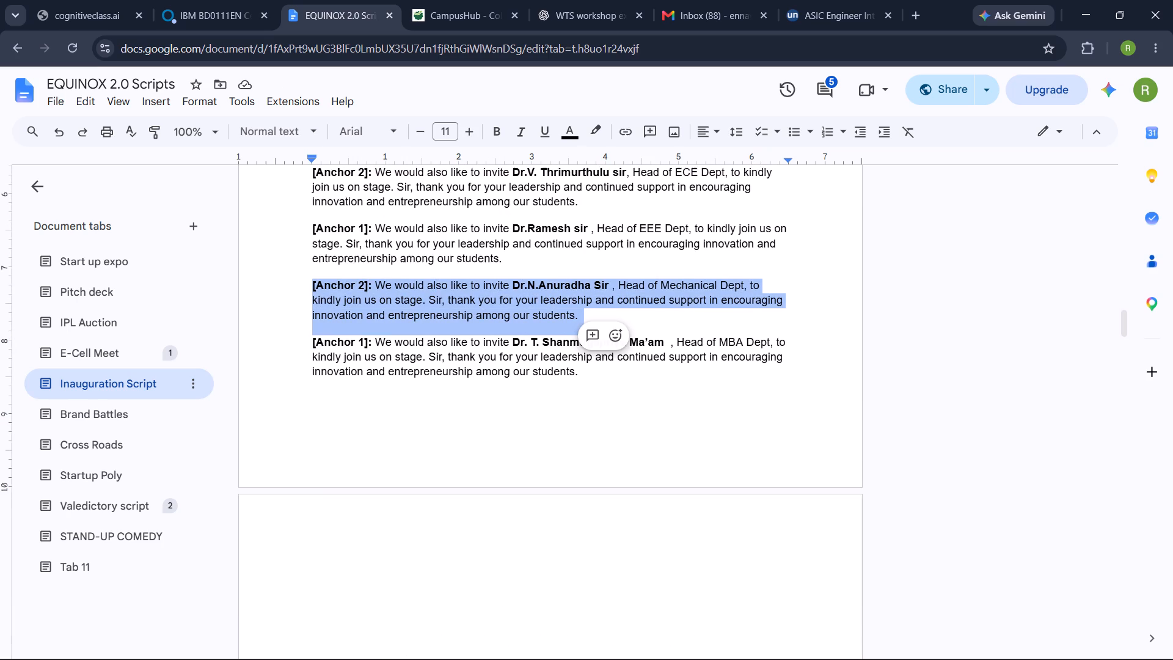
pyautogui.hotkey('ctrl', 'c')
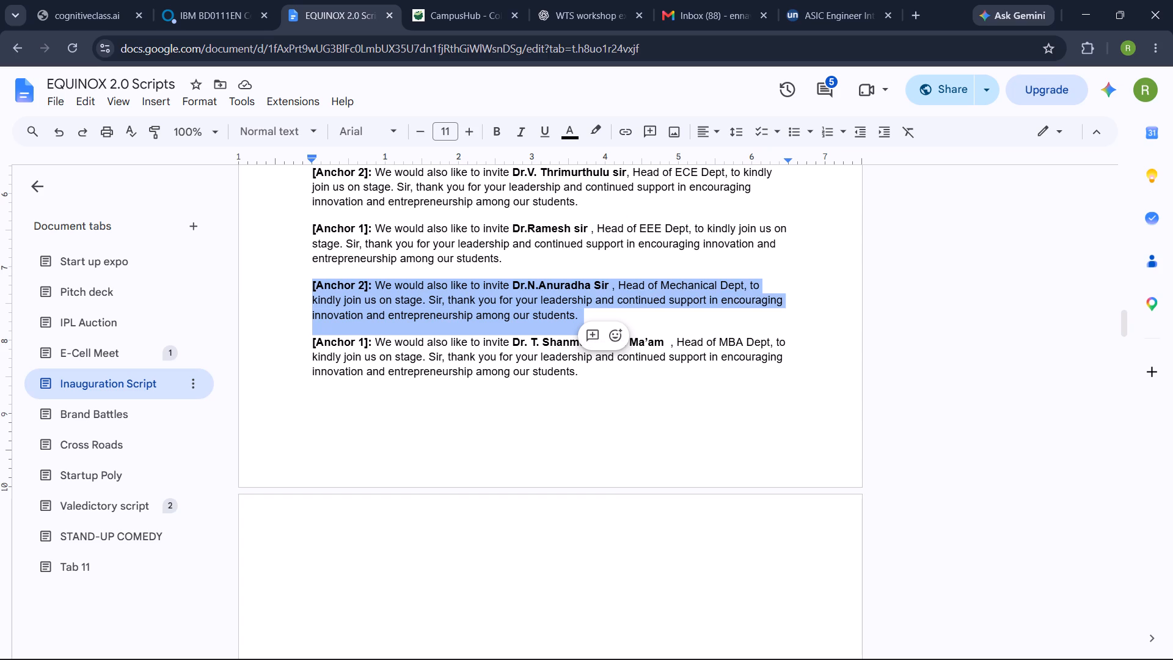
pyautogui.click(593, 375)
pyautogui.press('Return')
pyautogui.press('Return')
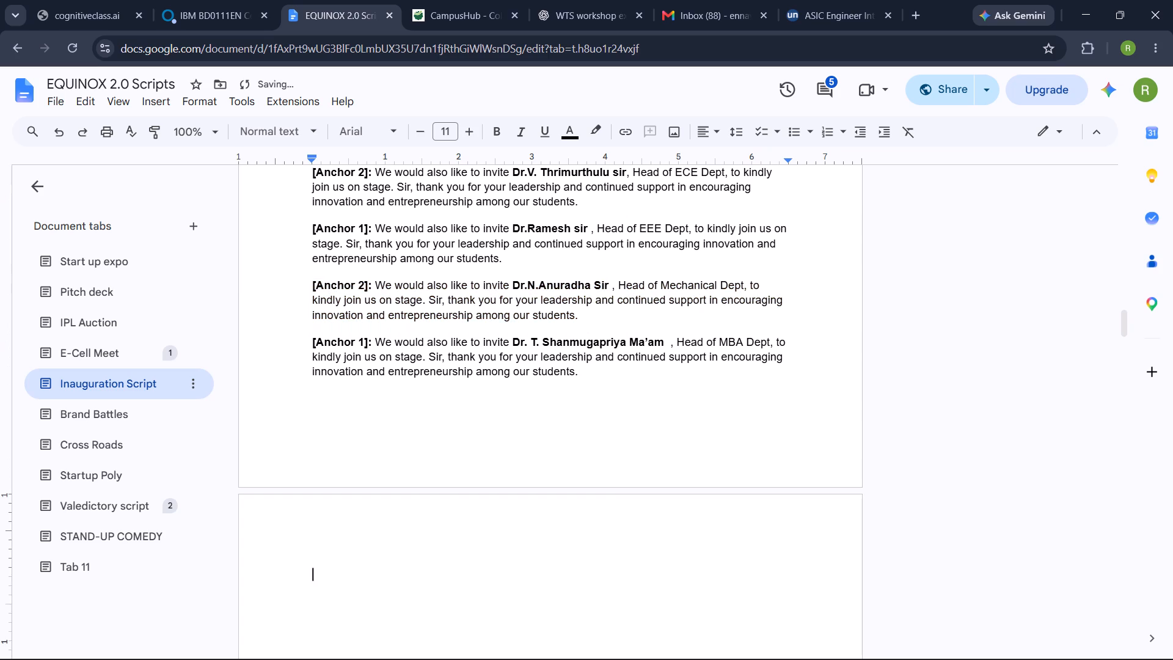
pyautogui.hotkey('ctrl', 'v')
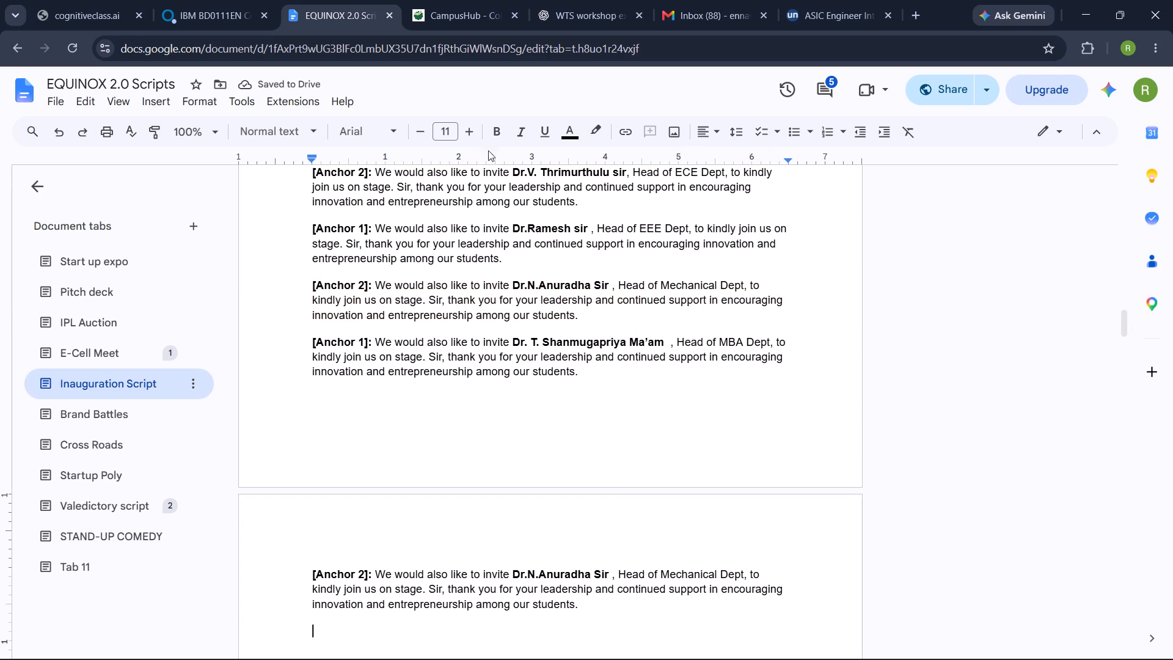
# Change the guest's initial in the copied Anchor 2 invitation to "G", keeping a single period after it.
pyautogui.scroll(-3, 448, 416)
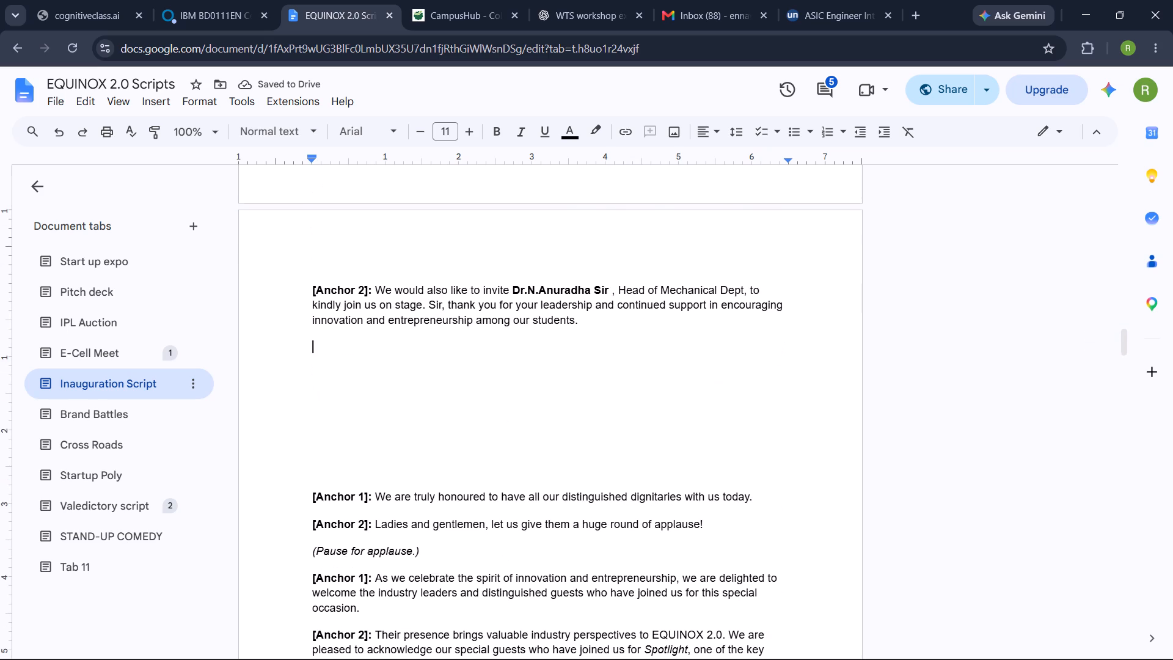
pyautogui.scroll(-1, 448, 409)
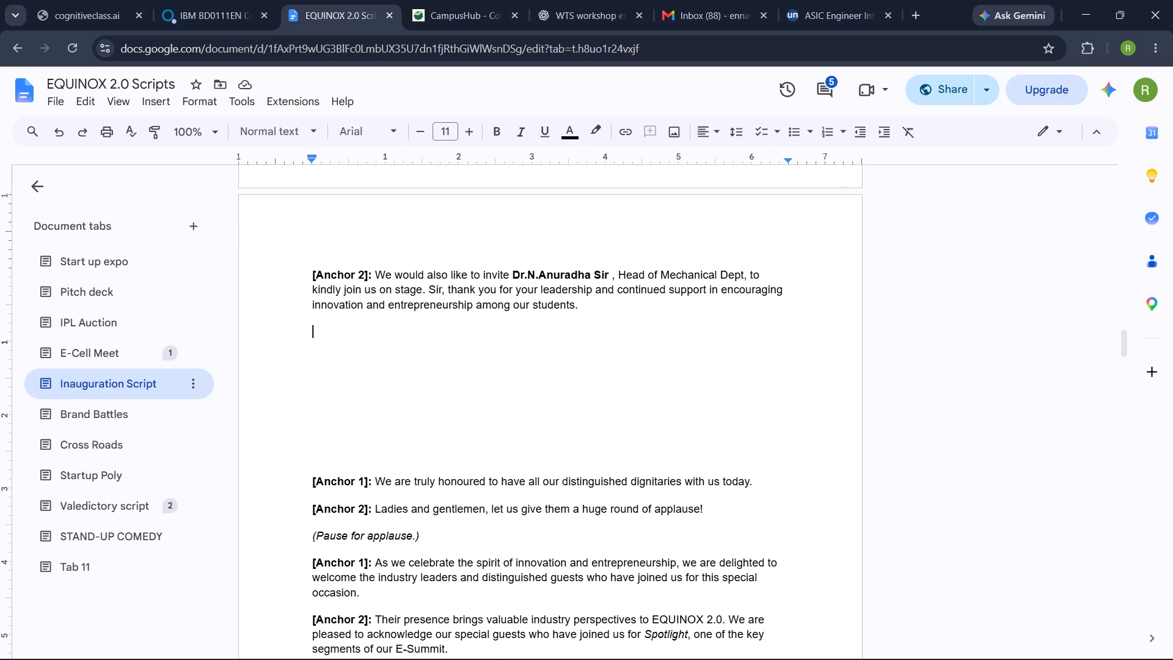
pyautogui.click(532, 271)
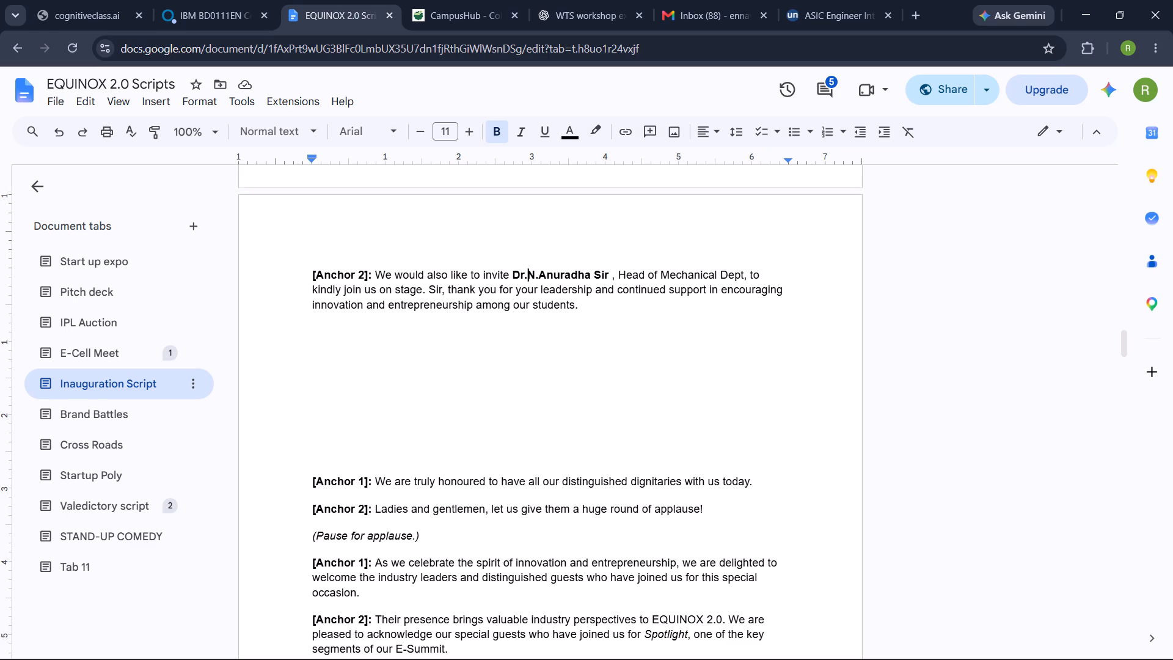
pyautogui.press('Right')
pyautogui.press('BackSpace')
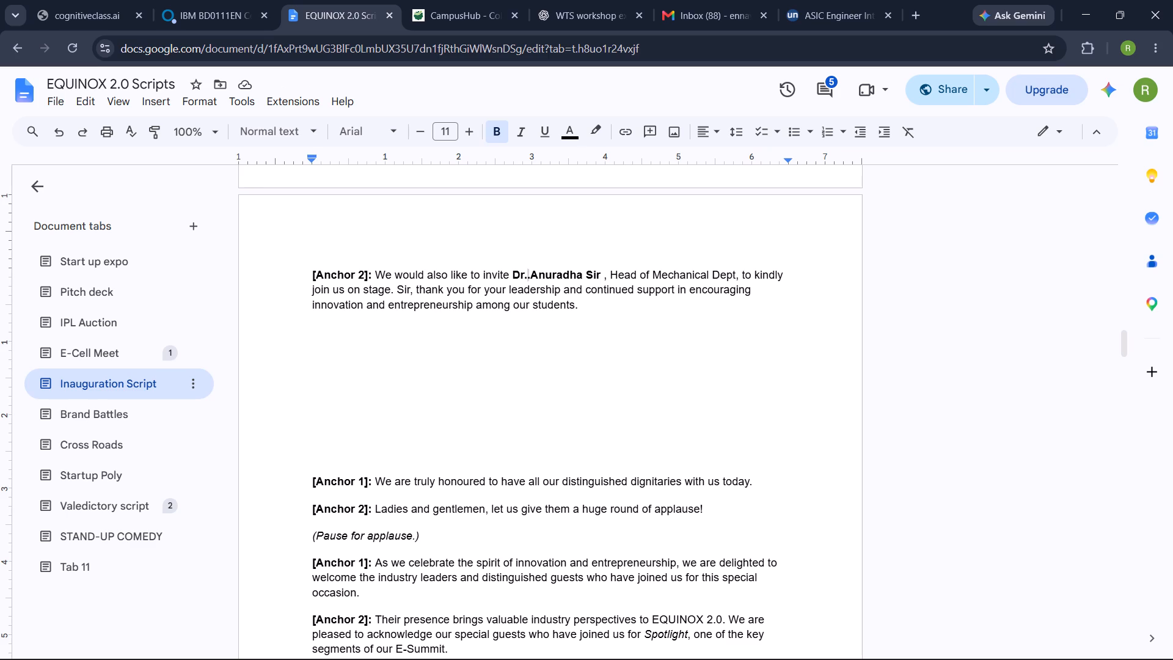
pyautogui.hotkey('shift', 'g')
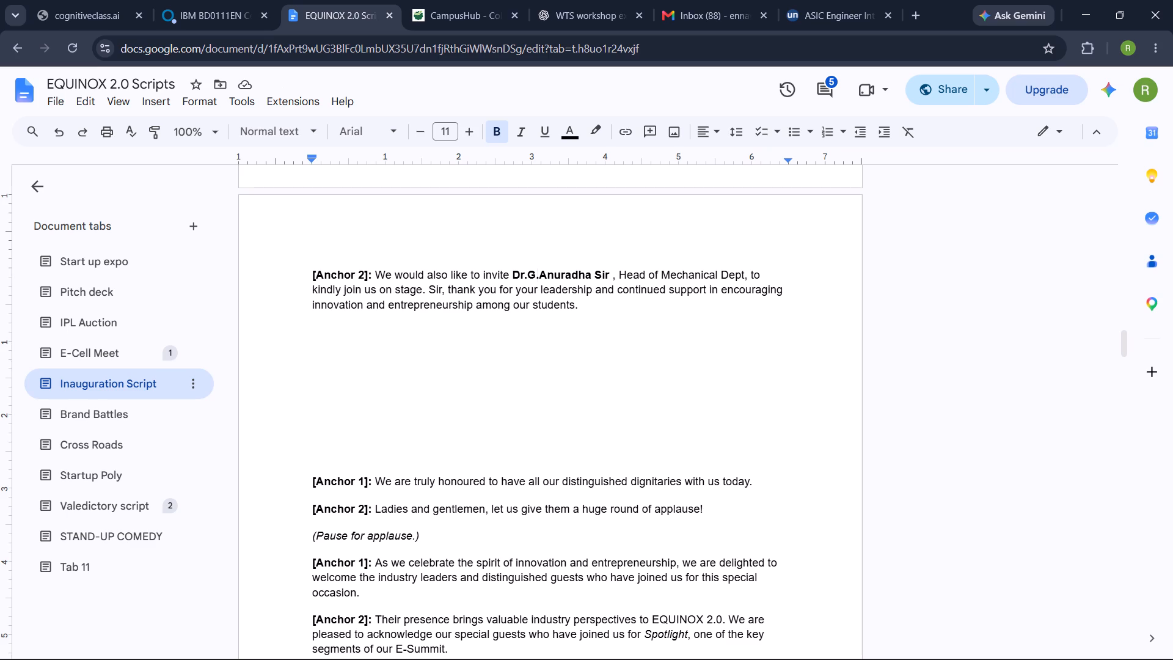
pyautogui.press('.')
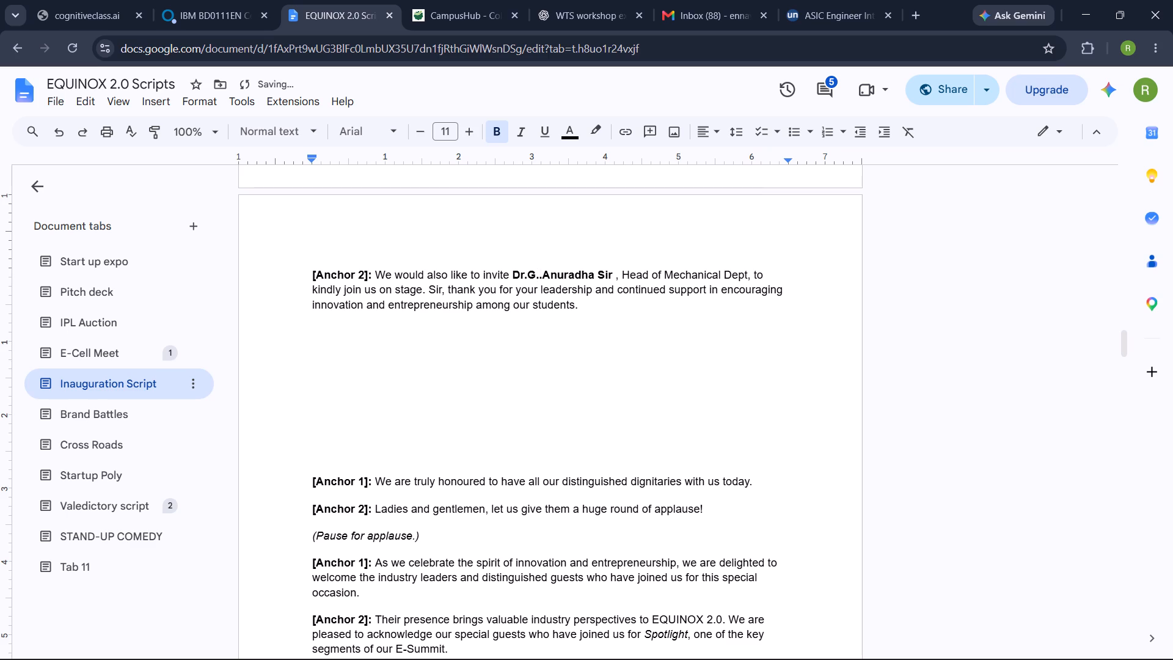
pyautogui.press('BackSpace')
# Replace the name after the initial in the copied Anchor 2 invitation with the new guest's first name and surname, keeping "Sir".
pyautogui.press('Right')
pyautogui.press('Right')
pyautogui.press('Right')
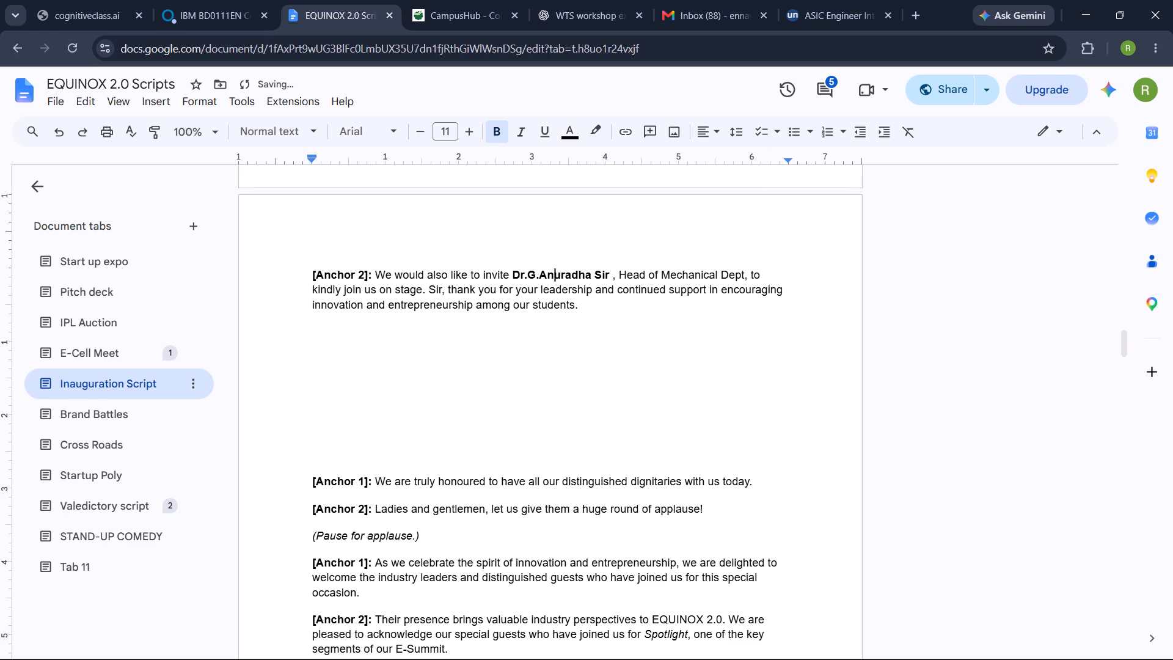
pyautogui.press('Right')
pyautogui.press('Right')
pyautogui.press('Right')
pyautogui.press('Right')
pyautogui.press('Right')
pyautogui.press('Right')
pyautogui.press('BackSpace')
pyautogui.press('BackSpace')
pyautogui.press('BackSpace')
pyautogui.press('BackSpace')
pyautogui.press('BackSpace')
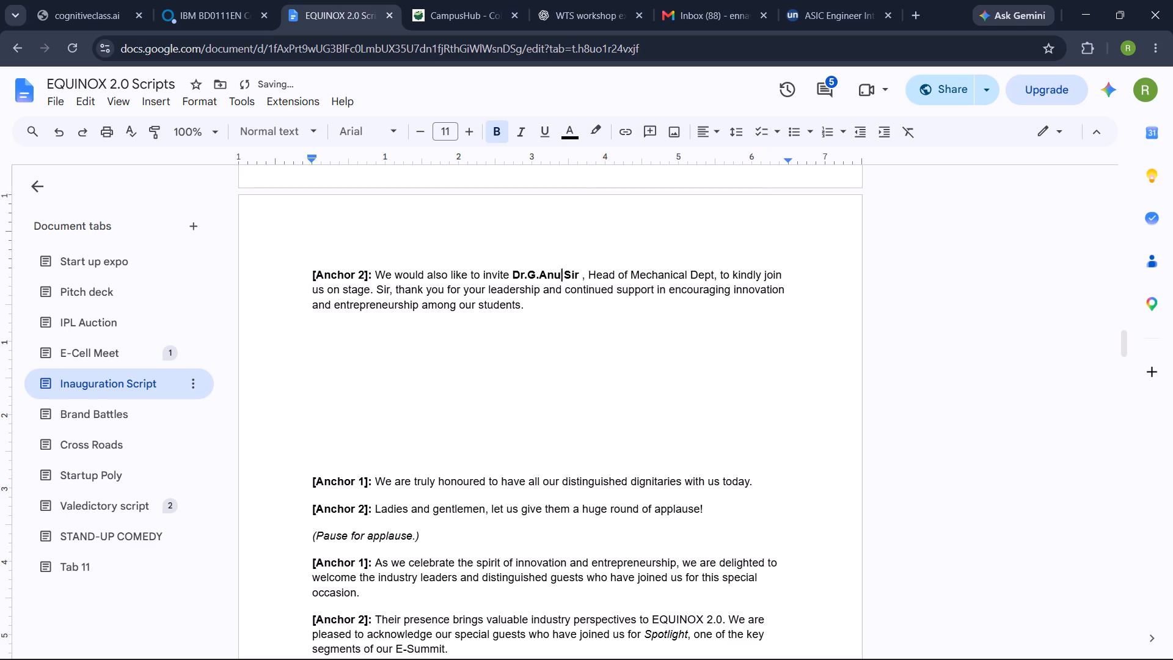
pyautogui.press('BackSpace')
pyautogui.press('BackSpace')
pyautogui.press('BackSpace')
pyautogui.press('BackSpace')
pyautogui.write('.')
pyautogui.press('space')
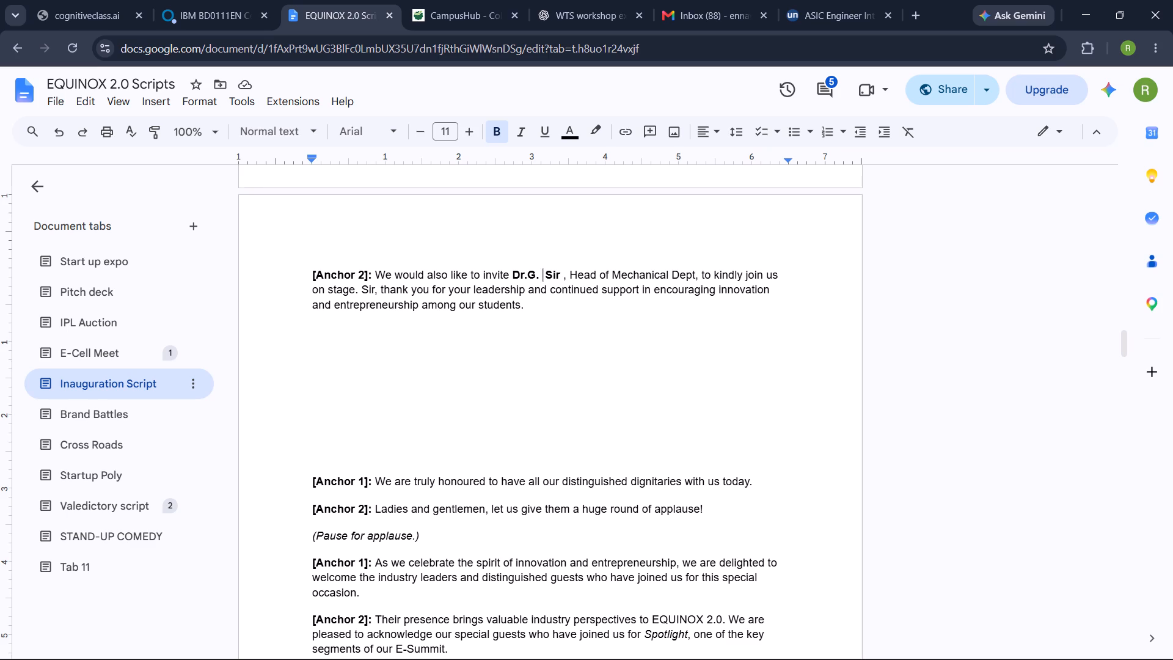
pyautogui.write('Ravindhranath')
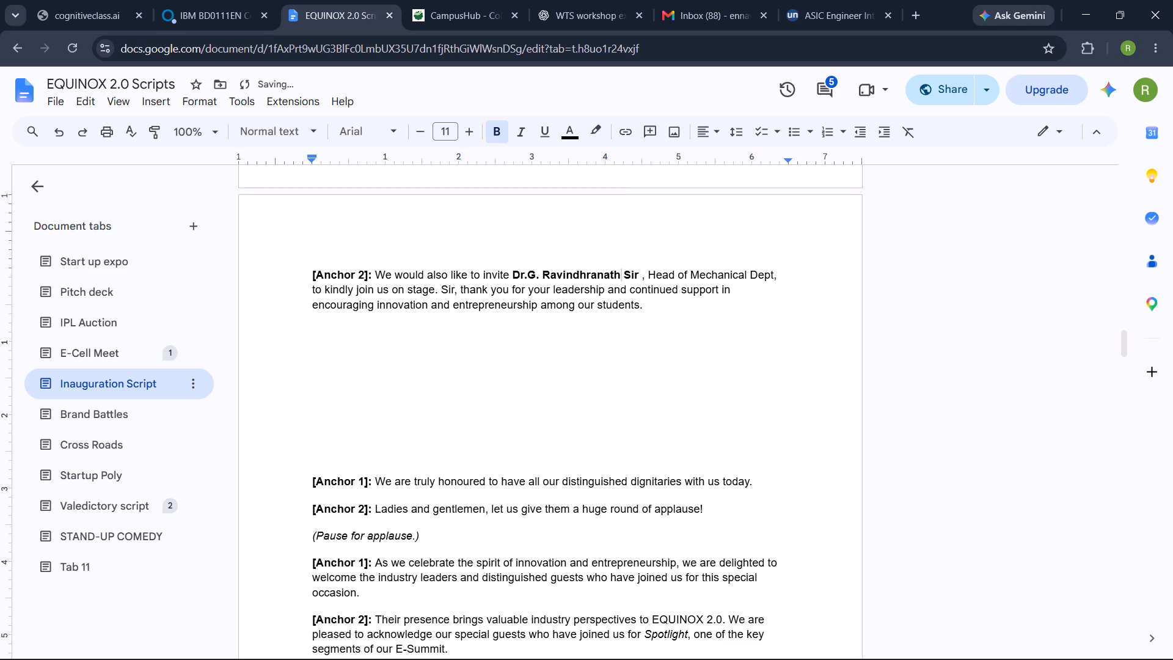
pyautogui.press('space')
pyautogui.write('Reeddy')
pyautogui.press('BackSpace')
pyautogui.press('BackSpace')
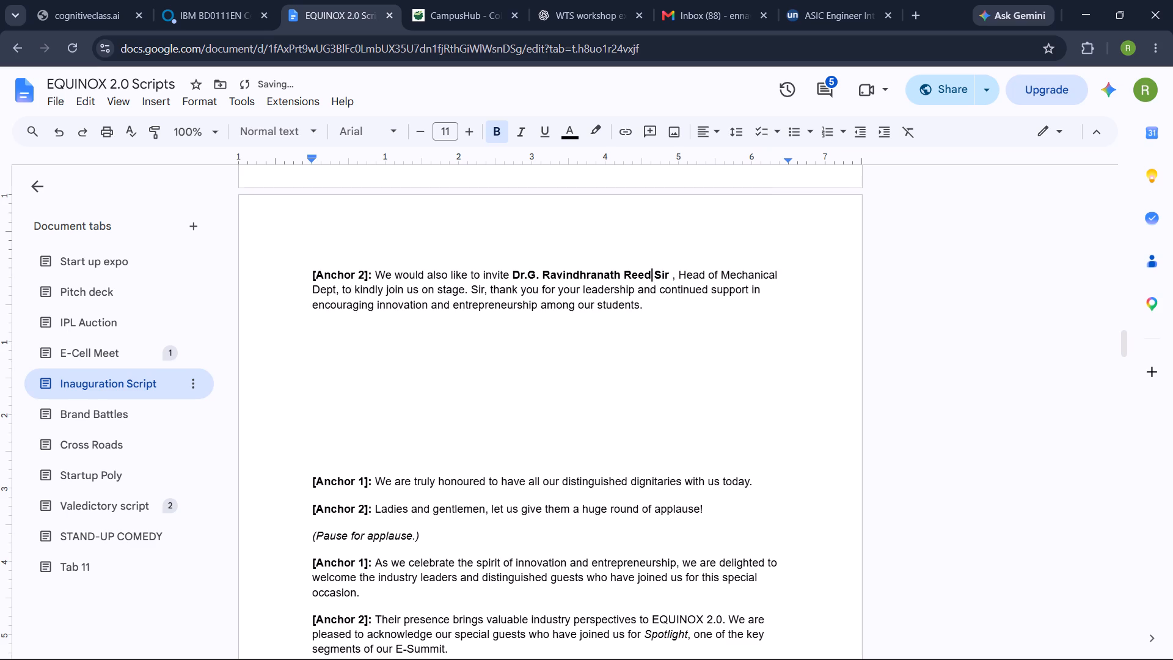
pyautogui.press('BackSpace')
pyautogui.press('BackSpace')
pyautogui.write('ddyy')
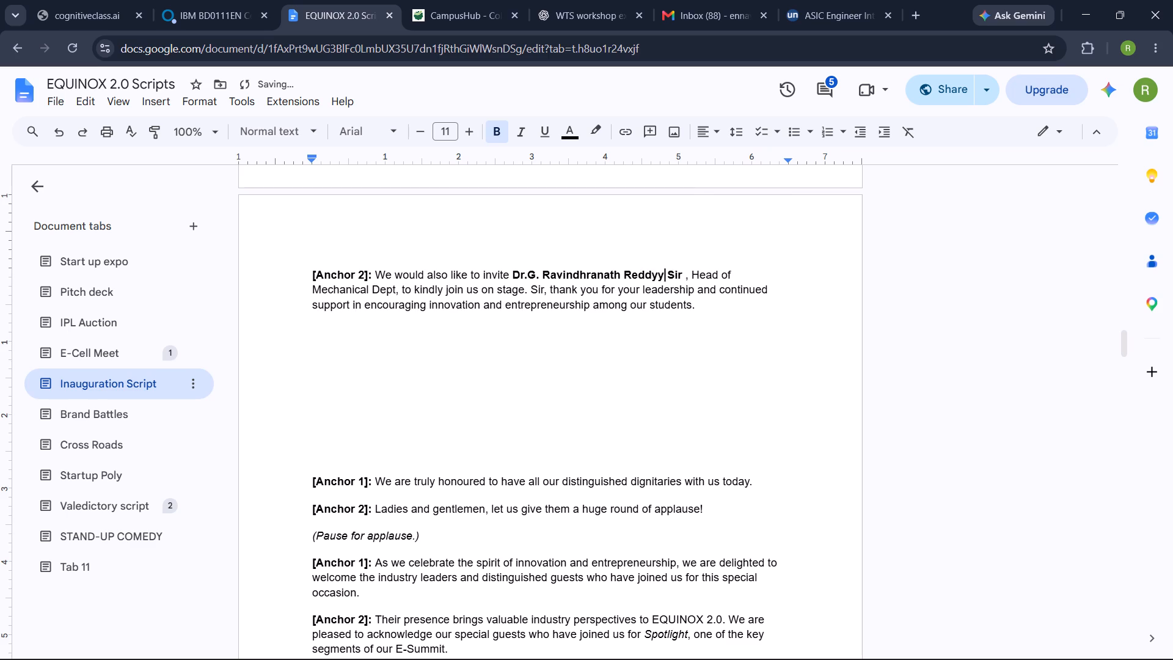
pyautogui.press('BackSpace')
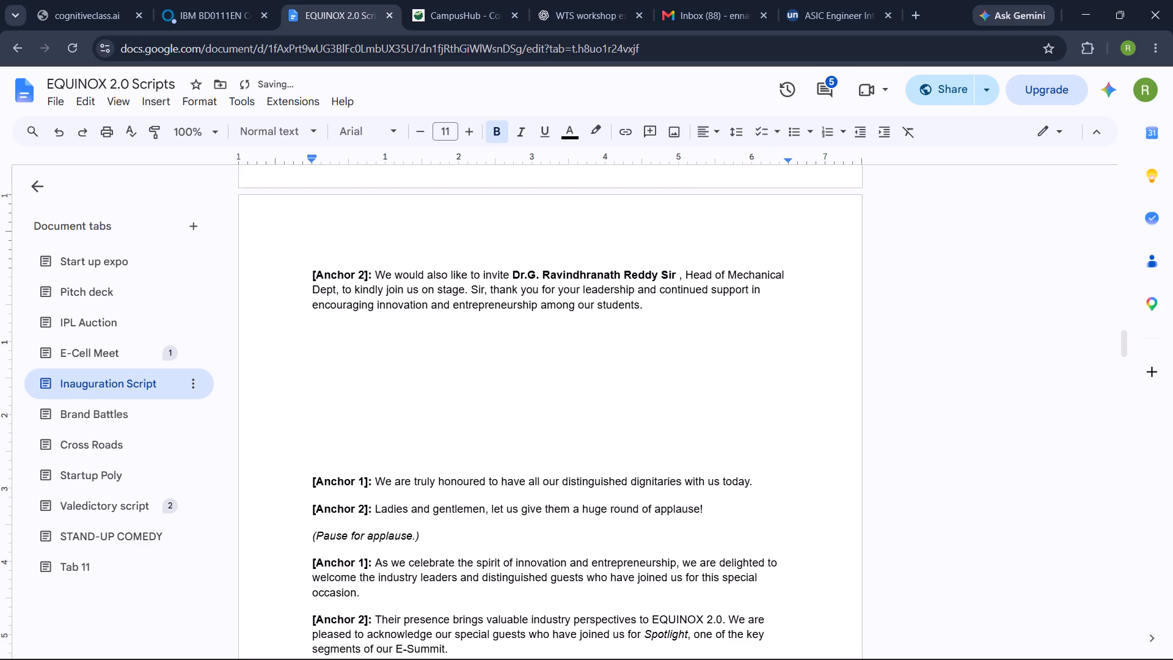
# Correct the spelling of the guest's first name in the copied Anchor 2 invitation by removing the "h" after the "d".
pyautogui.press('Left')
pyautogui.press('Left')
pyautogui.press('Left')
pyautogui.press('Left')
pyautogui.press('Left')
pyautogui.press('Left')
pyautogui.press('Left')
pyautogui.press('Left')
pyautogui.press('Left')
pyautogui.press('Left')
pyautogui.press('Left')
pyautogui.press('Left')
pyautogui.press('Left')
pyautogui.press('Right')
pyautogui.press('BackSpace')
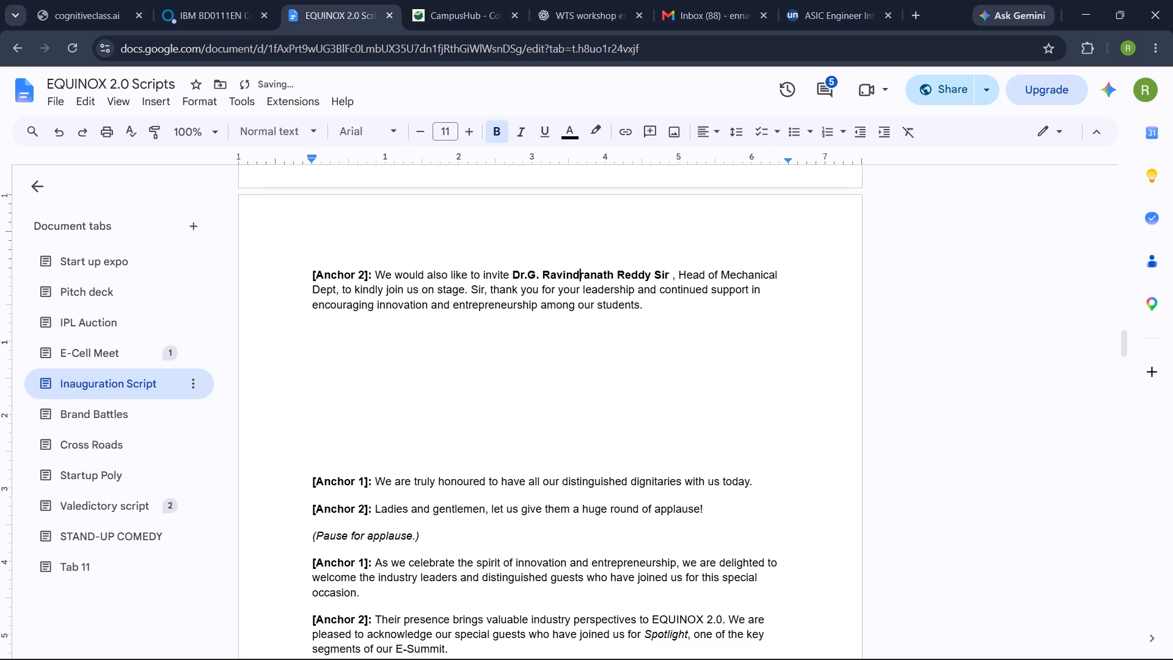
# Change the department in the copied Anchor 2 invitation to "CSE(first year)", so the title reads "Head of CSE(first year) Dept".
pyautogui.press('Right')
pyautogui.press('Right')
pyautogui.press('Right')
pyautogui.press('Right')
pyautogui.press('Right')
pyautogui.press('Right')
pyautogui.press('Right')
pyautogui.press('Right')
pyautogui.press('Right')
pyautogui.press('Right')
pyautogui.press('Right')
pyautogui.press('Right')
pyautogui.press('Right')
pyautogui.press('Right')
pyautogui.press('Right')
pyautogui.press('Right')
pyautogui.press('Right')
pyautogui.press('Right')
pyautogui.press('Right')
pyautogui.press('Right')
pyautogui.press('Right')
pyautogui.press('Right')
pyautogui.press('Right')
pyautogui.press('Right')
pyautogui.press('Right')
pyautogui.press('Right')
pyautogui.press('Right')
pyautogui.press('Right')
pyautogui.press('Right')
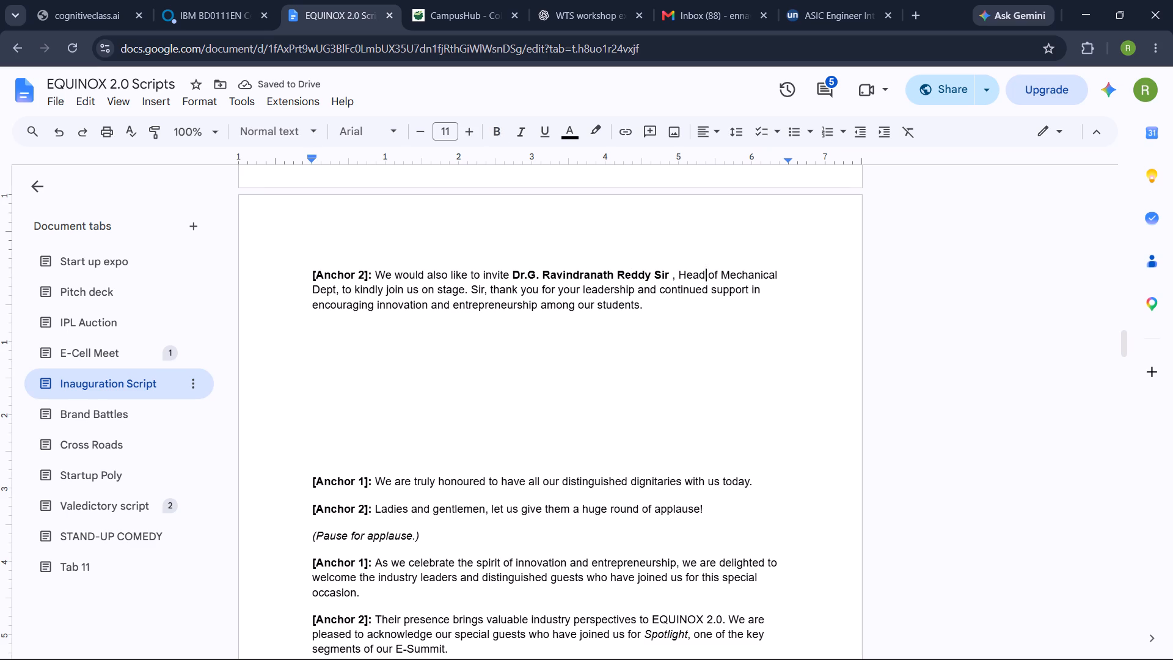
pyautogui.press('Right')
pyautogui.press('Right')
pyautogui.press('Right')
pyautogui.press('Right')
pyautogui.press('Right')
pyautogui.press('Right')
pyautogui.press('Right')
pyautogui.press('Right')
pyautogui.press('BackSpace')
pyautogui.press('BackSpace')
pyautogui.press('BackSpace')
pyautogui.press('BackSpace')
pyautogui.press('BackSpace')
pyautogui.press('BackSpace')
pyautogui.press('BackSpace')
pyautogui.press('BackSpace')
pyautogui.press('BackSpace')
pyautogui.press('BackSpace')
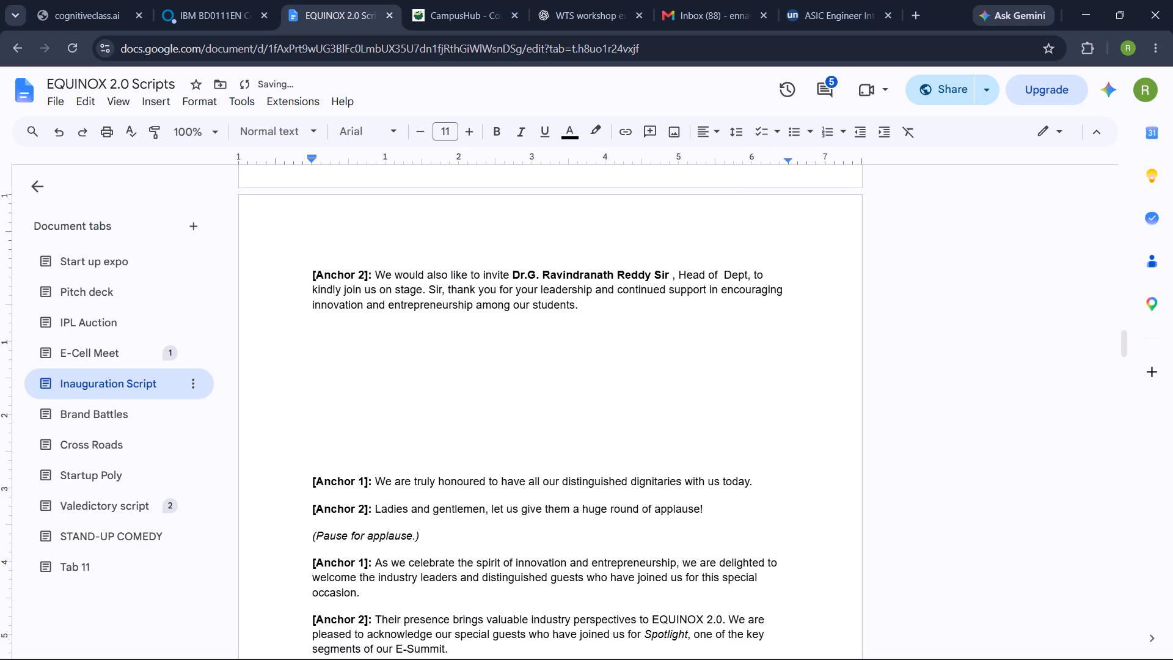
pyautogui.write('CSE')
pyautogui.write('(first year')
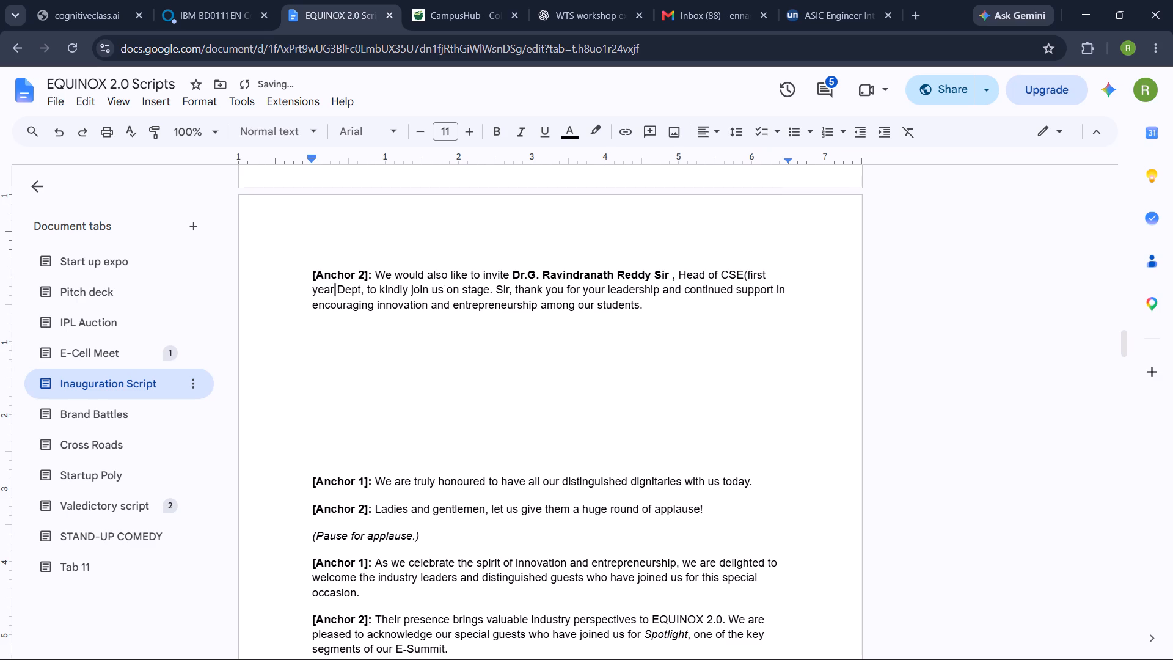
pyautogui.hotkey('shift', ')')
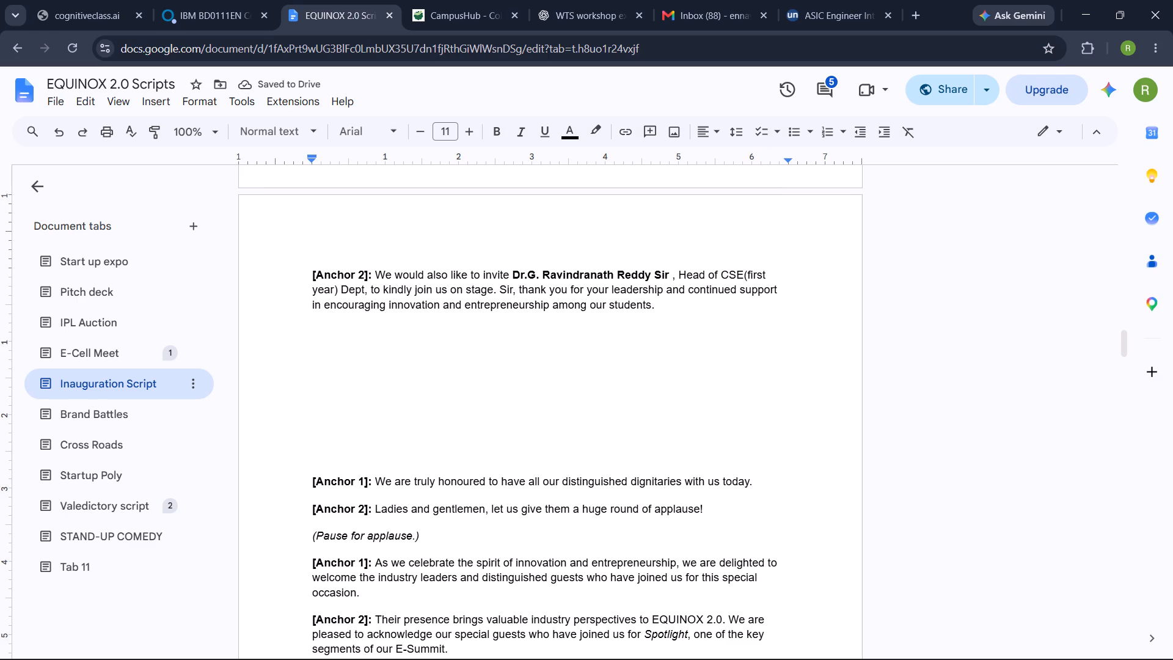
# Copy the Anchor 1 invitation for the Head of MBA Dept and paste it below the Anchor 2 CSE(first year) invitation.
pyautogui.scroll(1, 649, 239)
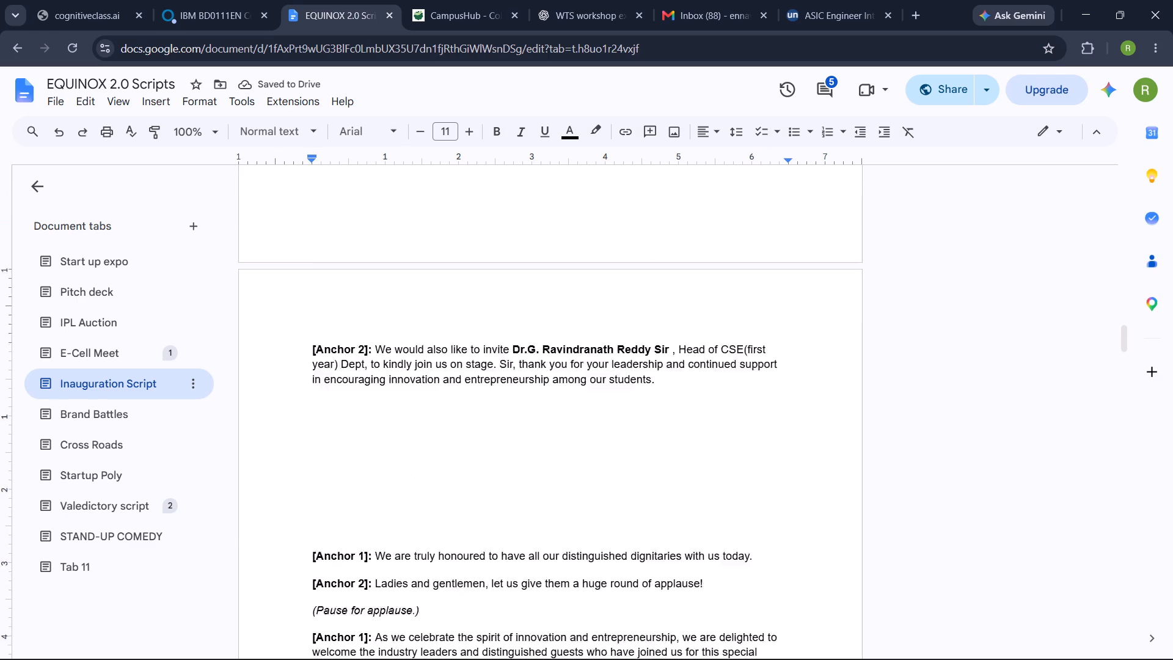
pyautogui.scroll(3, 649, 239)
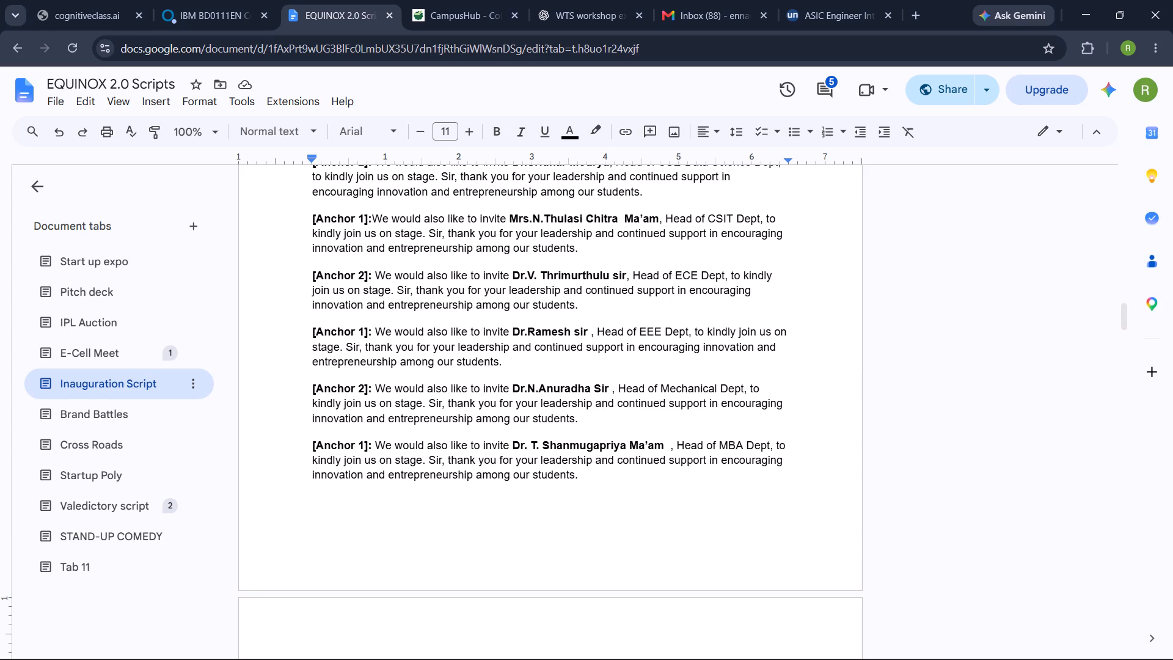
pyautogui.moveTo(309, 444); pyautogui.dragTo(627, 485)
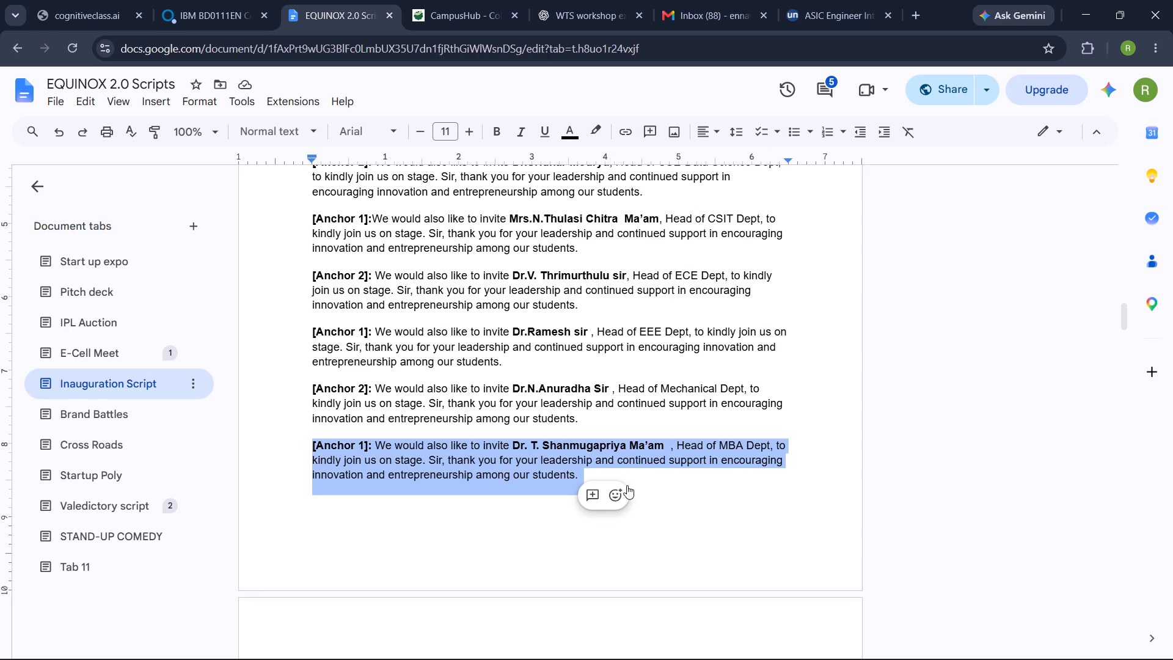
pyautogui.hotkey('ctrl', 'c')
pyautogui.scroll(-4, 627, 485)
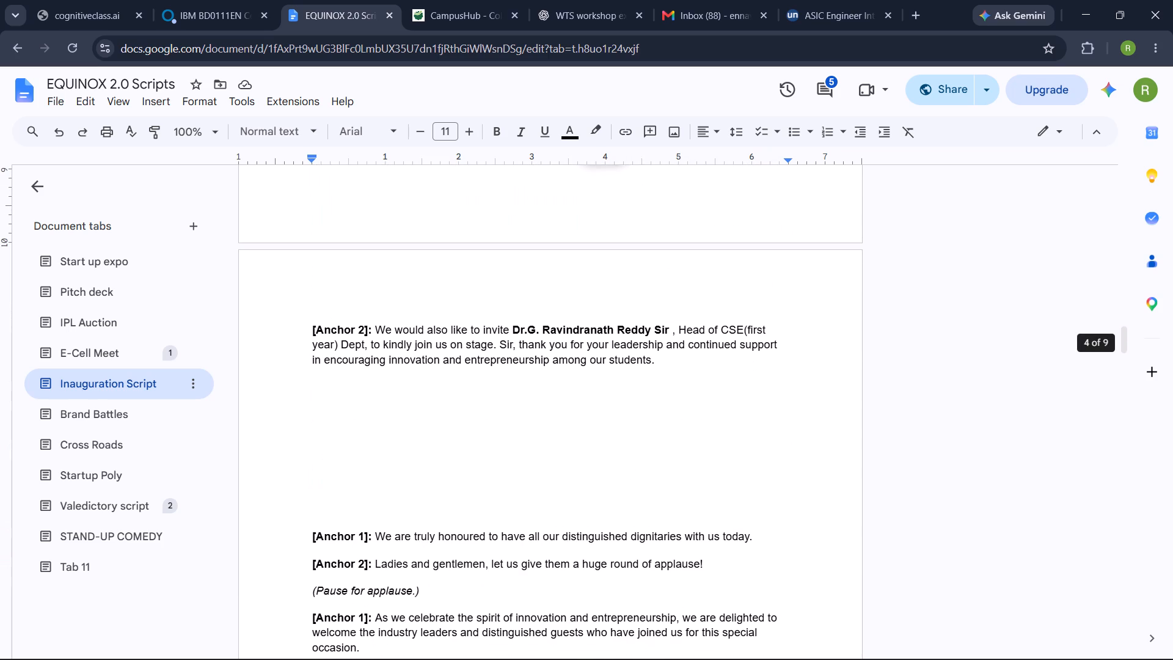
pyautogui.click(665, 358)
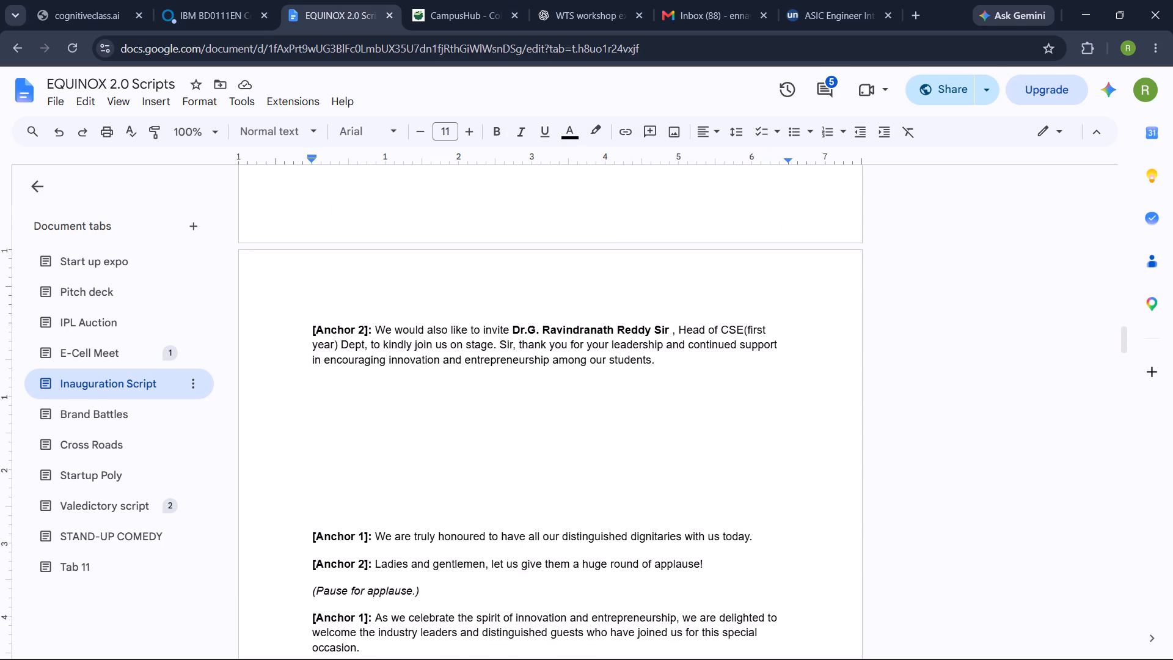
pyautogui.press('Return')
pyautogui.hotkey('ctrl', 'v')
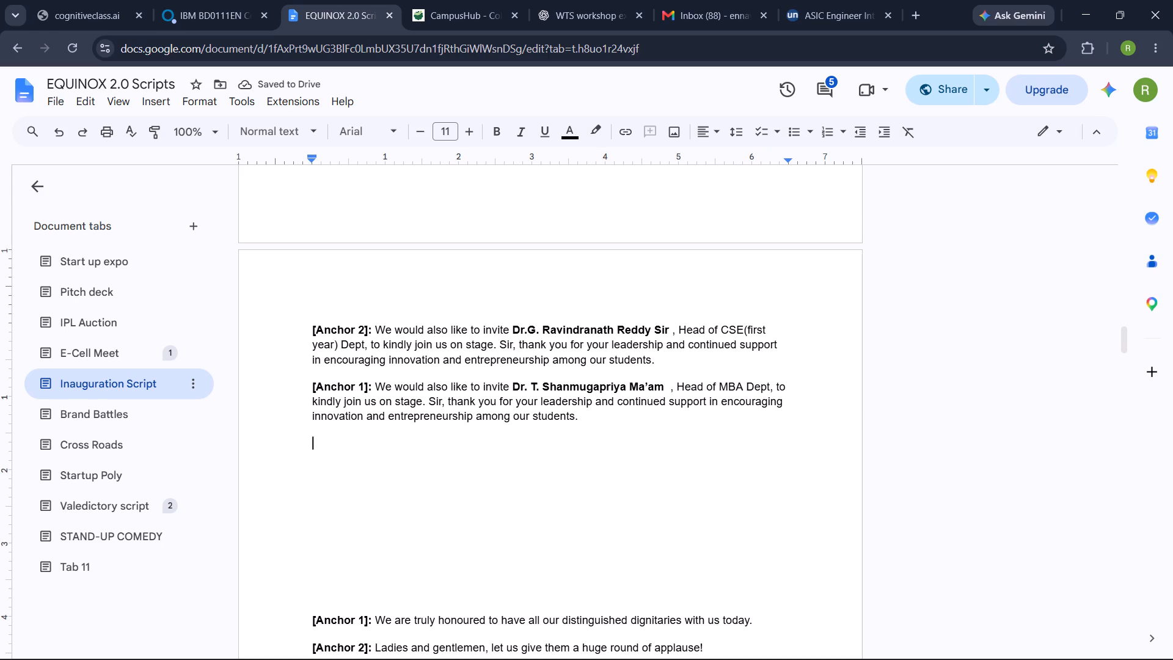
# Change the guest's initial in the copied Anchor 1 invitation to "P".
pyautogui.click(537, 383)
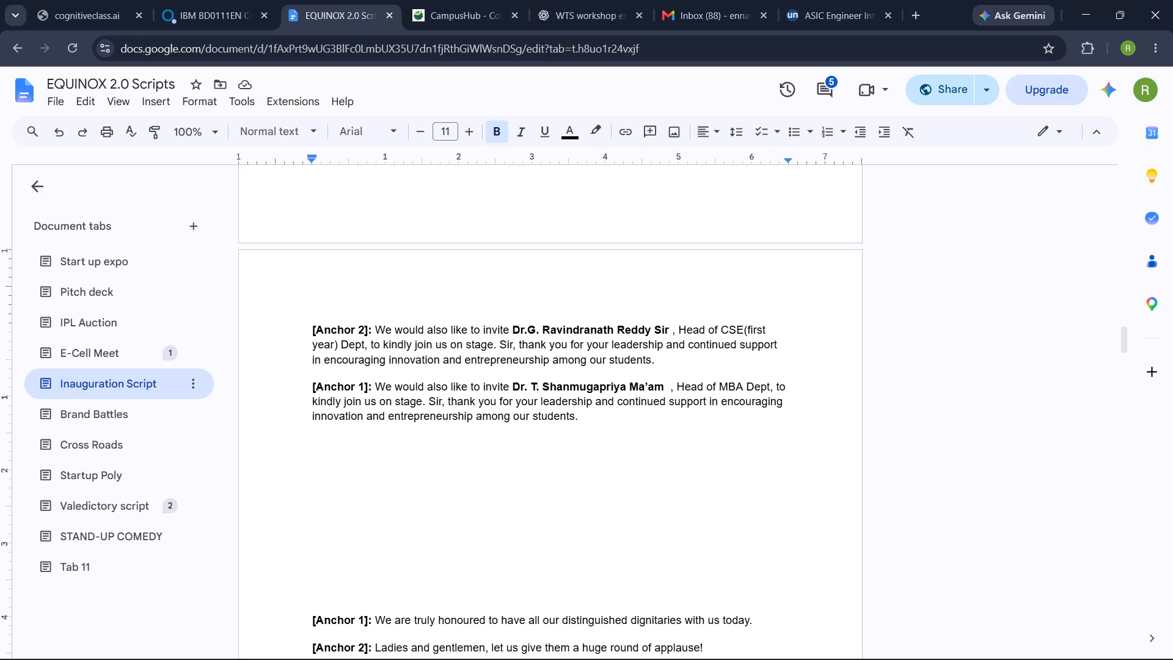
pyautogui.press('Left')
pyautogui.press('Right')
pyautogui.press('BackSpace')
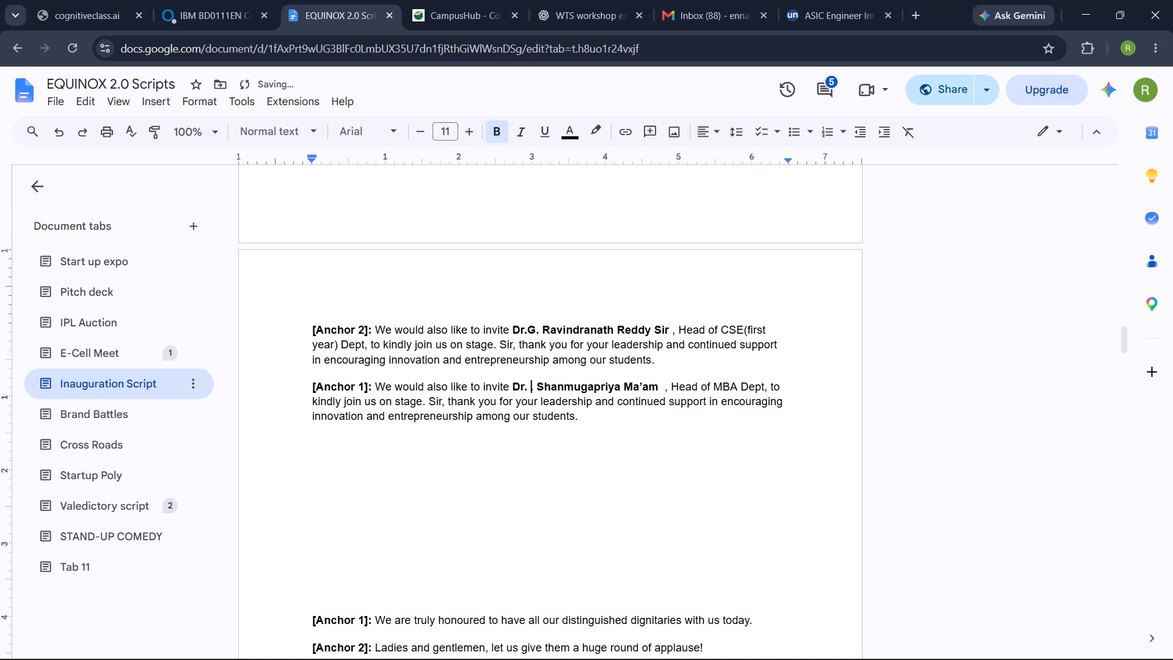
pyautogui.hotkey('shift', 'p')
# Replace the name after the initial in the copied Anchor 1 invitation with the new guest's first name, keeping "Ma'am".
pyautogui.press('Right')
pyautogui.press('Right')
pyautogui.press('Right')
pyautogui.press('Right')
pyautogui.press('Right')
pyautogui.press('Right')
pyautogui.press('Right')
pyautogui.press('Right')
pyautogui.press('Right')
pyautogui.press('Right')
pyautogui.press('Right')
pyautogui.press('Right')
pyautogui.press('Right')
pyautogui.press('Right')
pyautogui.press('Right')
pyautogui.press('Right')
pyautogui.press('Right')
pyautogui.press('Right')
pyautogui.press('Right')
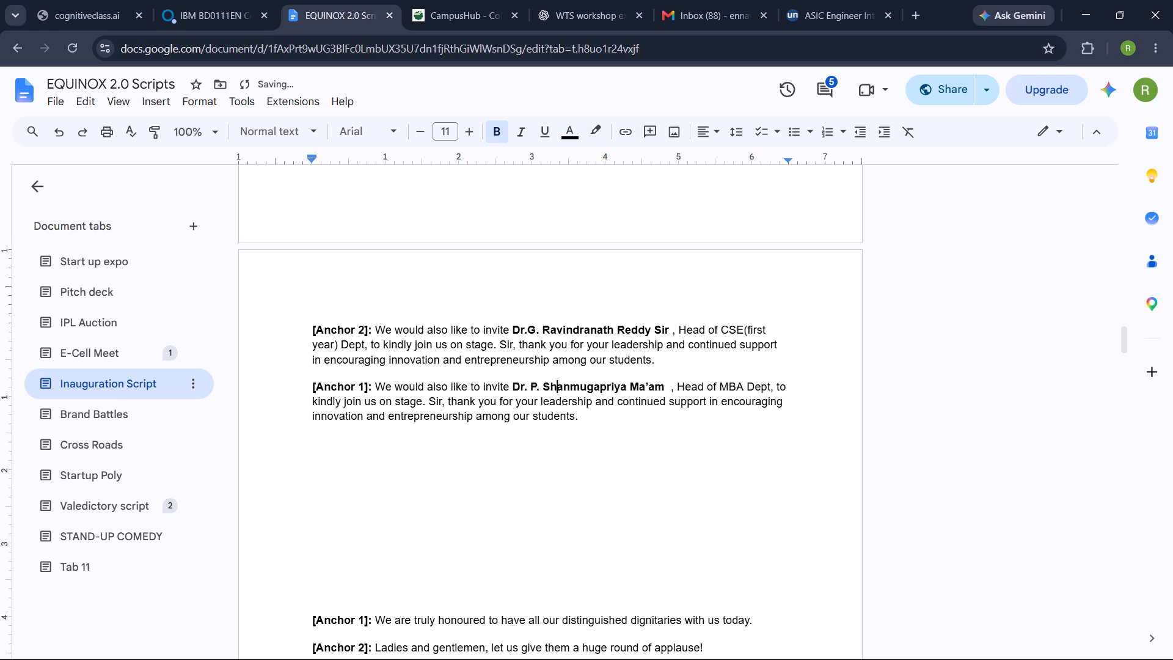
pyautogui.press('Left')
pyautogui.press('Left')
pyautogui.press('Left')
pyautogui.press('Left')
pyautogui.press('Left')
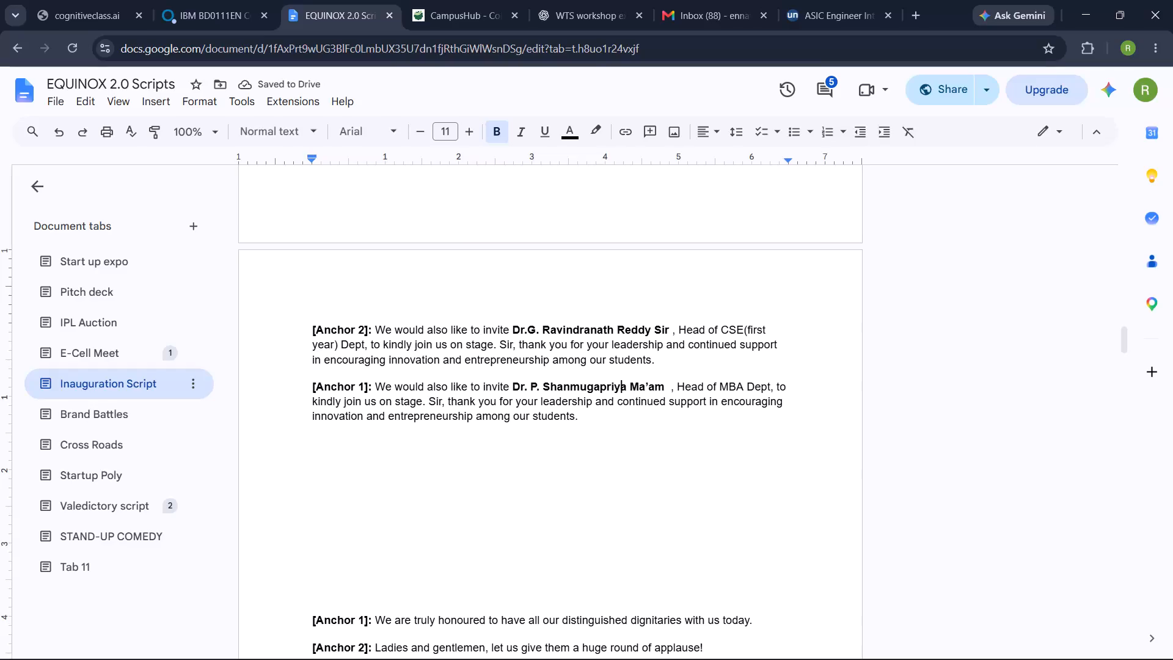
pyautogui.press('Right')
pyautogui.press('BackSpace')
pyautogui.press('BackSpace')
pyautogui.press('BackSpace')
pyautogui.press('BackSpace')
pyautogui.press('BackSpace')
pyautogui.press('BackSpace')
pyautogui.press('BackSpace')
pyautogui.press('BackSpace')
pyautogui.press('BackSpace')
pyautogui.press('BackSpace')
pyautogui.press('BackSpace')
pyautogui.press('BackSpace')
pyautogui.press('BackSpace')
pyautogui.press('BackSpace')
pyautogui.press('BackSpace')
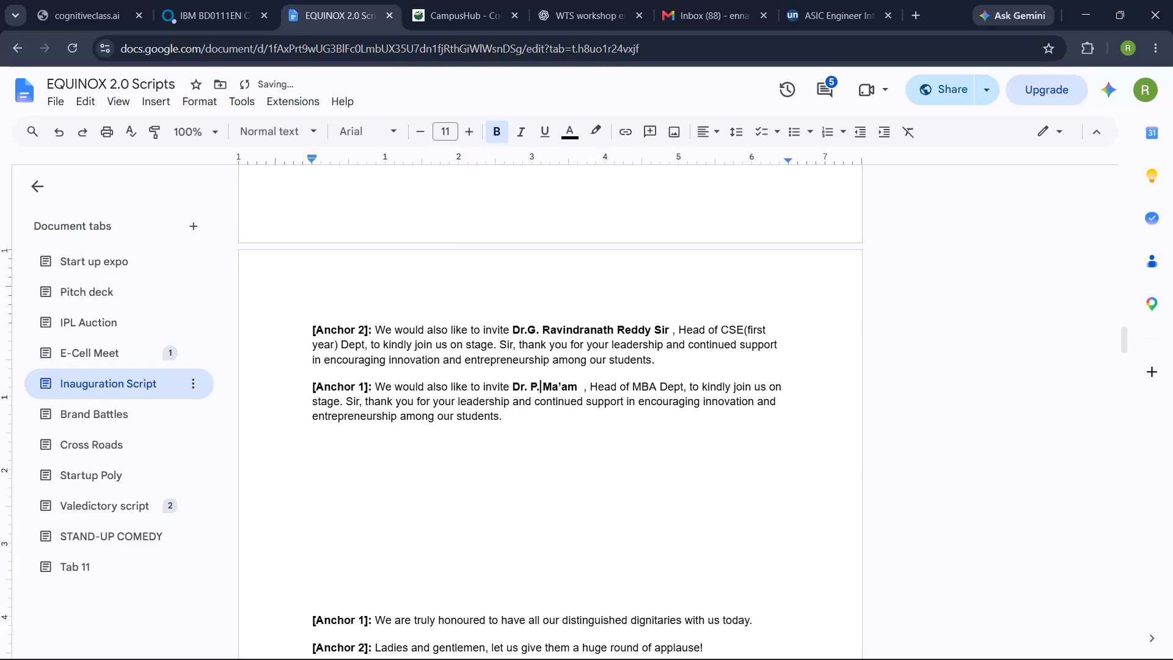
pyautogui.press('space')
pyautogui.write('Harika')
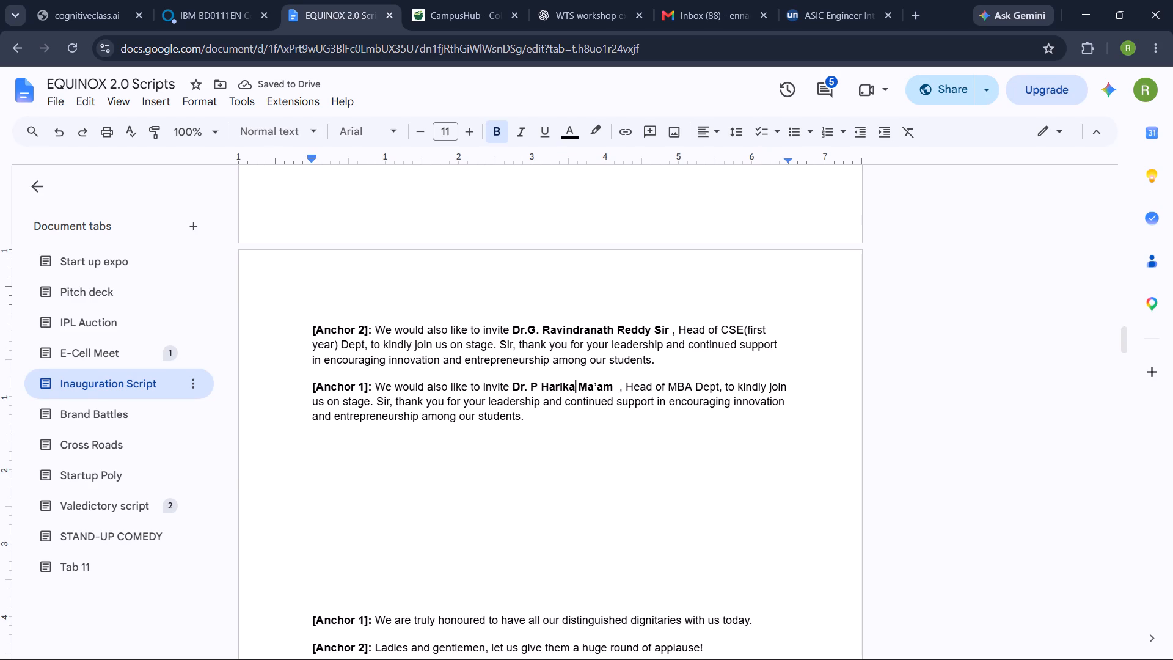
# Change the department in the copied Anchor 1 invitation to "CSE(AIML) and CSE(DS)", keeping "Head of" and "Dept" around it.
pyautogui.click(690, 387)
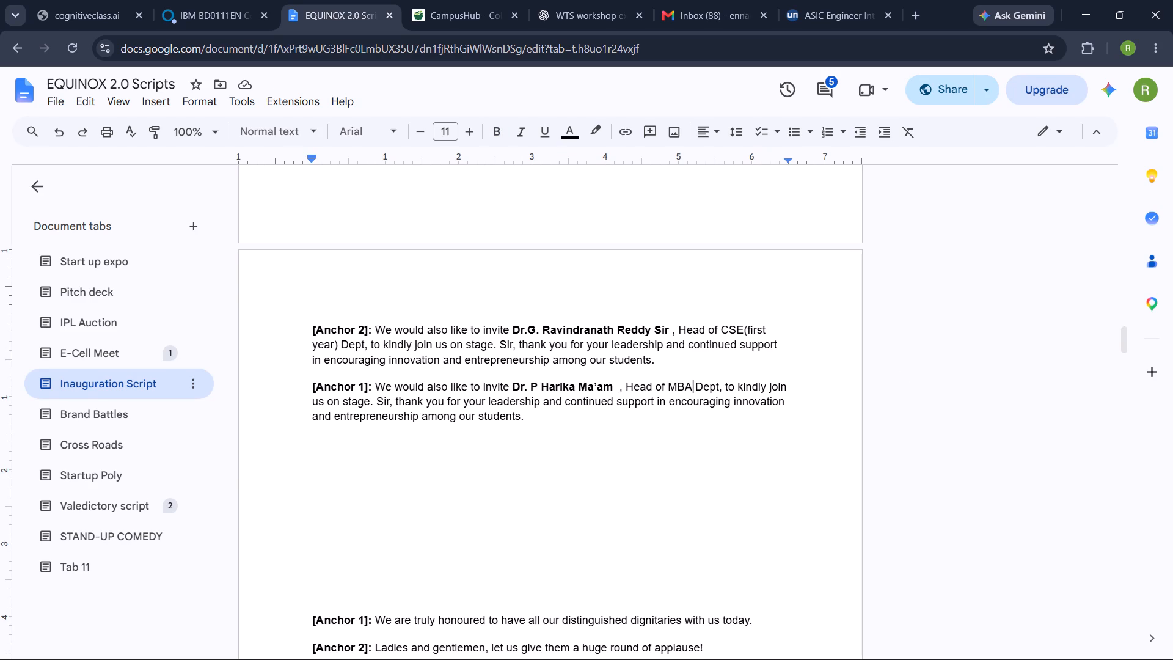
pyautogui.press('BackSpace')
pyautogui.press('BackSpace')
pyautogui.press('BackSpace')
pyautogui.press('BackSpace')
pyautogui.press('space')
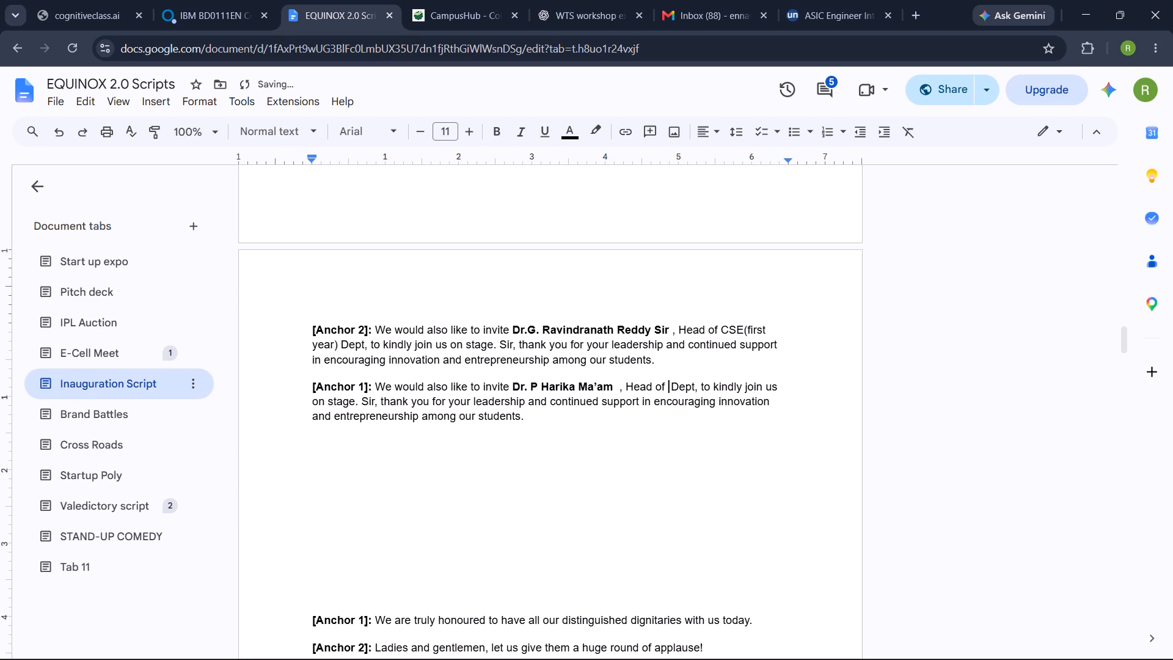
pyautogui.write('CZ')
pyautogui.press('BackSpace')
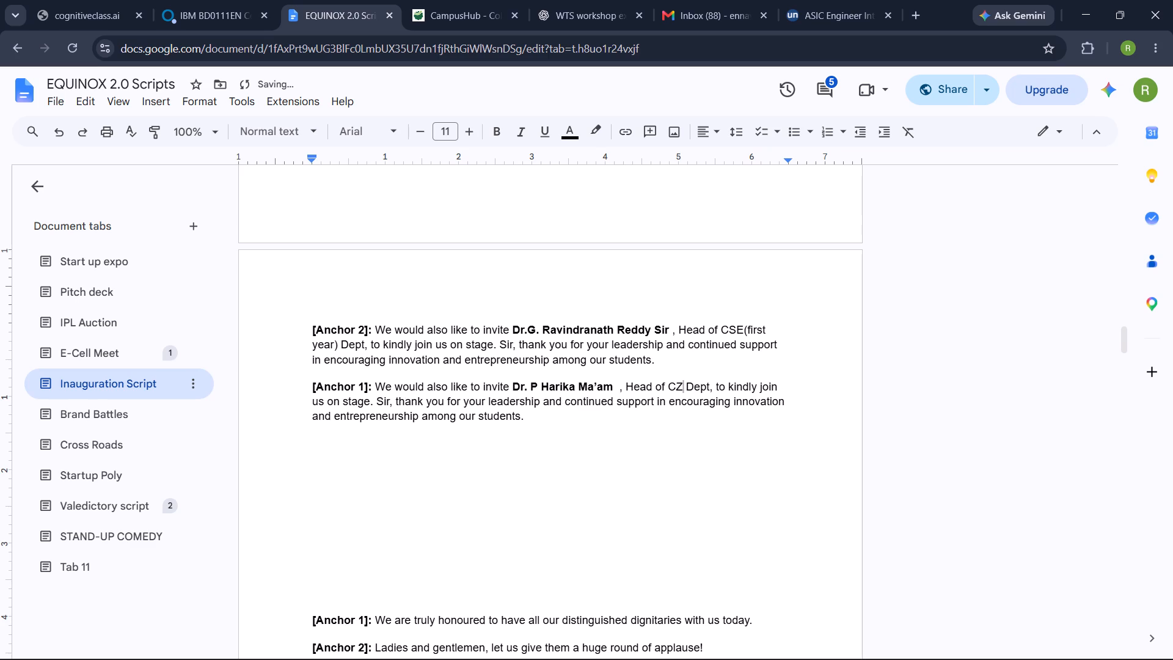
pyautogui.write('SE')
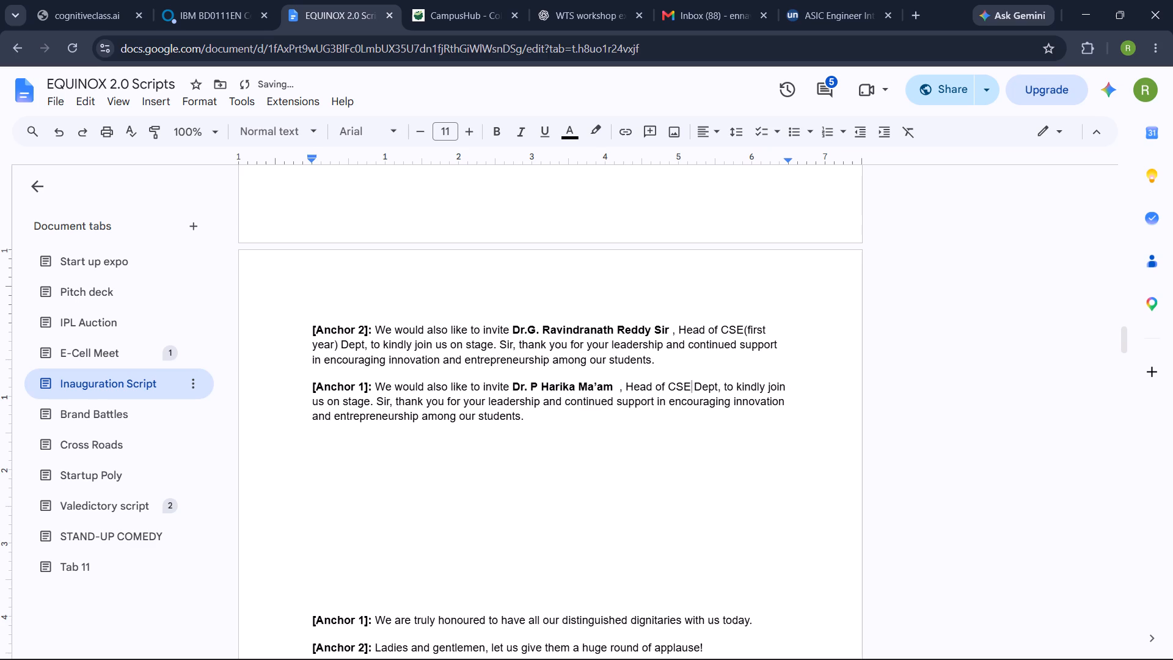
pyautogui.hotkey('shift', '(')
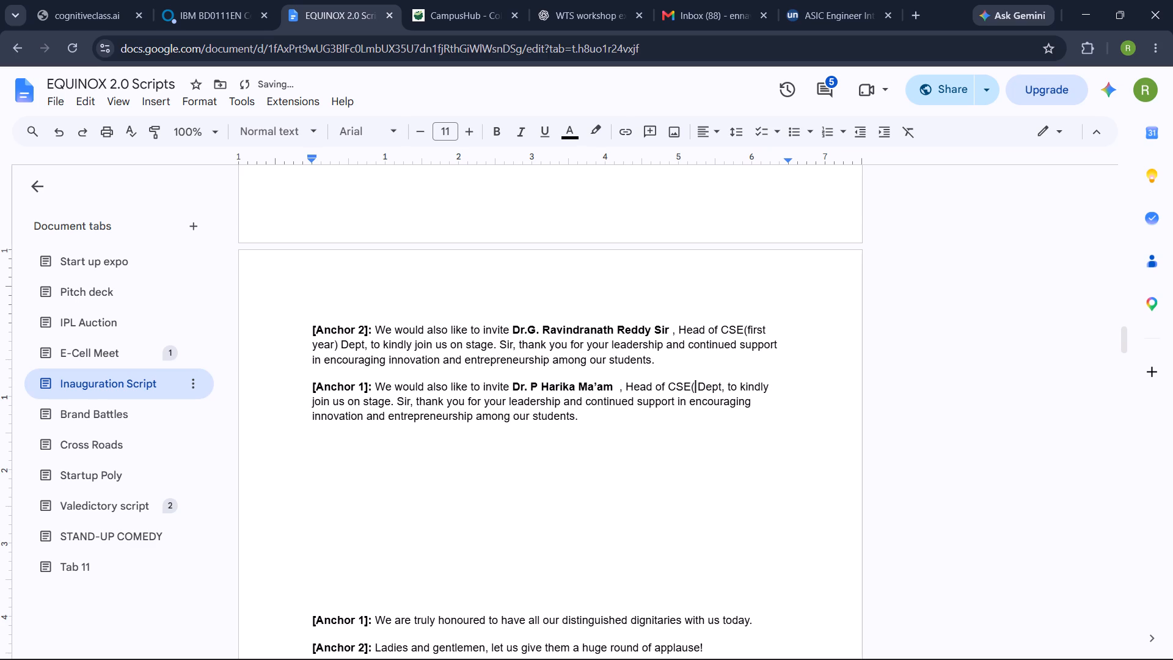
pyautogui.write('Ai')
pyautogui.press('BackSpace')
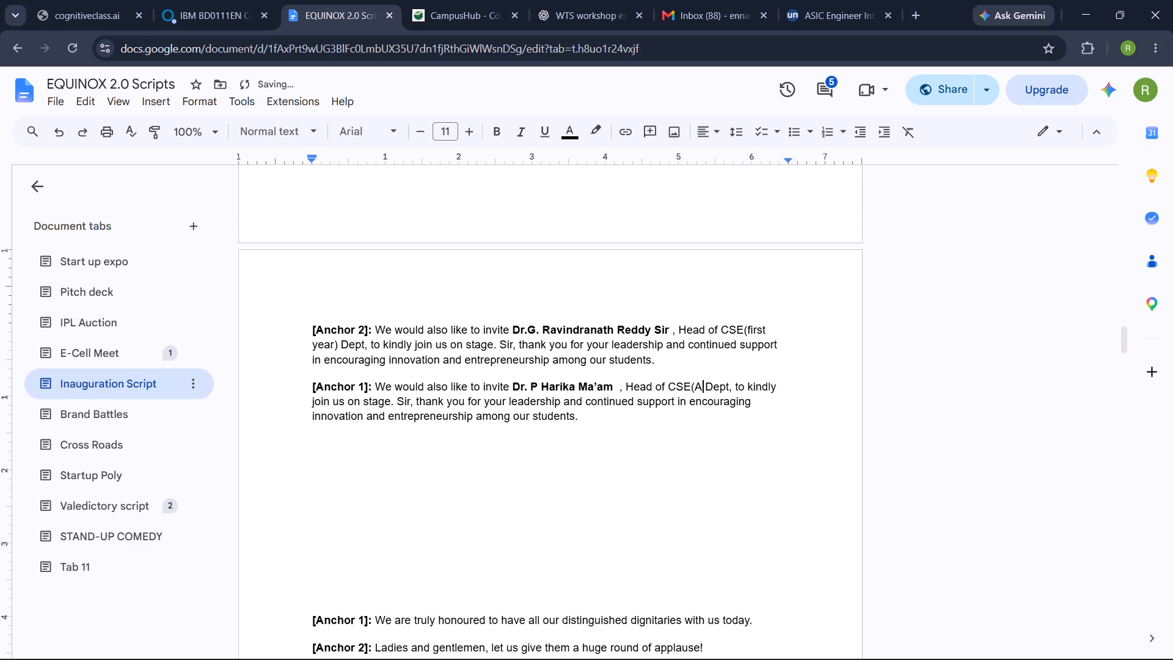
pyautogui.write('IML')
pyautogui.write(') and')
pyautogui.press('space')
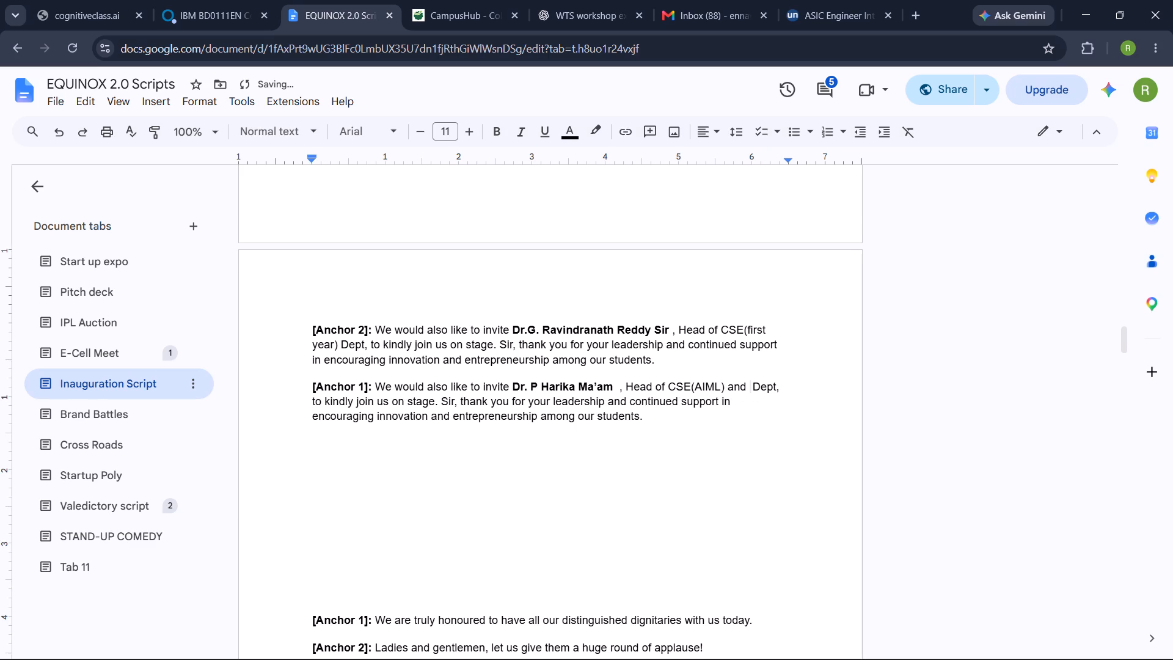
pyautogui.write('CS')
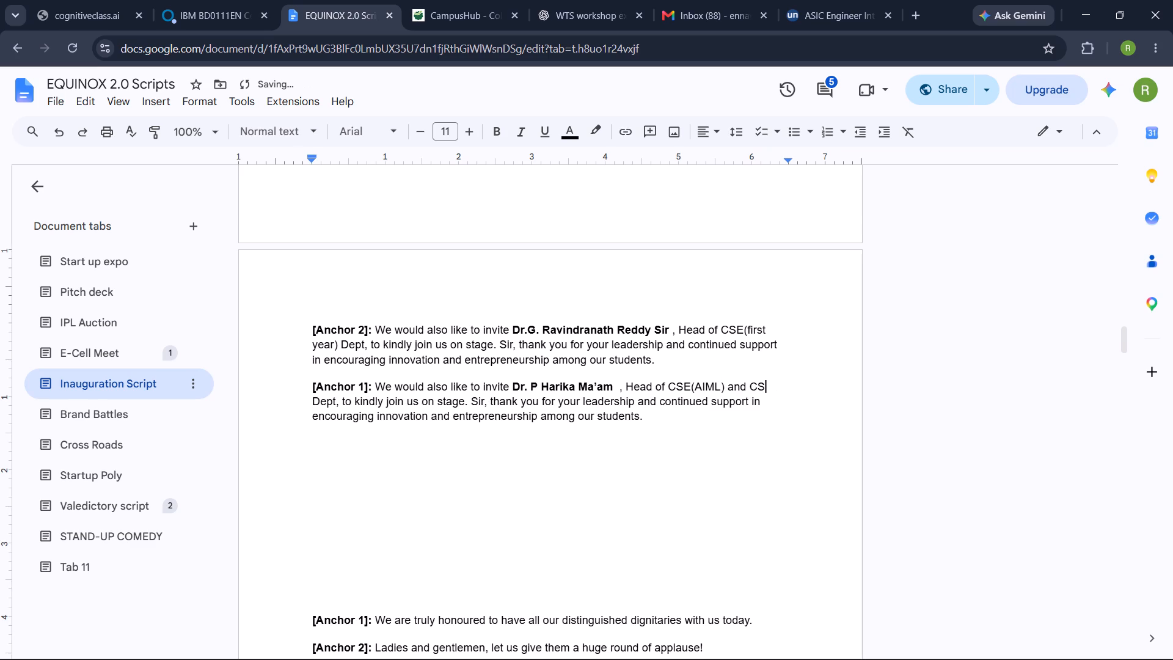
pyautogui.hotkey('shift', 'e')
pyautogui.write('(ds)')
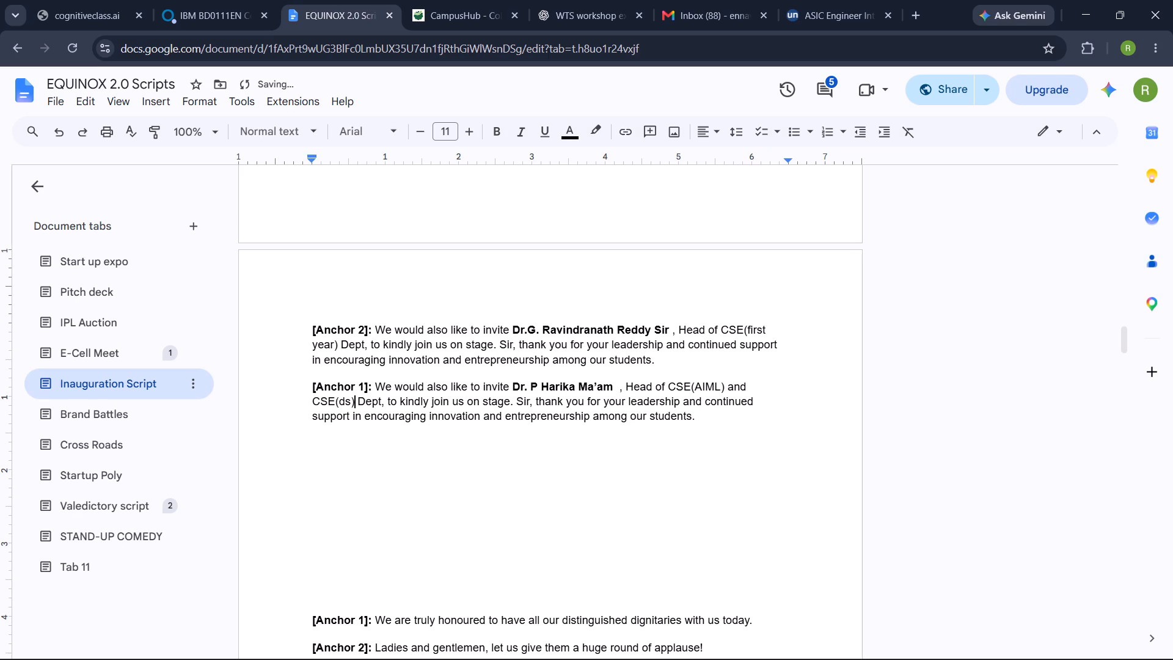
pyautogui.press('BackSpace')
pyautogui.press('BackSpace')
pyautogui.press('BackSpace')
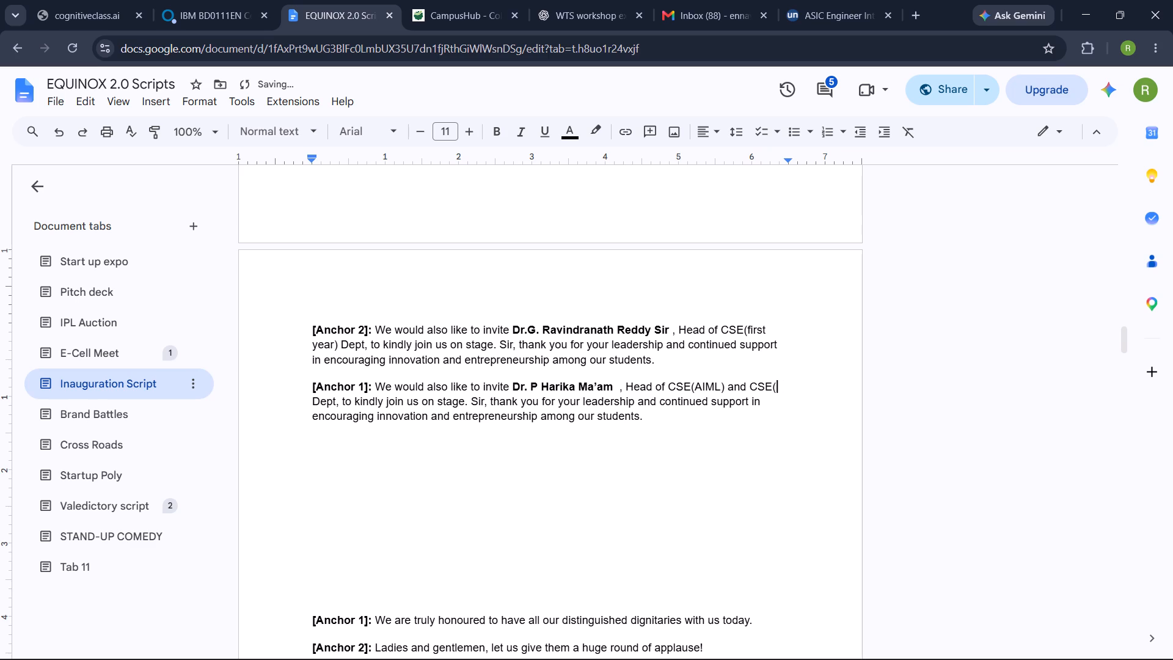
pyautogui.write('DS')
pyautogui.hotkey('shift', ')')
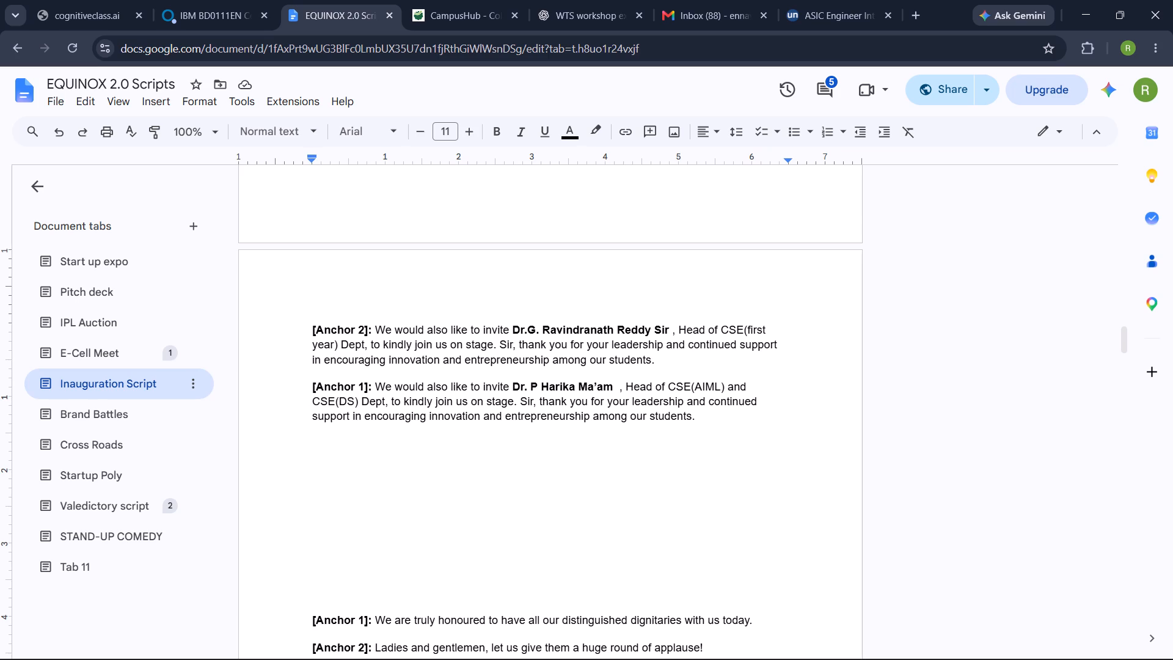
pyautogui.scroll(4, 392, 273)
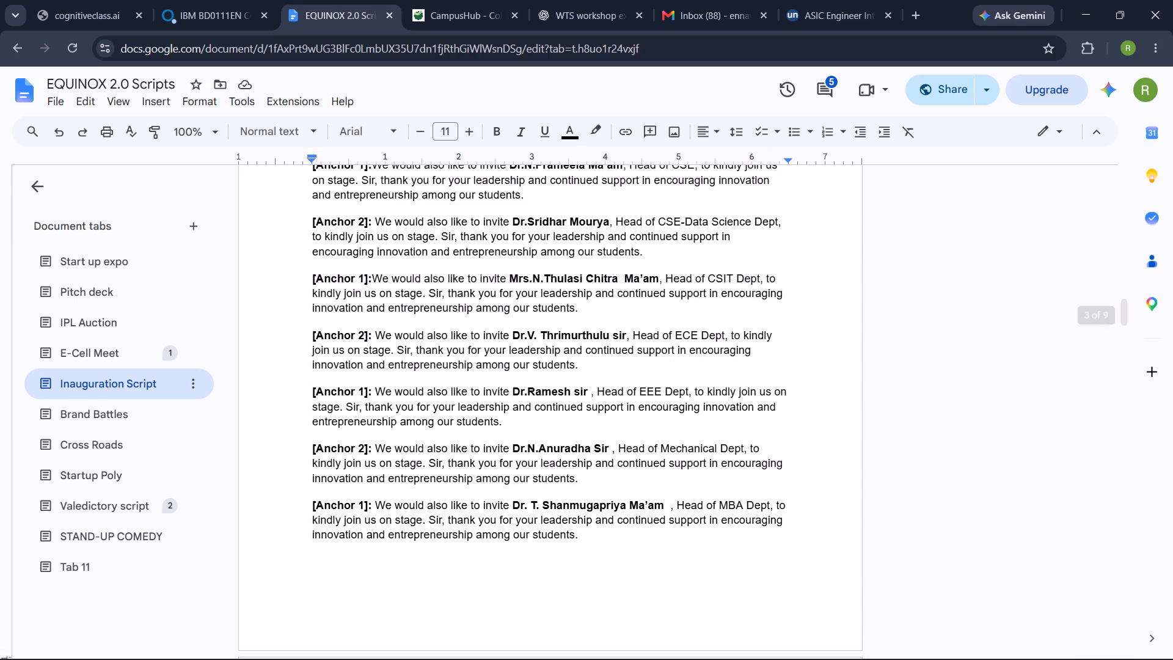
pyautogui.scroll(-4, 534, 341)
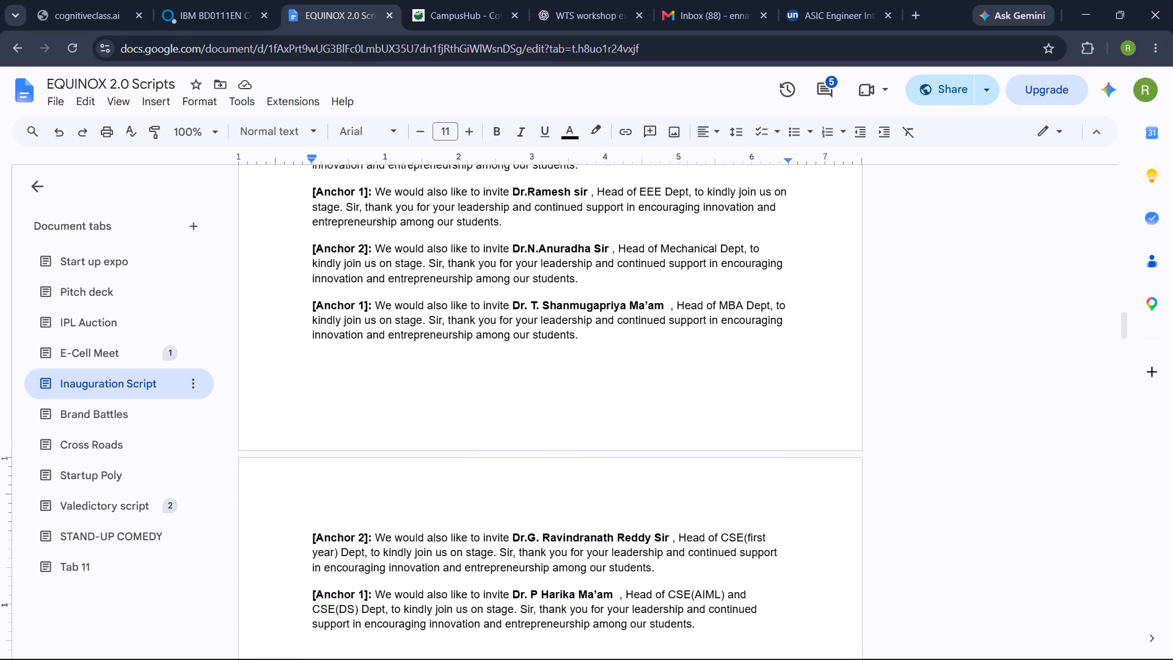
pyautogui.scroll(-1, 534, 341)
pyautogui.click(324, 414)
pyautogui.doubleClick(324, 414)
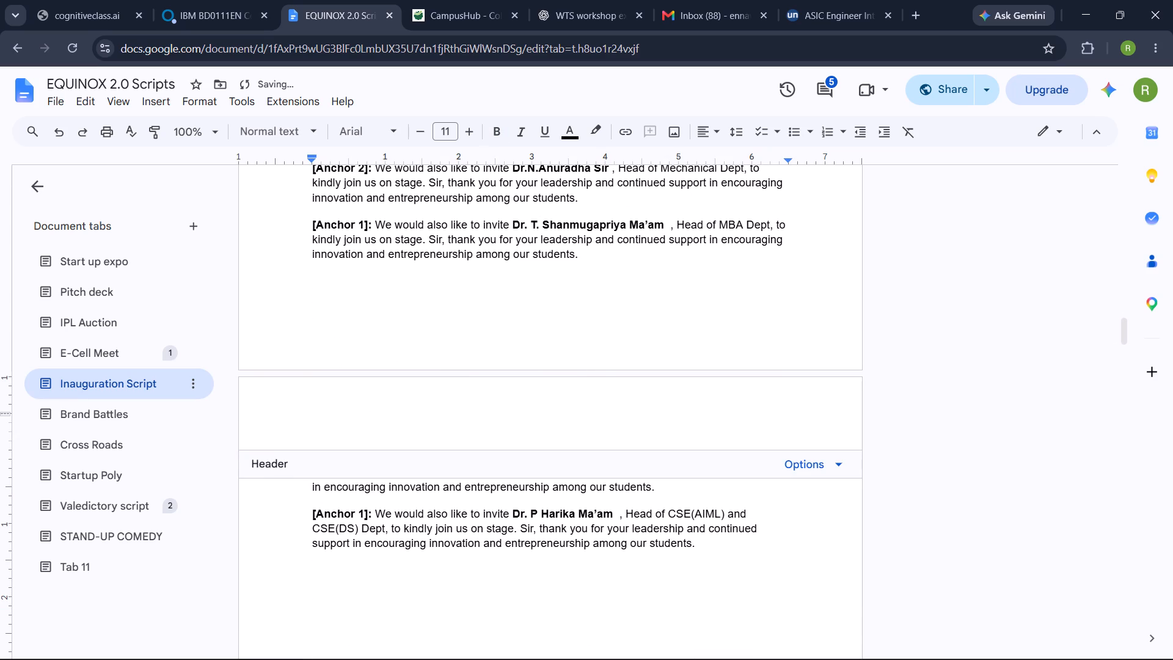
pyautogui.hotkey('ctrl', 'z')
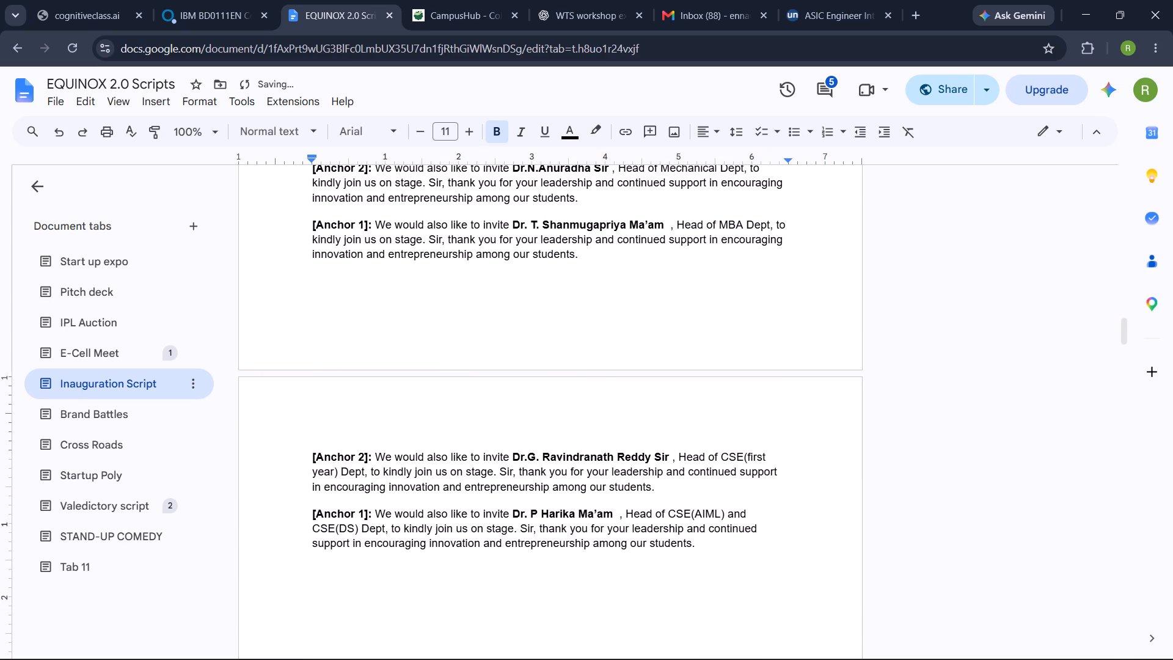
# Insert the lead-in "Now for the first year hods" followed by a space before "[Anchor 2]:" in the CSE(first year) invitation.
pyautogui.click(311, 461)
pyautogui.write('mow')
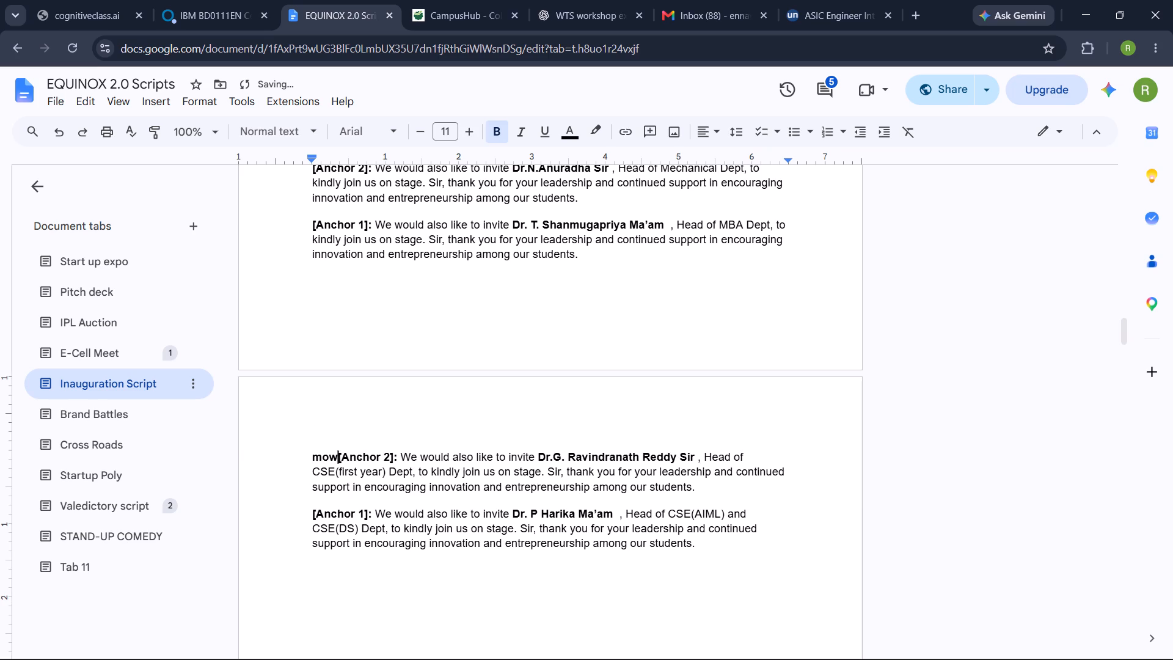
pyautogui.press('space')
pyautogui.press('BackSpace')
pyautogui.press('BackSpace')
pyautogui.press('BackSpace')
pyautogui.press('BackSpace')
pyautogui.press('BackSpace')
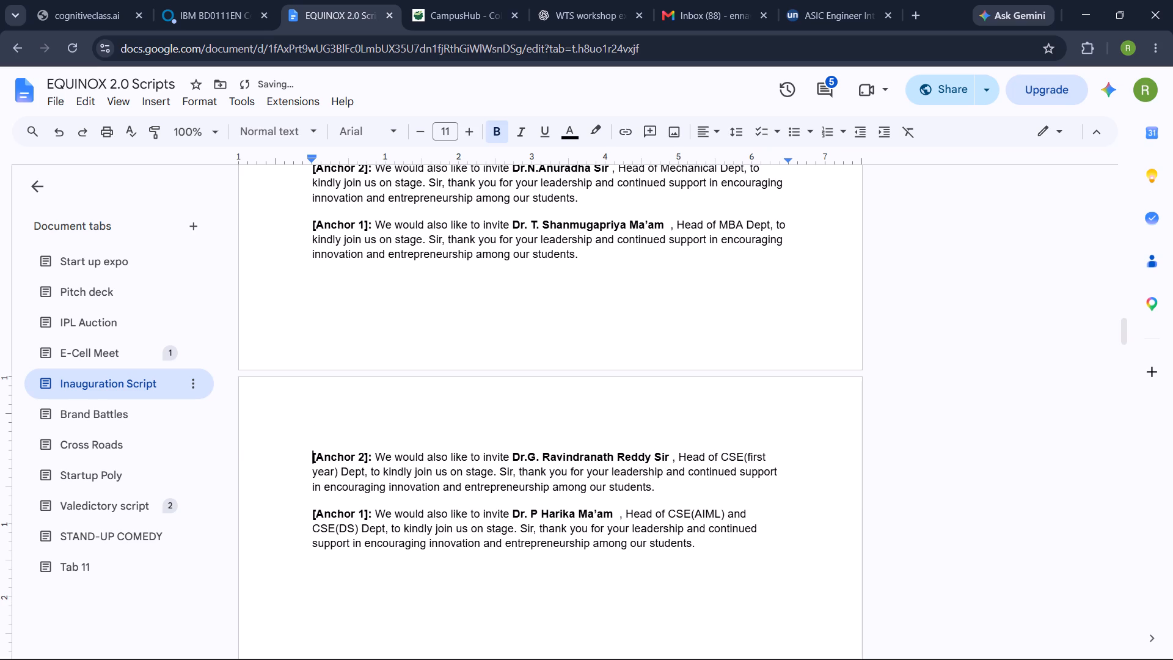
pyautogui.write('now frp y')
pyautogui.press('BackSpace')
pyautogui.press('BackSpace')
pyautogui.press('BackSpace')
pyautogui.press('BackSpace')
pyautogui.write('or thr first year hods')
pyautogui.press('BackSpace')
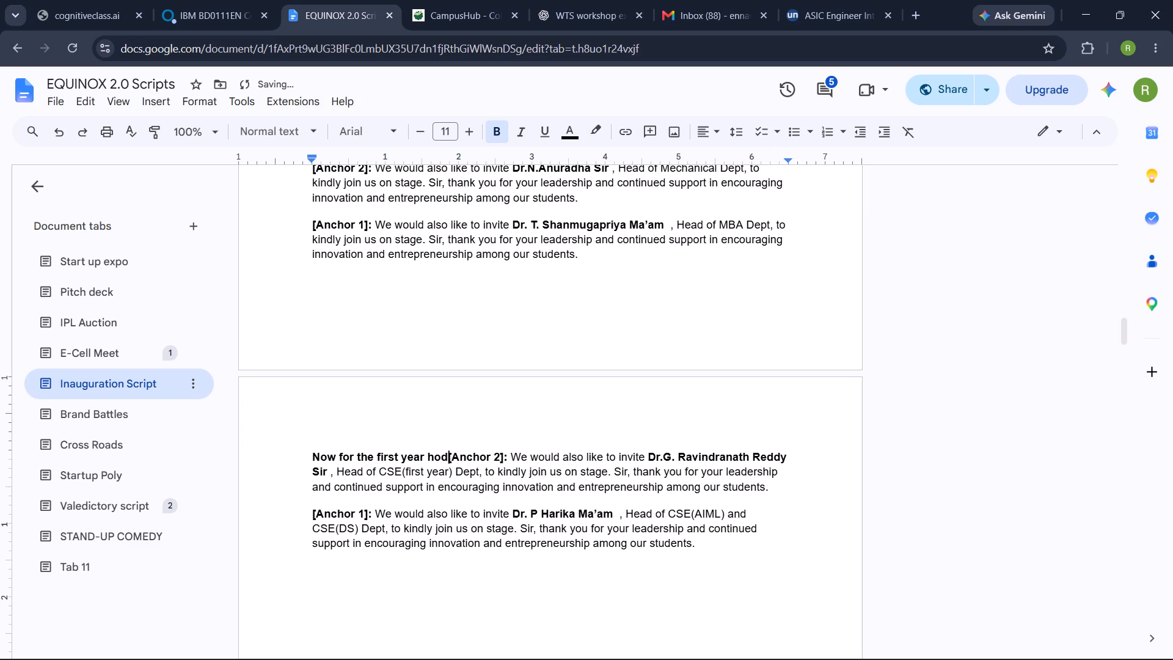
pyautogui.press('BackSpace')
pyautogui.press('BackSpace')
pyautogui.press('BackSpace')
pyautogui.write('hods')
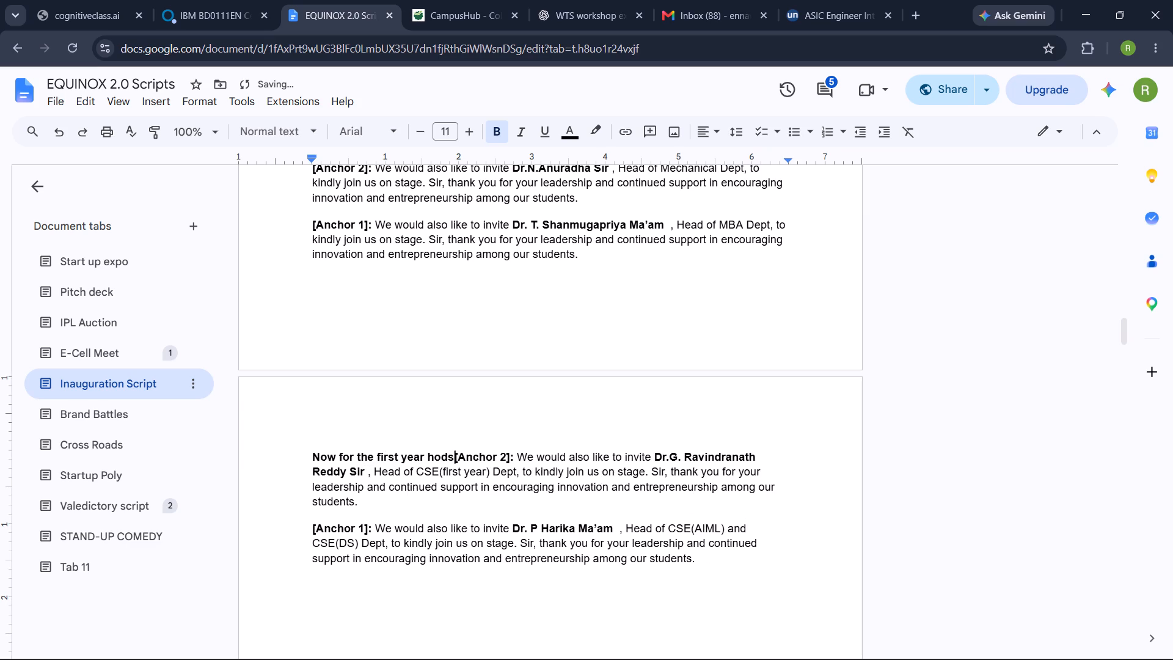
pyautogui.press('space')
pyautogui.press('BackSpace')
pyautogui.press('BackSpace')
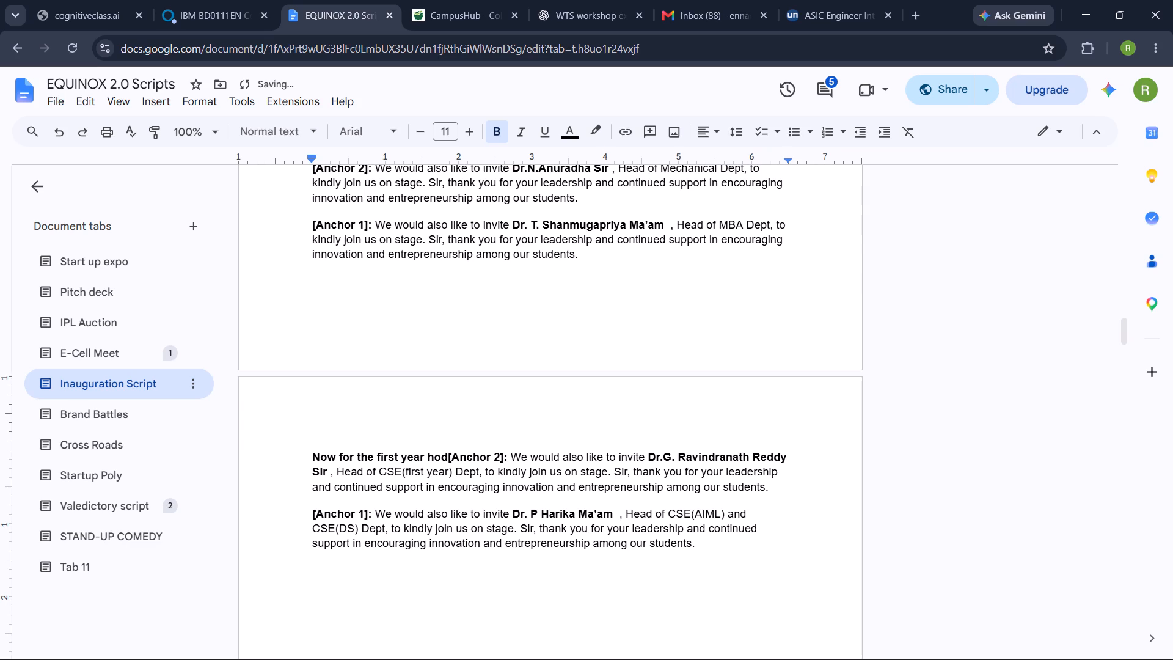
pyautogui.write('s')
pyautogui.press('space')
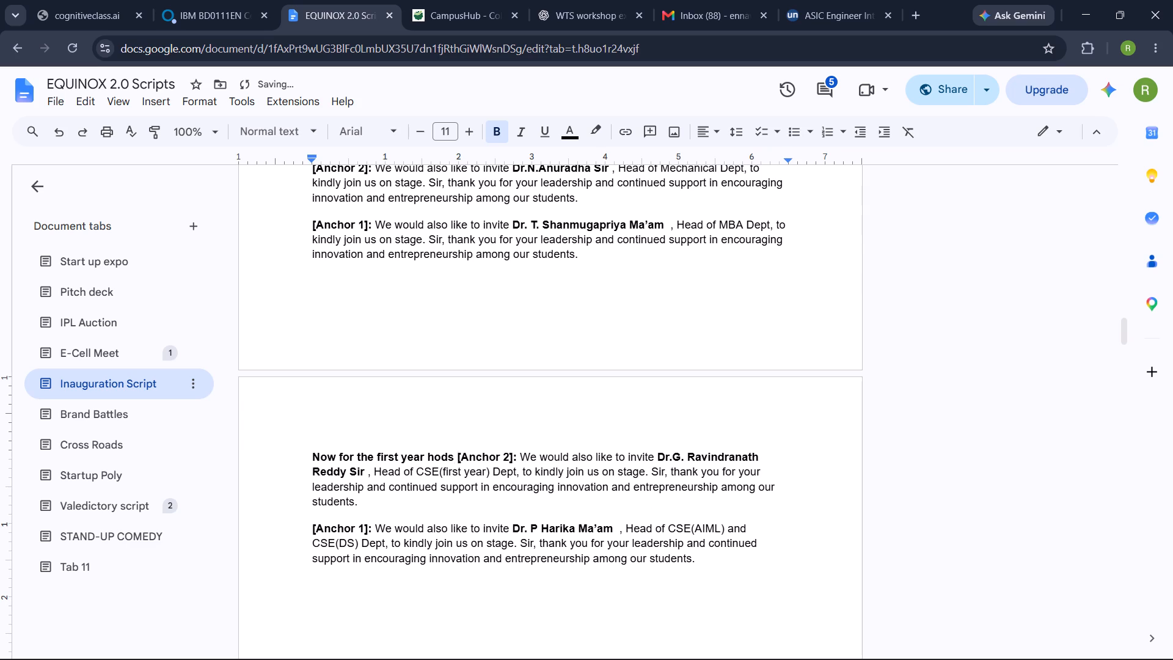
# Change "hods" to "hod's" in the first-year lead-in and put the lead-in on its own line above the Anchor 2 invitation.
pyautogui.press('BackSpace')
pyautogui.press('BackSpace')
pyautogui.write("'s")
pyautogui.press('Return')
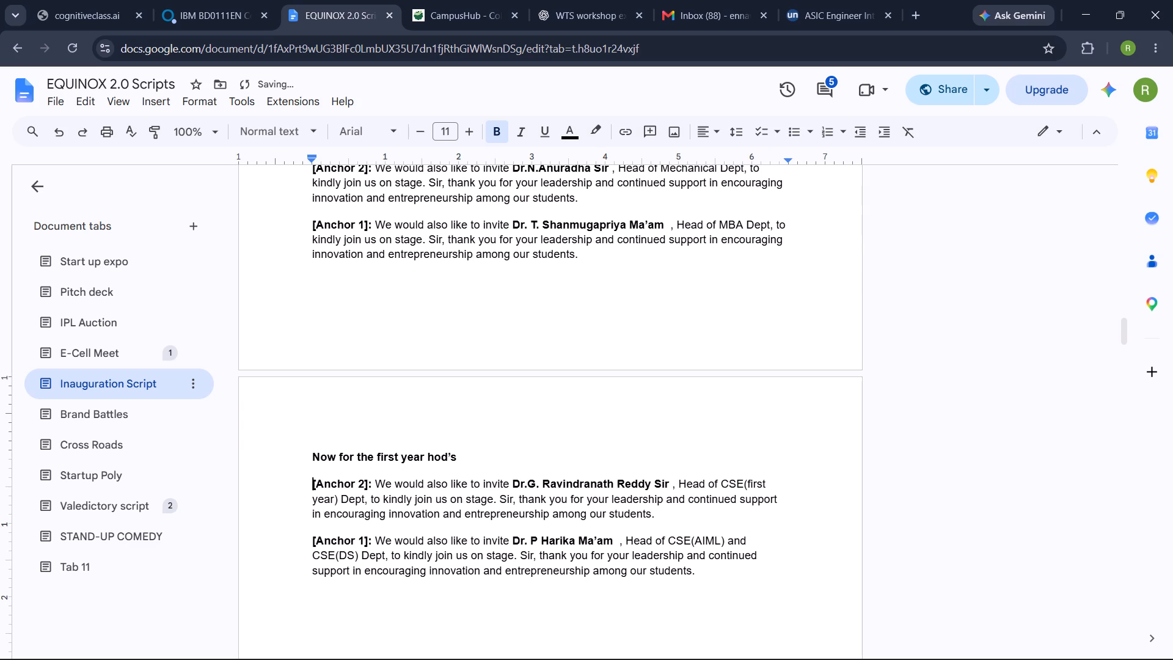
# Duplicate the Anchor 2 invitation for CSE(first year) as a new paragraph below the CSE(AIML) and CSE(DS) invitation.
pyautogui.scroll(-2, 459, 476)
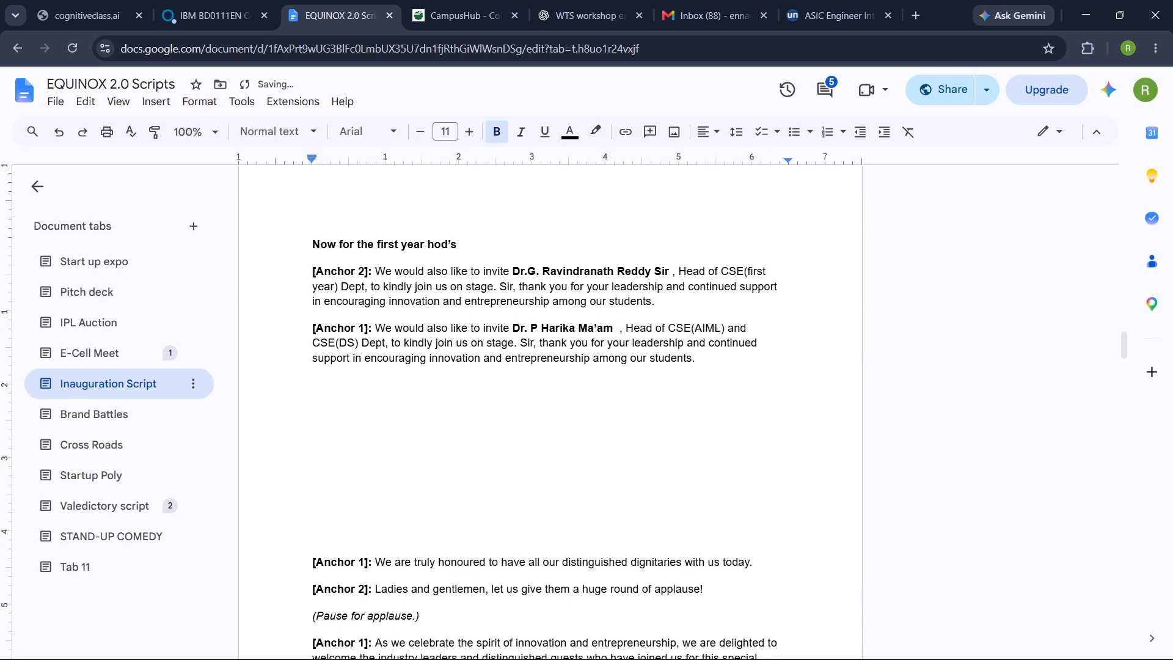
pyautogui.scroll(-1, 459, 476)
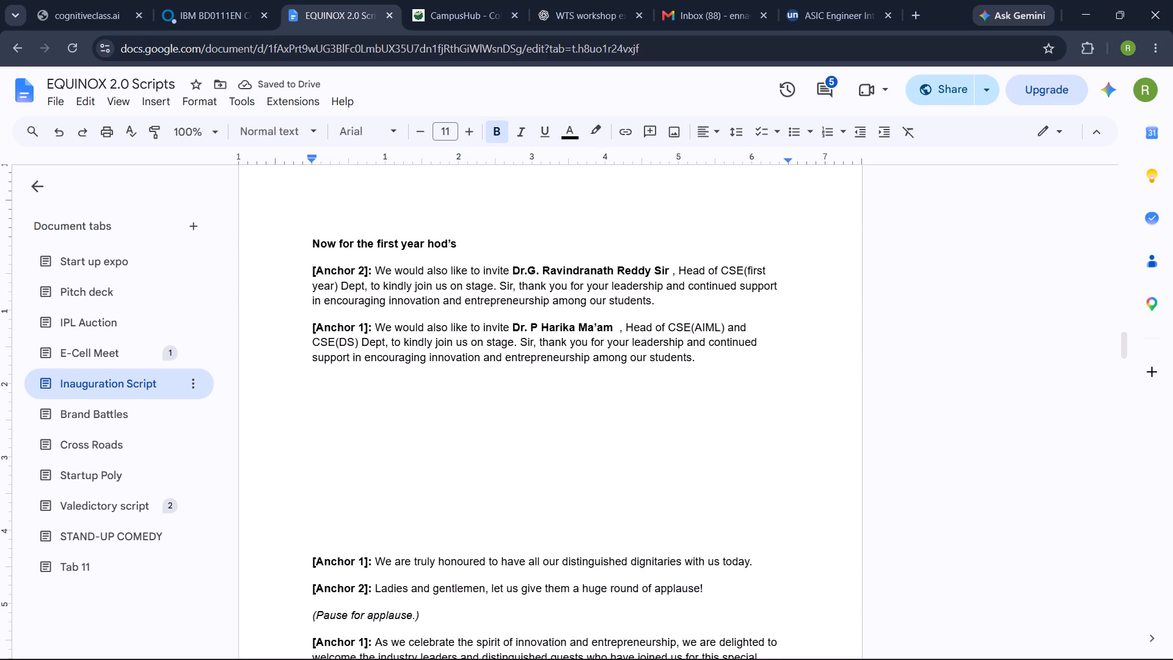
pyautogui.moveTo(313, 271); pyautogui.dragTo(617, 315)
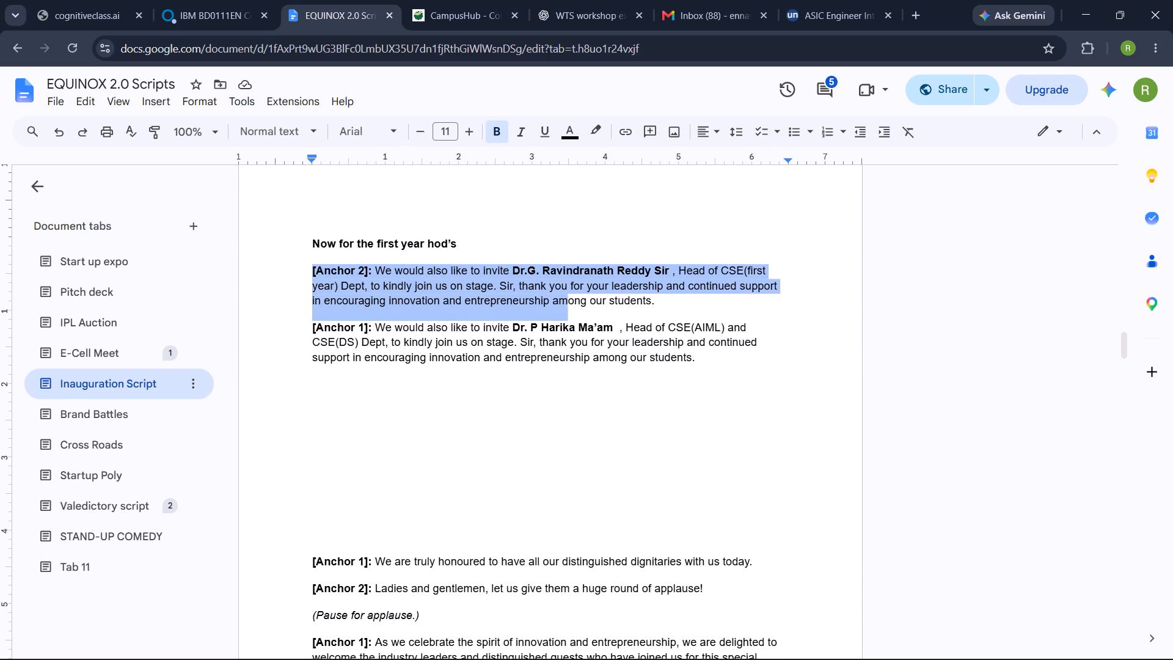
pyautogui.moveTo(617, 315); pyautogui.dragTo(683, 304)
pyautogui.hotkey('ctrl', 'c')
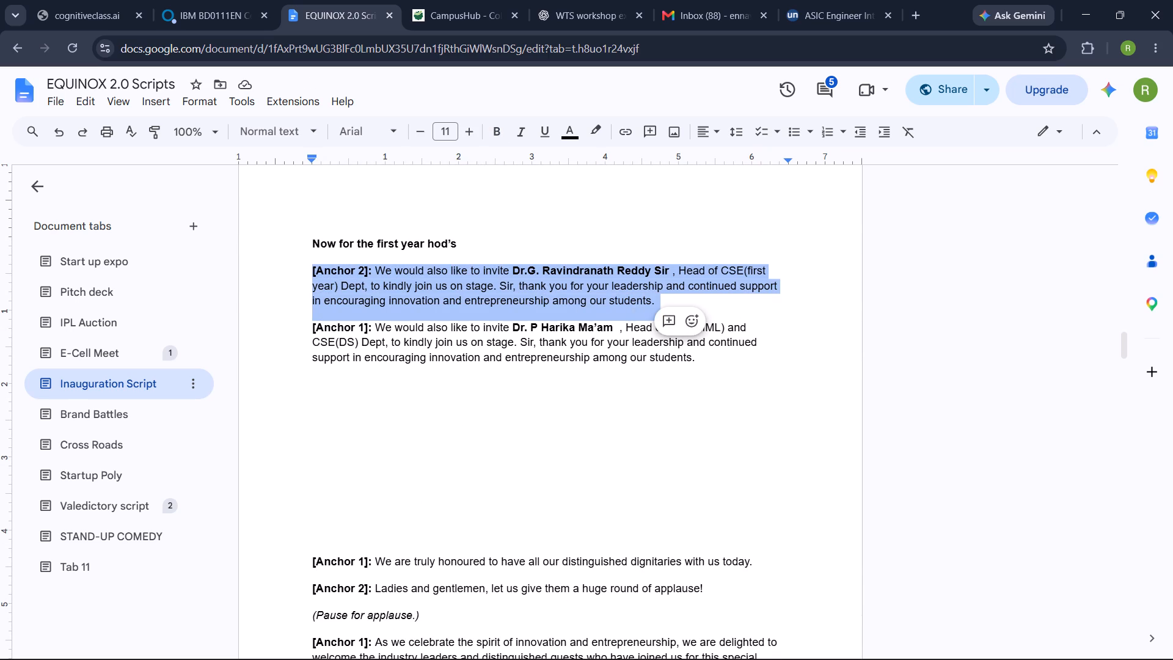
pyautogui.click(706, 365)
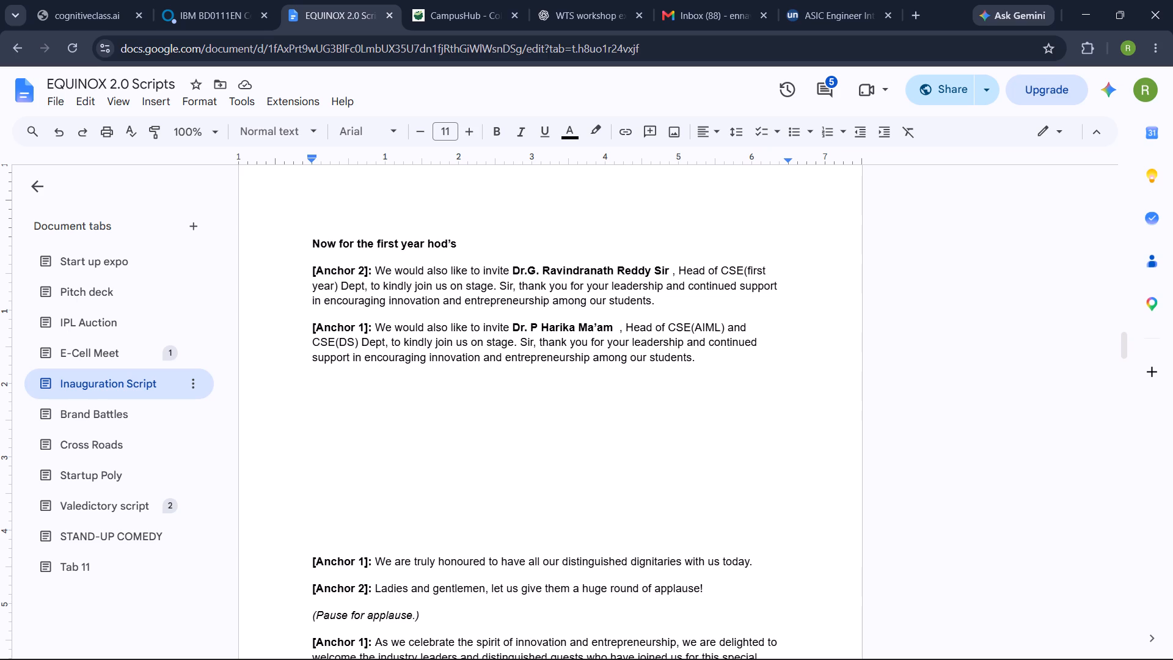
pyautogui.press('Return')
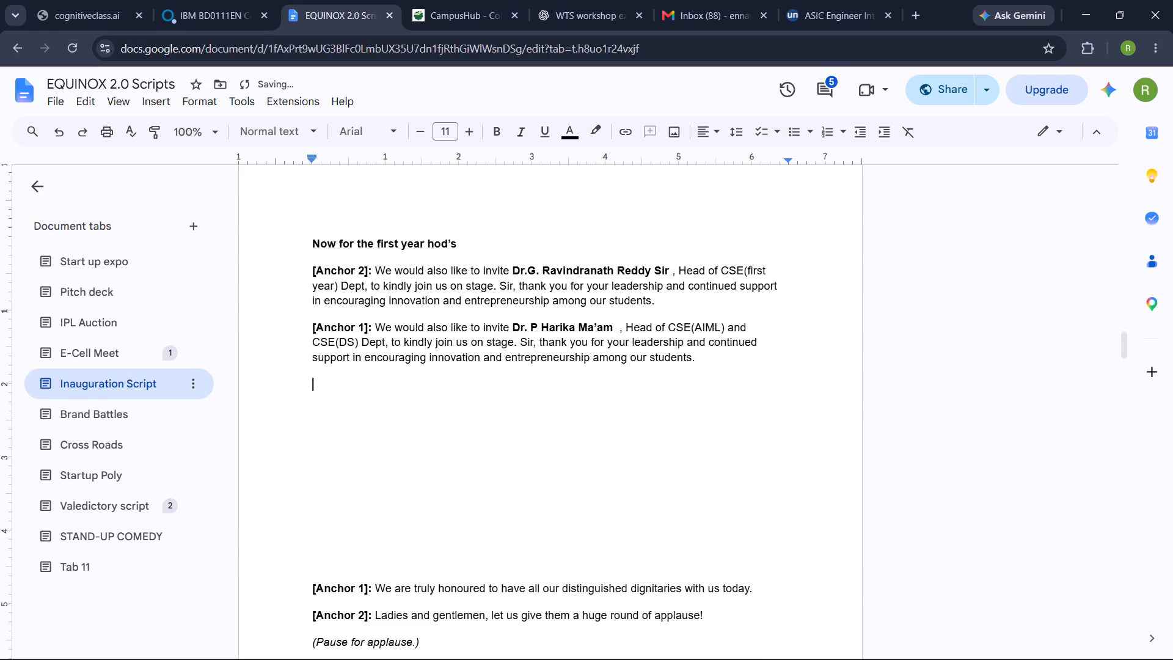
pyautogui.hotkey('ctrl', 'v')
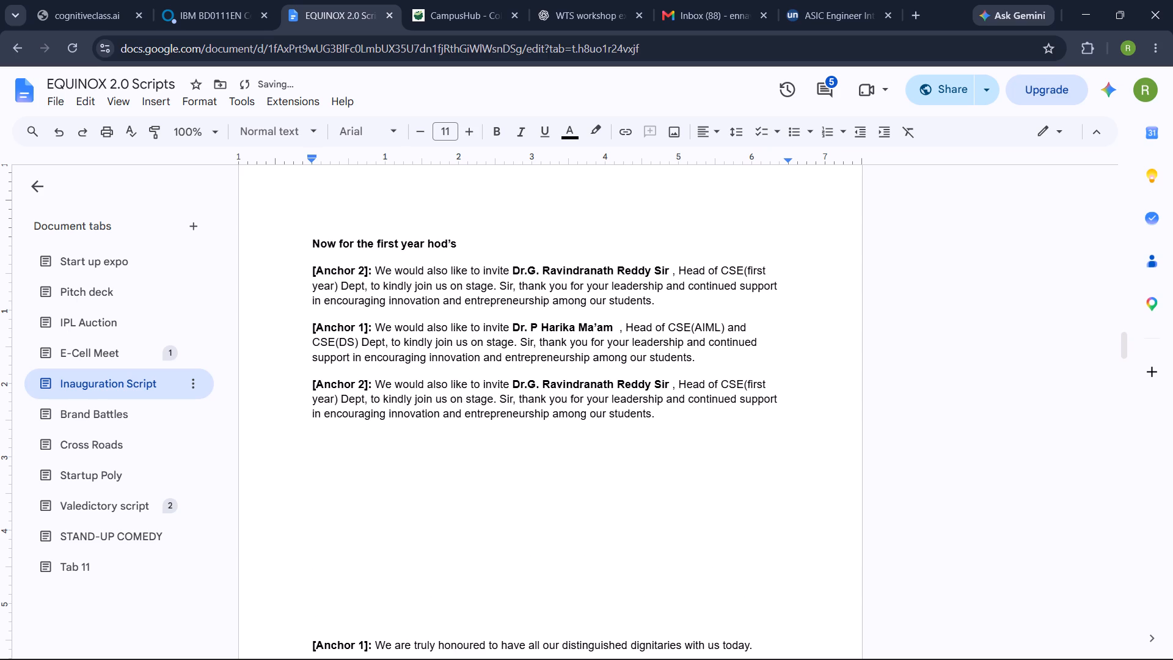
# Change the honorific to "Mr." and the guest's initial to "A" in the copied Anchor 2 invitation.
pyautogui.click(521, 384)
pyautogui.press('BackSpace')
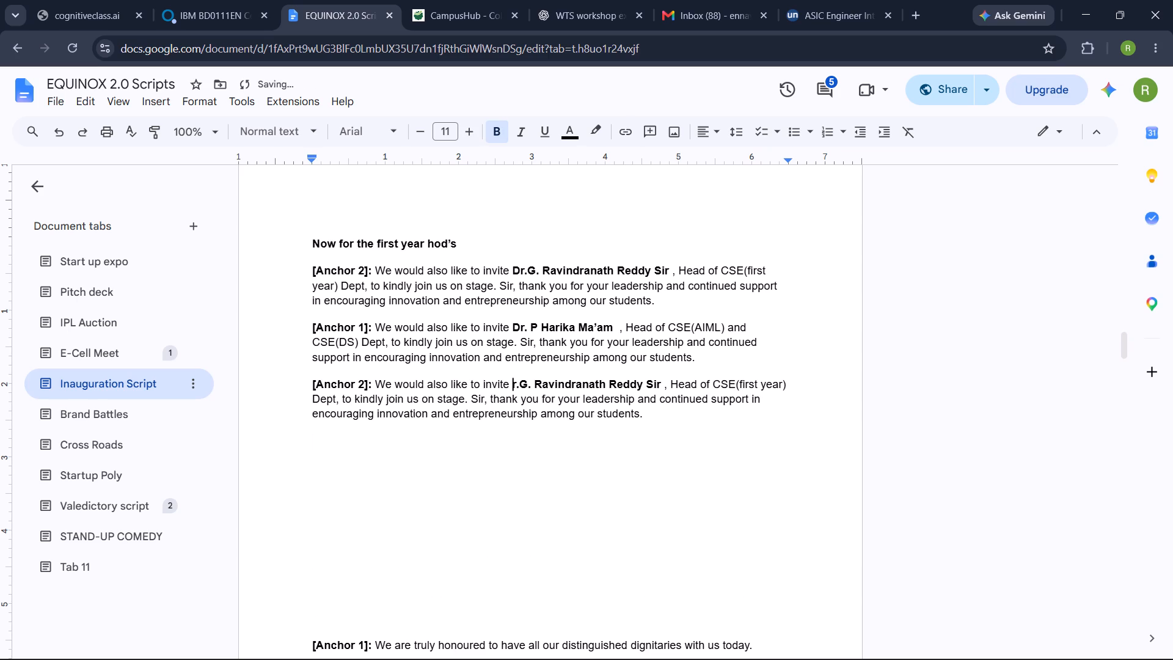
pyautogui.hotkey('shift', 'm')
pyautogui.click(536, 385)
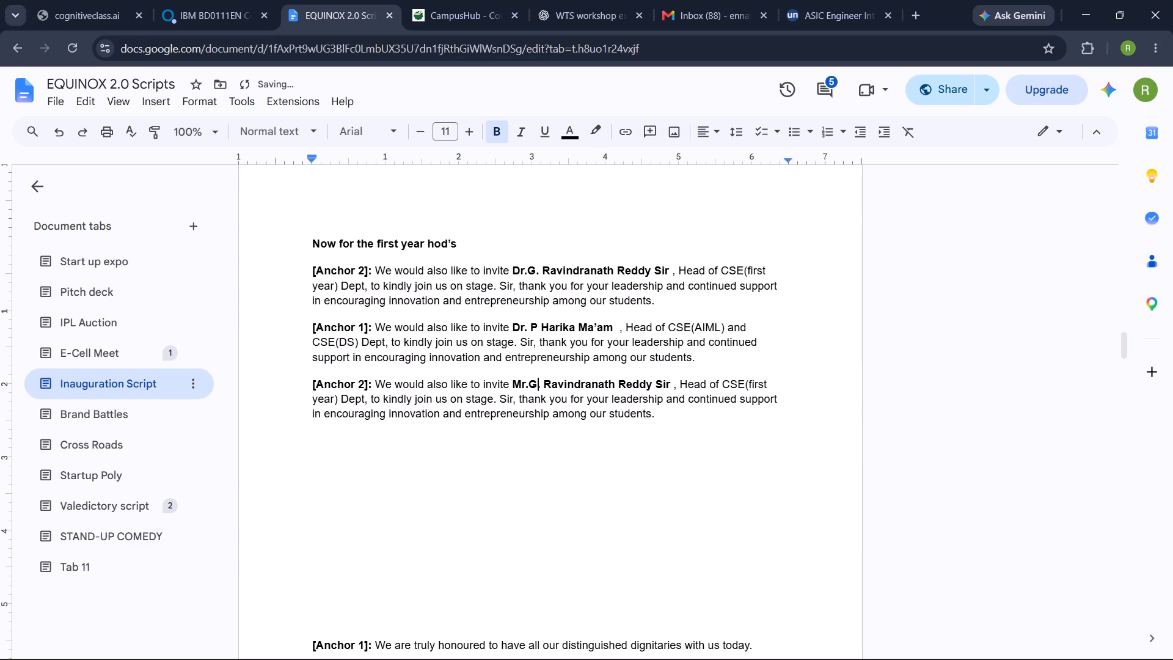
pyautogui.press('BackSpace')
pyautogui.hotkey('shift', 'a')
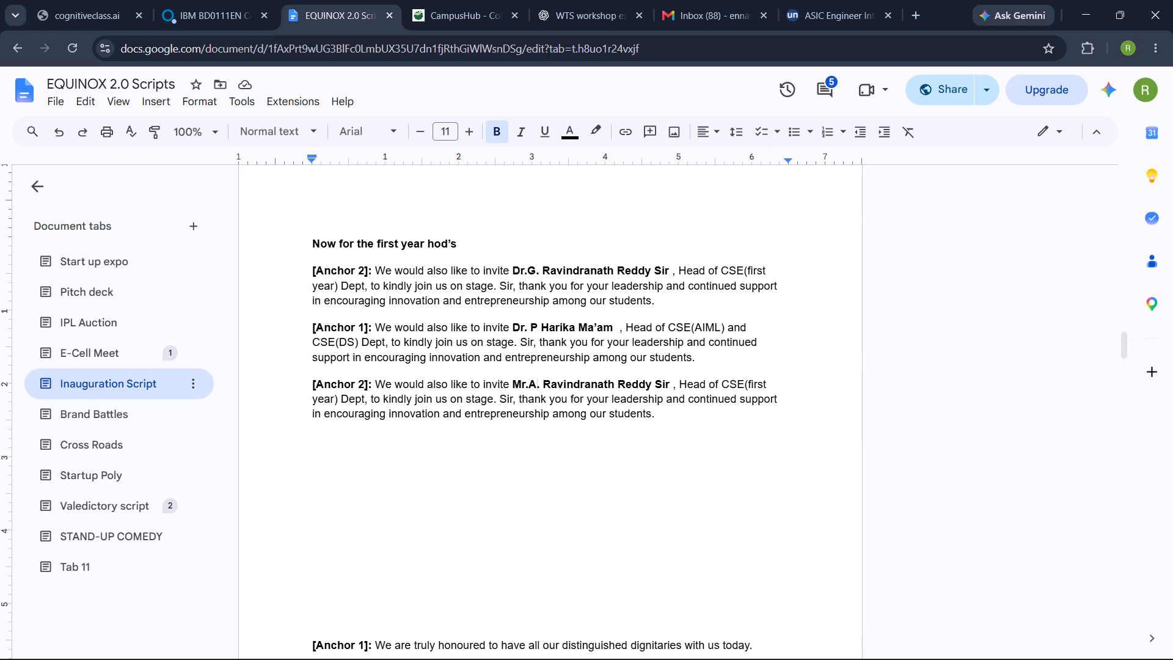
# Replace the name after "Mr." in the copied Anchor 2 invitation with "A." and the new guest's name, keeping a single "Sir".
pyautogui.click(650, 384)
pyautogui.press('BackSpace')
pyautogui.press('BackSpace')
pyautogui.press('BackSpace')
pyautogui.press('BackSpace')
pyautogui.press('BackSpace')
pyautogui.press('BackSpace')
pyautogui.press('BackSpace')
pyautogui.press('BackSpace')
pyautogui.press('BackSpace')
pyautogui.press('BackSpace')
pyautogui.press('BackSpace')
pyautogui.press('BackSpace')
pyautogui.press('BackSpace')
pyautogui.press('BackSpace')
pyautogui.press('BackSpace')
pyautogui.press('BackSpace')
pyautogui.press('BackSpace')
pyautogui.press('BackSpace')
pyautogui.press('BackSpace')
pyautogui.press('BackSpace')
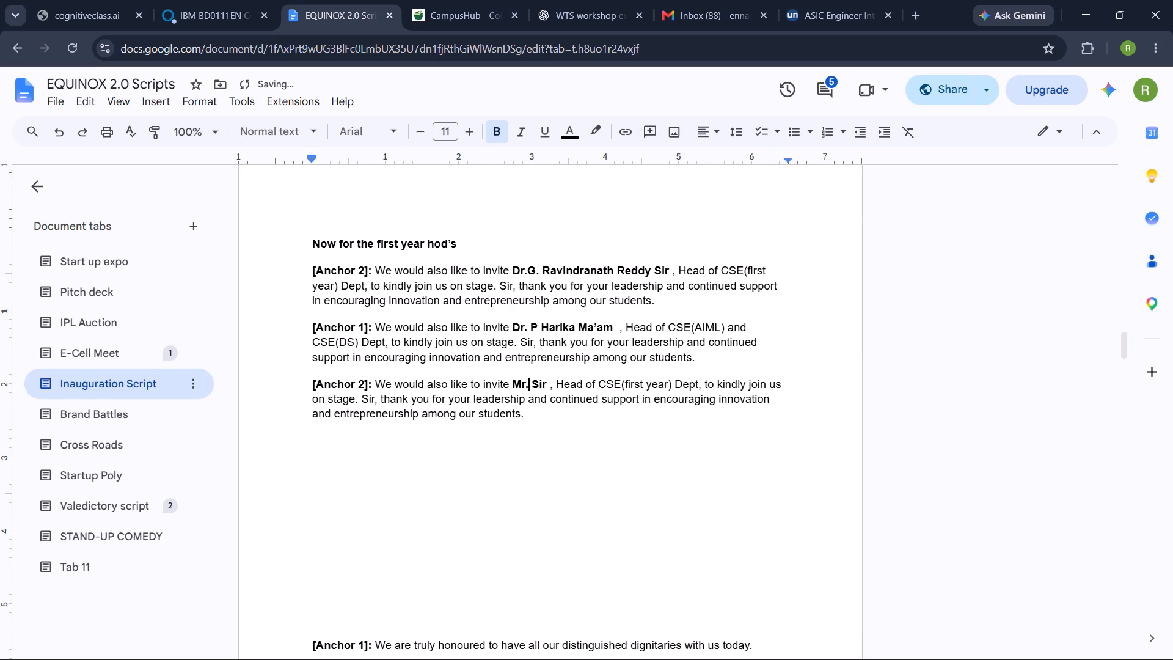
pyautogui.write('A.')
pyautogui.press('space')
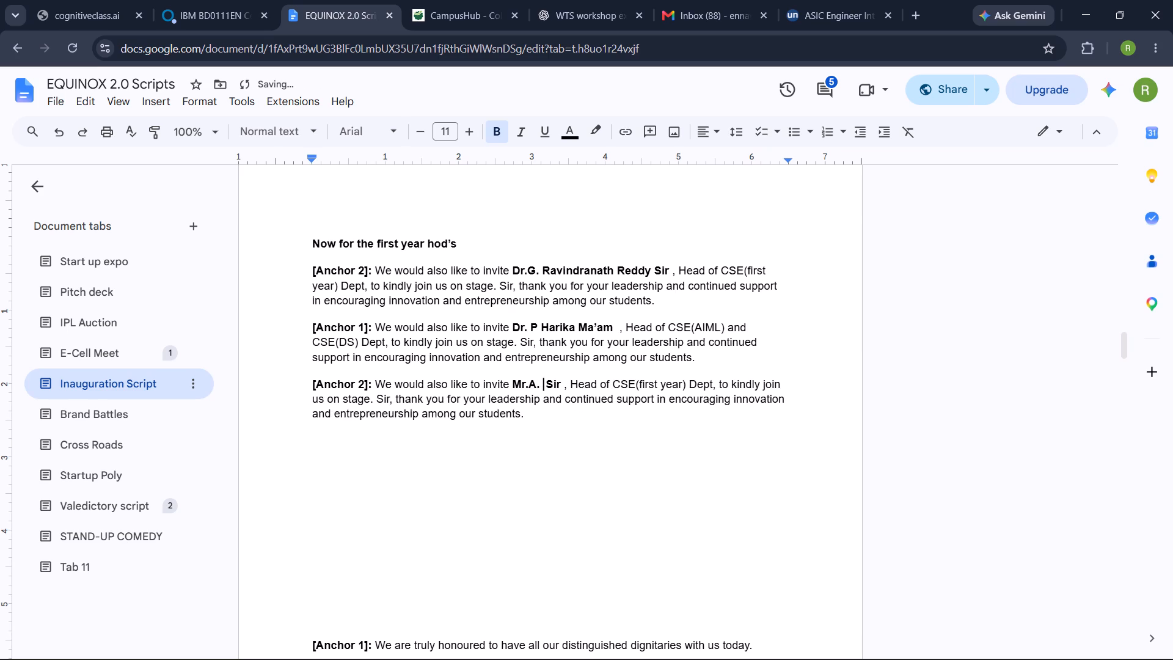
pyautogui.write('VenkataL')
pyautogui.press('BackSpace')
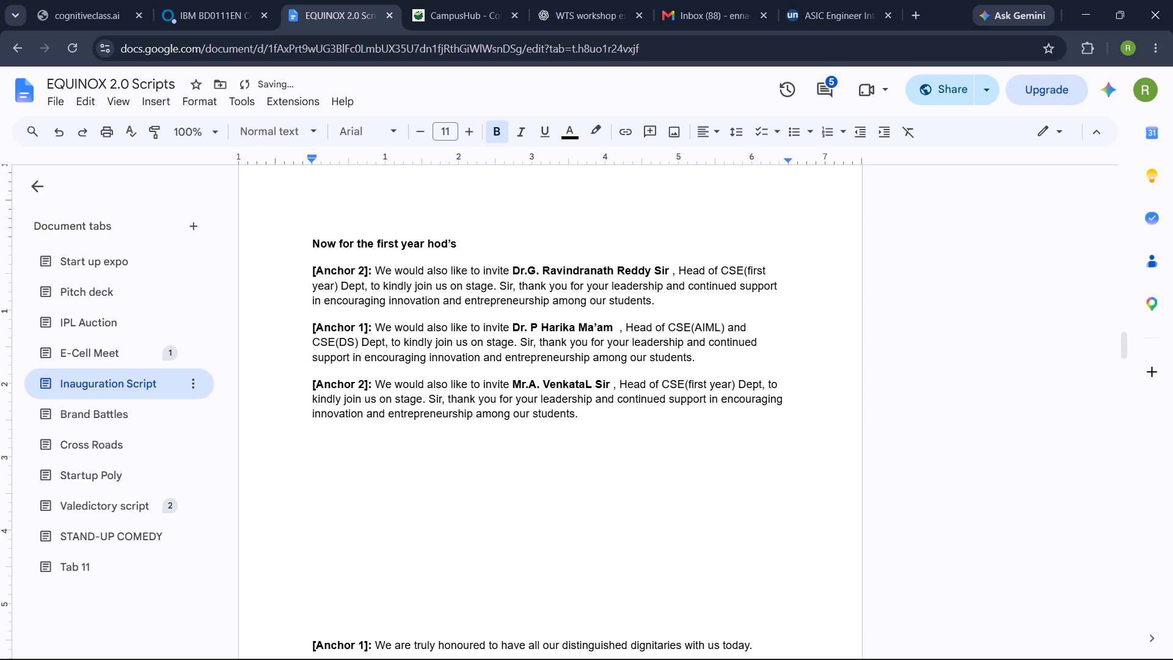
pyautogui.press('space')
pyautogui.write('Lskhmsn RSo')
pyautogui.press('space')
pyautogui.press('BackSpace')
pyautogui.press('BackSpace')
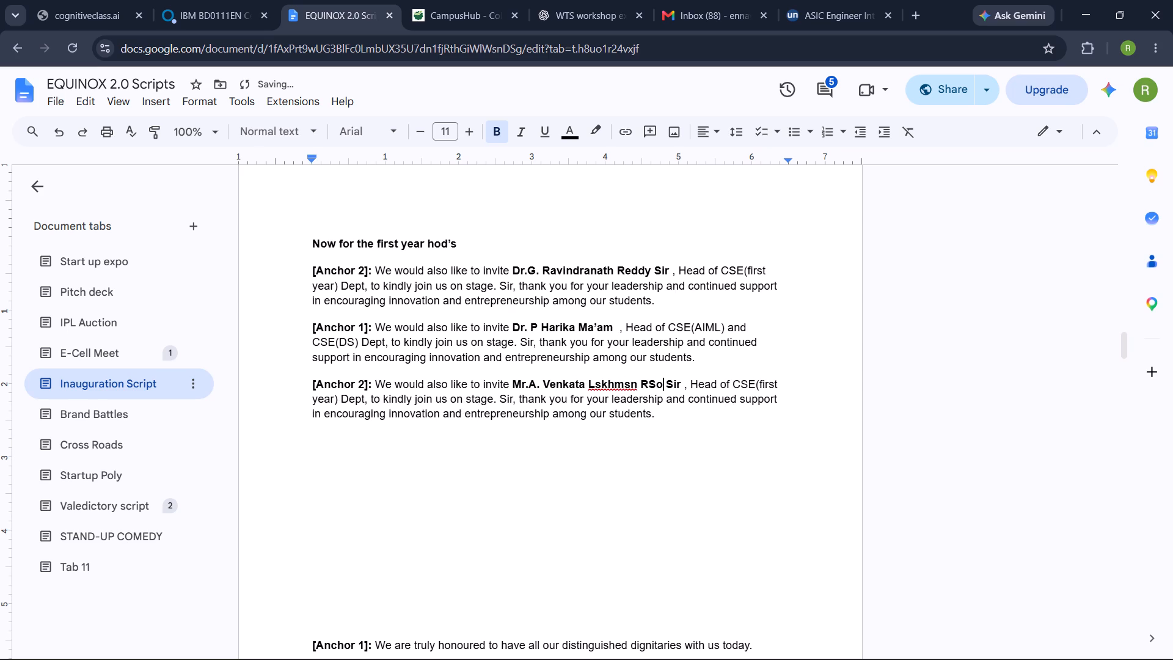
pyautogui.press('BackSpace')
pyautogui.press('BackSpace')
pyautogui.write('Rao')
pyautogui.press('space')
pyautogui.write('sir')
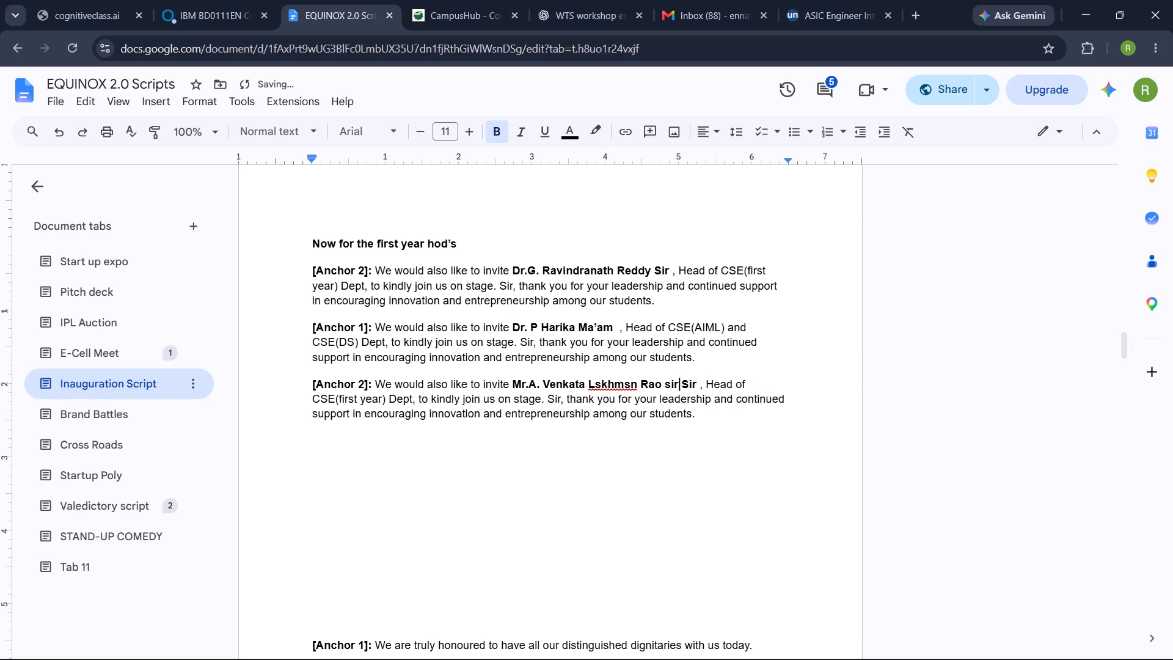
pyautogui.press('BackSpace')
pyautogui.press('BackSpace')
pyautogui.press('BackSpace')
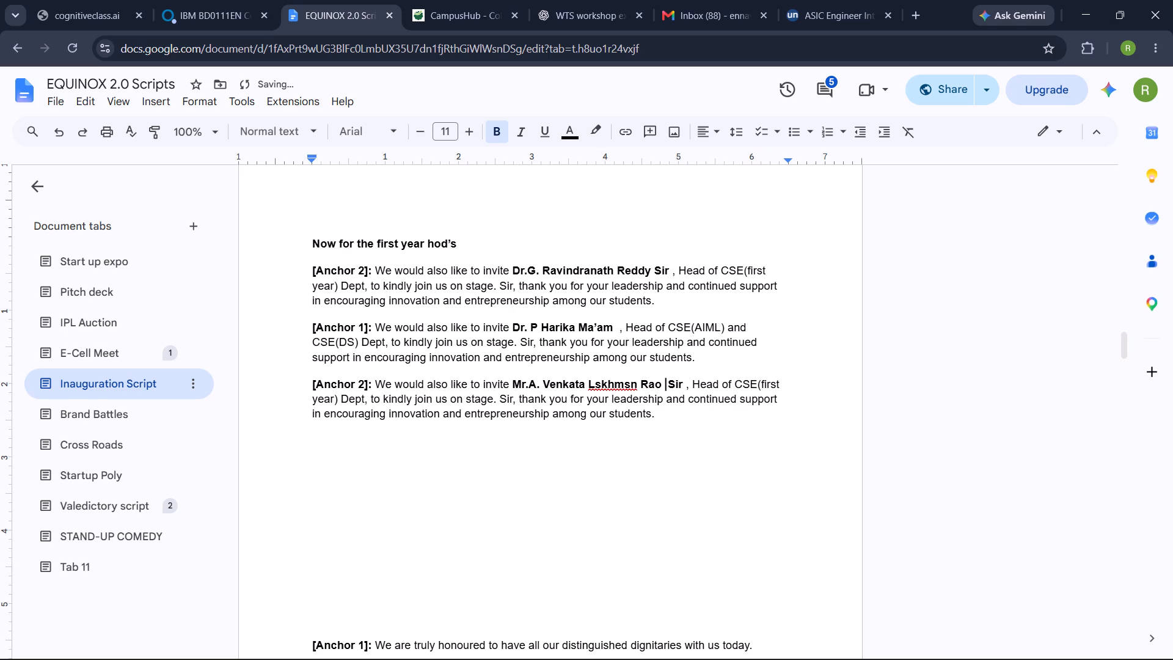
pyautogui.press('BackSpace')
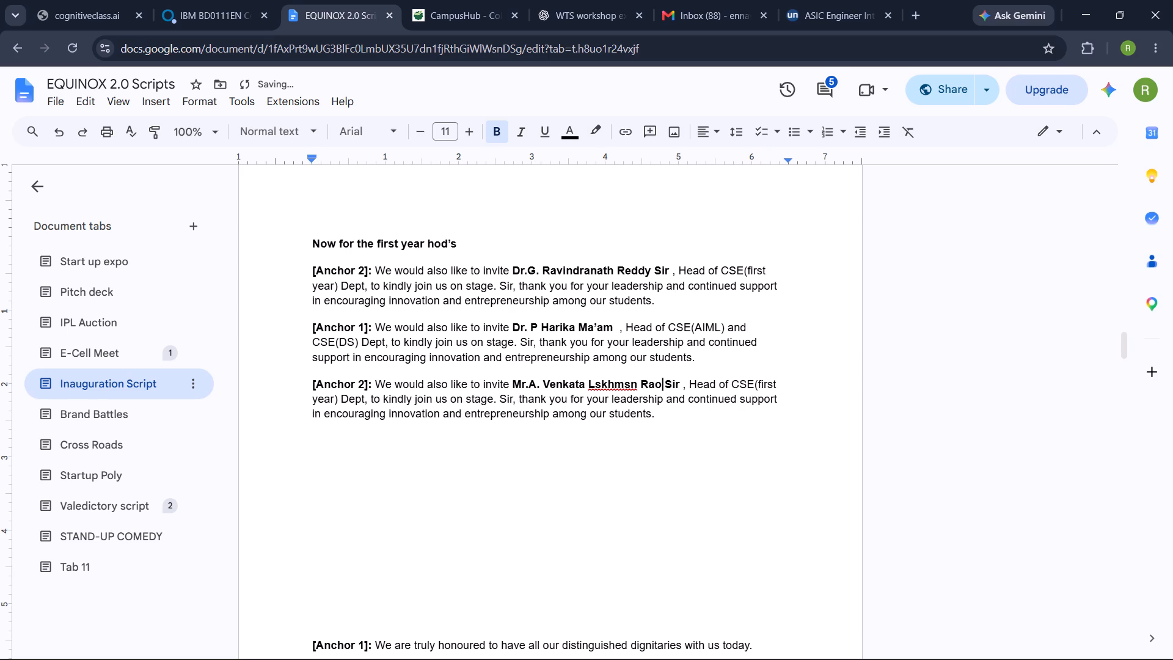
# Correct the misspelled part of the guest's name in the last Anchor 2 invitation using the spelling suggestion and adding the missing "s".
pyautogui.click(597, 382)
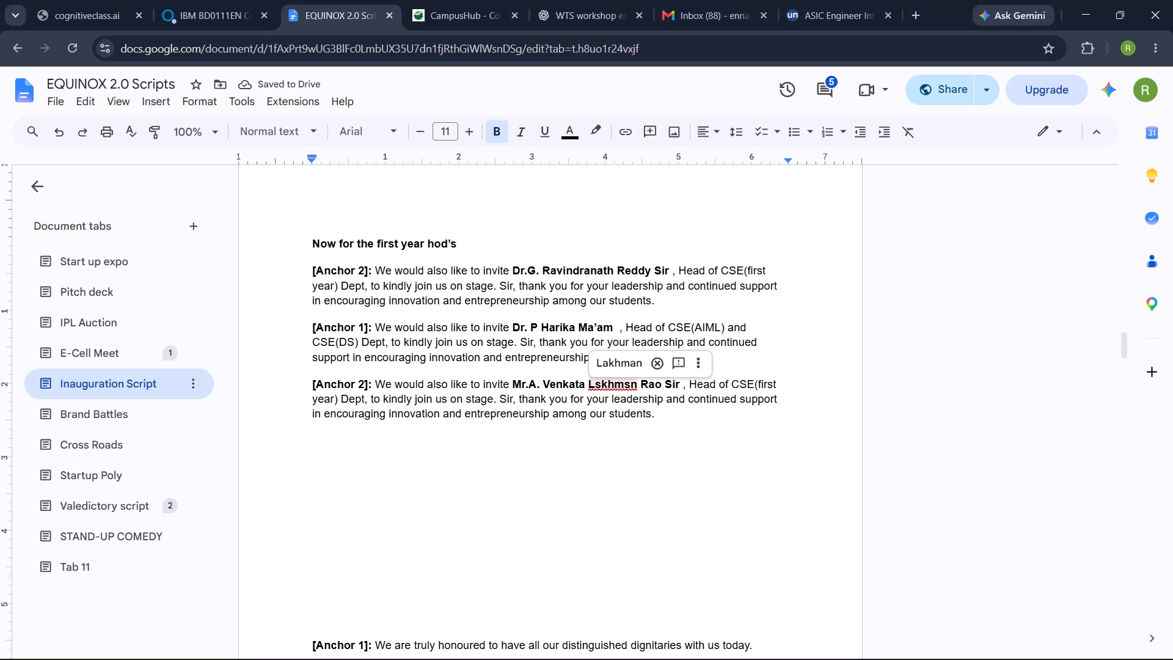
pyautogui.click(604, 368)
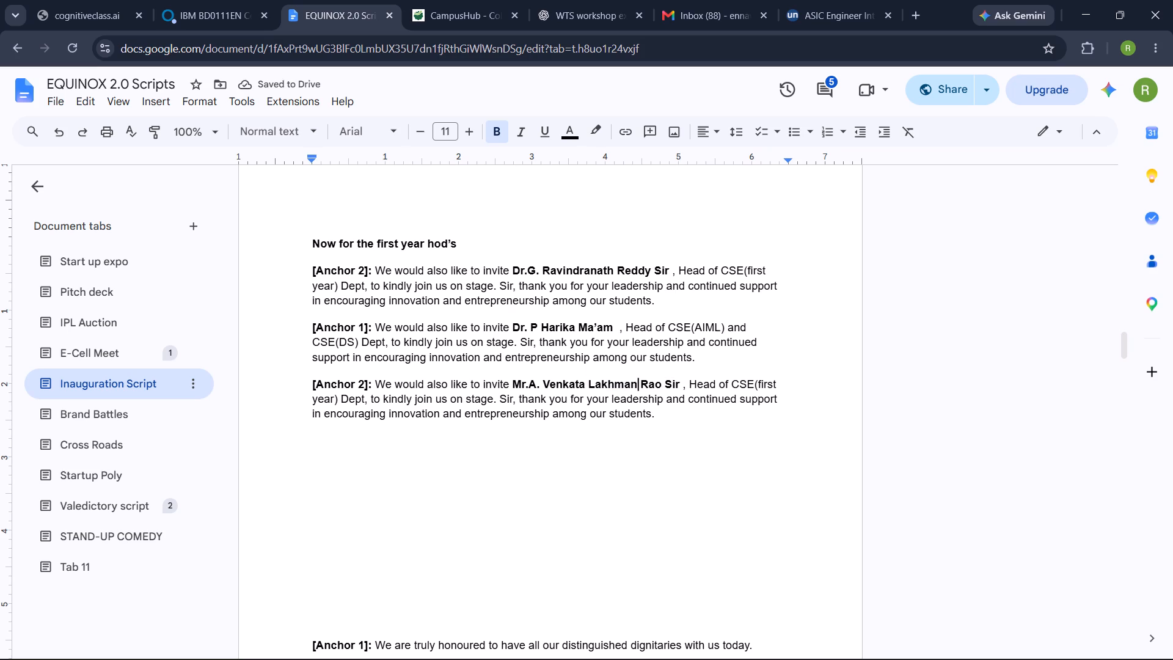
pyautogui.click(608, 386)
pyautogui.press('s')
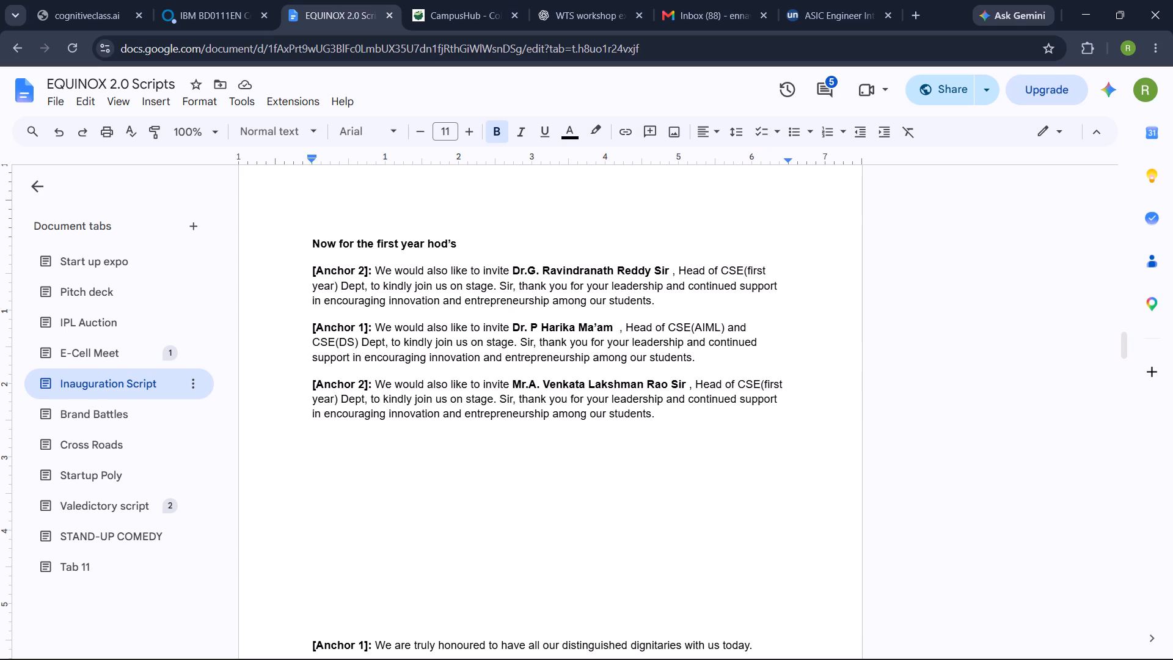
# Replace "ksh" with "x" in the guest's name in the last Anchor 2 invitation of the first-year section.
pyautogui.press('Right')
pyautogui.press('BackSpace')
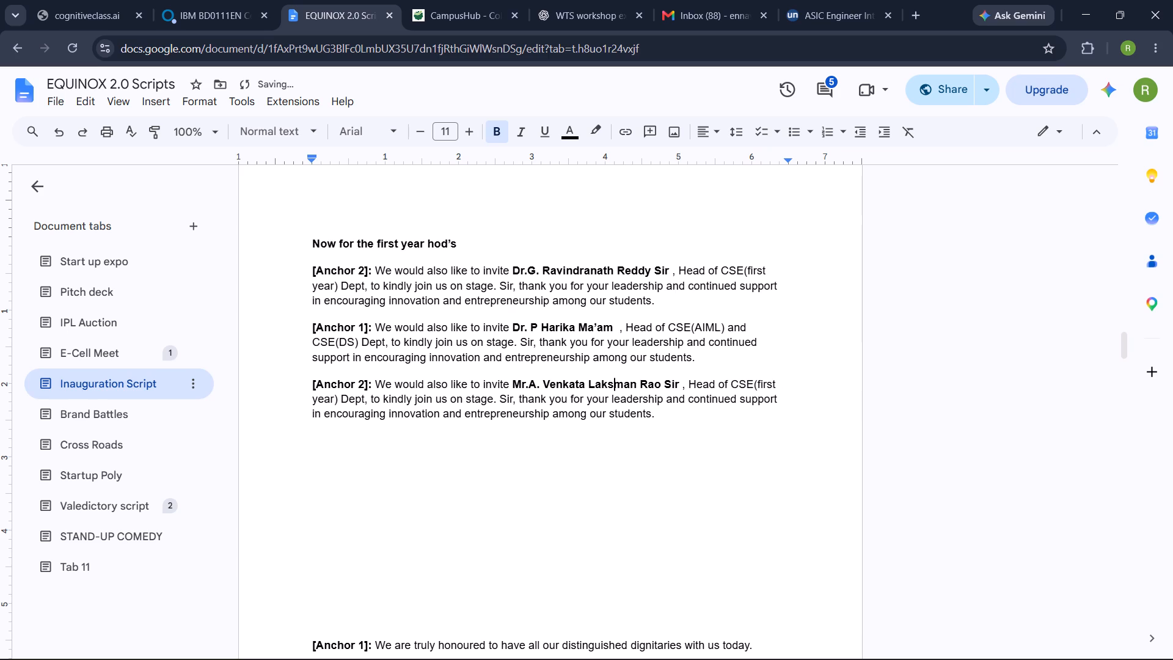
pyautogui.press('BackSpace')
pyautogui.press('BackSpace')
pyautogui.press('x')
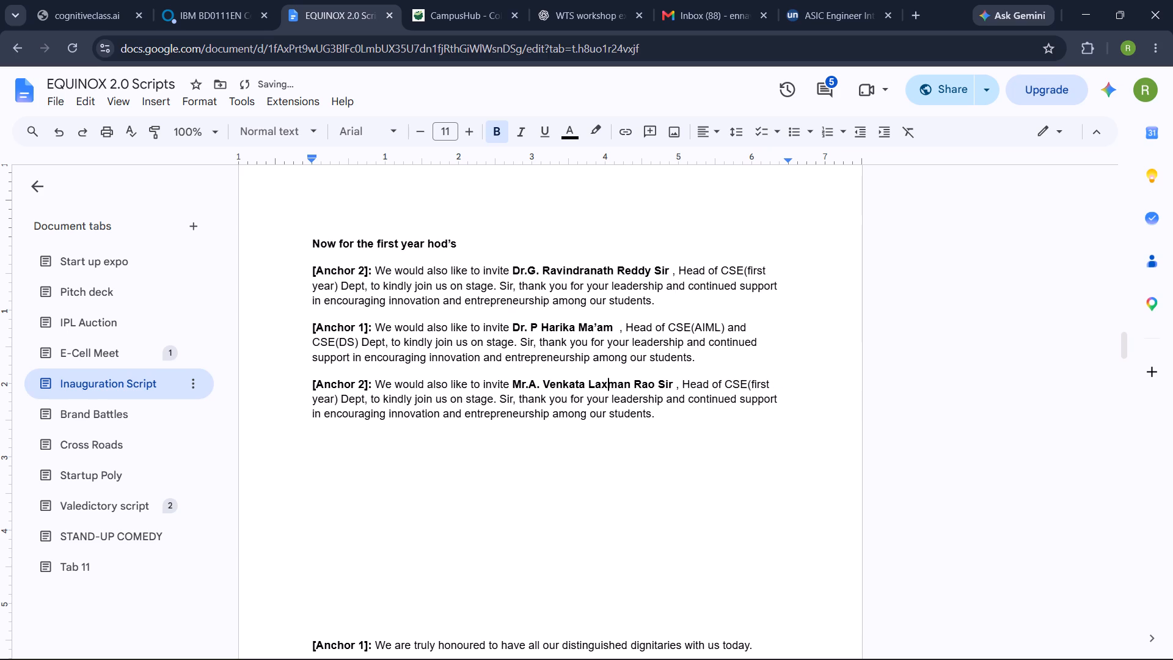
# Review the stage invitations for the department heads, checking guest names, honorifics, departments and the alternating anchor order.
pyautogui.scroll(-2, 588, 436)
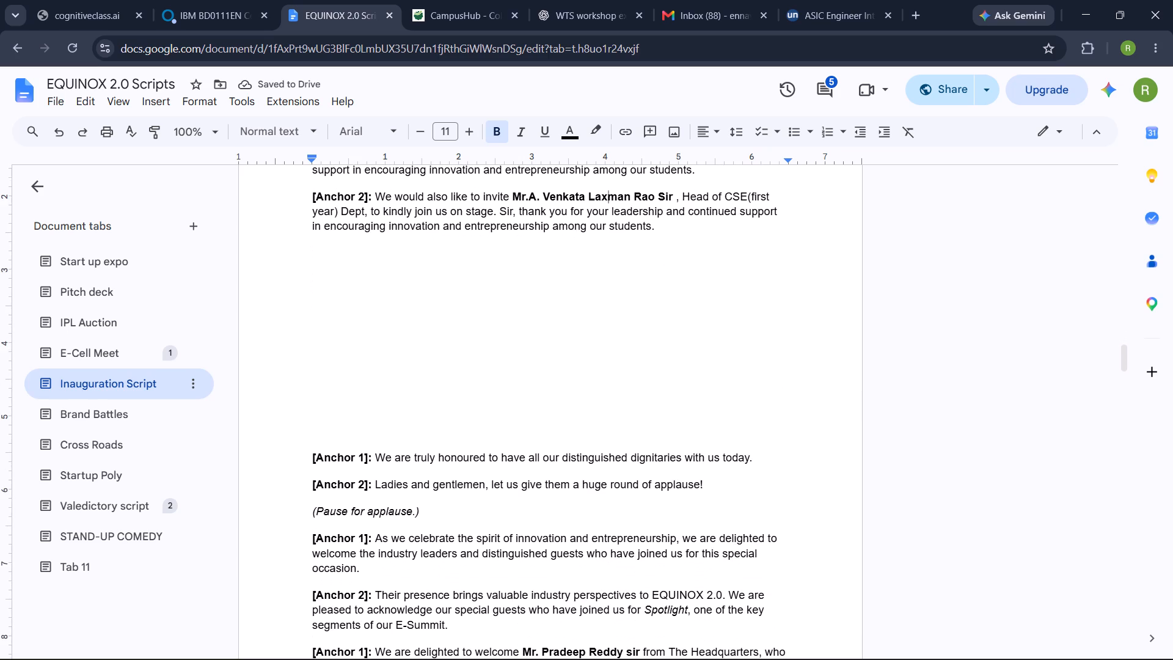
pyautogui.scroll(-1, 588, 436)
pyautogui.scroll(1, 588, 436)
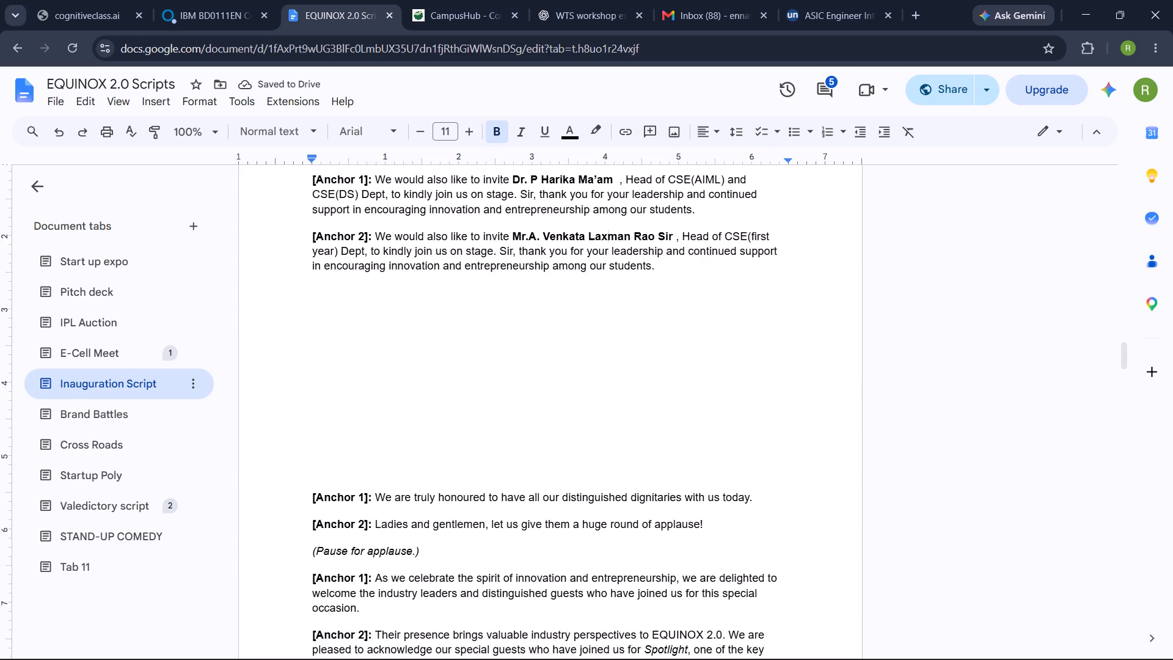
pyautogui.scroll(8, 588, 436)
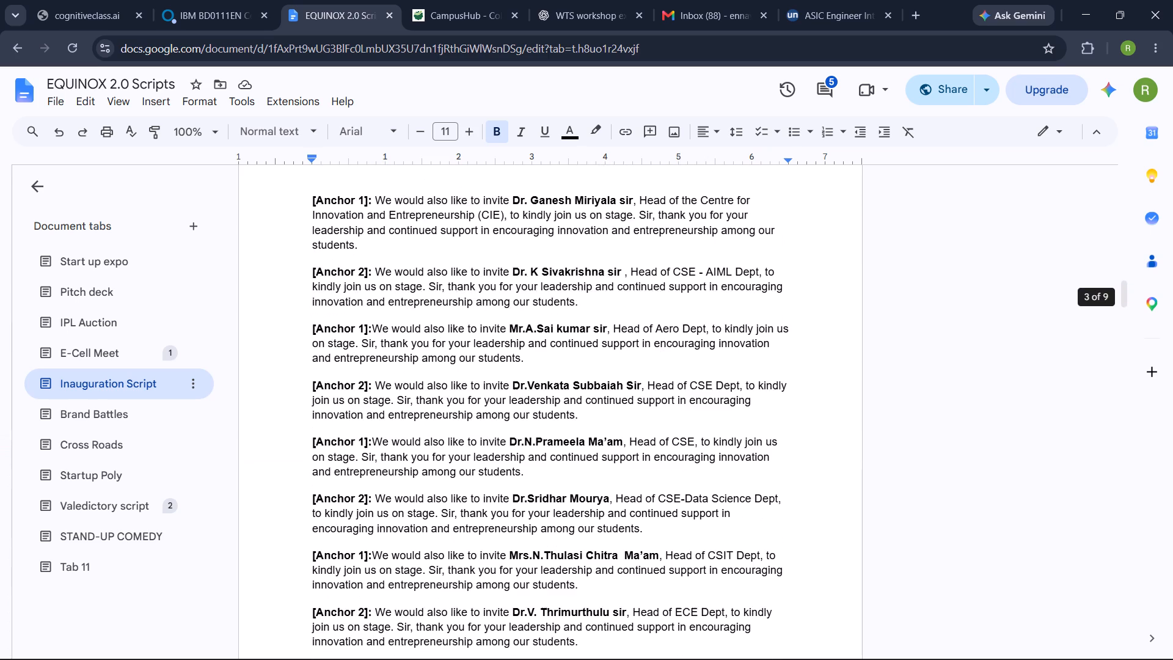
pyautogui.scroll(4, 588, 436)
pyautogui.scroll(-1, 588, 436)
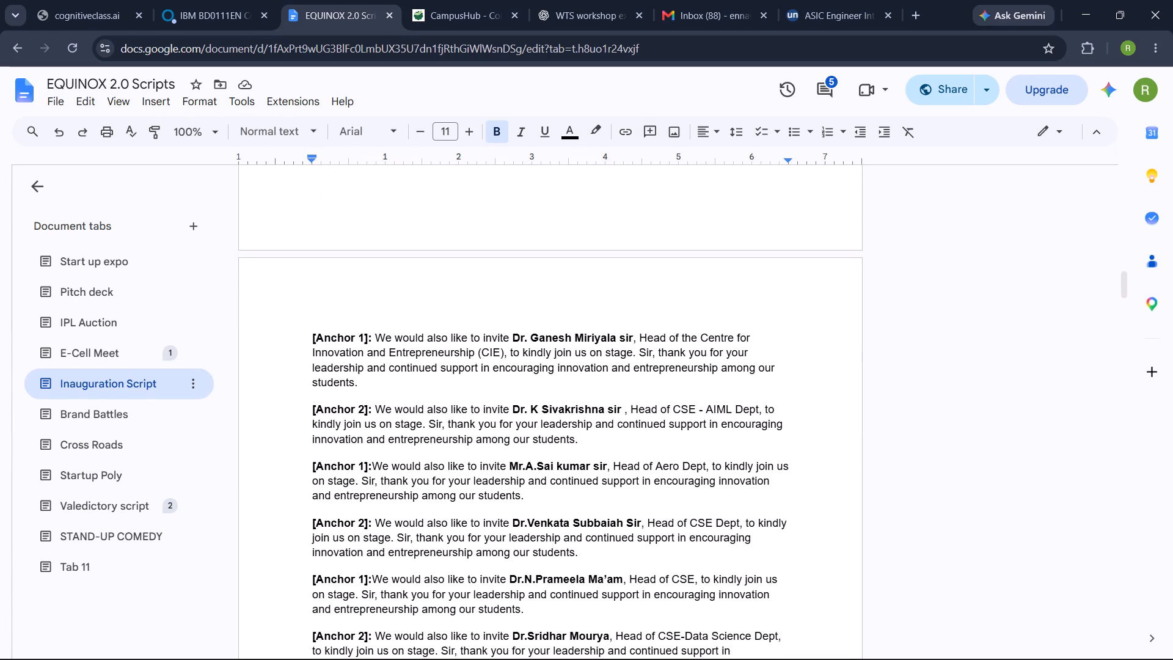
pyautogui.scroll(-1, 585, 414)
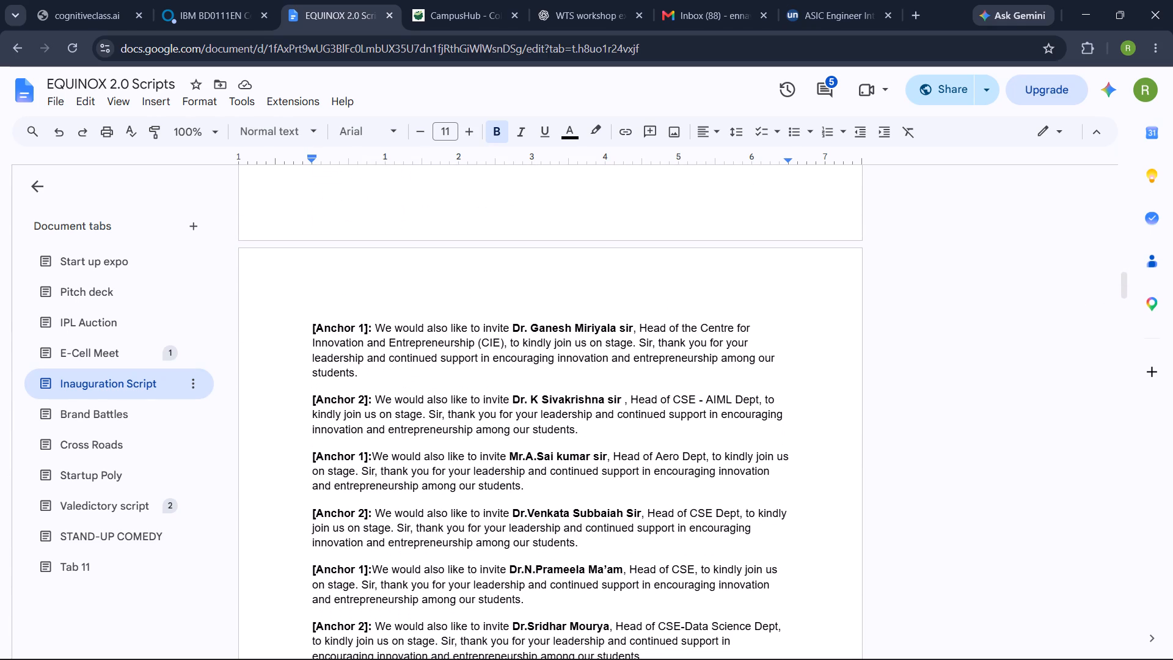
pyautogui.scroll(-1, 585, 414)
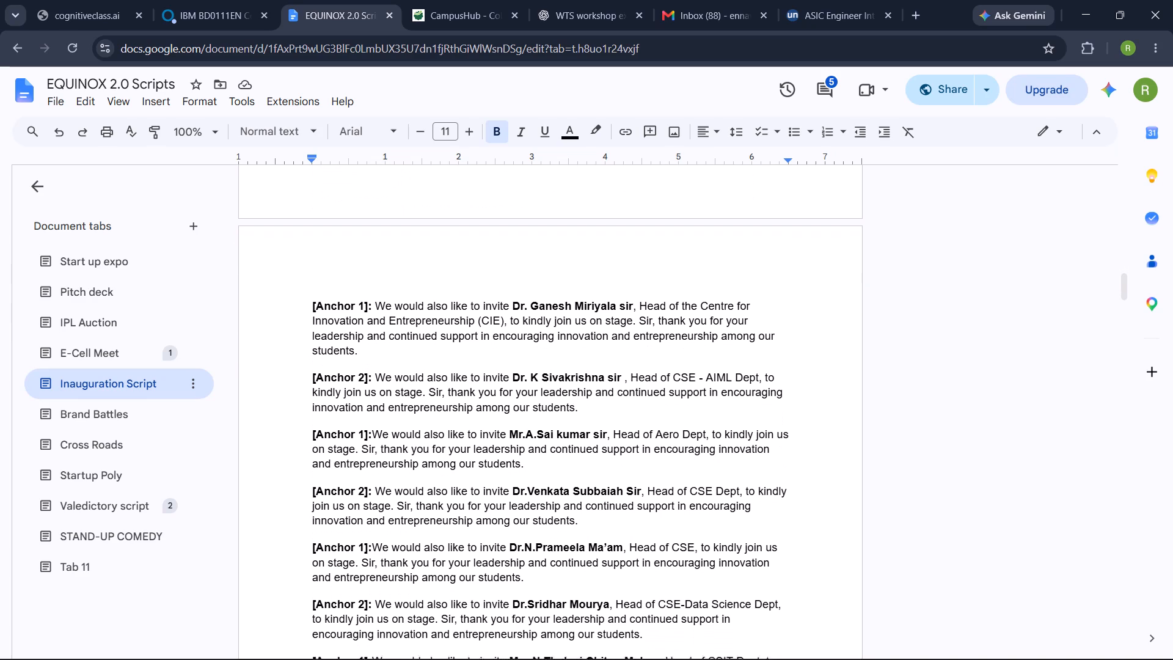
pyautogui.scroll(-2, 585, 414)
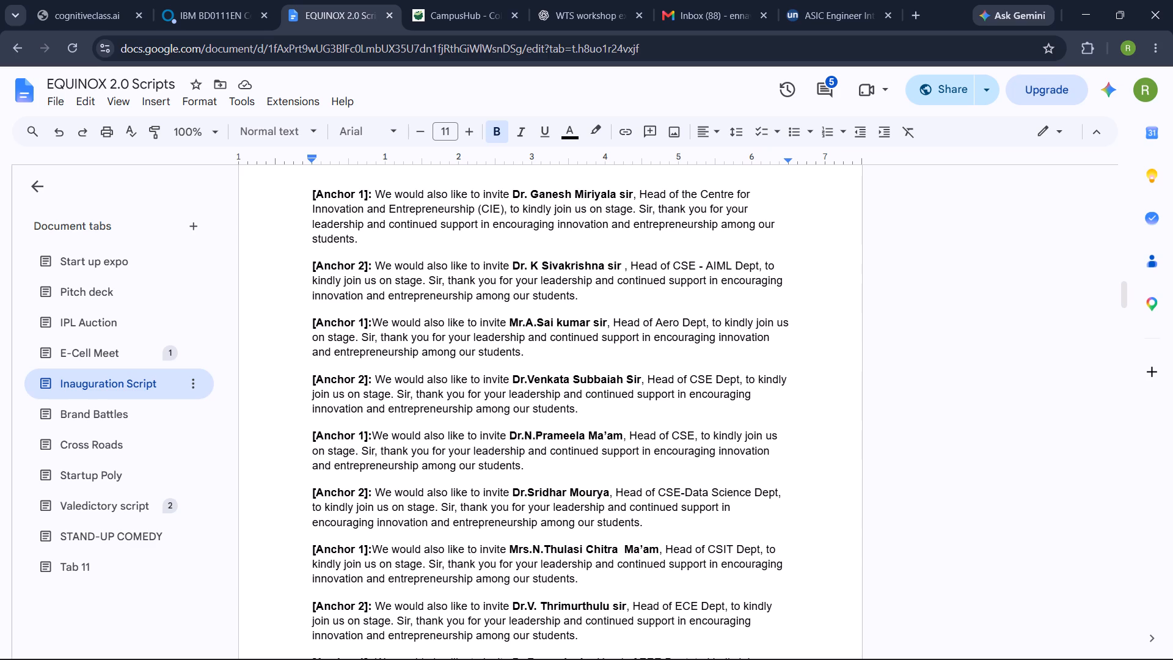
pyautogui.hscroll(1, 587, 379)
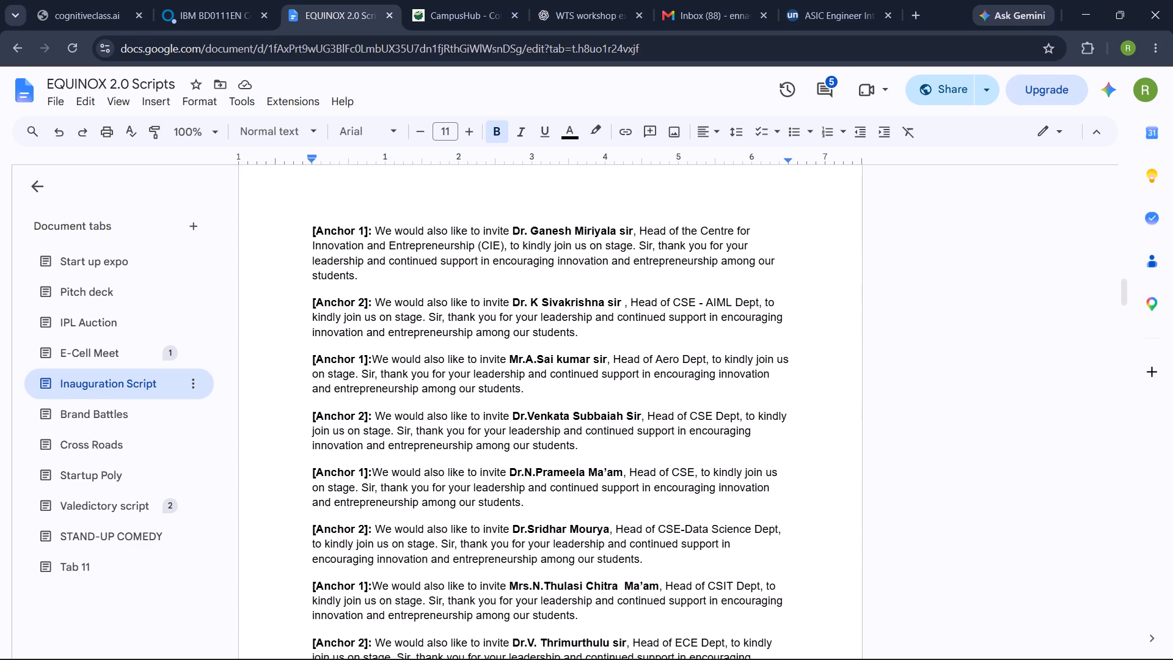
pyautogui.hscroll(1, 587, 379)
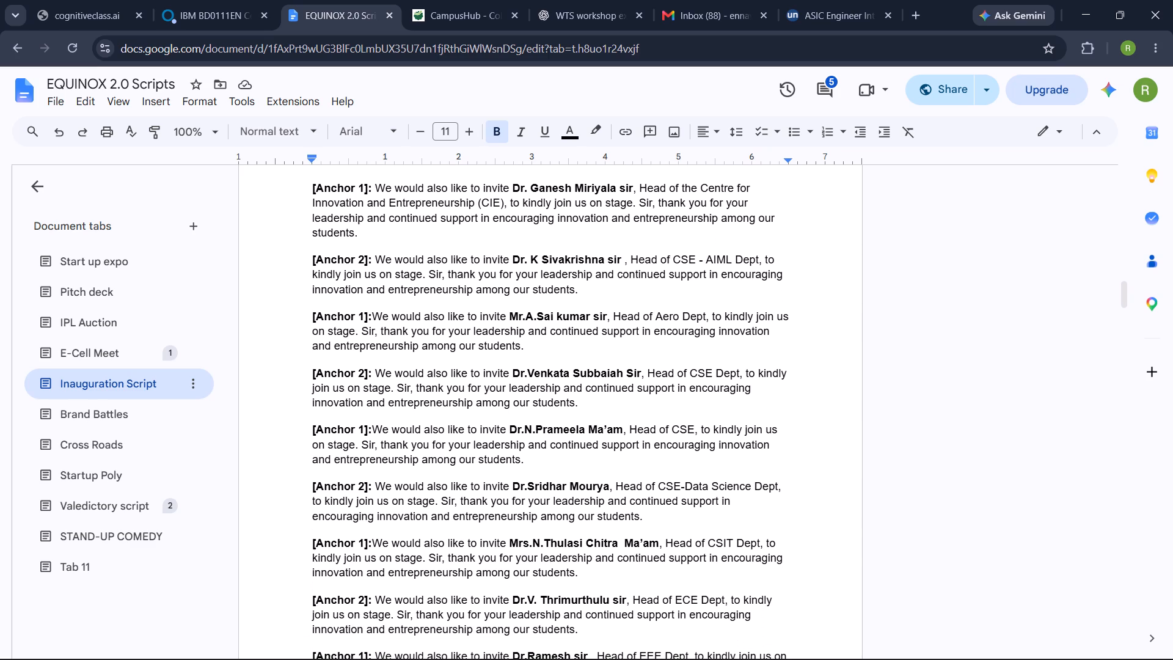
pyautogui.scroll(-1, 587, 379)
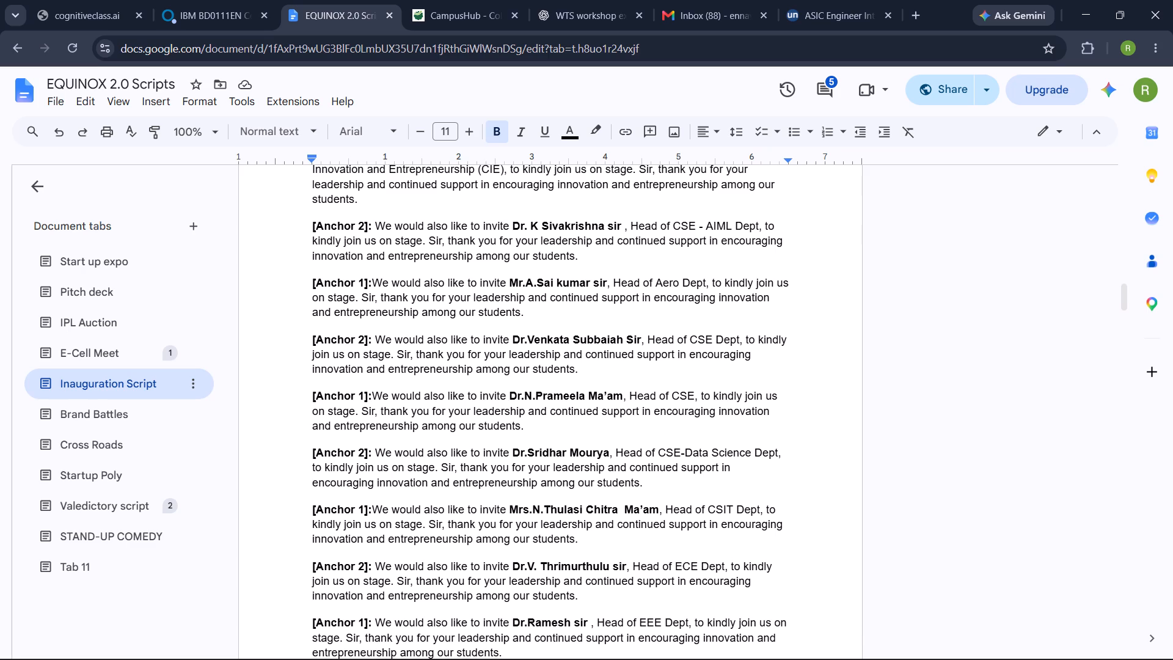
pyautogui.scroll(1, 587, 379)
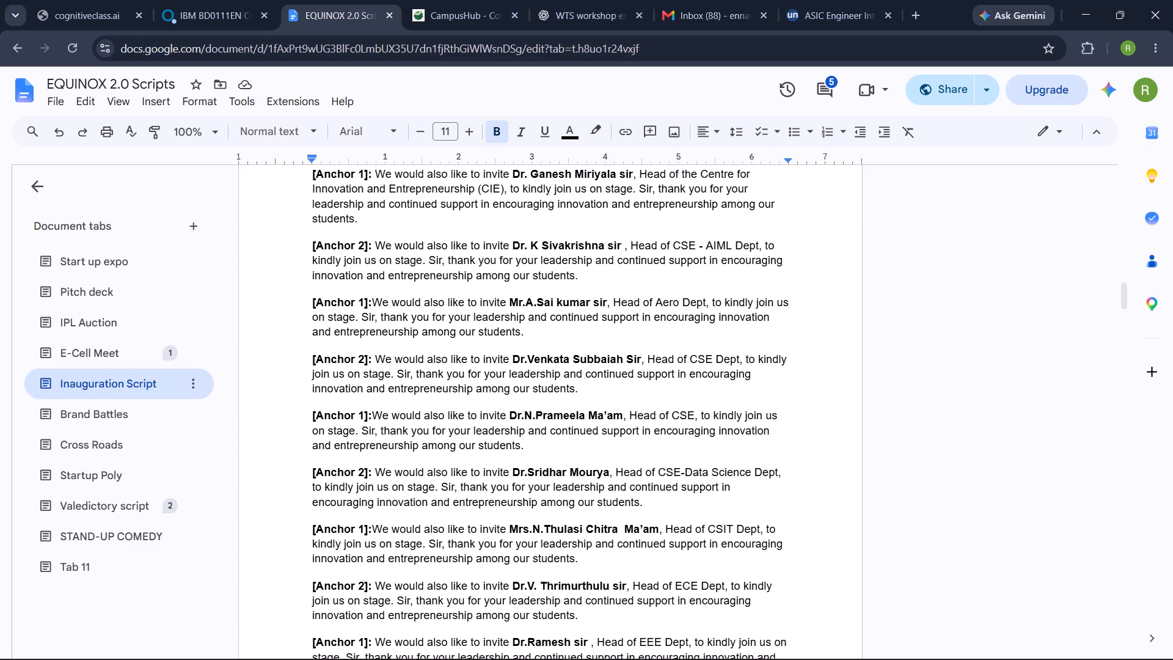
pyautogui.scroll(1, 587, 379)
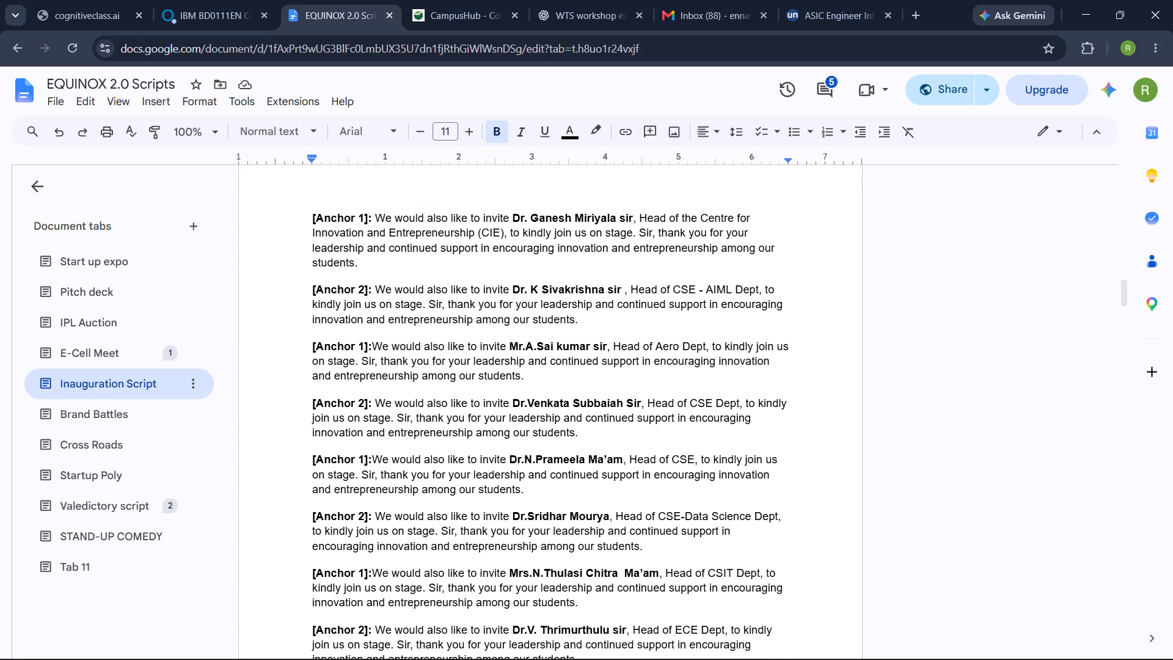
# Place the text cursor just before the guest's name in the Anchor 1 invitation for the Head of Aero Dept.
pyautogui.click(506, 343)
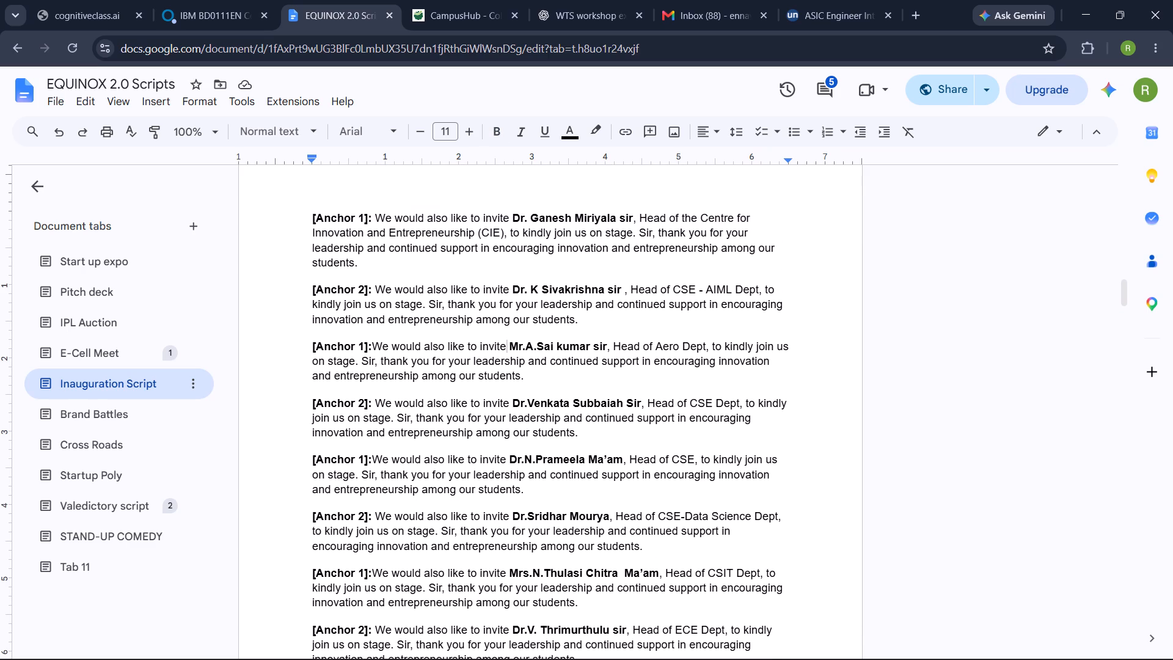
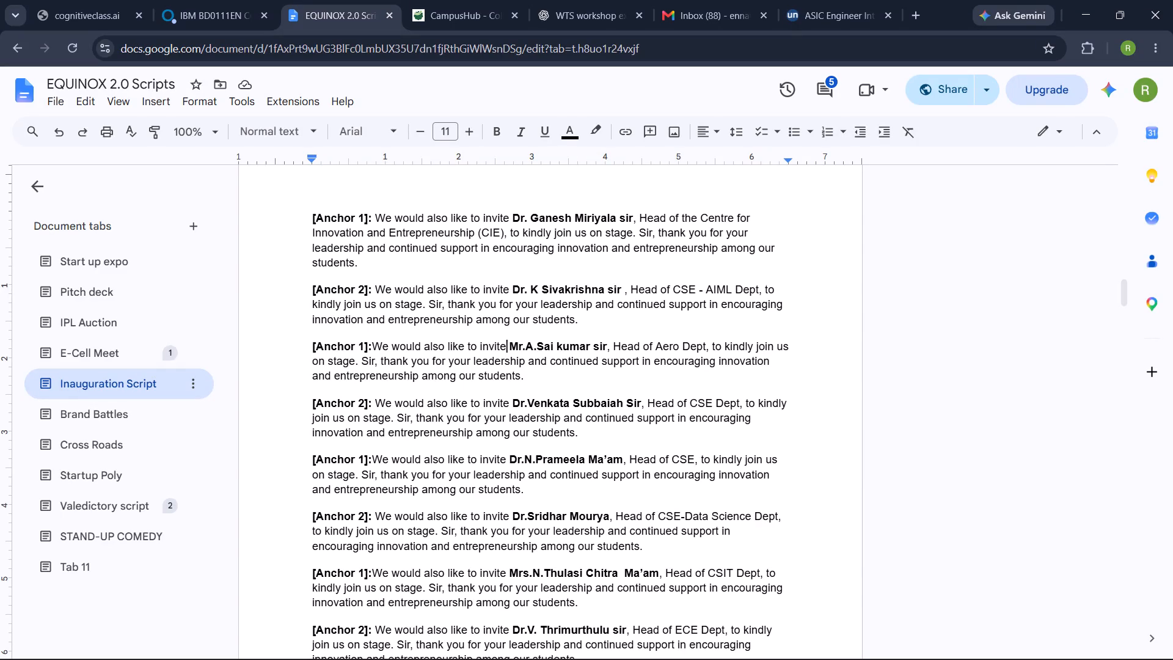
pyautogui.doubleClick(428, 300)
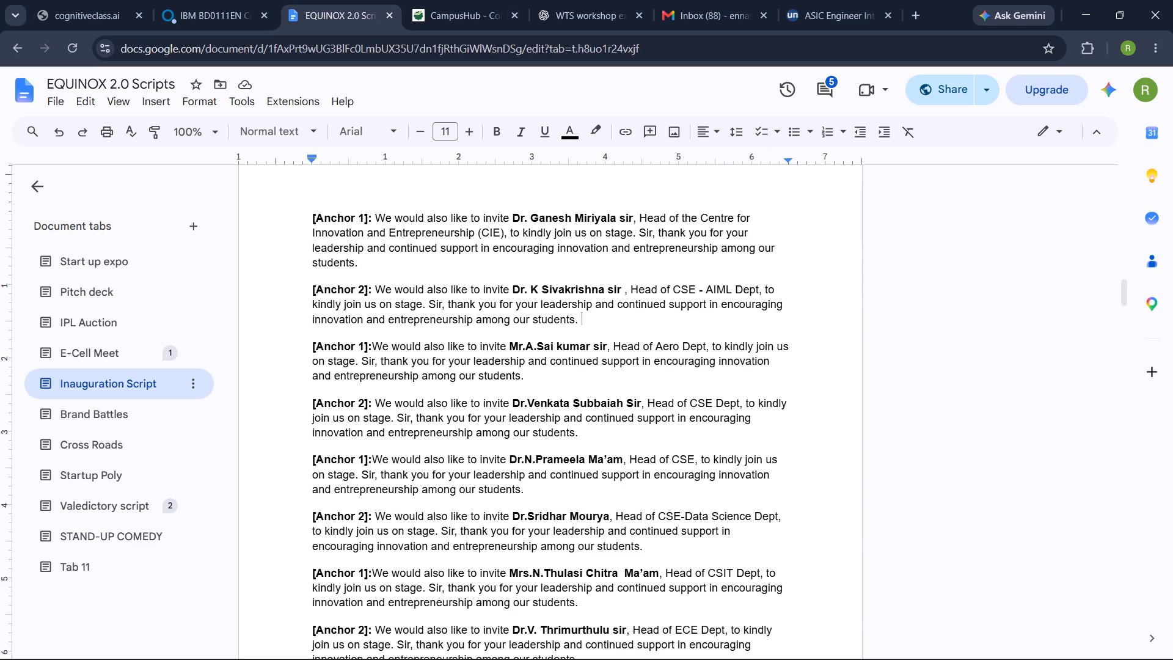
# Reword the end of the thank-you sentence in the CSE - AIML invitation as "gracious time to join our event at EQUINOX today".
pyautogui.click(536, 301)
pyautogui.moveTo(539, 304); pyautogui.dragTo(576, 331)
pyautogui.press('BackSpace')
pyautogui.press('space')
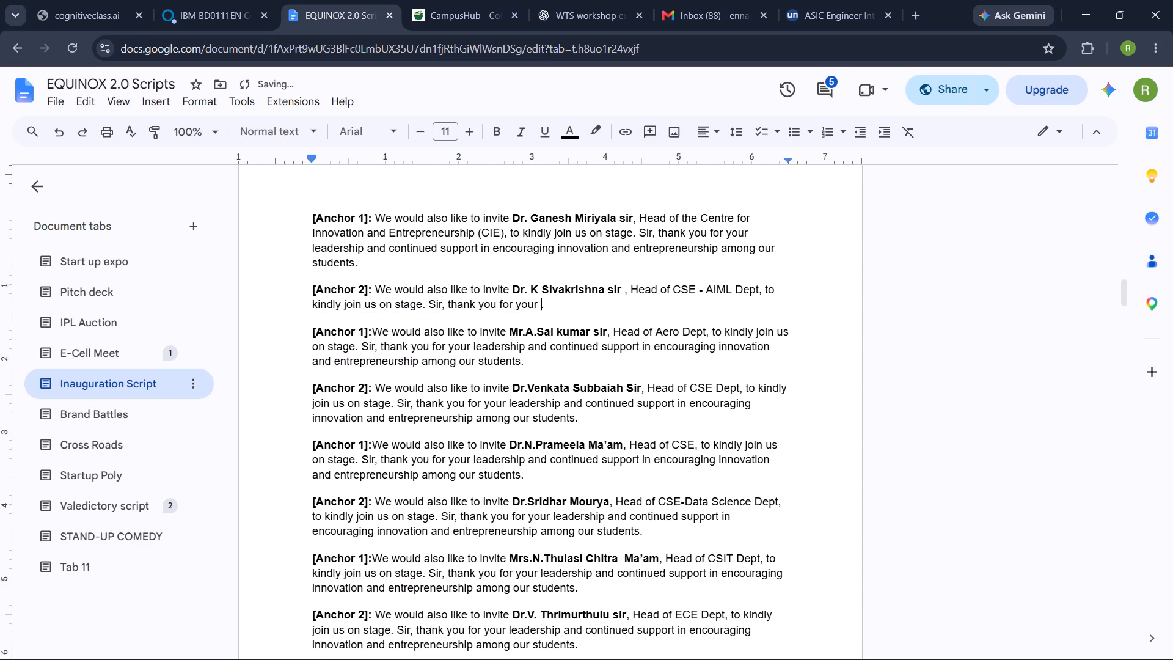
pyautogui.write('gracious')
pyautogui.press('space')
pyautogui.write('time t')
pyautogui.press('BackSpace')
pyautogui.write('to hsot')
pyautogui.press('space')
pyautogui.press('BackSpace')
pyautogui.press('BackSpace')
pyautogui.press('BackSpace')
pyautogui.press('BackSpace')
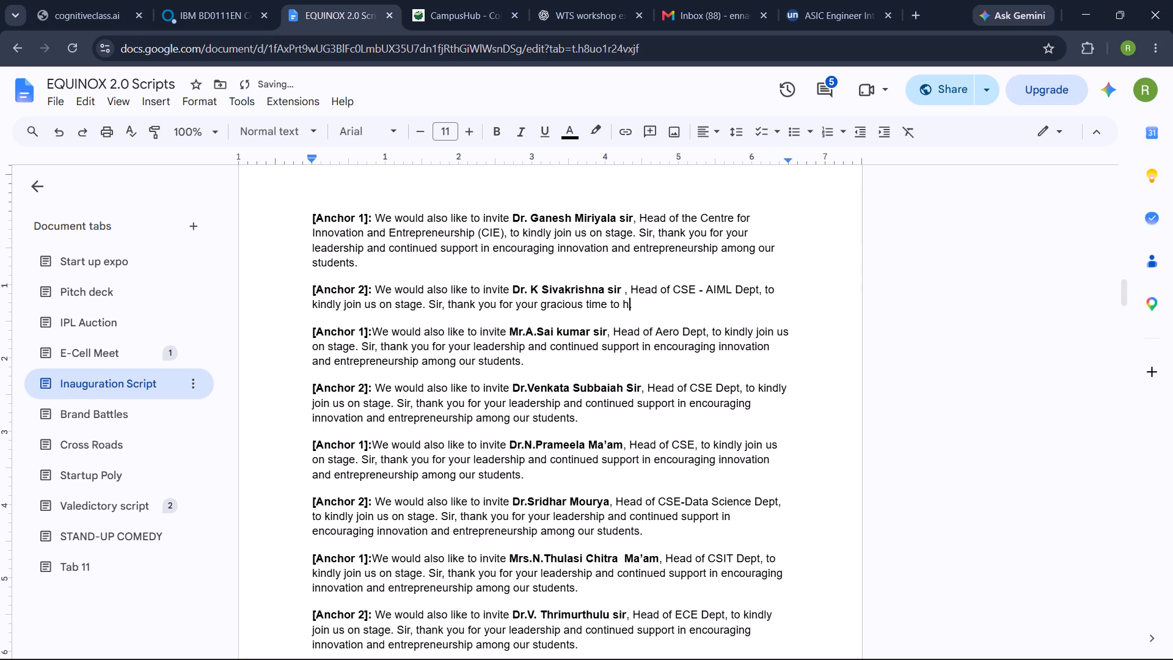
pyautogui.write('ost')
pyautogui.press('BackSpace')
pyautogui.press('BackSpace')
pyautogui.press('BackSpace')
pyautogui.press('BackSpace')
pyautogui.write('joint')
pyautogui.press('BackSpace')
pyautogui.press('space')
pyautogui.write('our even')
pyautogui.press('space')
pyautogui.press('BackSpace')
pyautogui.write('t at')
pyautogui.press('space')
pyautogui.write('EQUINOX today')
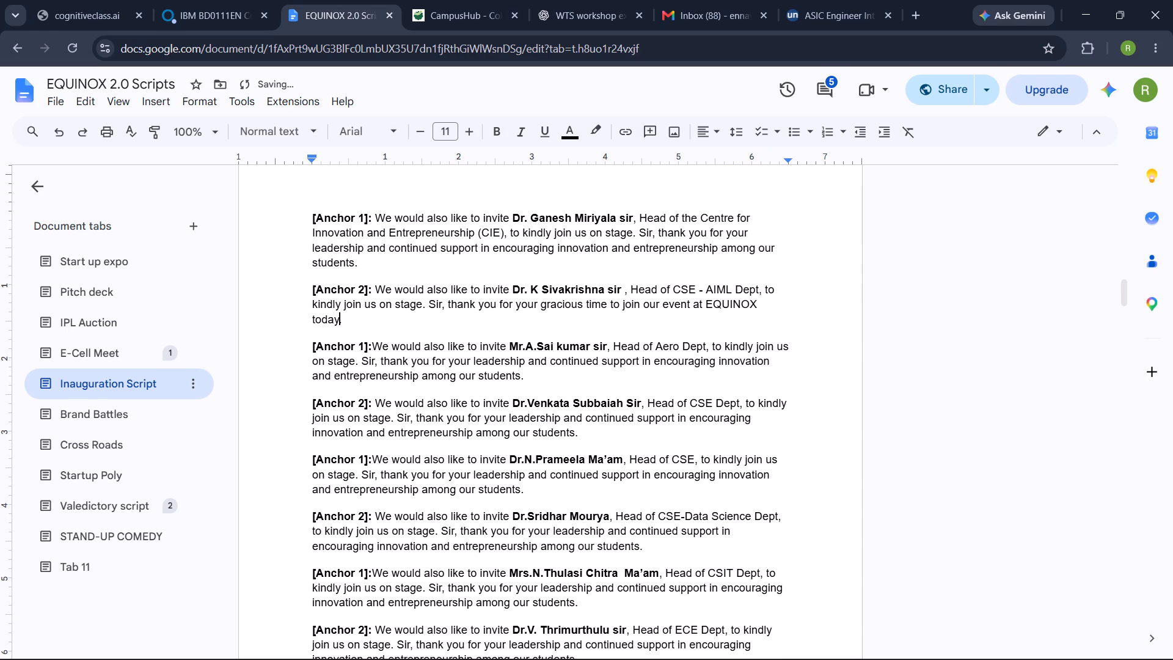
# Delete the thank-you sentence from the CSE - AIML invitation, keeping the Aero Dept invitation on its own line.
pyautogui.scroll(-1, 631, 341)
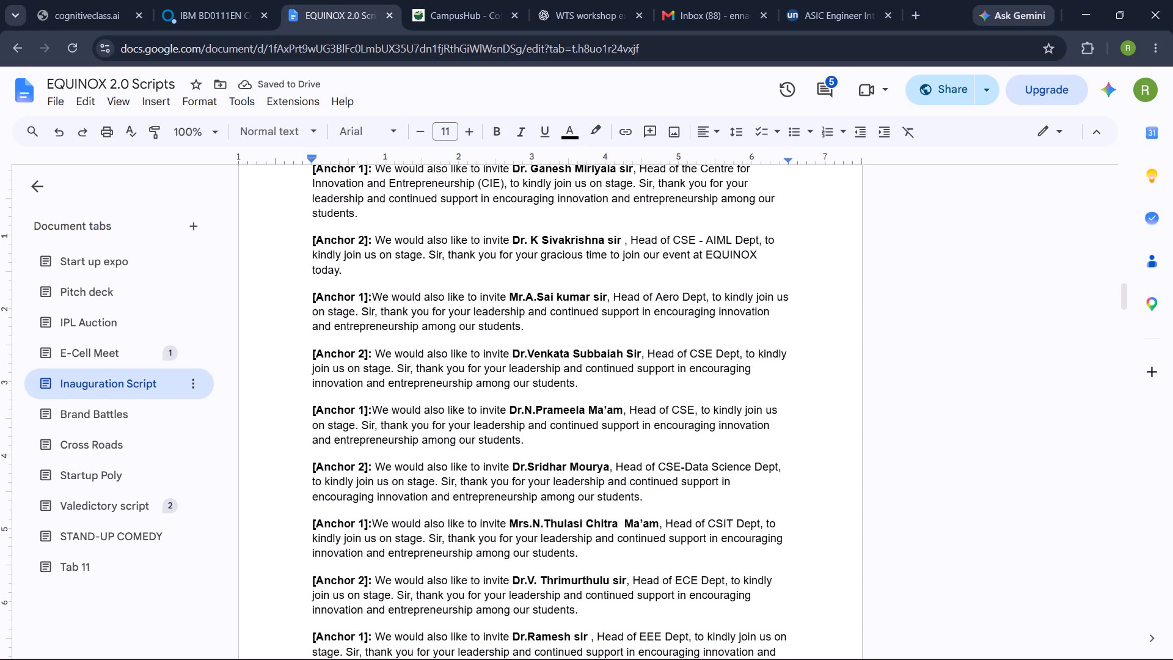
pyautogui.scroll(-1, 631, 341)
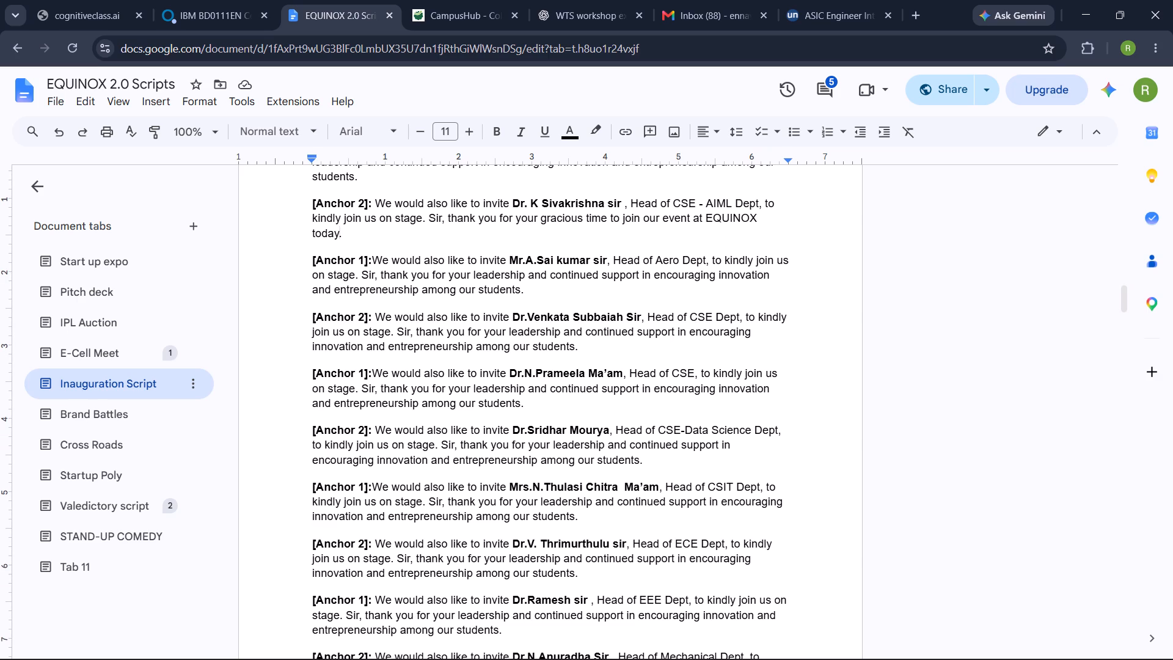
pyautogui.moveTo(427, 220); pyautogui.dragTo(515, 226)
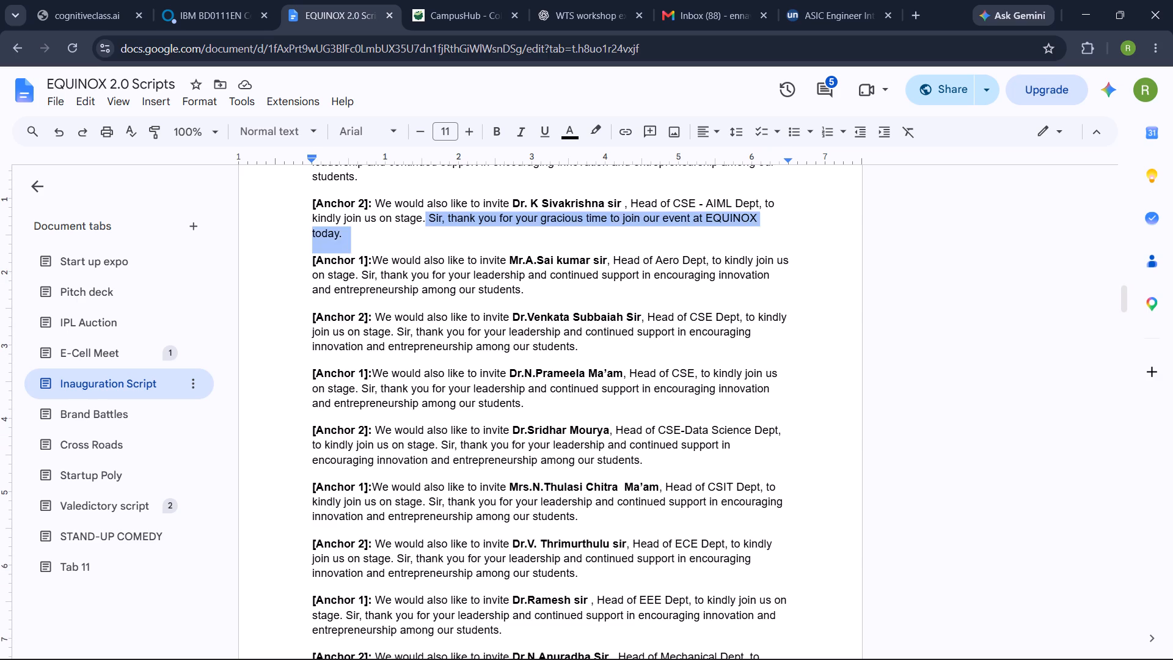
pyautogui.moveTo(515, 226); pyautogui.dragTo(740, 227)
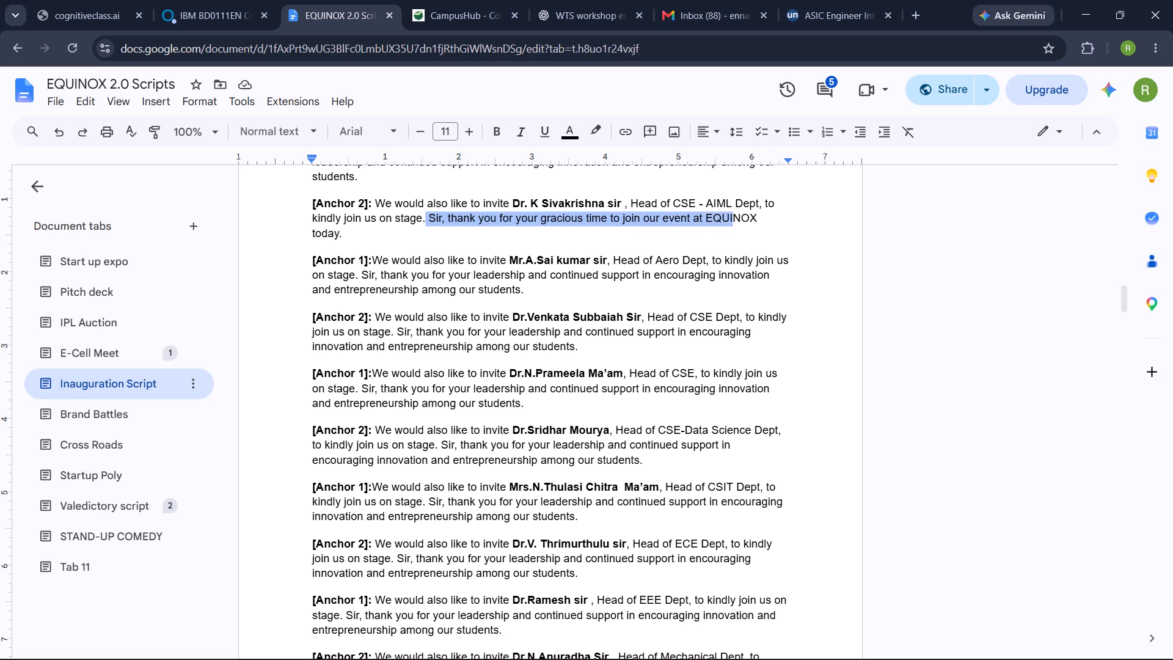
pyautogui.hotkey('ctrl', 'c')
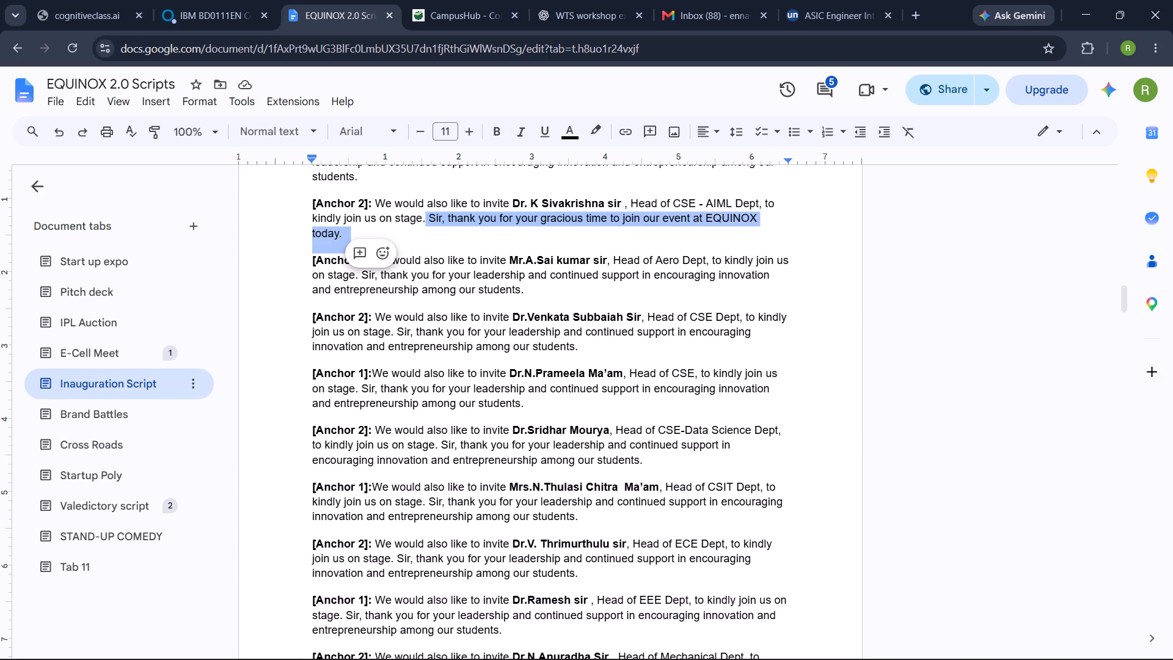
pyautogui.press('BackSpace')
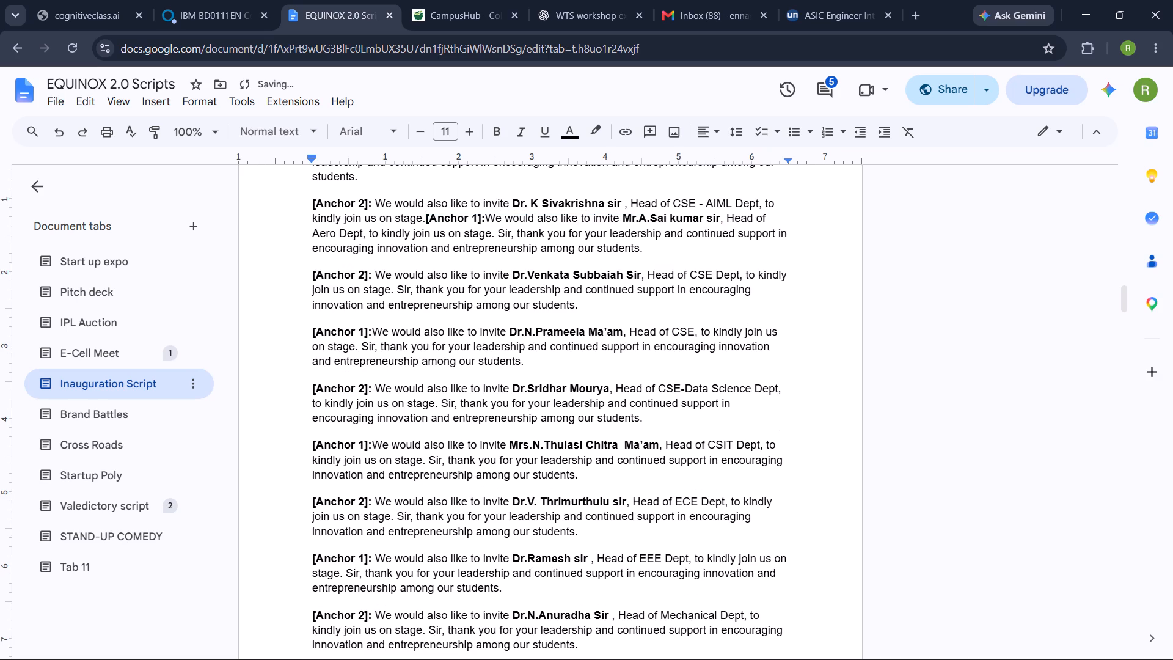
pyautogui.press('Return')
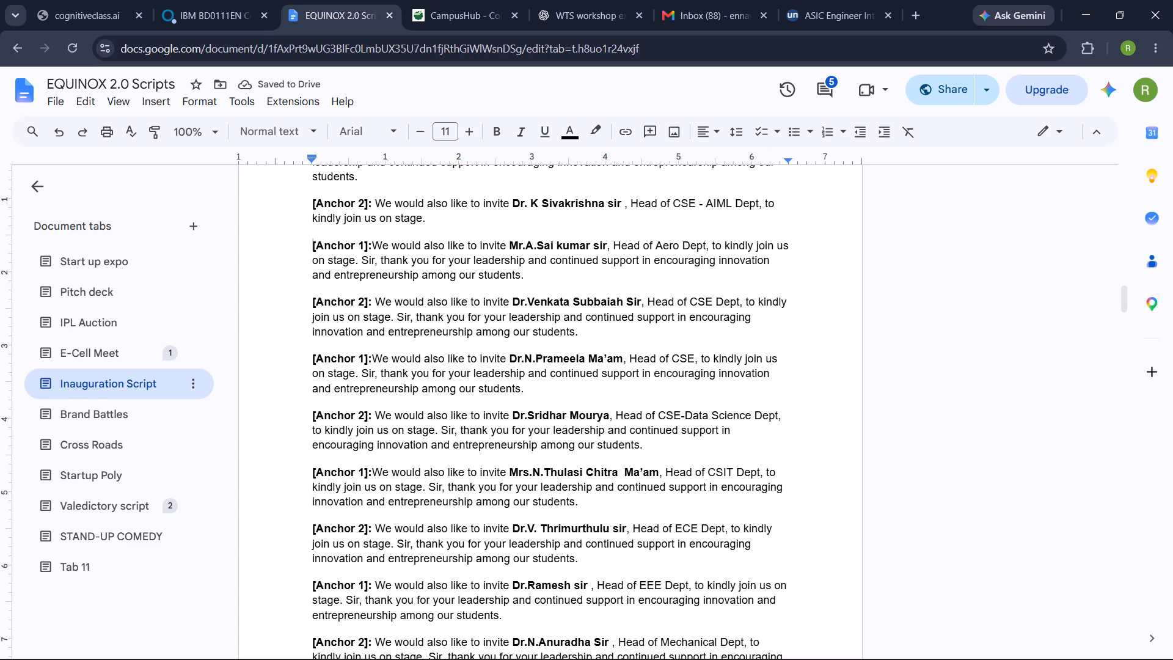
# Delete the "Sir, thank you for your leadership" sentence from the Aero Dept invitation and the two CSE invitations below it.
pyautogui.moveTo(360, 263); pyautogui.dragTo(518, 271)
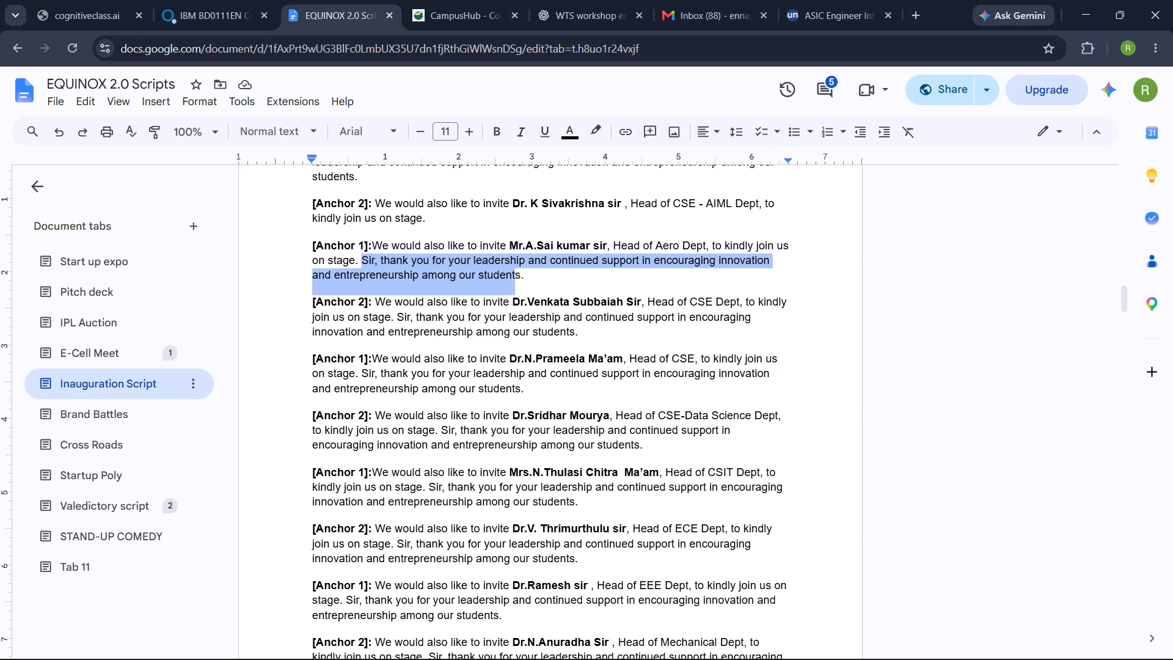
pyautogui.moveTo(518, 271); pyautogui.dragTo(528, 276)
pyautogui.press('BackSpace')
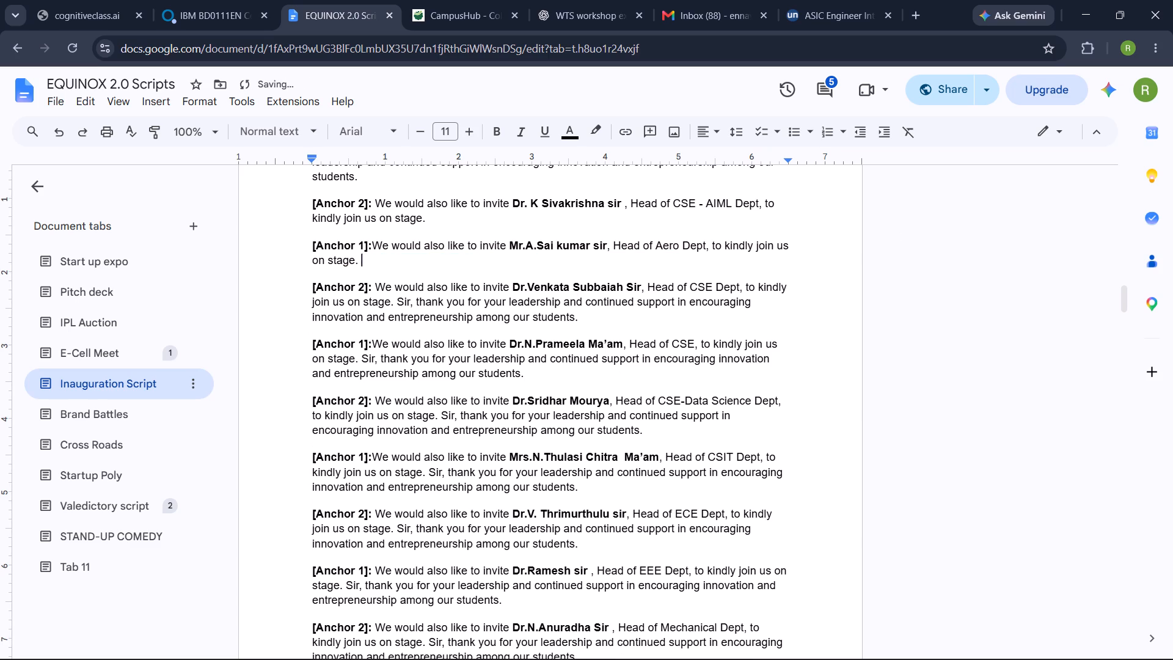
pyautogui.moveTo(396, 296); pyautogui.dragTo(580, 319)
pyautogui.press('BackSpace')
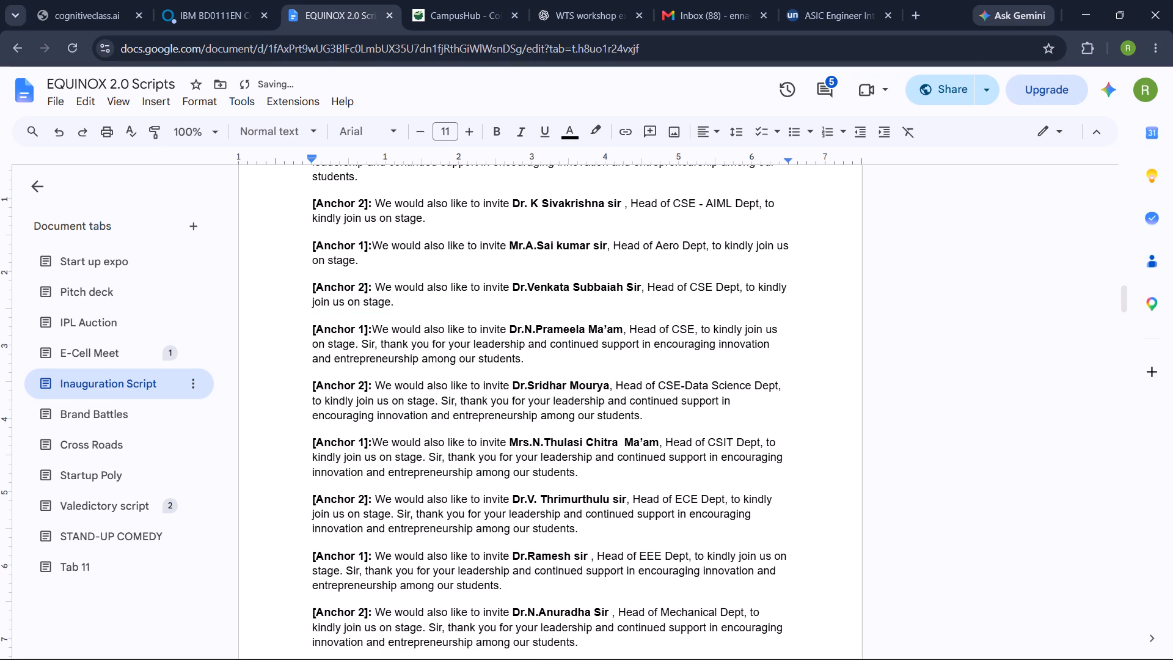
pyautogui.moveTo(360, 343); pyautogui.dragTo(521, 356)
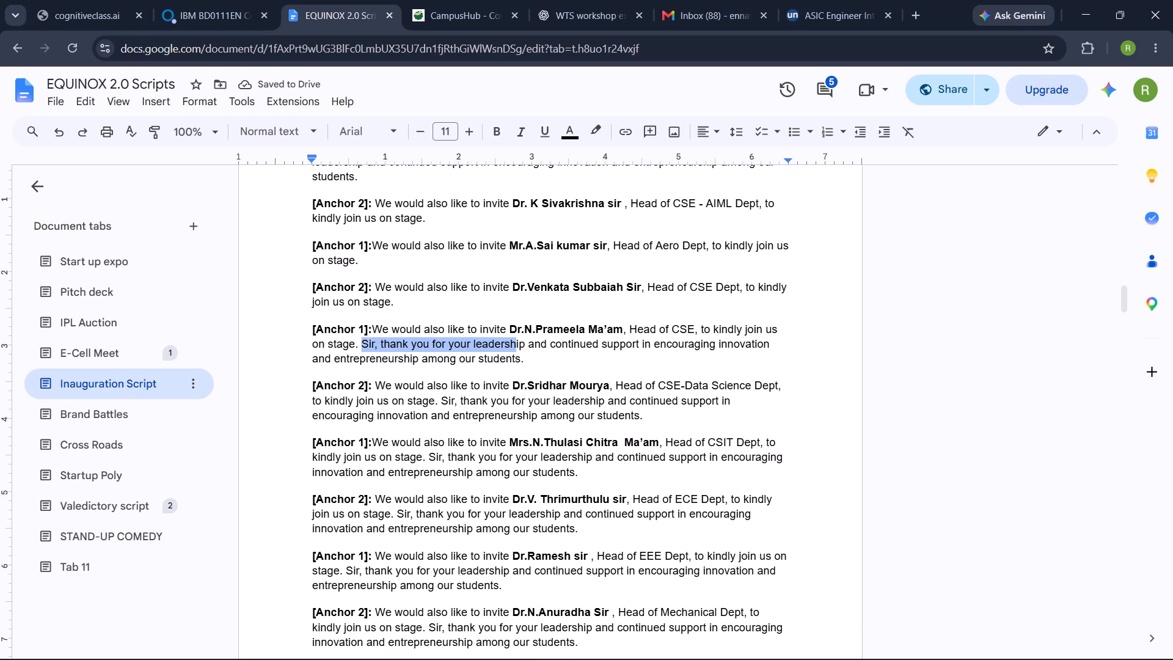
pyautogui.moveTo(521, 356); pyautogui.dragTo(521, 357)
pyautogui.press('BackSpace')
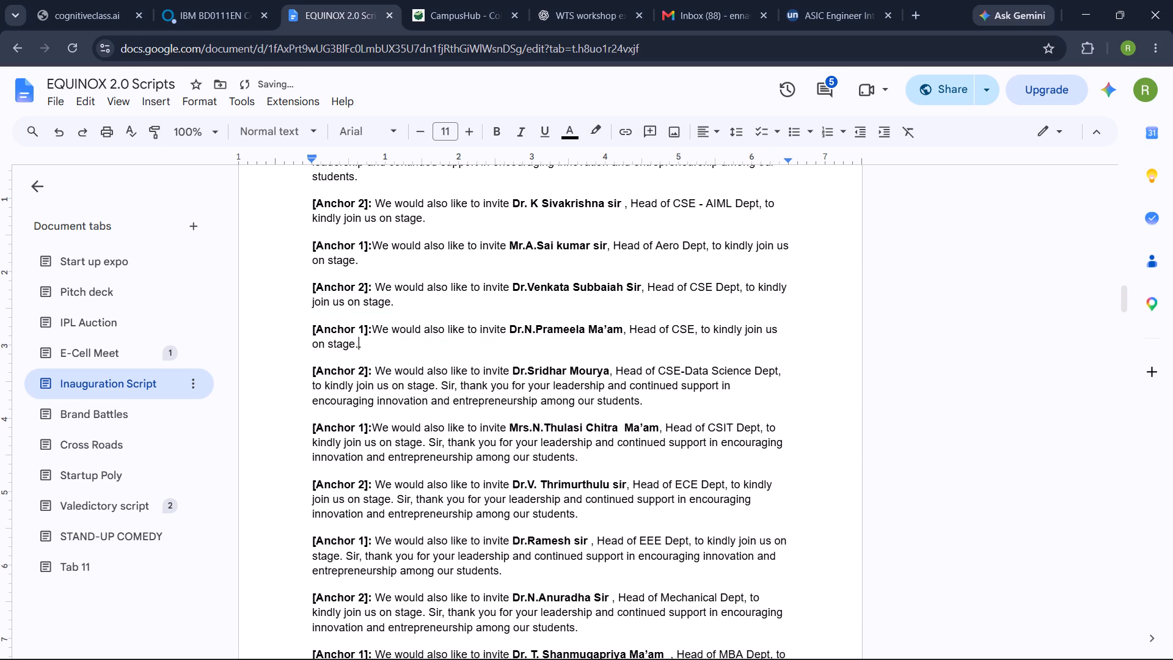
# Delete the thank-you sentence from the CSE-Data Science Dept invitation, keeping the CSIT Dept invitation on its own line.
pyautogui.moveTo(442, 385); pyautogui.dragTo(582, 395)
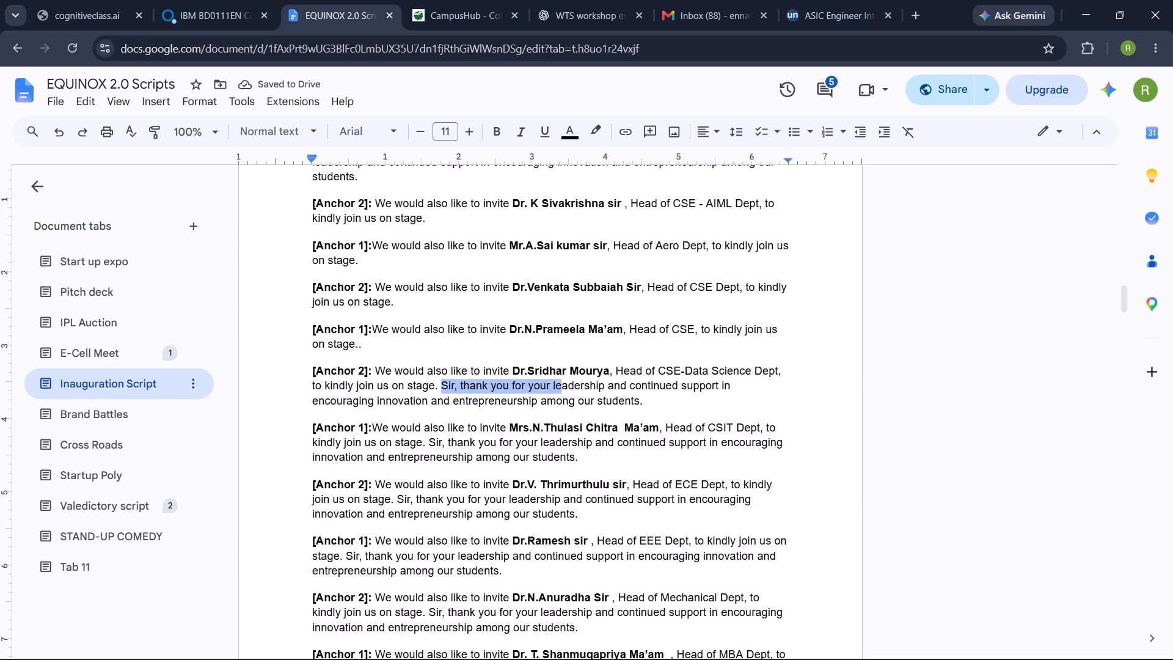
pyautogui.moveTo(582, 395); pyautogui.dragTo(648, 405)
pyautogui.press('BackSpace')
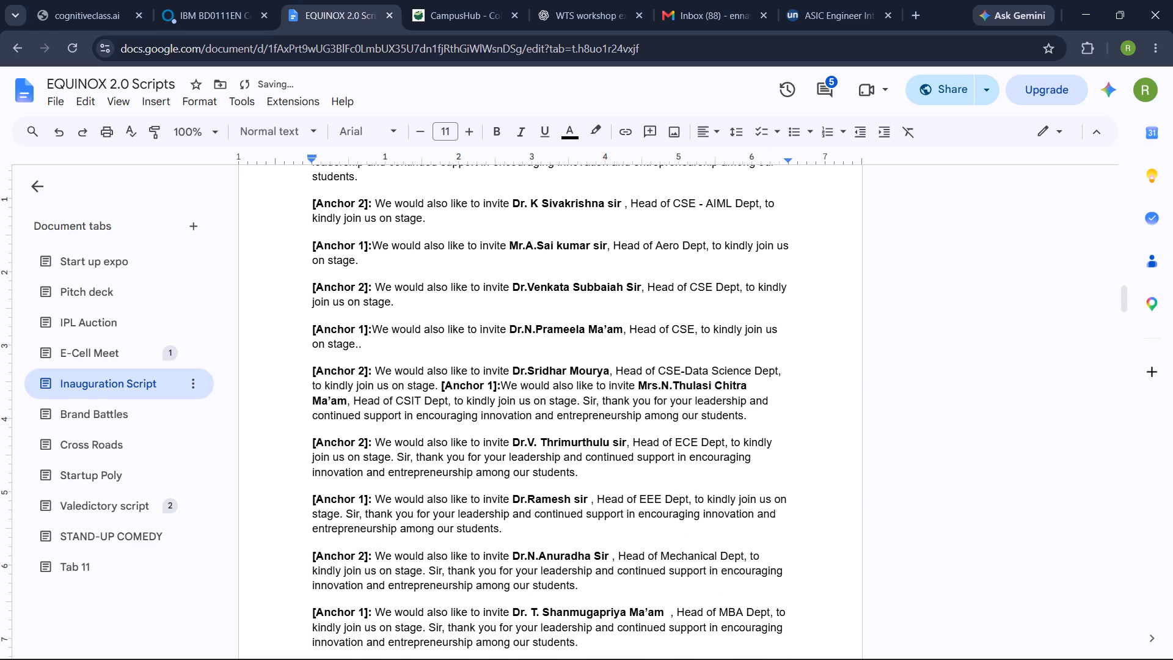
pyautogui.press('Return')
# Delete the thank-you sentence from the CSIT Dept invitation, including any leftover characters, so it ends with "kindly join us on stage.".
pyautogui.scroll(-3, 648, 405)
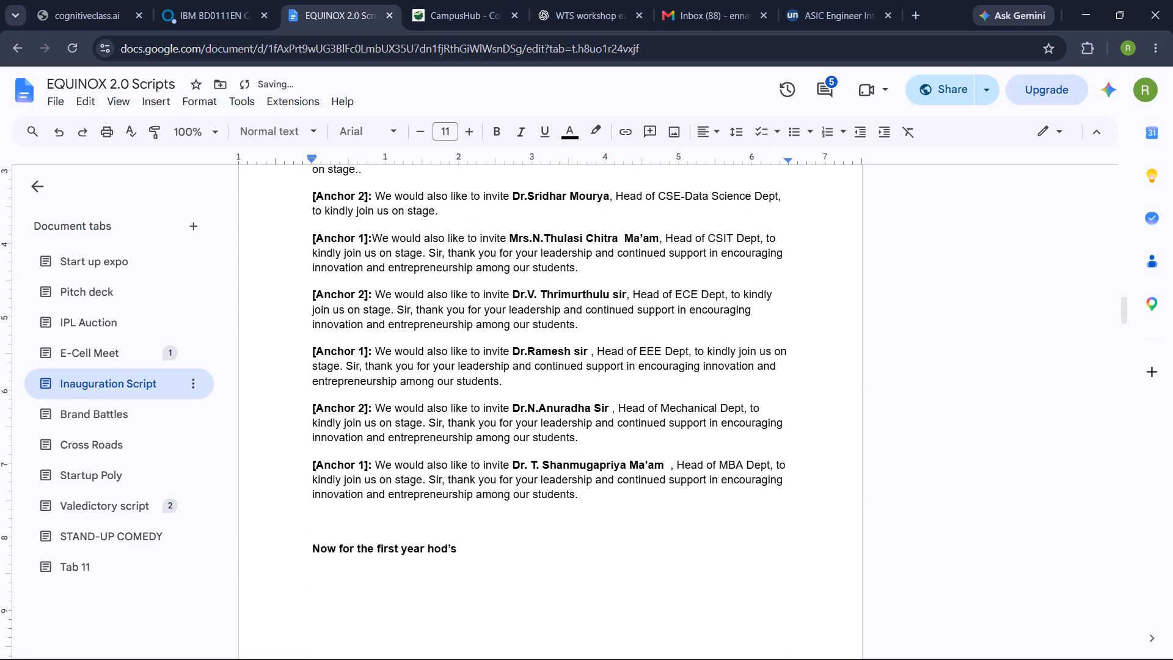
pyautogui.click(436, 254)
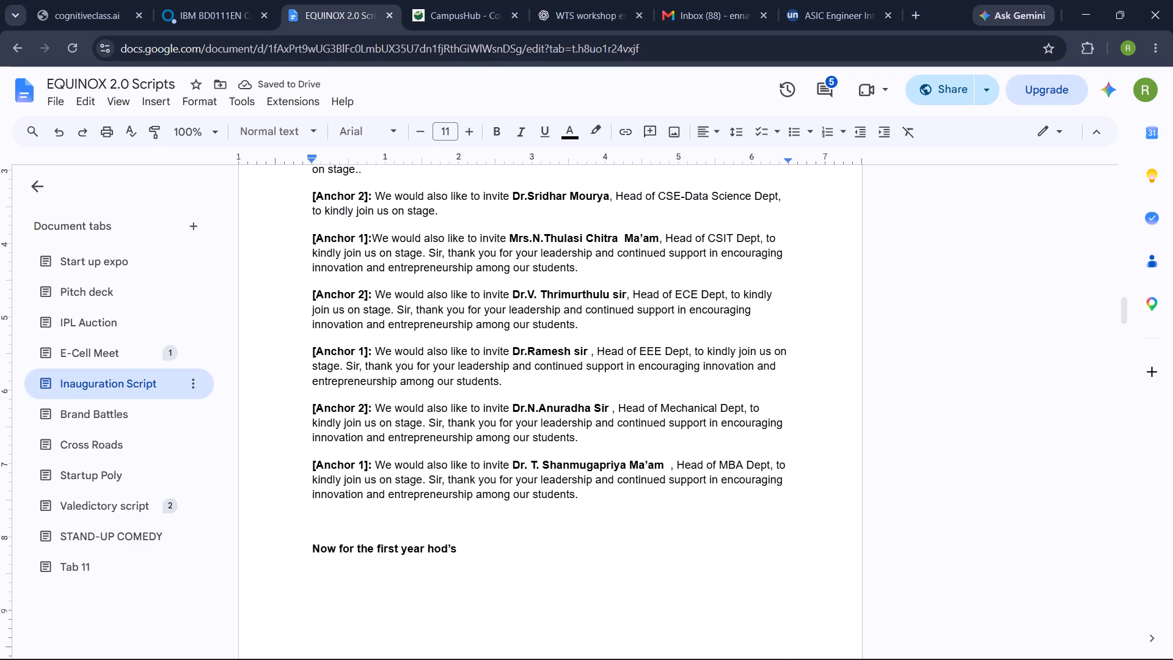
pyautogui.moveTo(427, 251); pyautogui.dragTo(540, 263)
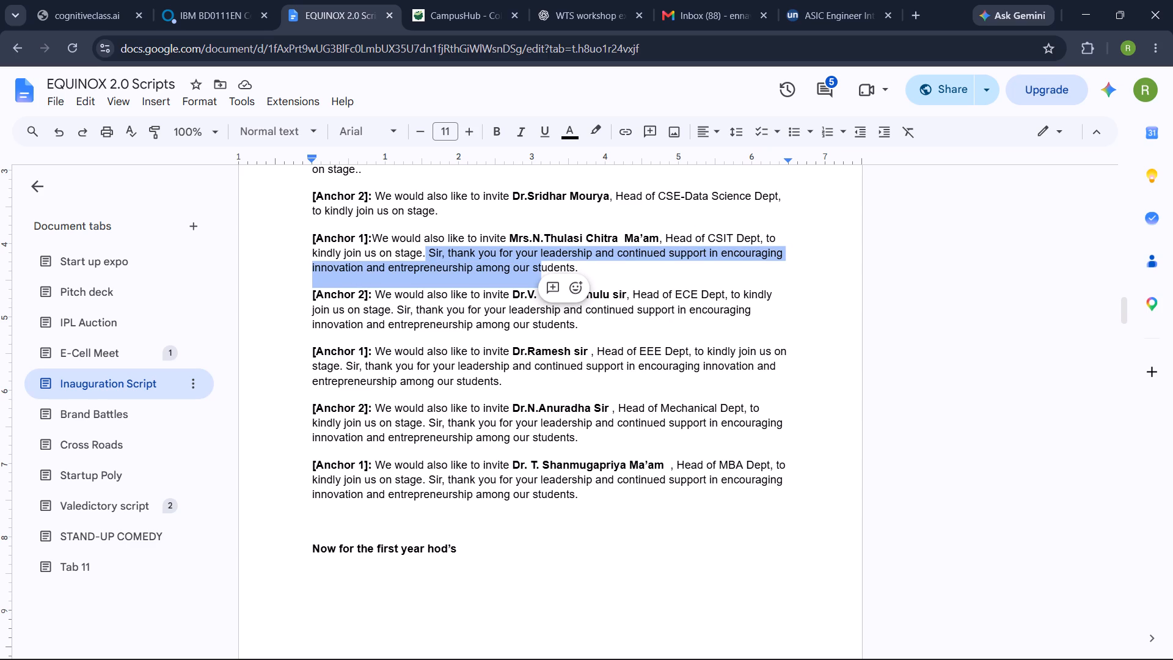
pyautogui.press('BackSpace')
pyautogui.press('Right')
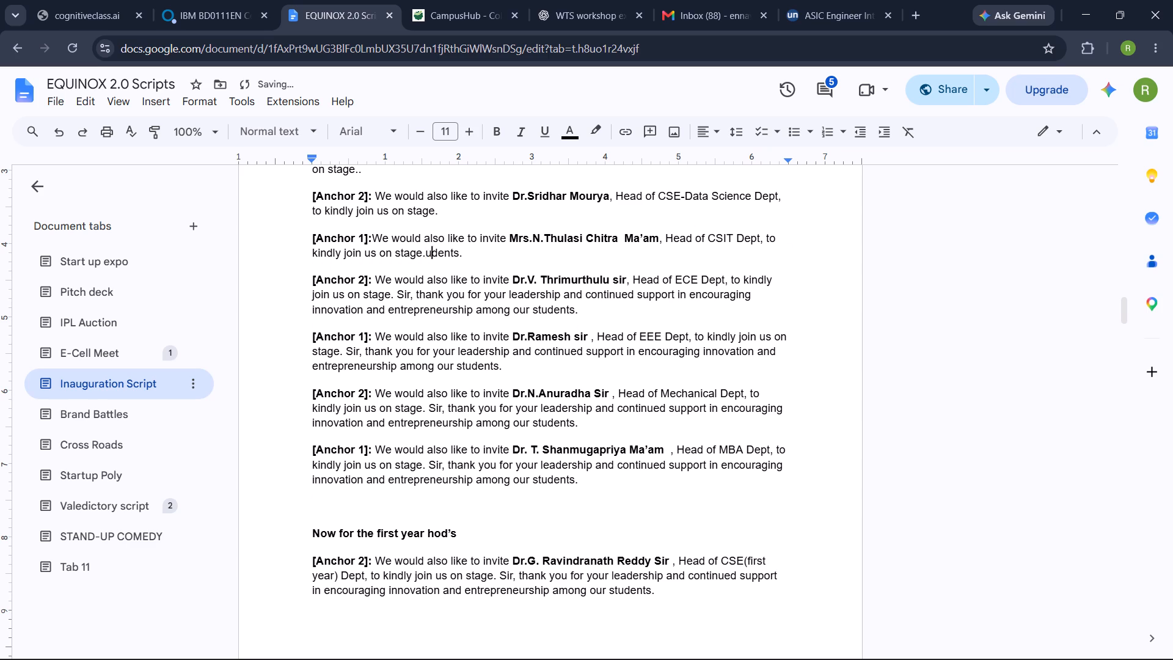
pyautogui.press('Right')
pyautogui.press('Right')
pyautogui.press('Right')
pyautogui.press('Right')
pyautogui.press('Right')
pyautogui.press('Right')
pyautogui.press('BackSpace')
pyautogui.press('BackSpace')
pyautogui.press('BackSpace')
pyautogui.press('BackSpace')
pyautogui.press('BackSpace')
pyautogui.press('BackSpace')
pyautogui.press('BackSpace')
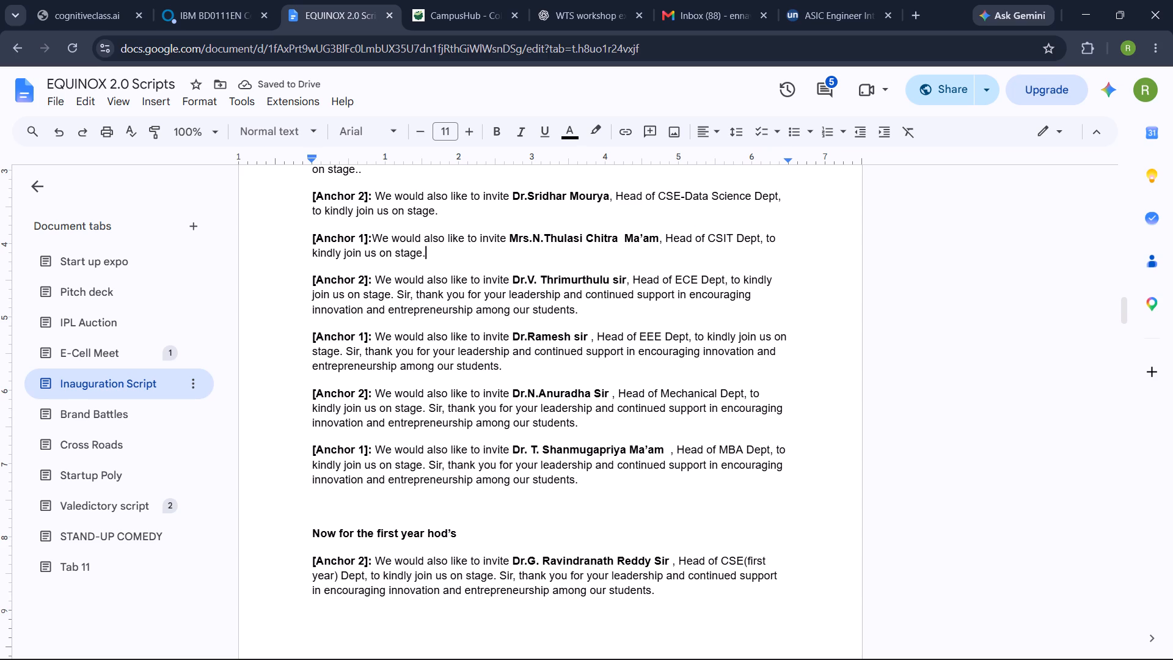
# Delete the thank-you sentence from the ECE Dept invitation, keeping the EEE Dept invitation on its own line.
pyautogui.moveTo(396, 294); pyautogui.dragTo(583, 313)
pyautogui.press('BackSpace')
pyautogui.press('Return')
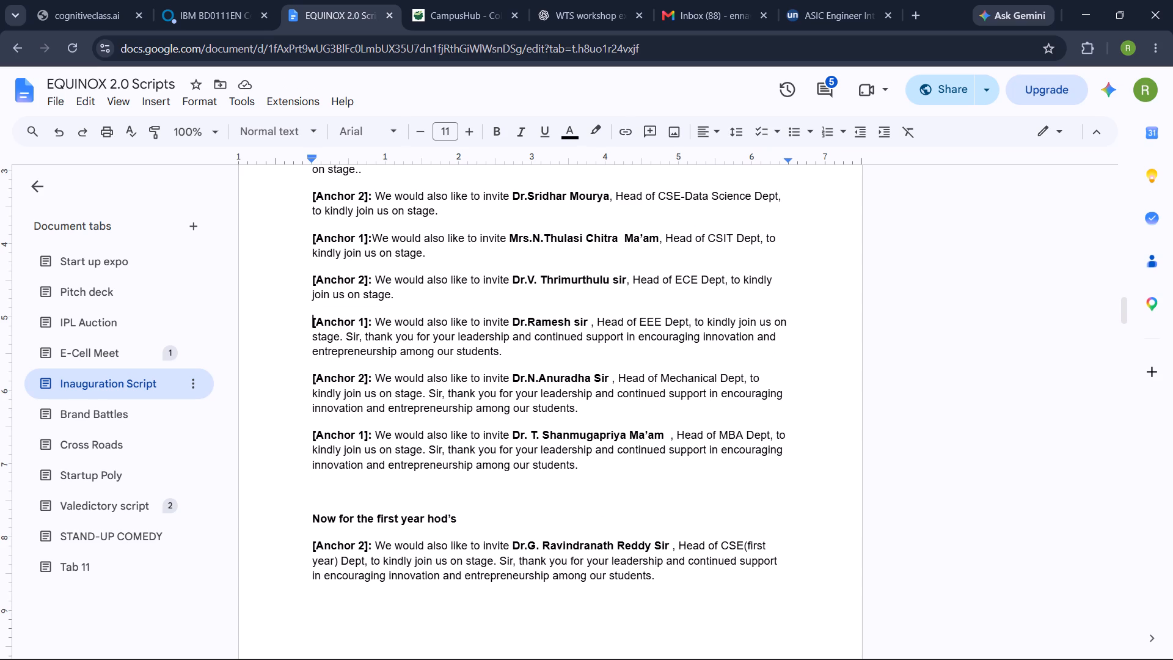
# Delete the thank-you sentence from the EEE Dept invitation, keeping the Mechanical Dept invitation on its own line.
pyautogui.moveTo(345, 337); pyautogui.dragTo(509, 346)
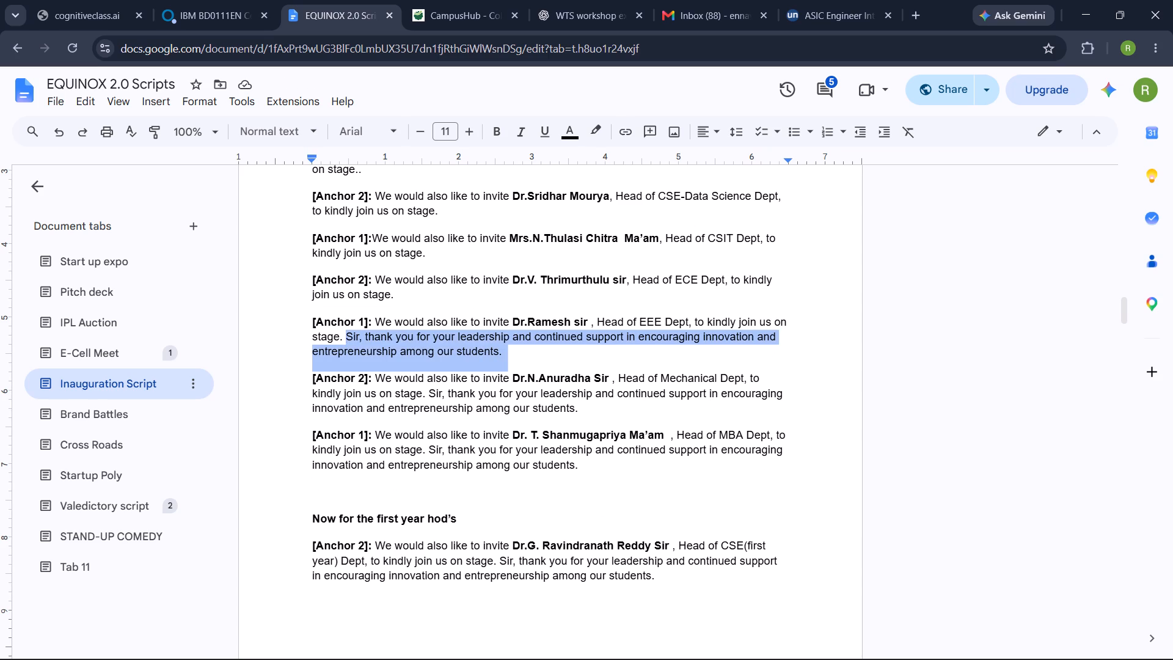
pyautogui.press('BackSpace')
pyautogui.press('Return')
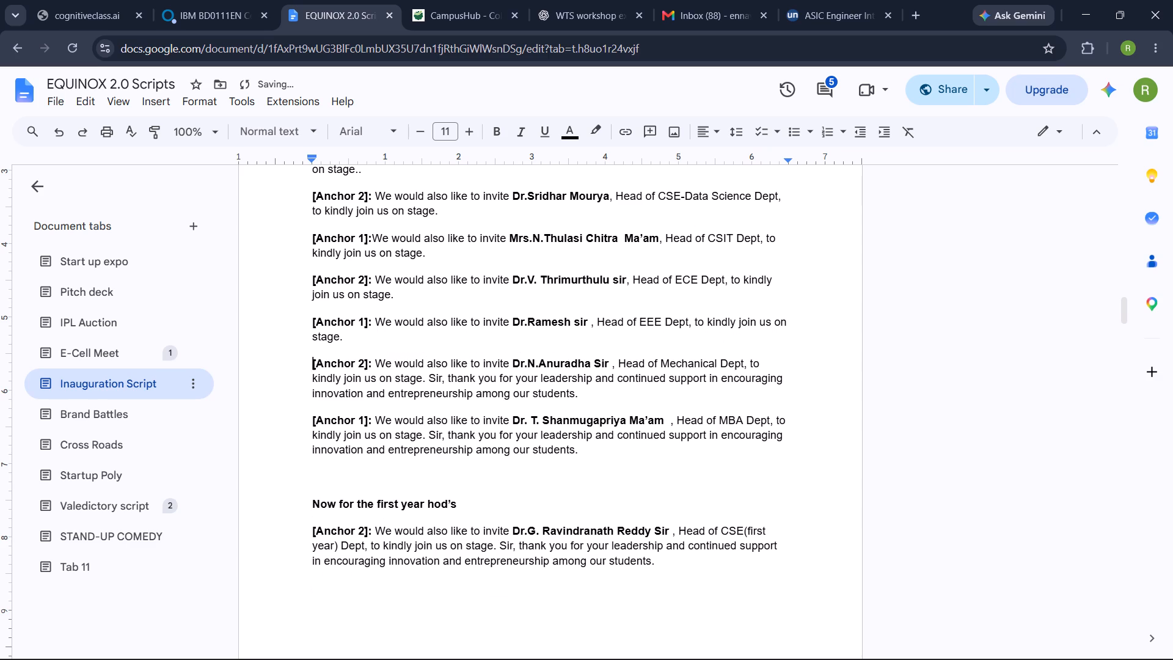
# Delete the thank-you sentence from the Mechanical Dept invitation, keeping the MBA Dept invitation on its own line.
pyautogui.moveTo(428, 378); pyautogui.dragTo(488, 388)
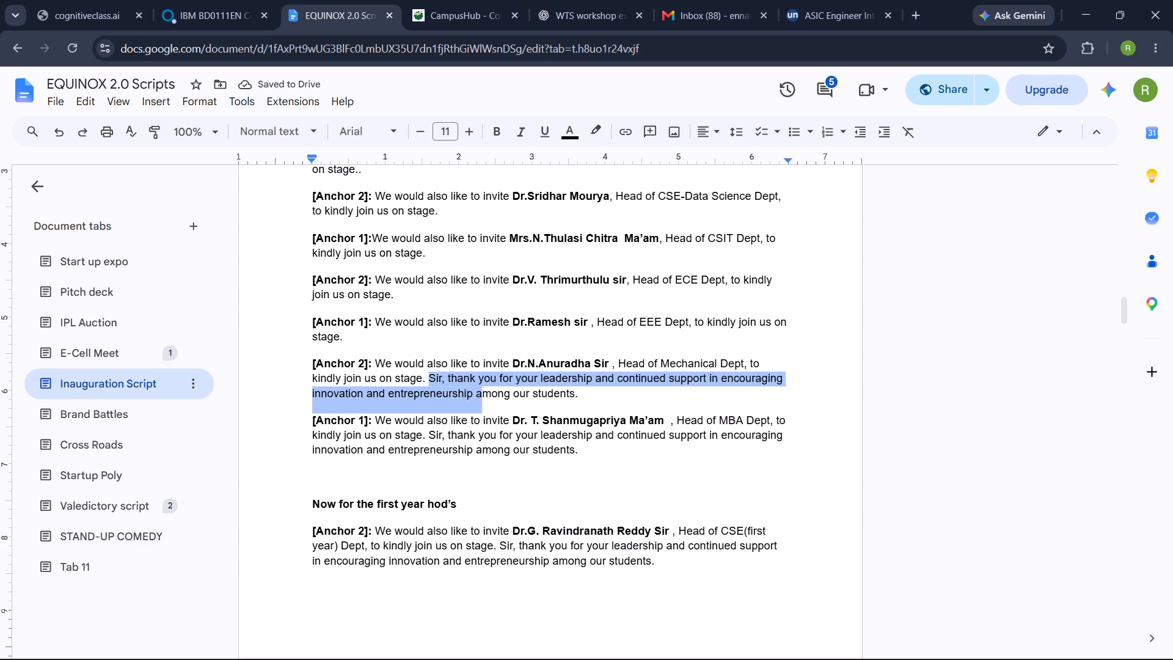
pyautogui.moveTo(488, 388); pyautogui.dragTo(587, 397)
pyautogui.press('BackSpace')
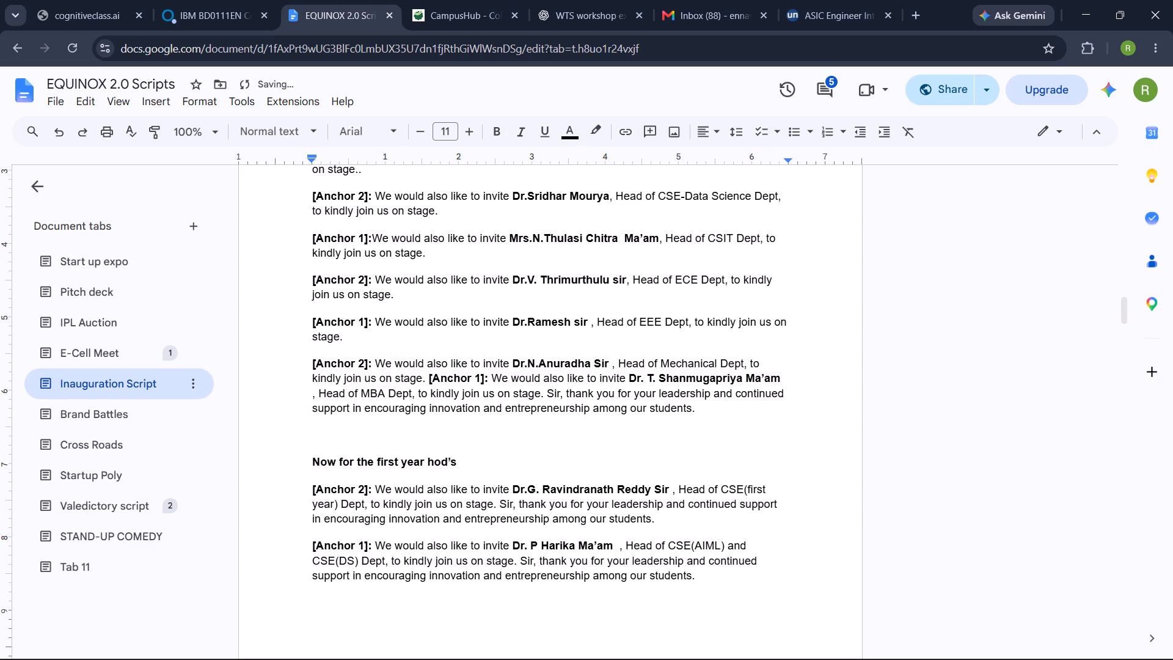
pyautogui.press('Return')
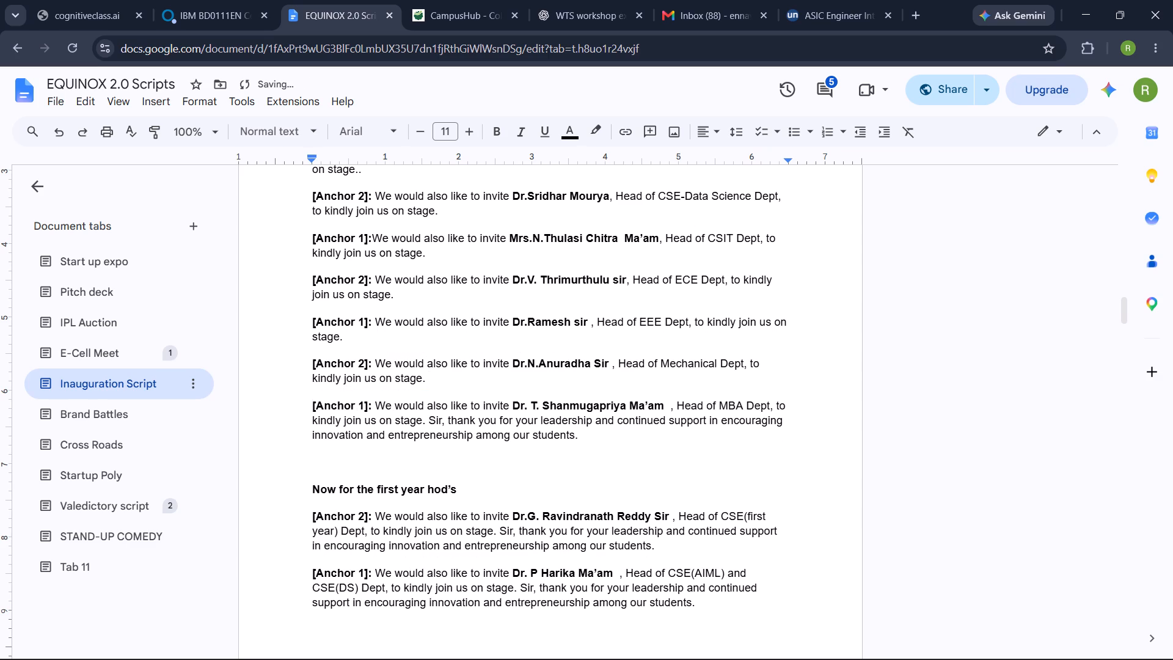
# Delete the thank-you sentence from the MBA Dept invitation, along with the blank line above "Now for the first year hod's".
pyautogui.moveTo(427, 417); pyautogui.dragTo(582, 441)
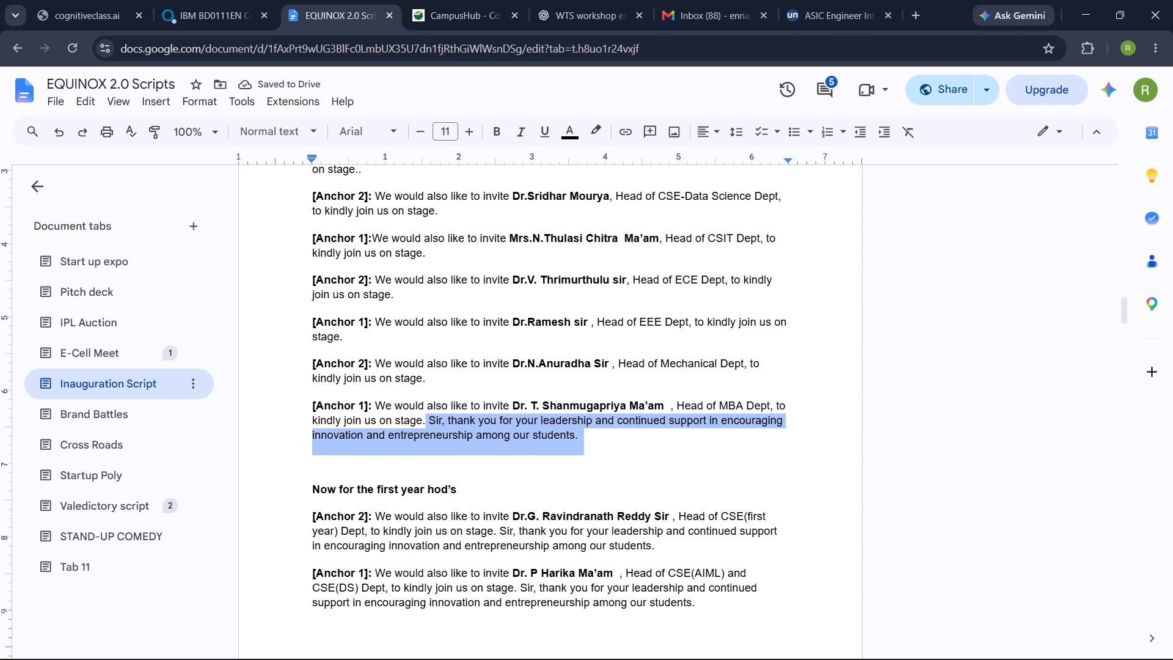
pyautogui.press('BackSpace')
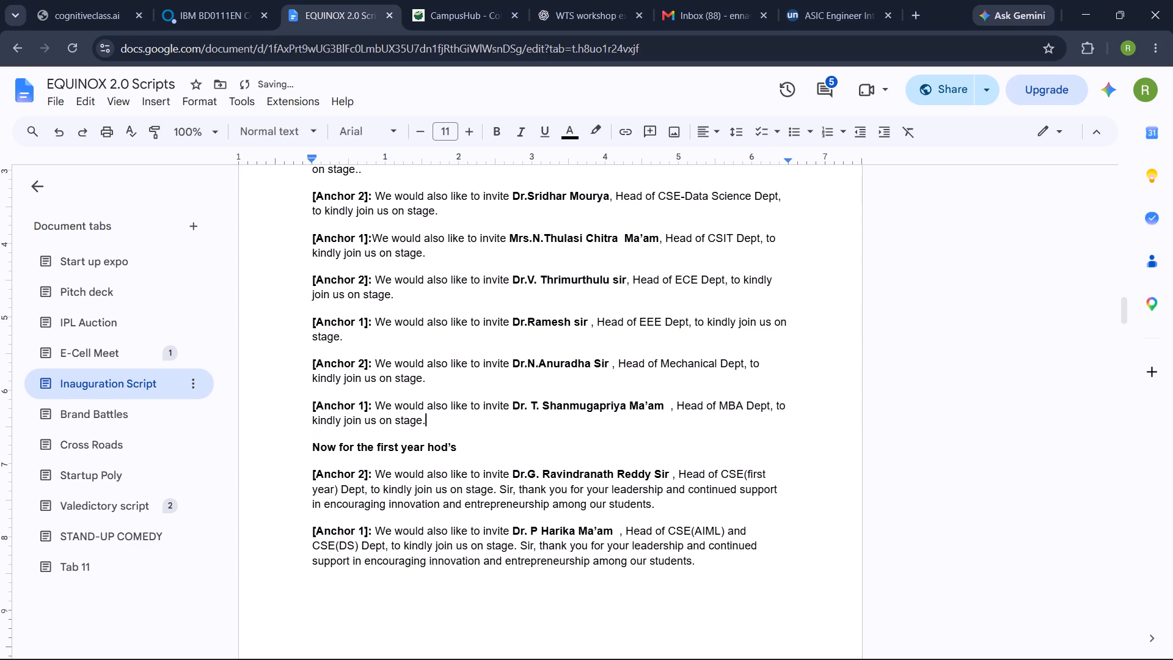
# Delete the thank-you sentence from the first CSE(first year) Dept invitation, keeping the CSE(AIML) and CSE(DS) invitation on its own line.
pyautogui.scroll(-1, 447, 518)
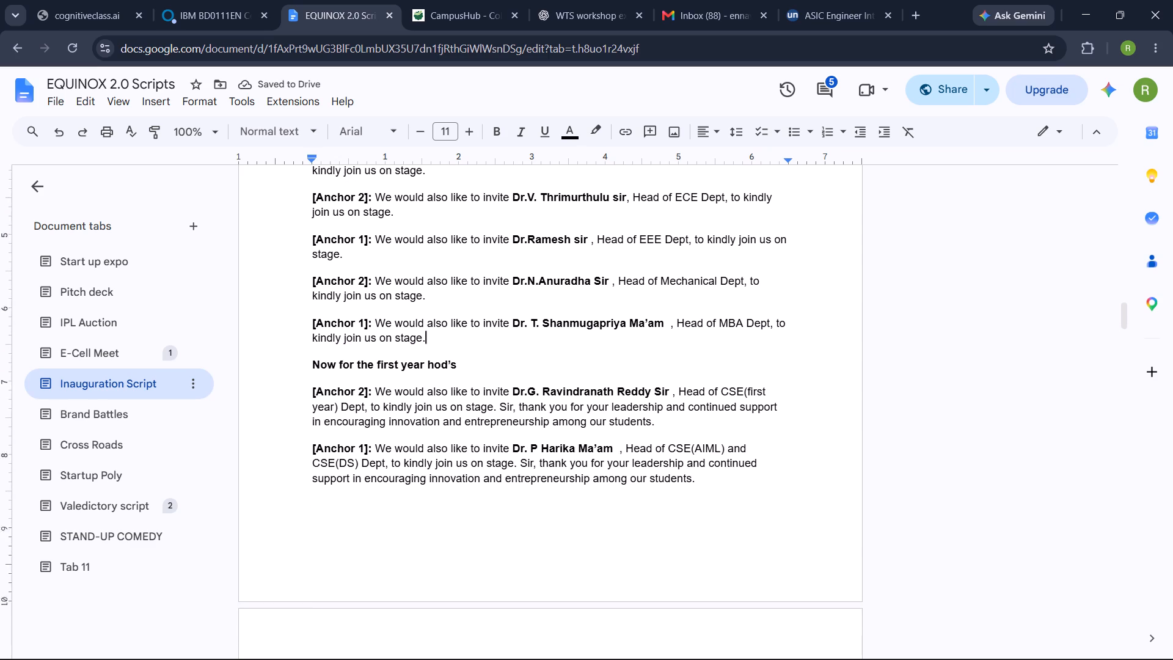
pyautogui.scroll(-1, 447, 518)
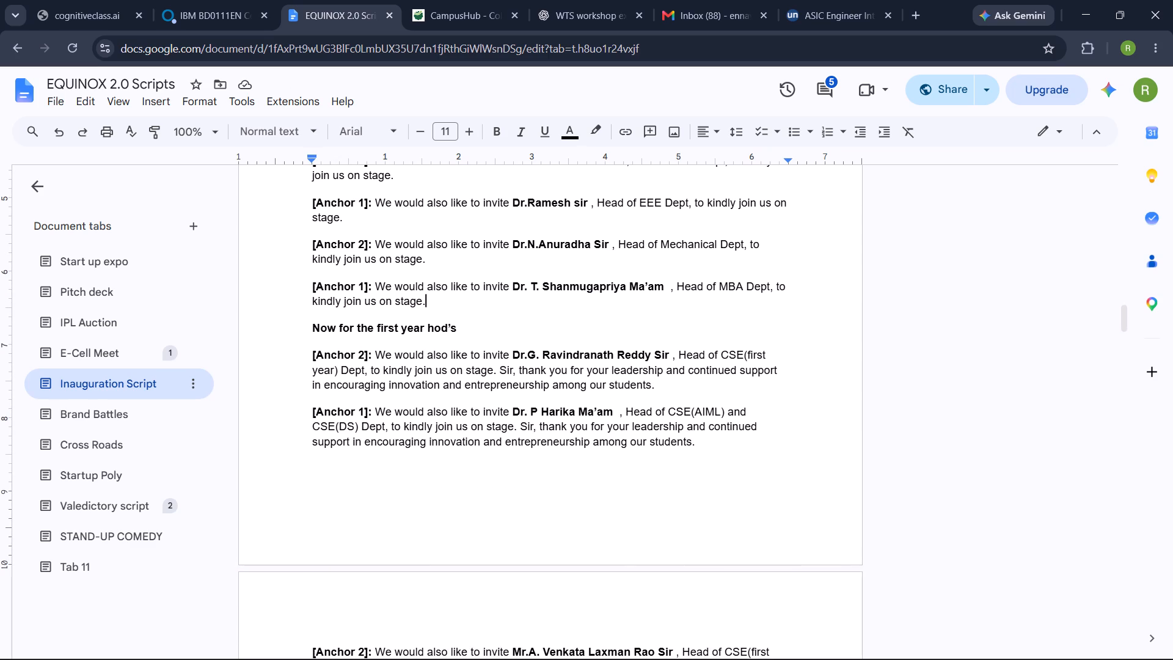
pyautogui.moveTo(500, 371); pyautogui.dragTo(657, 393)
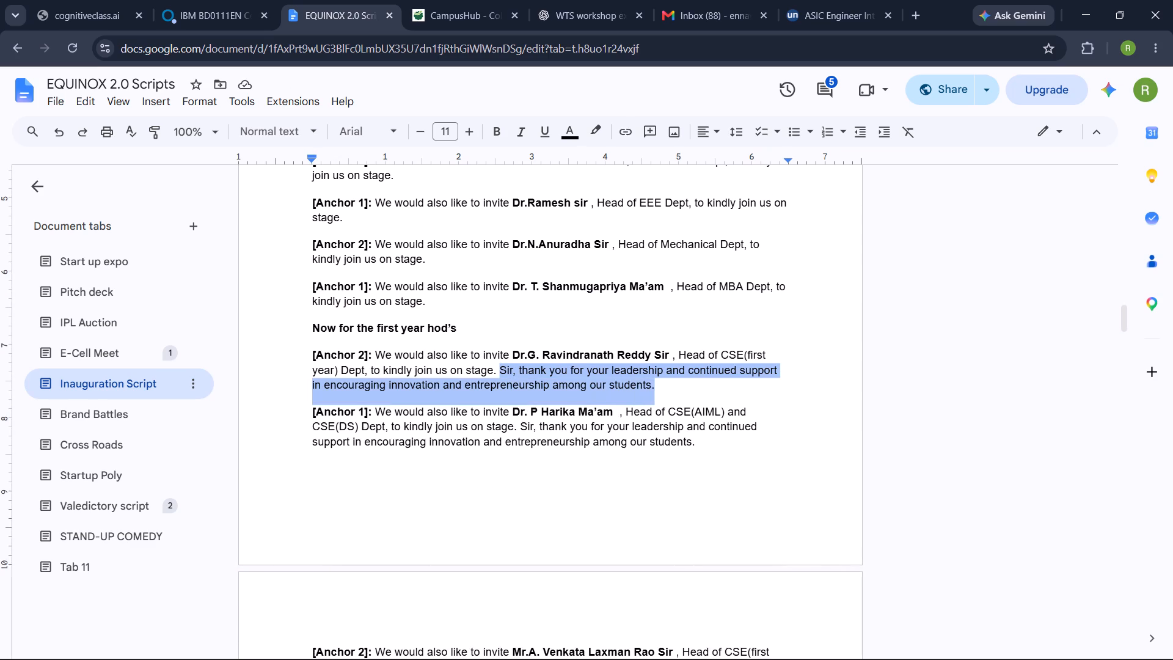
pyautogui.moveTo(657, 393); pyautogui.dragTo(659, 392)
pyautogui.press('BackSpace')
pyautogui.press('Return')
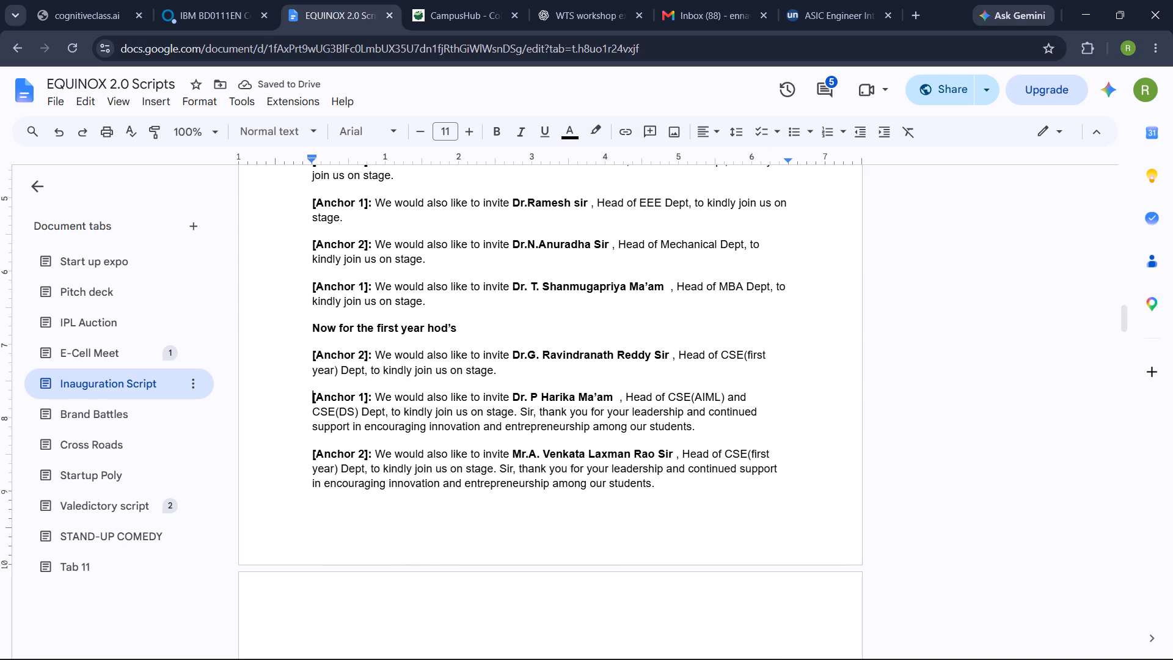
# Delete the thank-you sentence from the CSE(AIML) and CSE(DS) Dept invitation, keeping the last CSE(first year) invitation on its own line.
pyautogui.moveTo(520, 411); pyautogui.dragTo(618, 431)
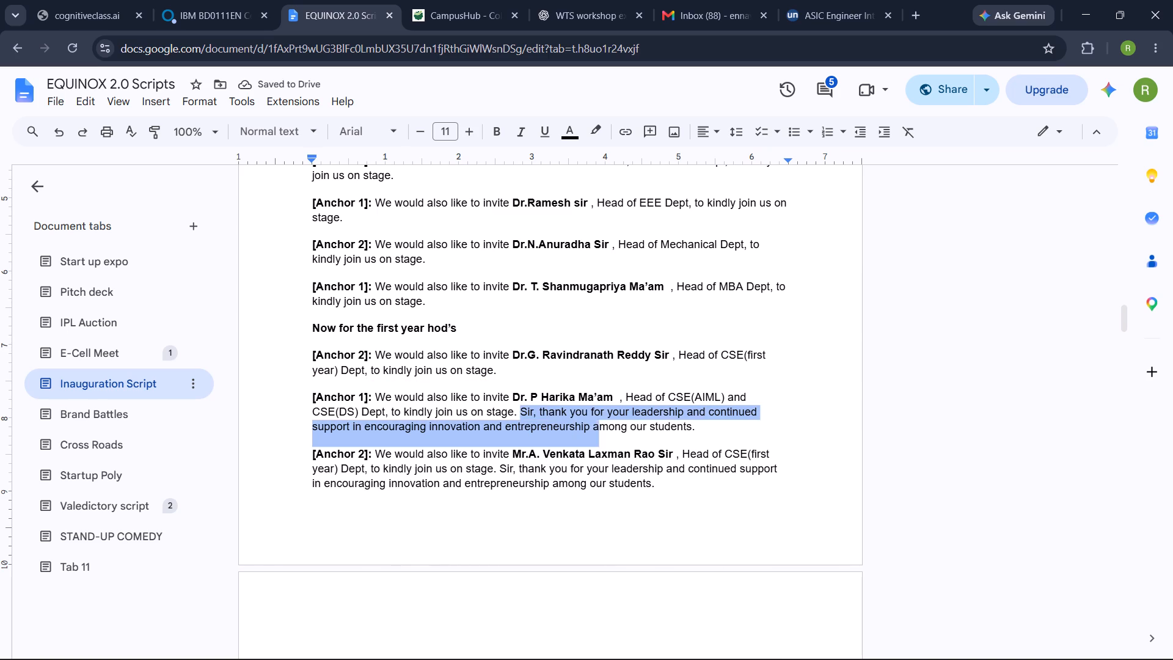
pyautogui.moveTo(618, 431); pyautogui.dragTo(703, 422)
pyautogui.press('BackSpace')
pyautogui.press('Return')
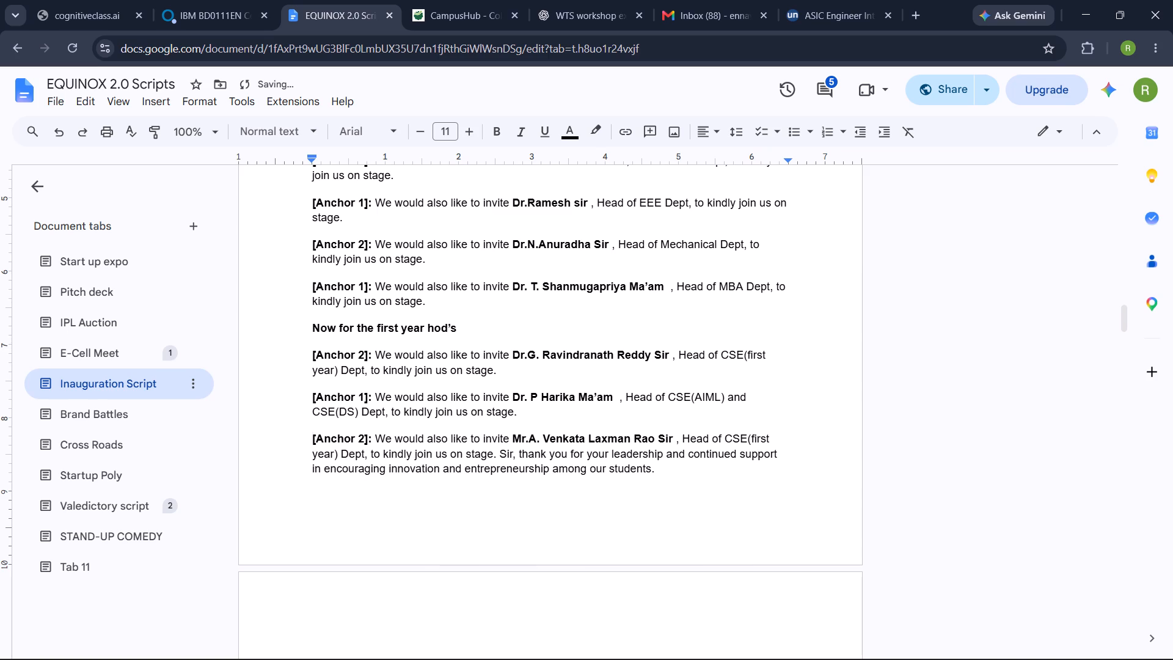
# Delete the thank-you sentence from the last CSE(first year) Dept invitation.
pyautogui.moveTo(498, 452); pyautogui.dragTo(674, 465)
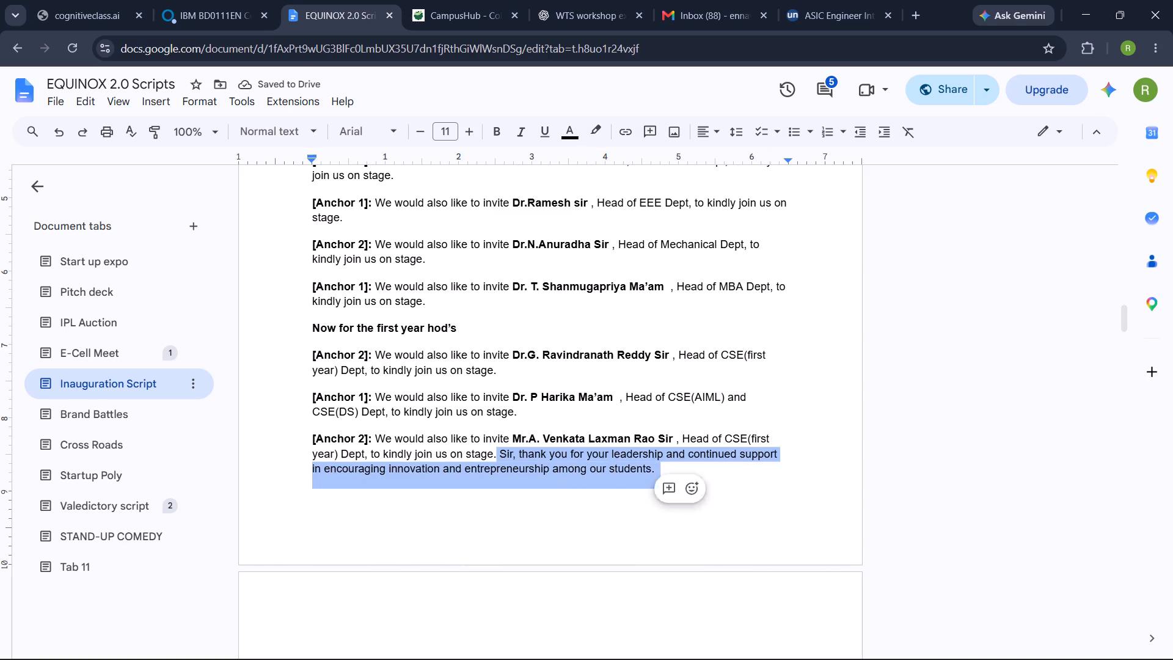
pyautogui.press('BackSpace')
# Remove several of the blank lines above Anchor 1's line "We are truly honoured to have all our distinguished dignitaries with us today.".
pyautogui.scroll(-5, 674, 465)
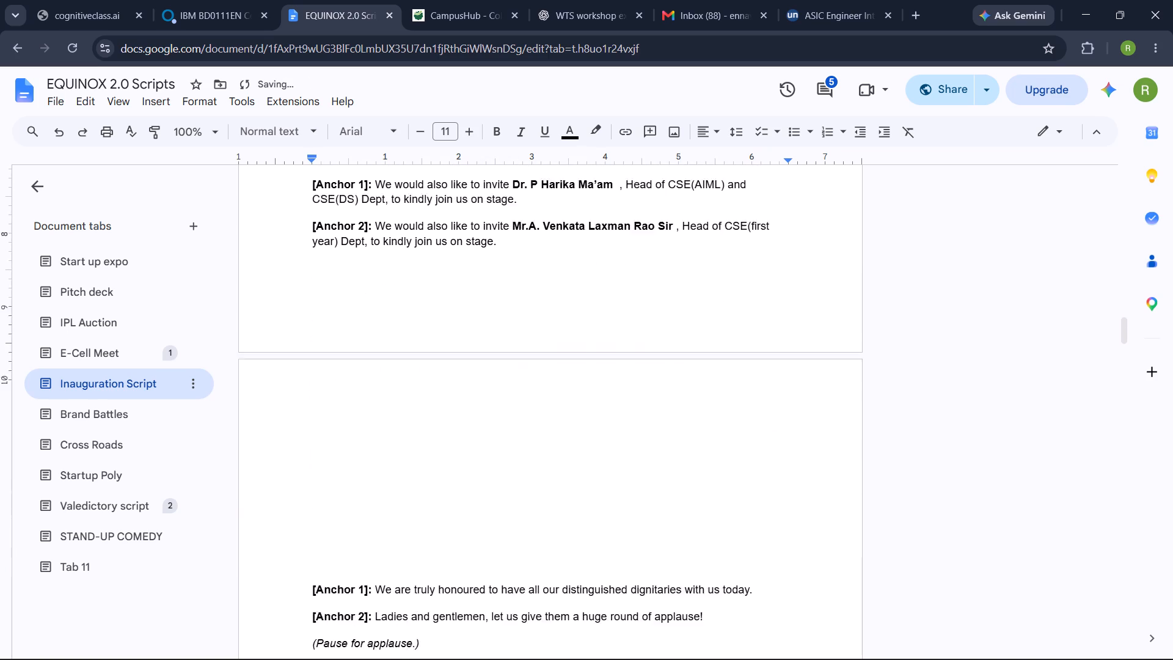
pyautogui.scroll(-2, 674, 465)
pyautogui.scroll(1, 674, 465)
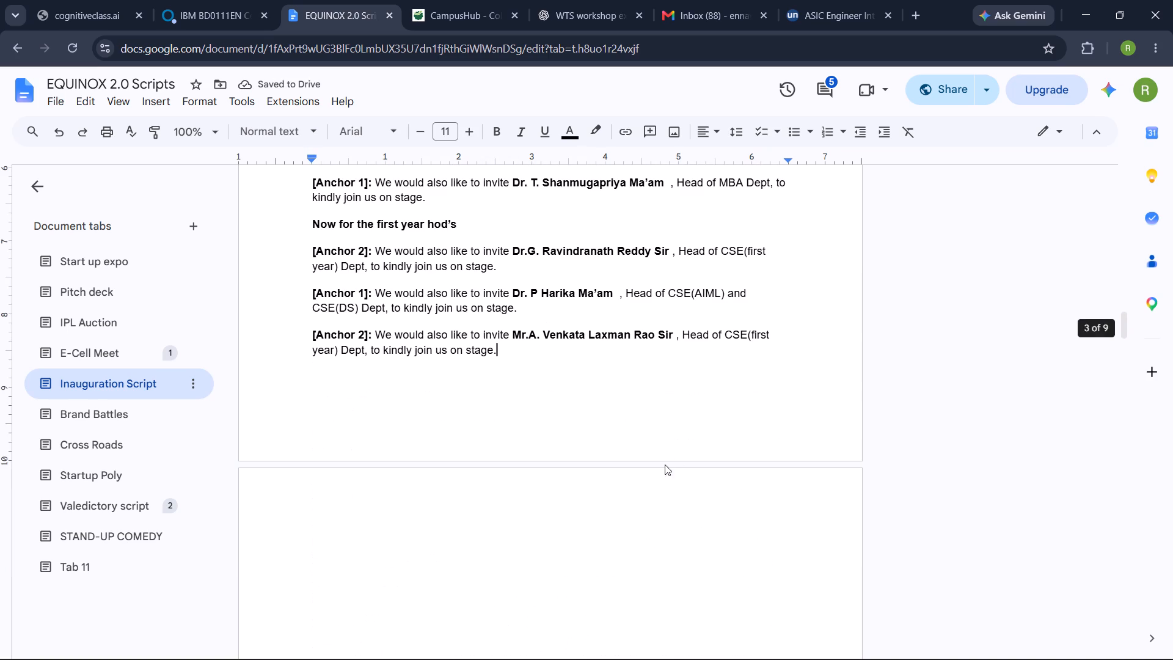
pyautogui.scroll(-3, 617, 479)
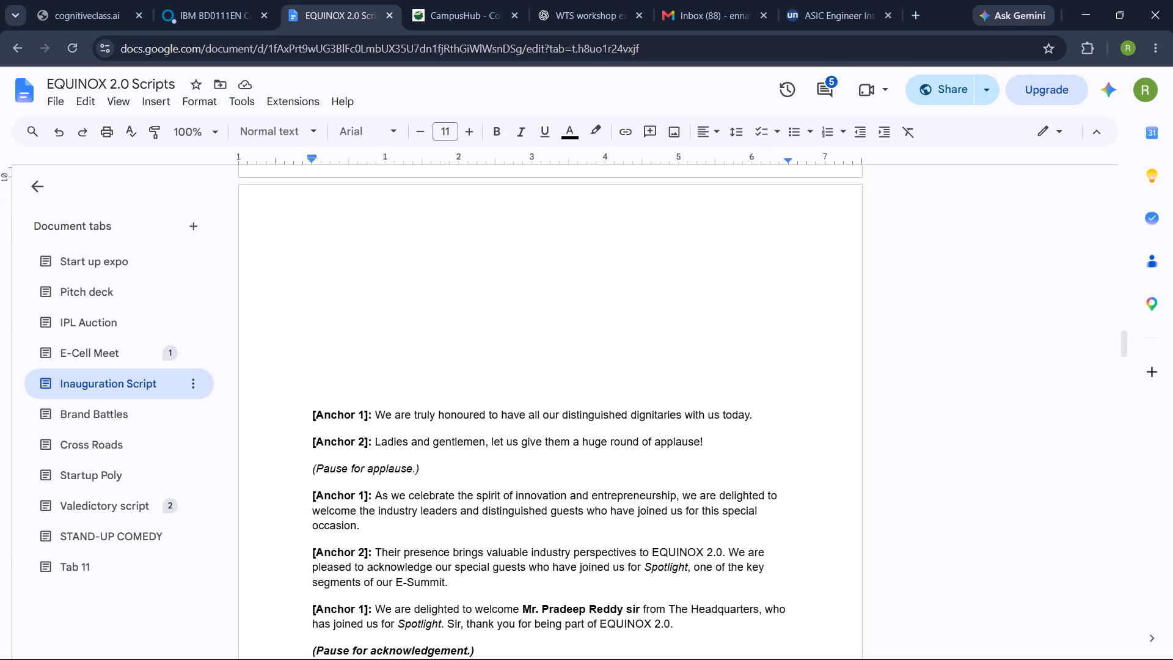
pyautogui.click(302, 416)
pyautogui.press('BackSpace')
pyautogui.press('BackSpace')
pyautogui.press('BackSpace')
pyautogui.press('BackSpace')
pyautogui.press('BackSpace')
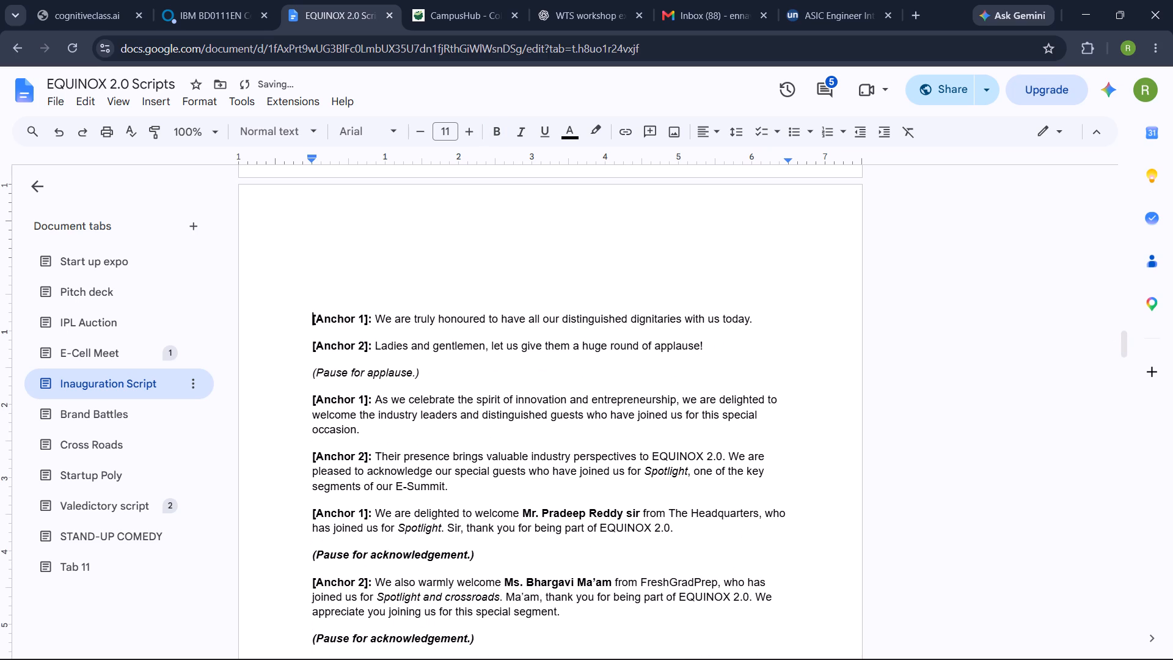
# Review the department and first-year head invitations and the guest welcome lines that follow them.
pyautogui.scroll(3, 302, 416)
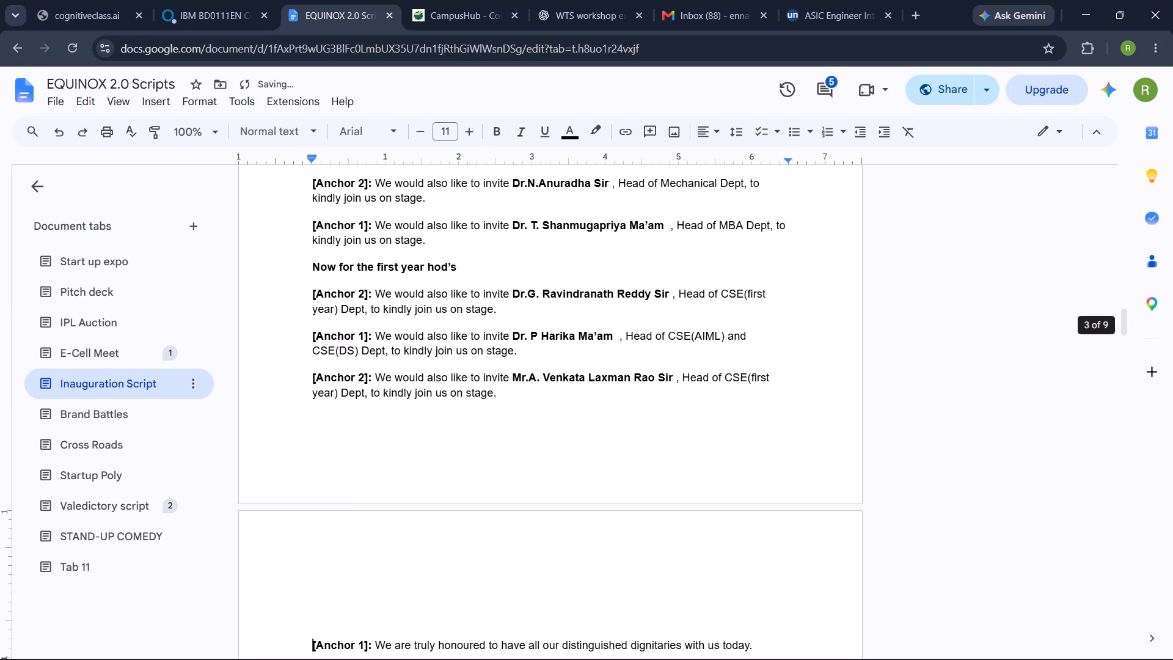
pyautogui.scroll(3, 302, 416)
pyautogui.scroll(-3, 302, 416)
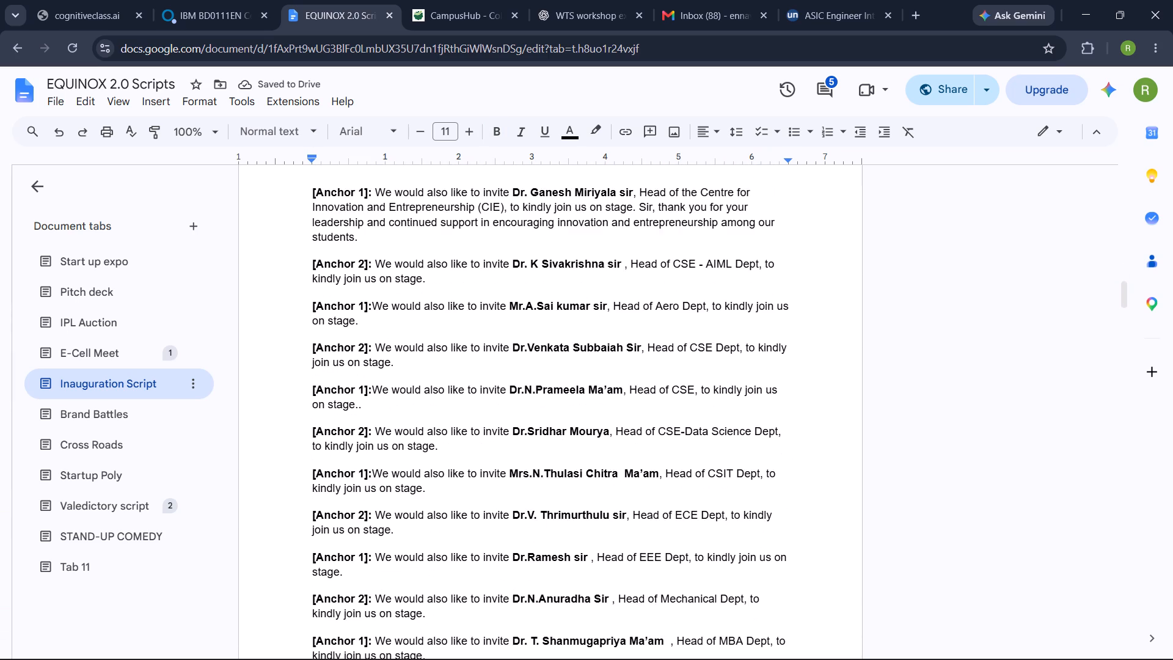
pyautogui.scroll(-3, 302, 416)
pyautogui.hscroll(1, 302, 416)
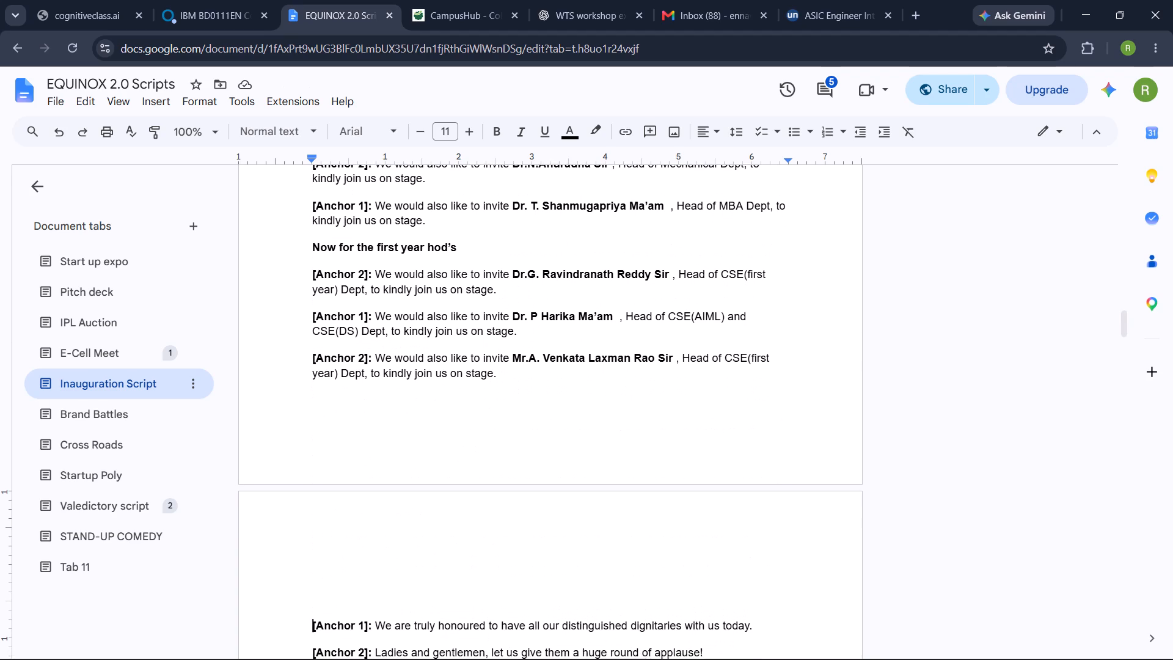
pyautogui.hscroll(1, 302, 416)
pyautogui.scroll(3, 302, 416)
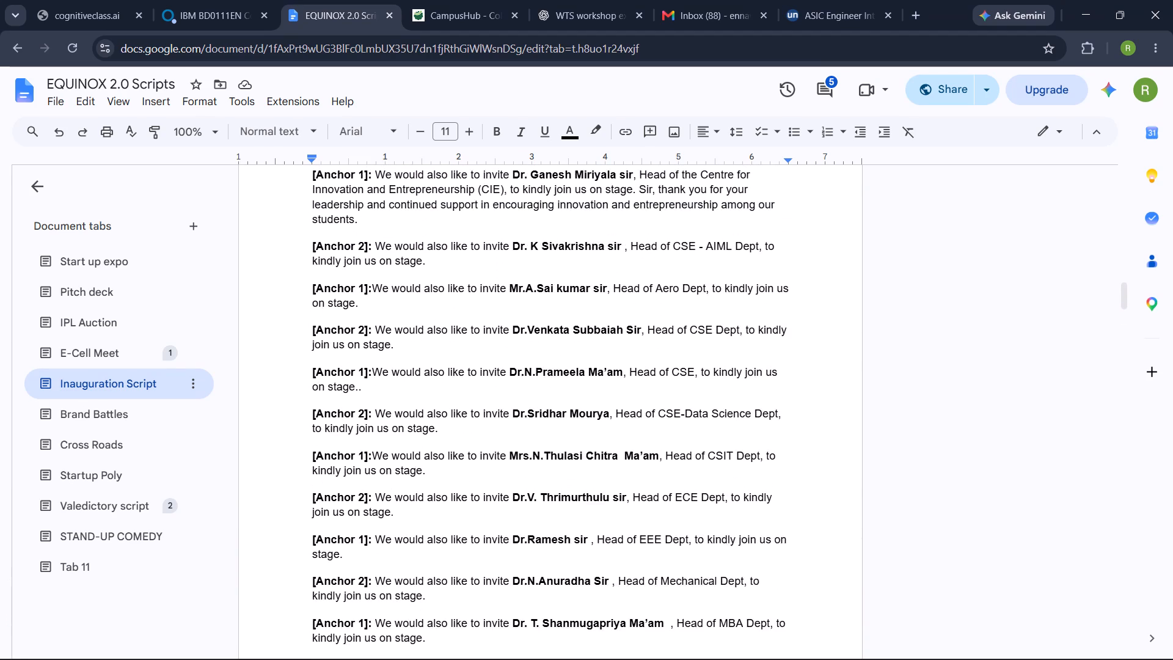
pyautogui.scroll(3, 302, 416)
pyautogui.scroll(-3, 302, 416)
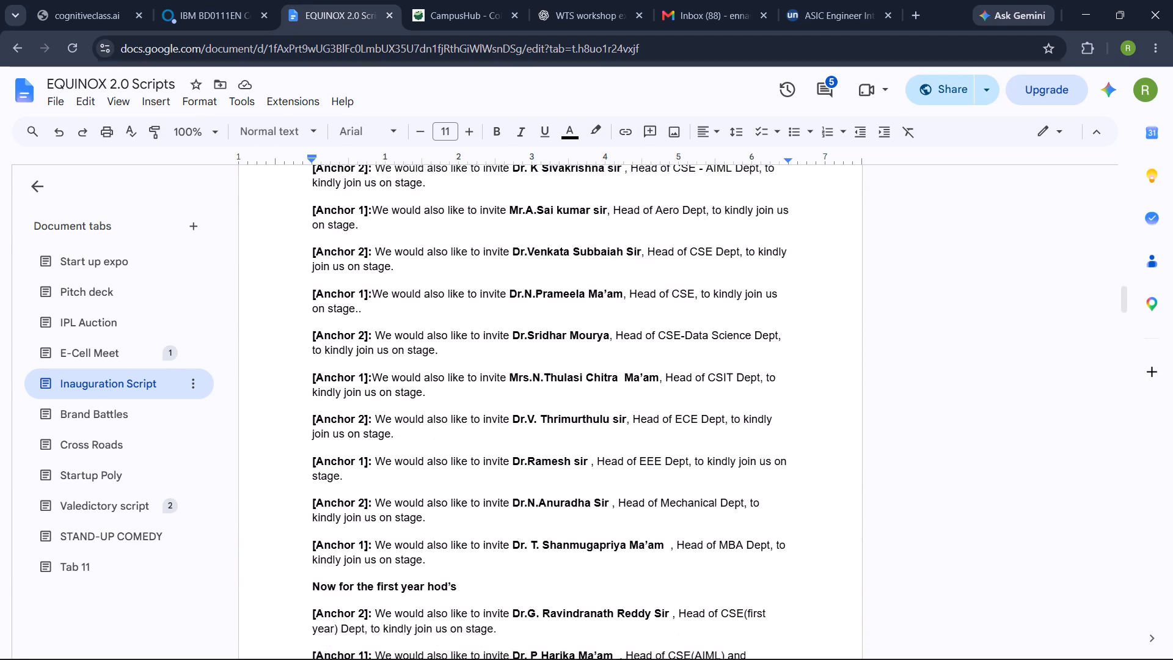
pyautogui.scroll(-3, 302, 416)
pyautogui.scroll(3, 302, 416)
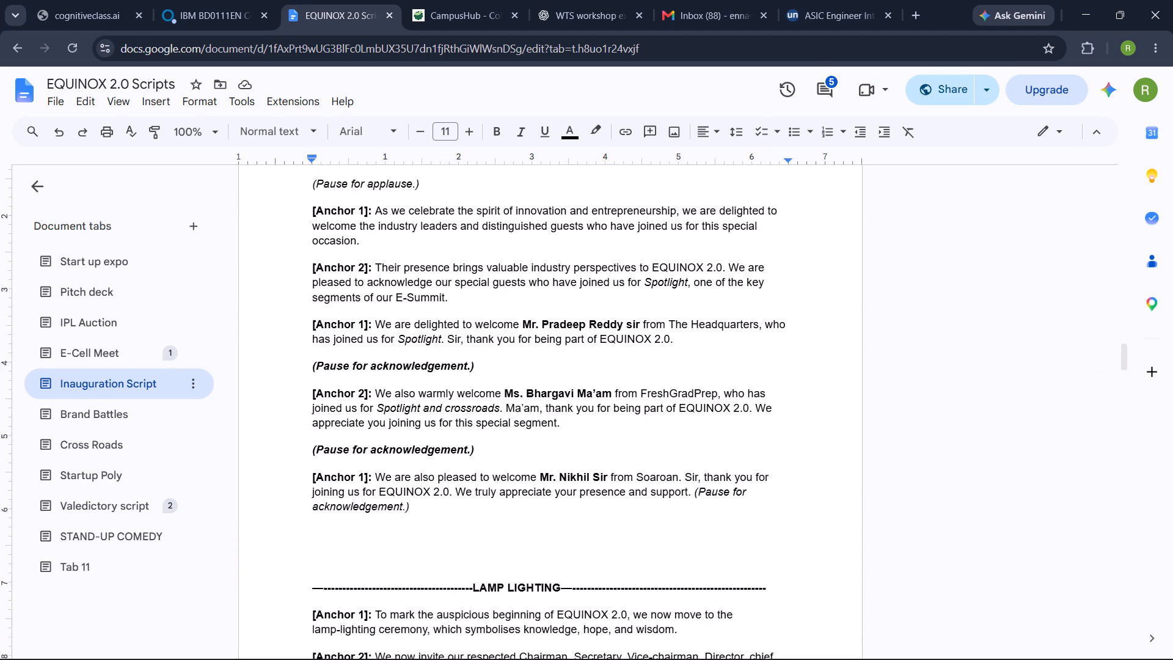
pyautogui.scroll(2, 302, 416)
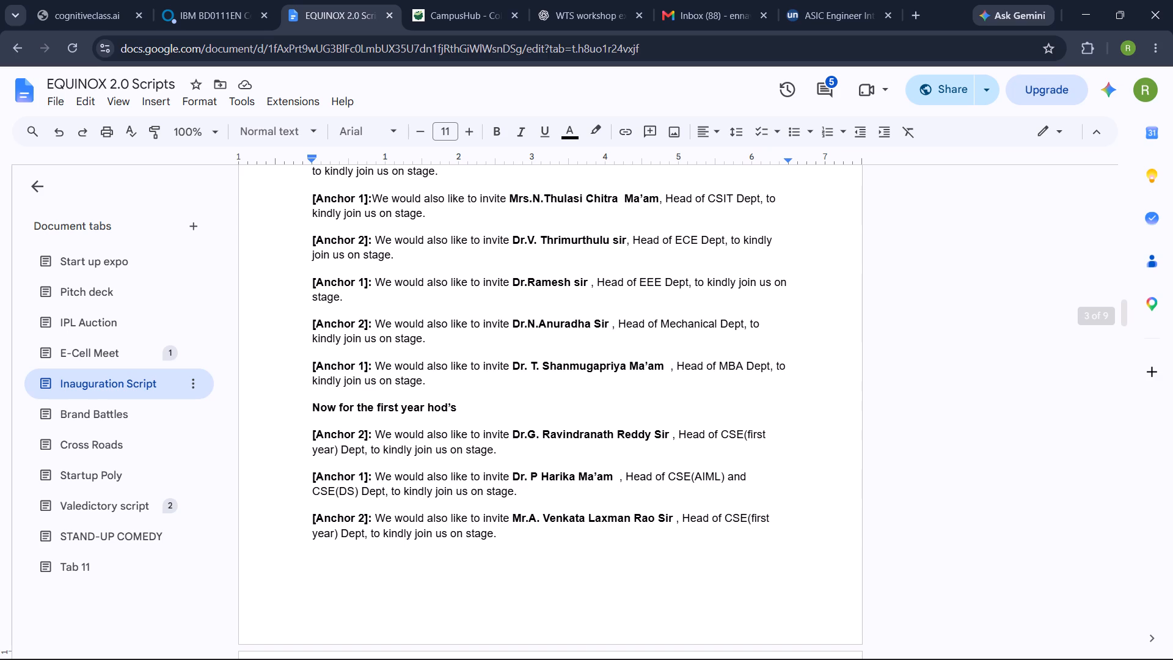
pyautogui.scroll(2, 486, 441)
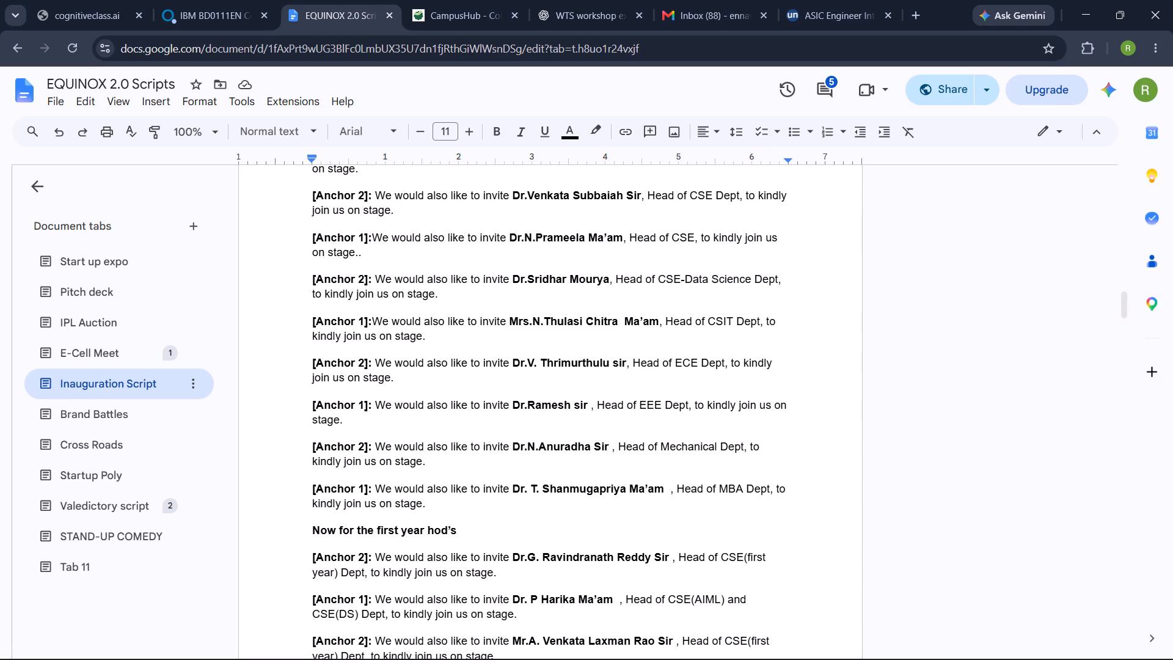
# Add a new line below the last CSE(first year) Dept invitation with a sentence beginning "We would sincerely".
pyautogui.scroll(-3, 486, 441)
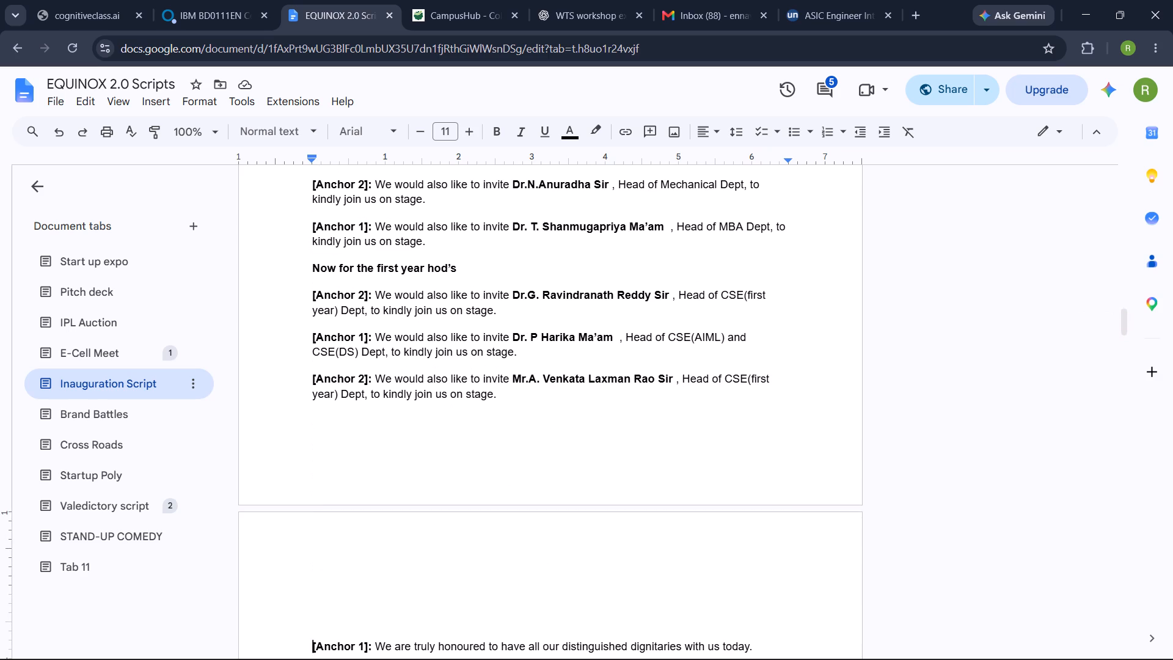
pyautogui.click(499, 400)
pyautogui.hotkey('shift', 'Return')
pyautogui.press('Return')
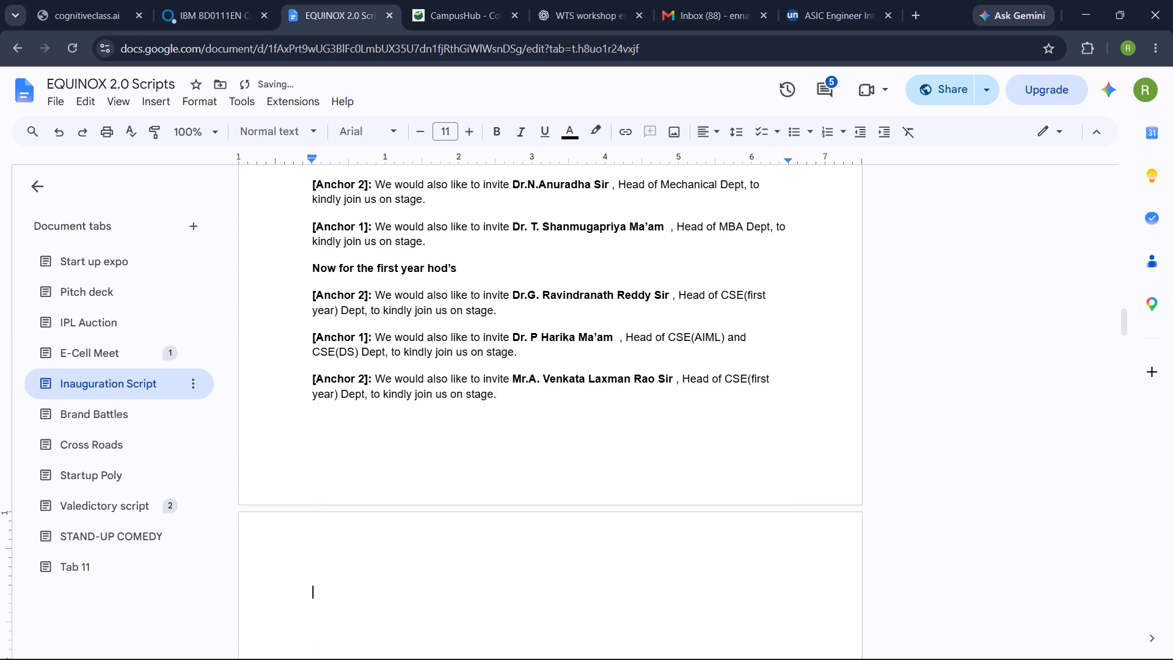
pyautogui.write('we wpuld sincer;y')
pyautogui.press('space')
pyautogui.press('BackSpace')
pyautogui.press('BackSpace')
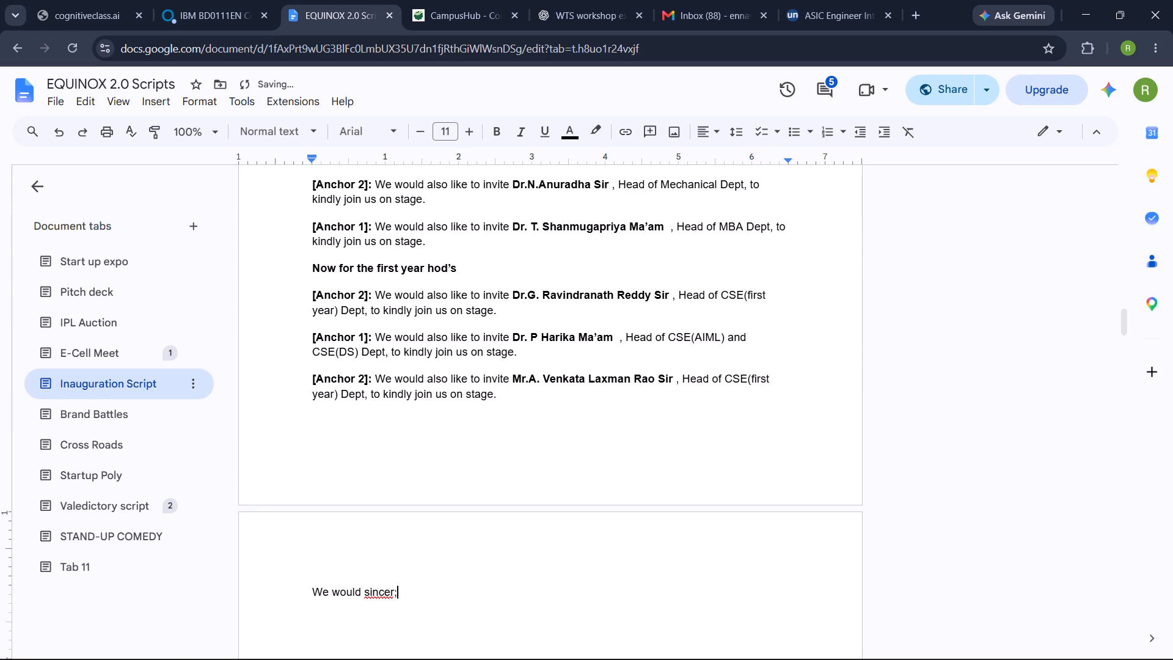
# Continue the new closing sentence below the invitations so it reads "We would sincerely like to thank each and".
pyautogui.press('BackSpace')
pyautogui.write('ly lin')
pyautogui.press('BackSpace')
pyautogui.write('ke to')
pyautogui.press('space')
pyautogui.write('thank every')
pyautogui.press('space')
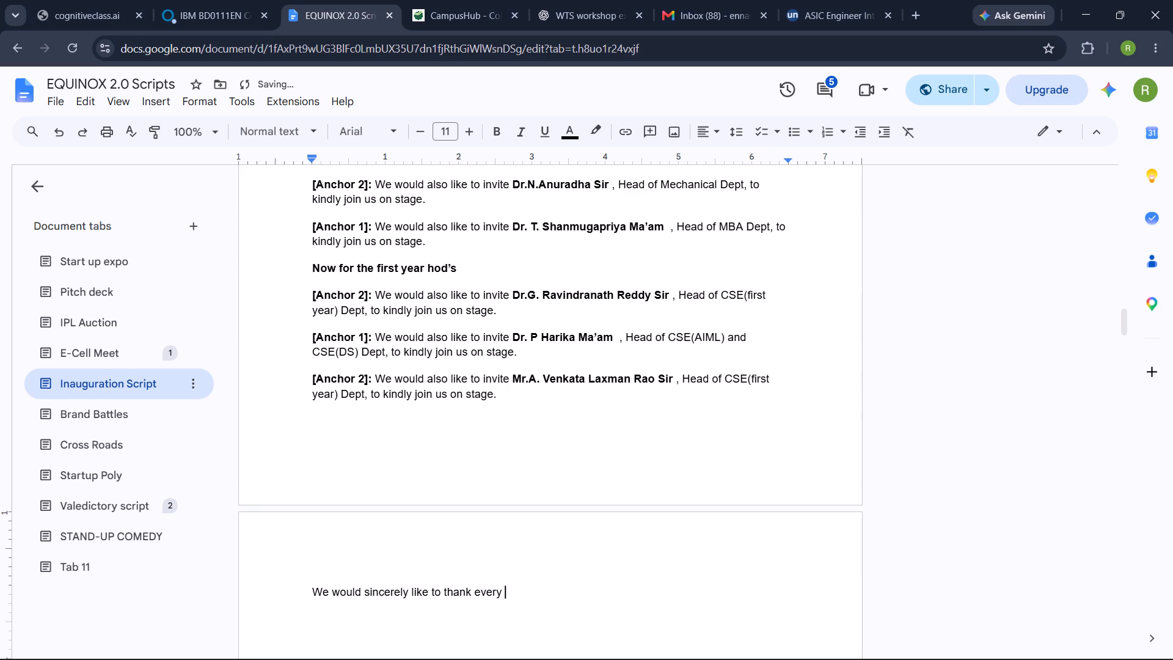
pyautogui.press('BackSpace')
pyautogui.press('BackSpace')
pyautogui.press('BackSpace')
pyautogui.press('BackSpace')
pyautogui.press('BackSpace')
pyautogui.write('ach and')
pyautogui.press('space')
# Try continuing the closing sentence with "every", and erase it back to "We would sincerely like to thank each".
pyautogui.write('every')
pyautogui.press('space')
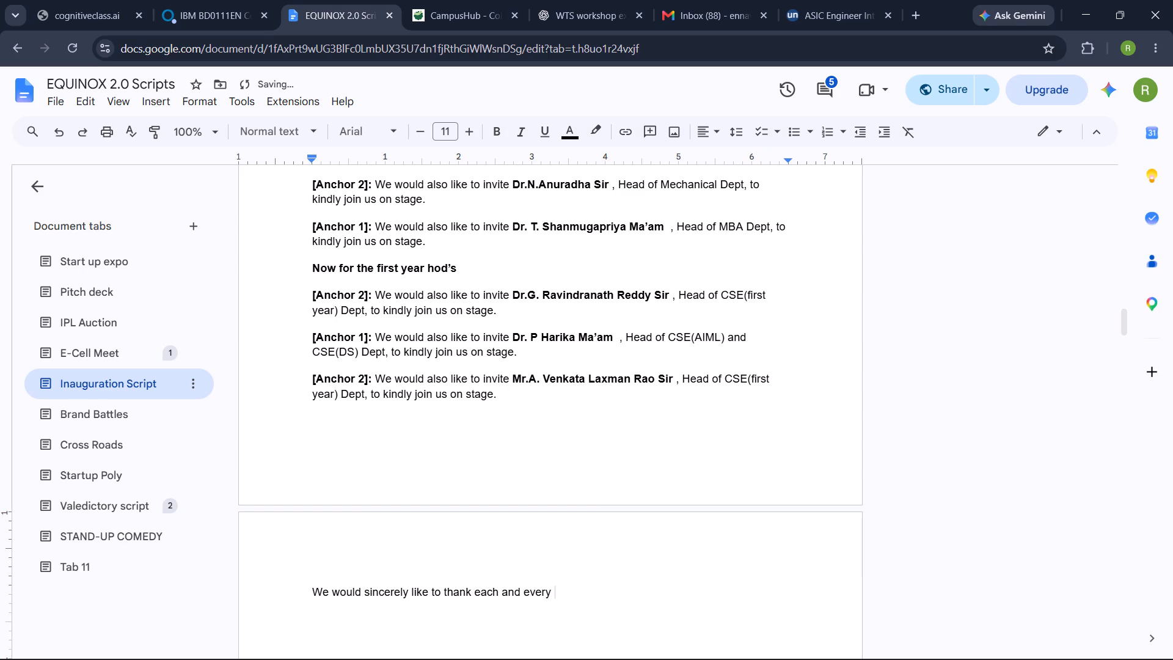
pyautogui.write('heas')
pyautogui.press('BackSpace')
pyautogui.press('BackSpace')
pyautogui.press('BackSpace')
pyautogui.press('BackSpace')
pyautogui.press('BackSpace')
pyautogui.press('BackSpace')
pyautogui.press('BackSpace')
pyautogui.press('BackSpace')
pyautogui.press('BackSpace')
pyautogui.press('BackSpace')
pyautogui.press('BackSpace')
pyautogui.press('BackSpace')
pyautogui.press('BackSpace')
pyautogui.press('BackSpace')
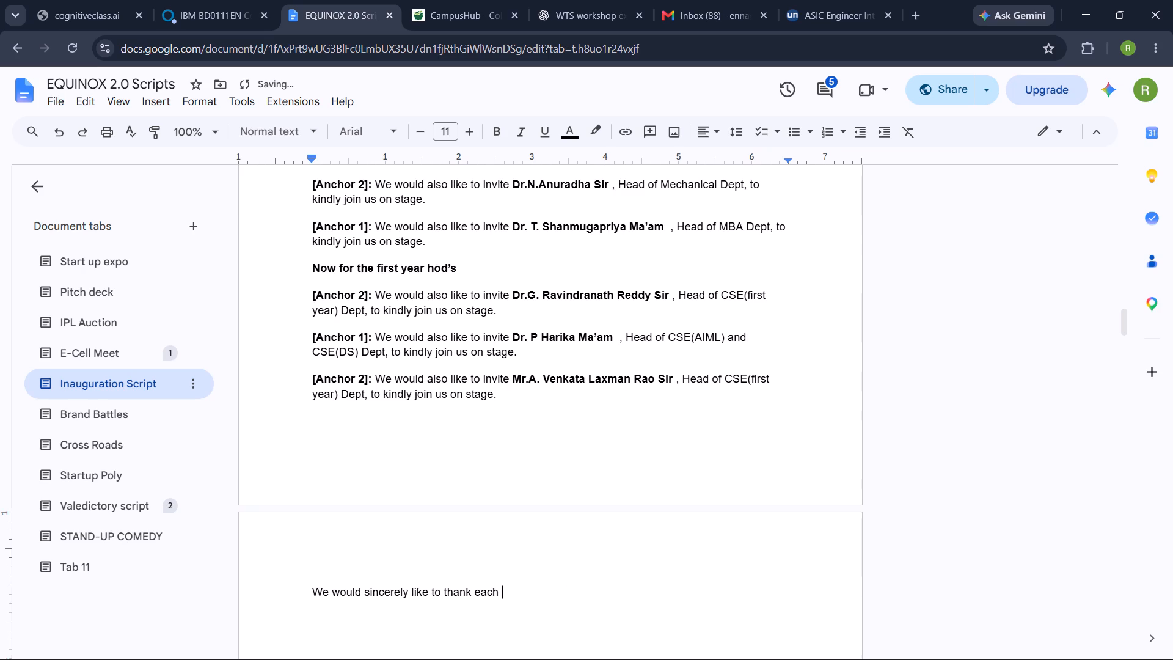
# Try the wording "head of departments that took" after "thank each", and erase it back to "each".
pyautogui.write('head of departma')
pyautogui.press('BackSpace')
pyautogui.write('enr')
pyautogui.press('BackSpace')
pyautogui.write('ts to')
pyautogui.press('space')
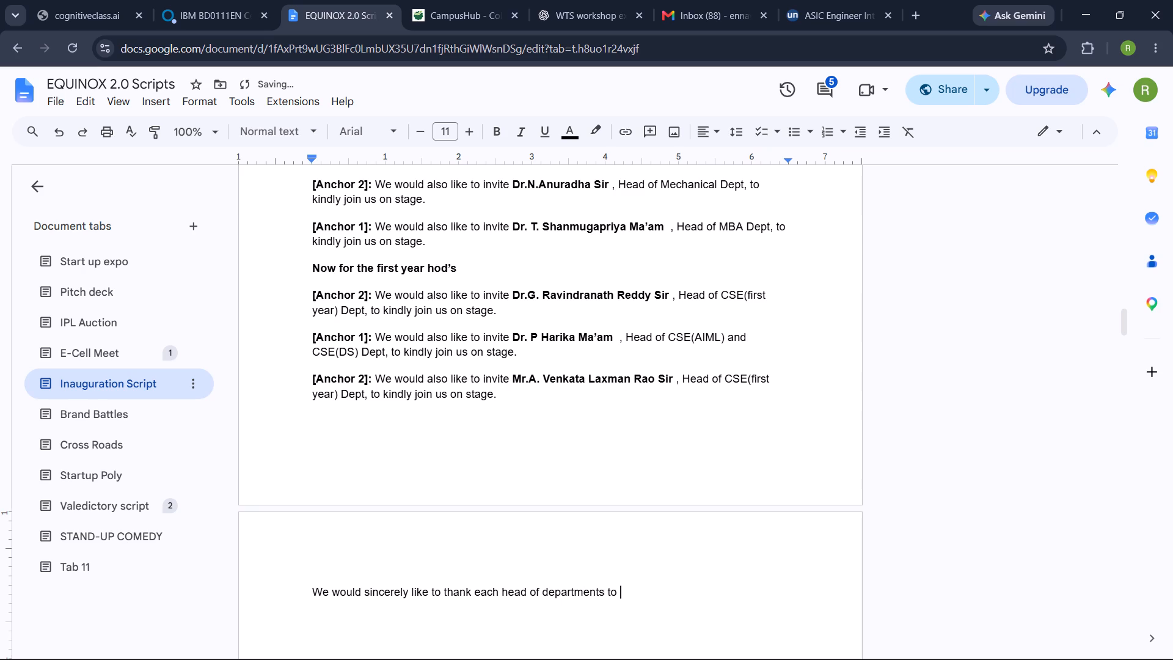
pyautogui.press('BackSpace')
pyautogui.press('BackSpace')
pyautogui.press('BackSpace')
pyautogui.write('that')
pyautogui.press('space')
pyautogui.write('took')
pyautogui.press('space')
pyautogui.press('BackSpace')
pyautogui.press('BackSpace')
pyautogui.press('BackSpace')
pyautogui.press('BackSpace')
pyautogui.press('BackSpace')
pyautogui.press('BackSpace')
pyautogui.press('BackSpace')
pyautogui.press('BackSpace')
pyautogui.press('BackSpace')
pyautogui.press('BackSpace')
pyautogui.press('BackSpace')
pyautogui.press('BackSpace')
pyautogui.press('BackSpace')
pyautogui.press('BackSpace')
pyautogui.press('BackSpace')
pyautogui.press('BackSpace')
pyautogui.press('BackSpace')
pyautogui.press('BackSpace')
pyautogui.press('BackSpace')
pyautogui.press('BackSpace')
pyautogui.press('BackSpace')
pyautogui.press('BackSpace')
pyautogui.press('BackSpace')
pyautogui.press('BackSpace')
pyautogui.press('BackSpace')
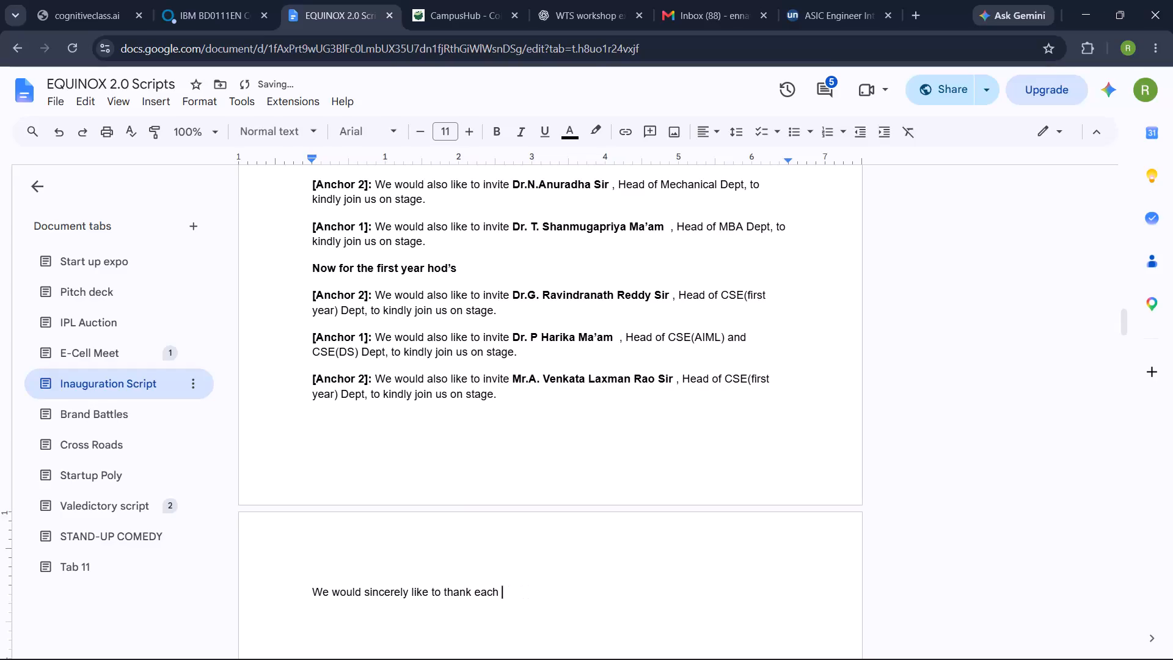
# Continue the closing sentence after "thank each" with "and every HOD sir and mam".
pyautogui.write('and everryy')
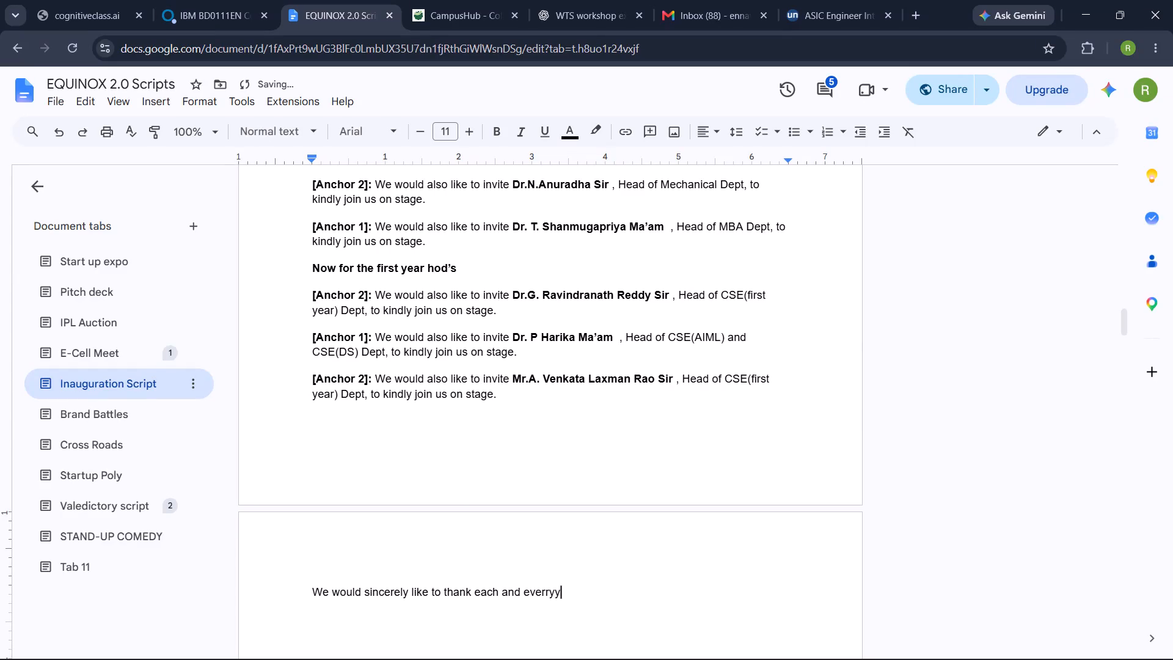
pyautogui.press('BackSpace')
pyautogui.press('BackSpace')
pyautogui.press('BackSpace')
pyautogui.write('y HOD')
pyautogui.press('space')
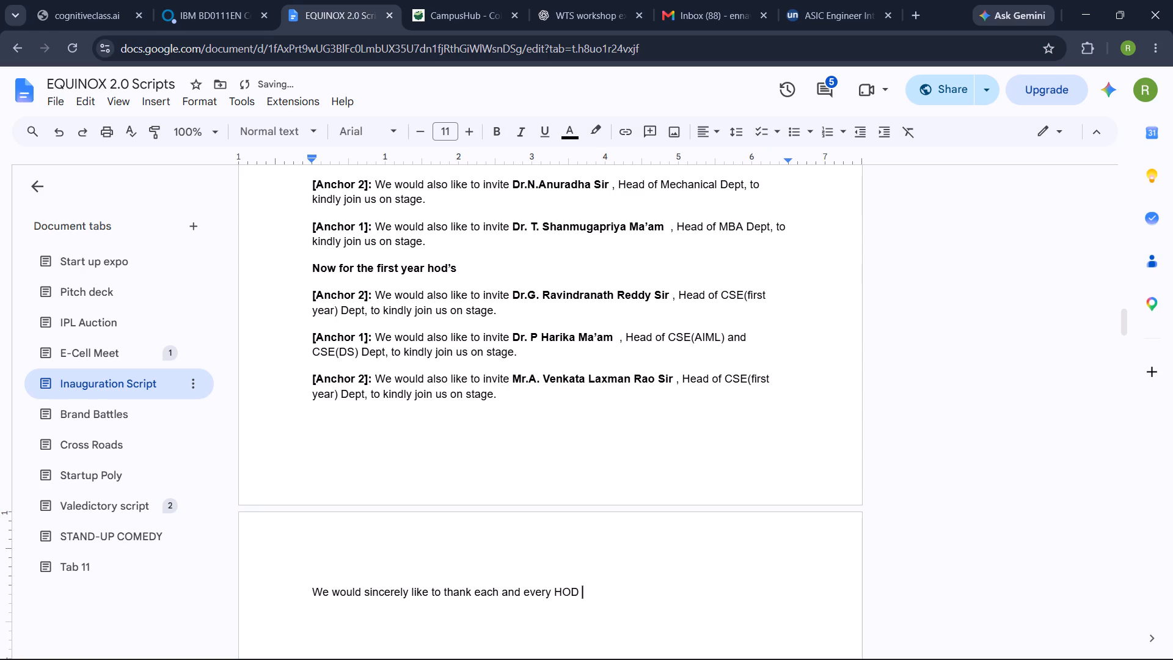
pyautogui.write('sir an')
pyautogui.write('d mam')
pyautogui.press('space')
# Continue the closing thank-you sentence after "every HOD sir and mam" with "who have taken time out and".
pyautogui.write('who have')
pyautogui.press('space')
pyautogui.write('gra')
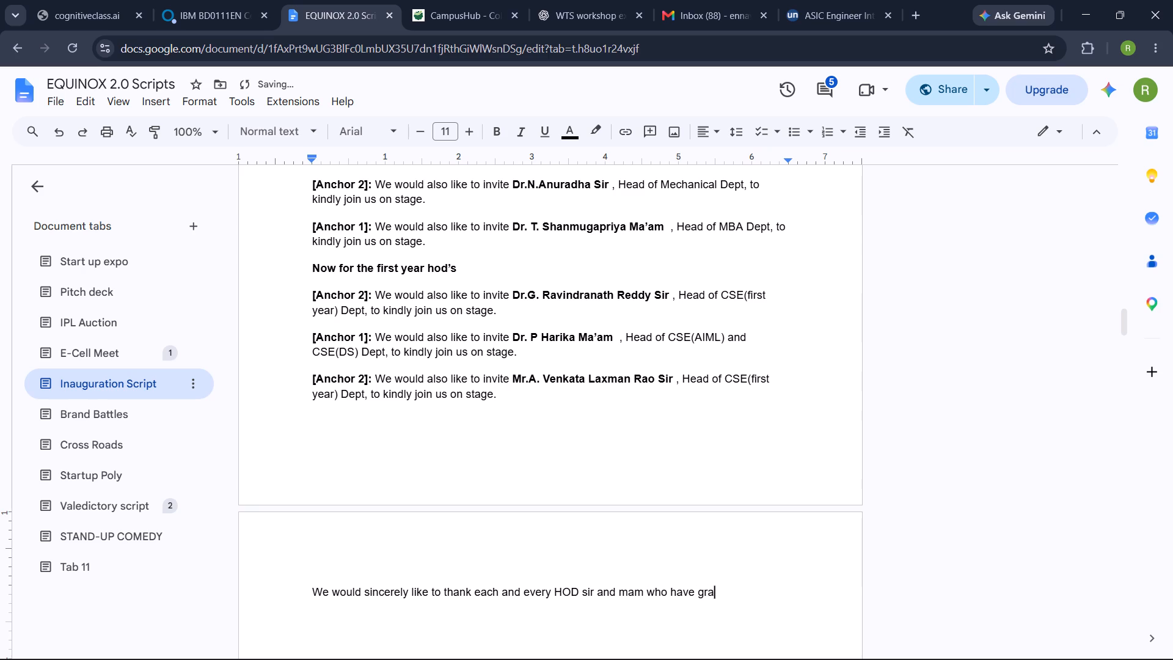
pyautogui.press('BackSpace')
pyautogui.press('BackSpace')
pyautogui.press('BackSpace')
pyautogui.press('BackSpace')
pyautogui.press('space')
pyautogui.write('taken time our')
pyautogui.press('BackSpace')
pyautogui.write('t an')
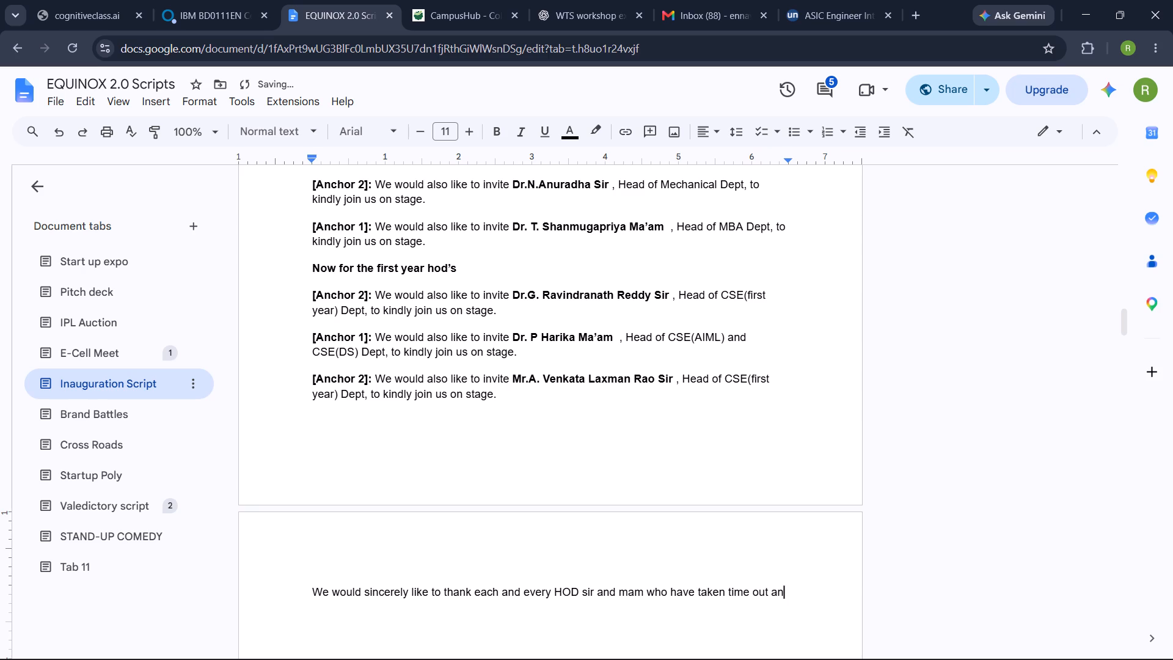
pyautogui.write('d')
pyautogui.press('space')
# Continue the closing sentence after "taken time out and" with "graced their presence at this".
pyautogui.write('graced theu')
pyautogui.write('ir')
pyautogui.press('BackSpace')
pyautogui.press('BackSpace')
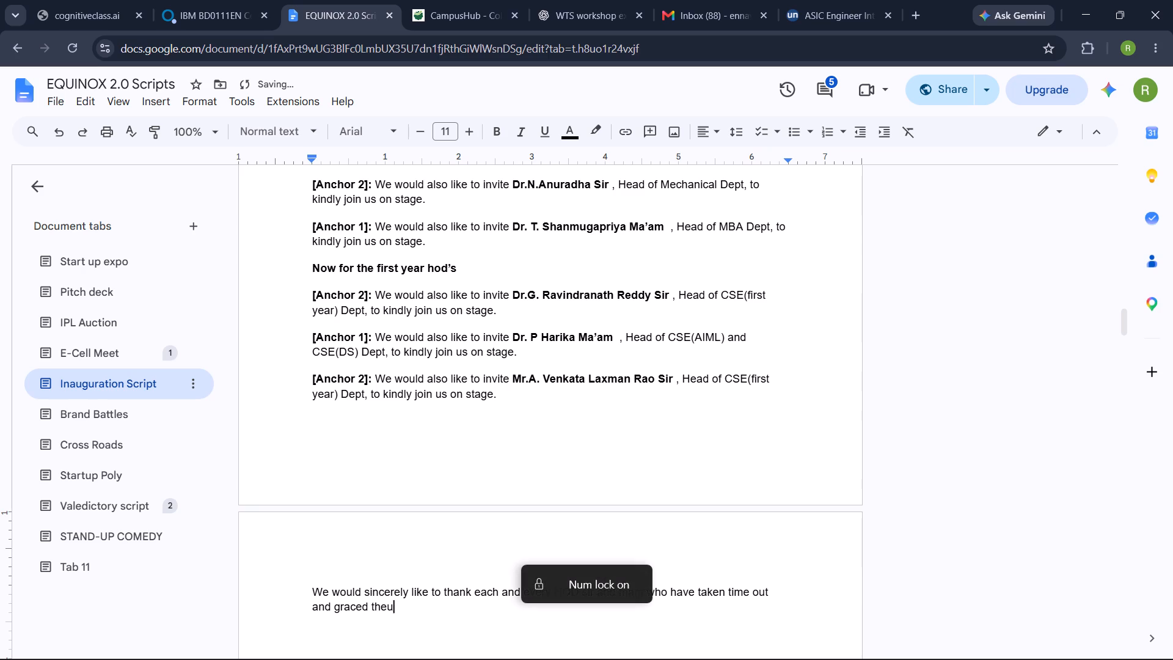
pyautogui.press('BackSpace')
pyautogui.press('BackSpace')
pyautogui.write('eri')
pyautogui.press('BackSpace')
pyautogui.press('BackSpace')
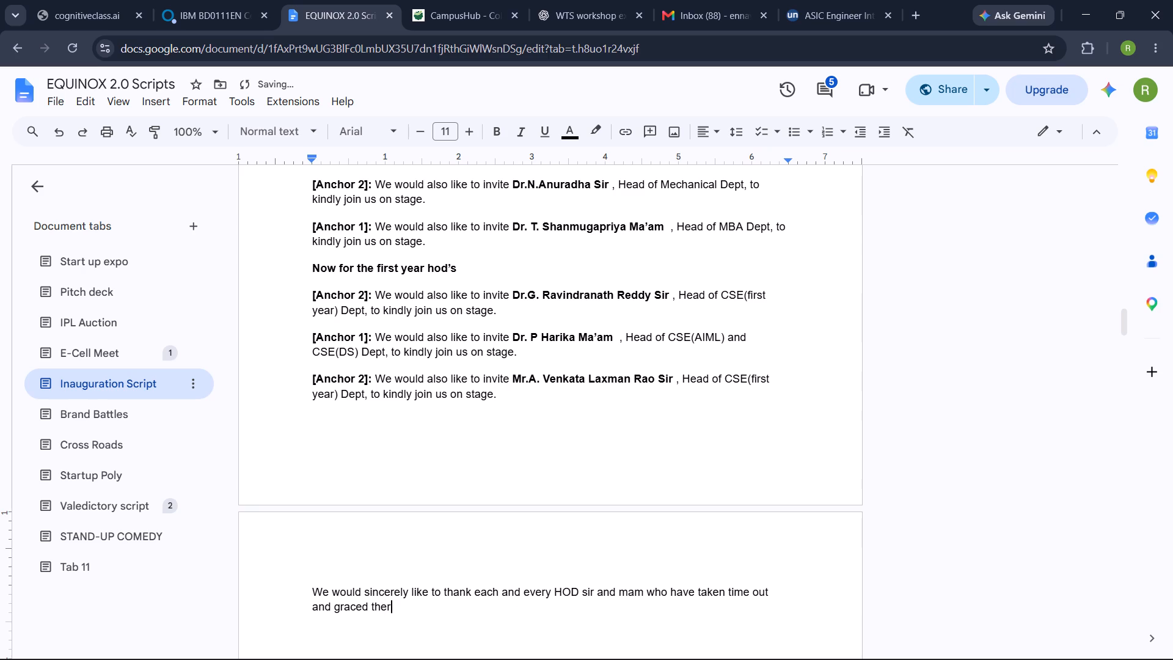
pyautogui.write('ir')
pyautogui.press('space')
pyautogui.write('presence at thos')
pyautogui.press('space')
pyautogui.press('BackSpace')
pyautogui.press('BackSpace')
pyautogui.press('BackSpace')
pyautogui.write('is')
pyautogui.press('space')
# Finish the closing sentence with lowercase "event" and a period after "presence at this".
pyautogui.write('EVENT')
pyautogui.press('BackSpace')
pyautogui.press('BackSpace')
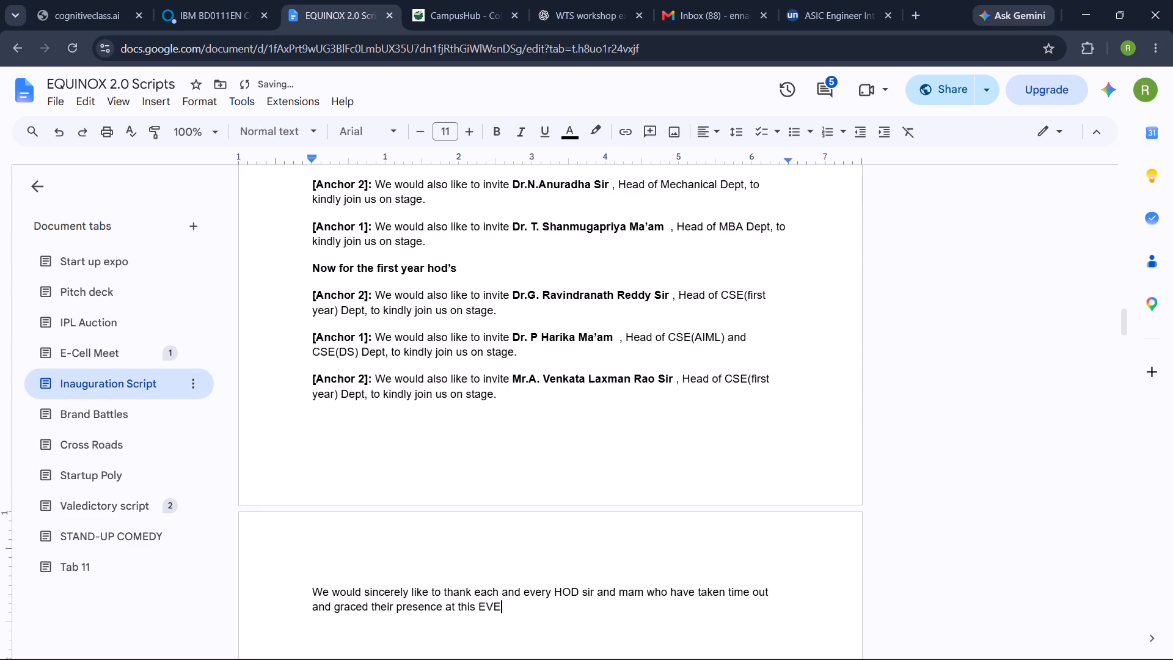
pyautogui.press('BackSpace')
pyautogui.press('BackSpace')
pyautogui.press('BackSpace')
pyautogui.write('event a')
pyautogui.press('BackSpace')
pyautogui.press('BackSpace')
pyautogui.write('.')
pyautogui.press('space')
# Delete "sir and mam" after "HOD" in the closing thank-you sentence.
pyautogui.scroll(-1, 562, 554)
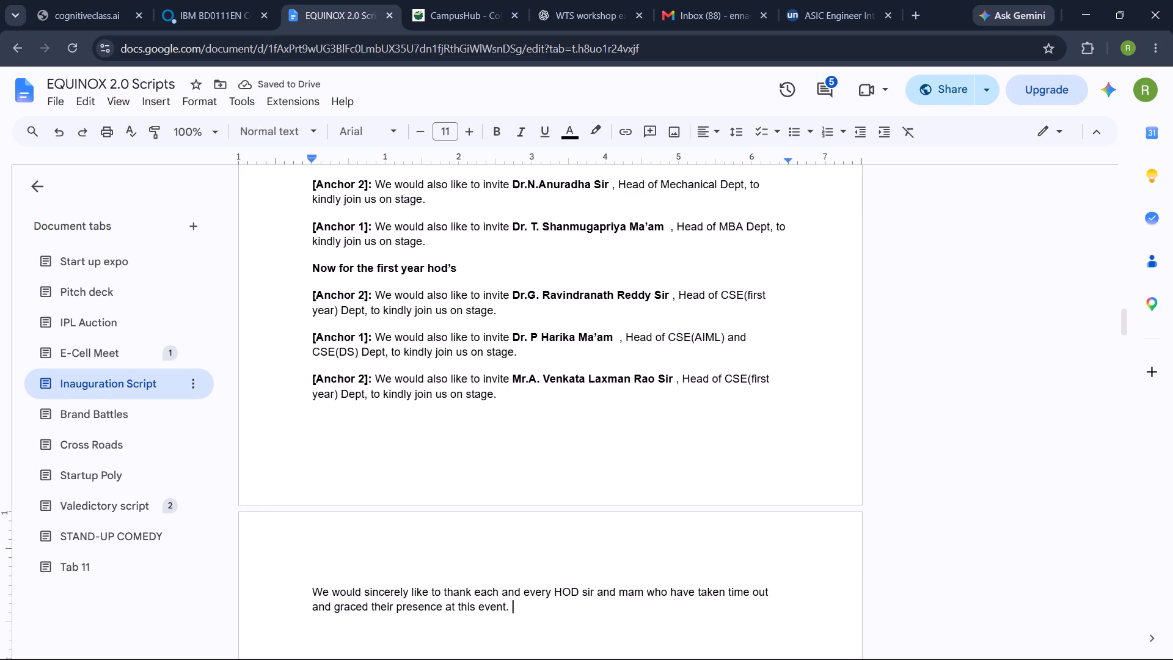
pyautogui.scroll(-1, 562, 554)
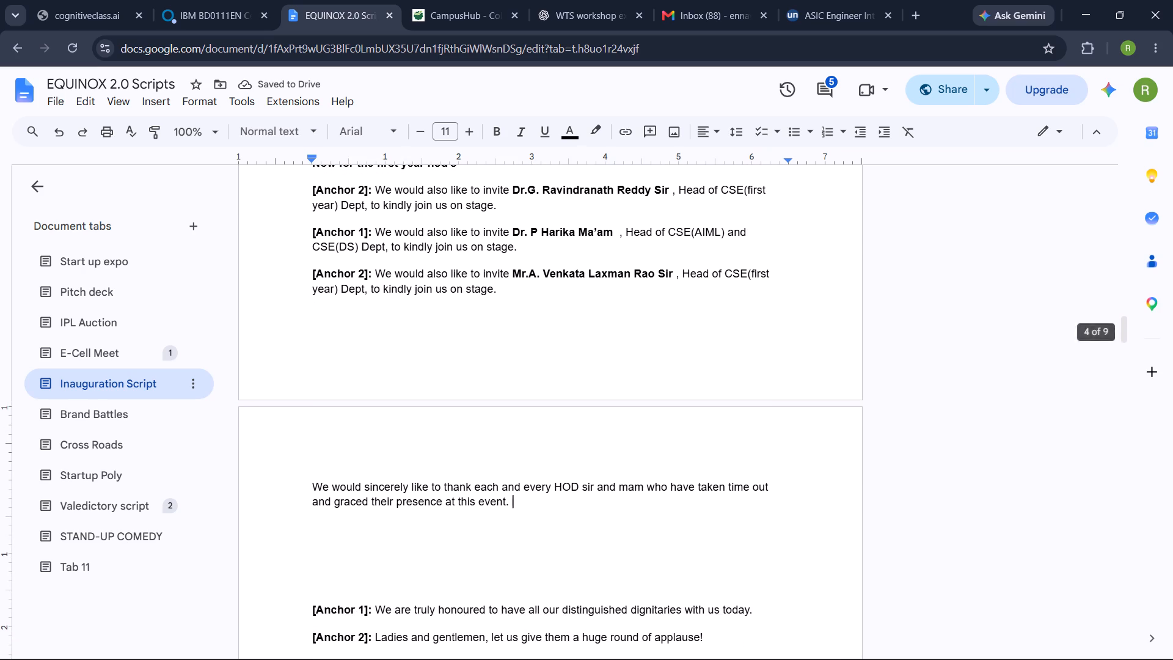
pyautogui.moveTo(582, 483); pyautogui.dragTo(642, 480)
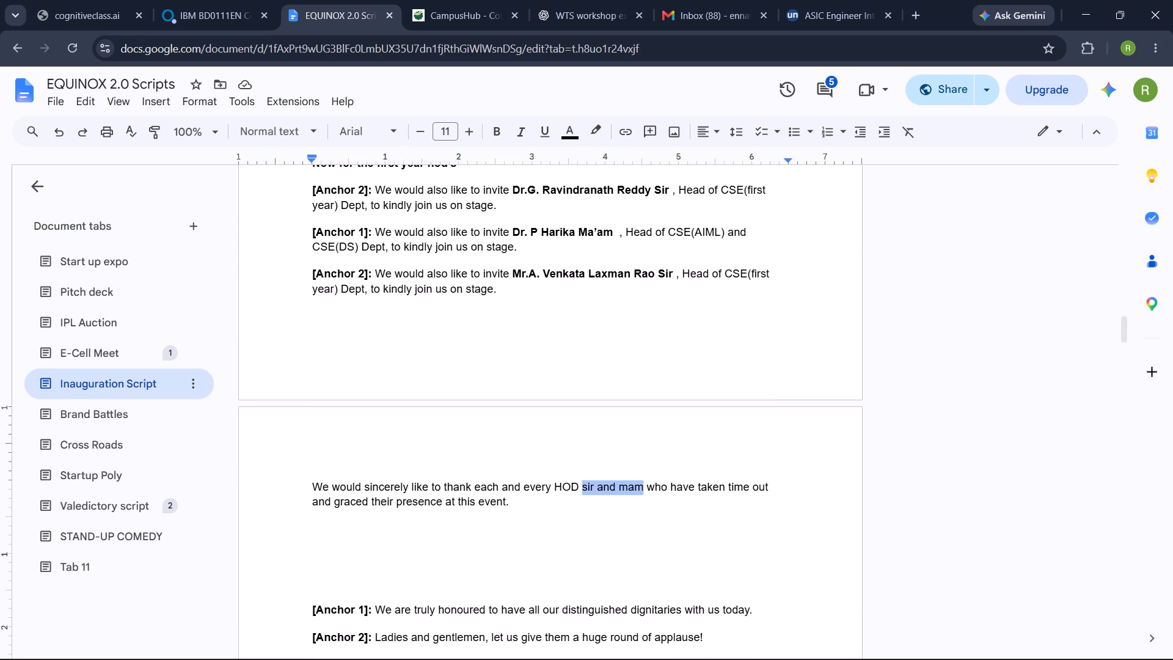
pyautogui.moveTo(642, 480); pyautogui.dragTo(643, 481)
pyautogui.press('BackSpace')
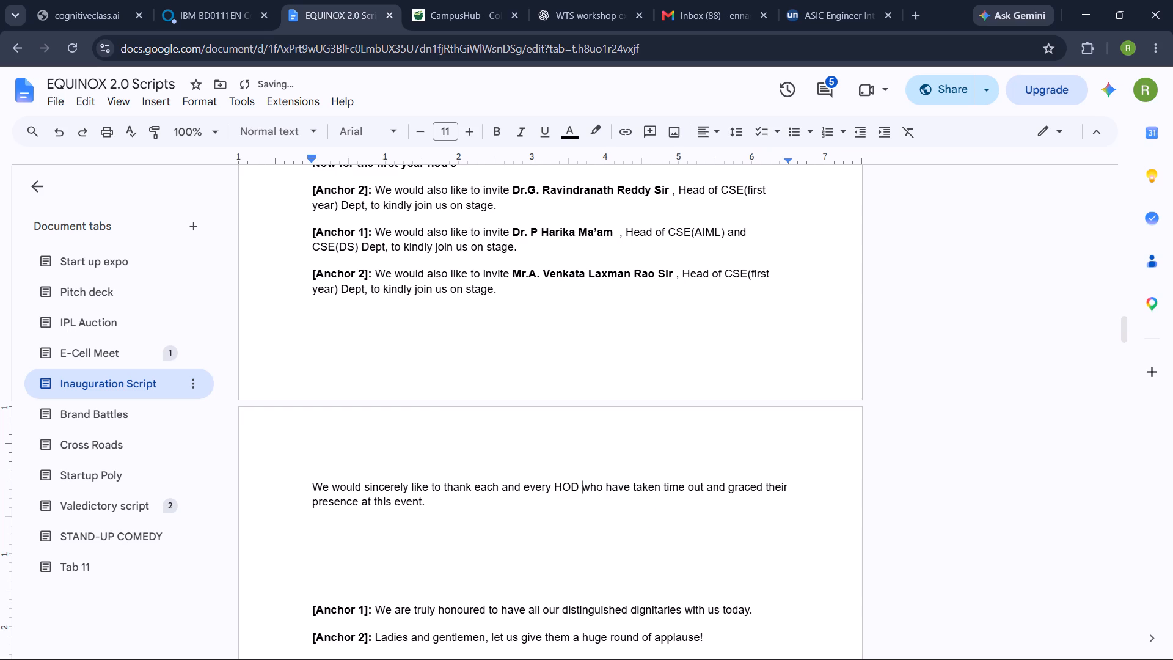
# Apply the suggested grammar correction so that "who have" in the closing sentence becomes "who has".
pyautogui.rightClick(613, 487)
pyautogui.click(633, 527)
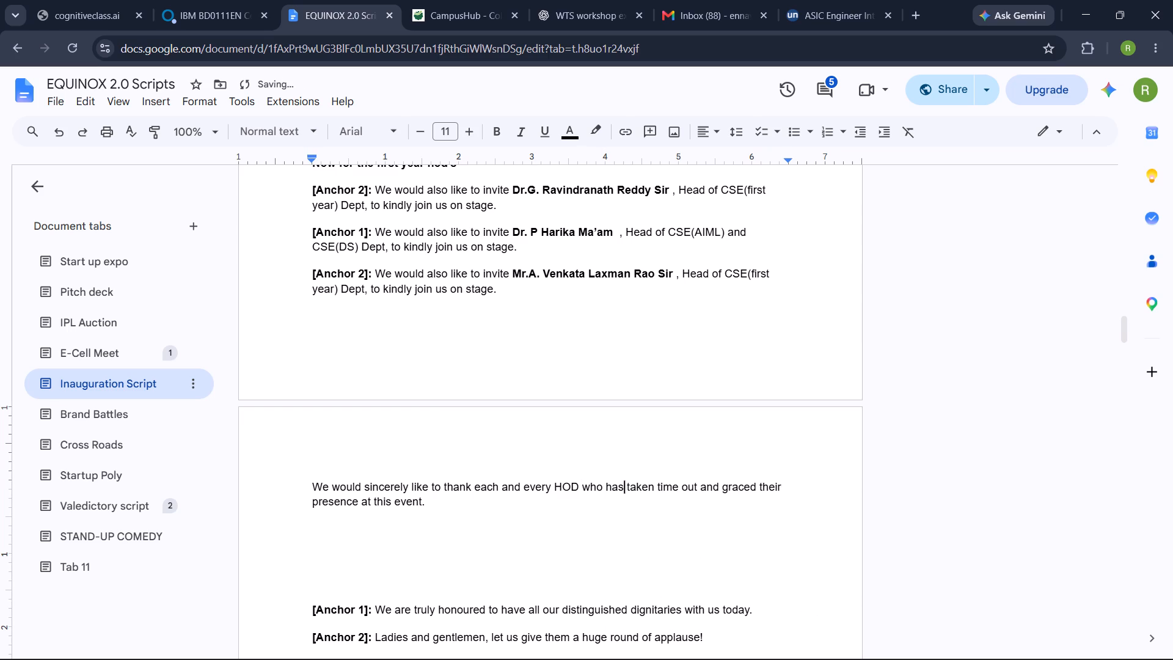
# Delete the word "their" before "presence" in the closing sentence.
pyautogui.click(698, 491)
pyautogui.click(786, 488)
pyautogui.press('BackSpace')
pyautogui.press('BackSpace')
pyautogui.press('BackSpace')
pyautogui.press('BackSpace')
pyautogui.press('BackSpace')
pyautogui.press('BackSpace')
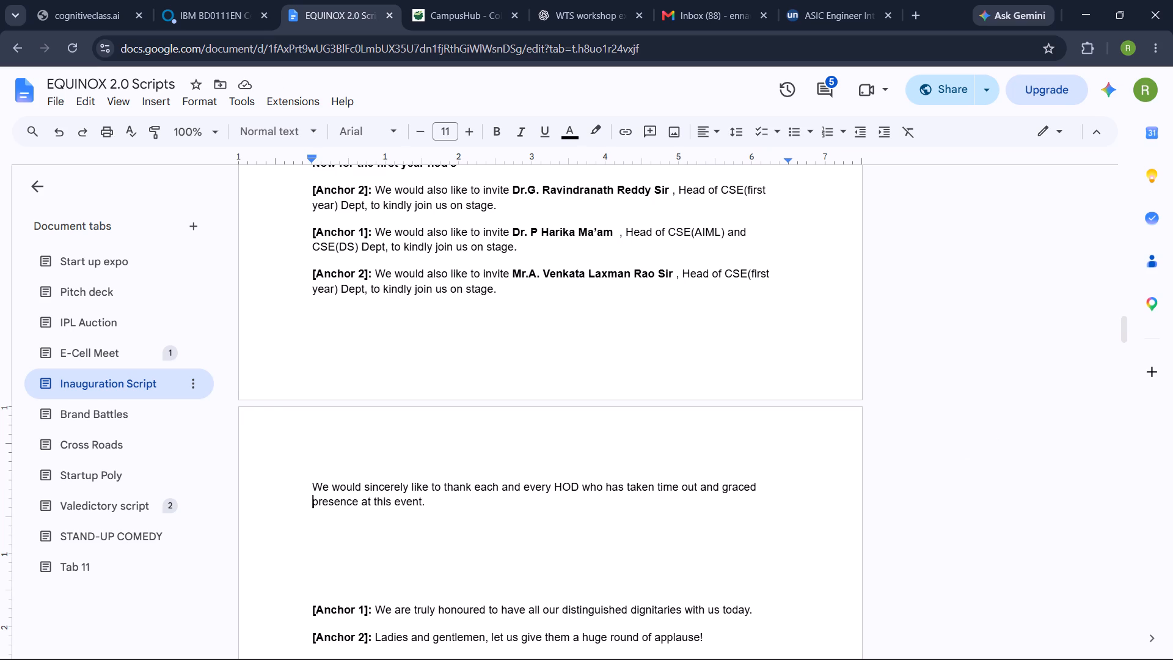
# Replace "graced presence at this event." in the closing sentence with "came here to grace our event and".
pyautogui.moveTo(722, 484); pyautogui.dragTo(769, 508)
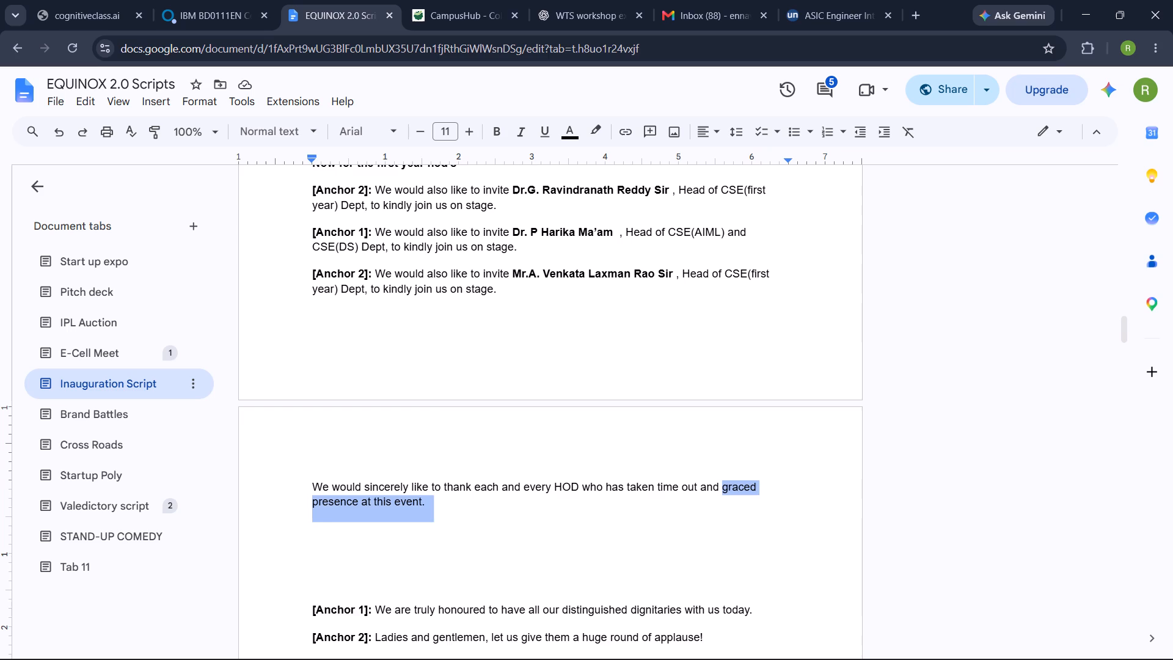
pyautogui.press('BackSpace')
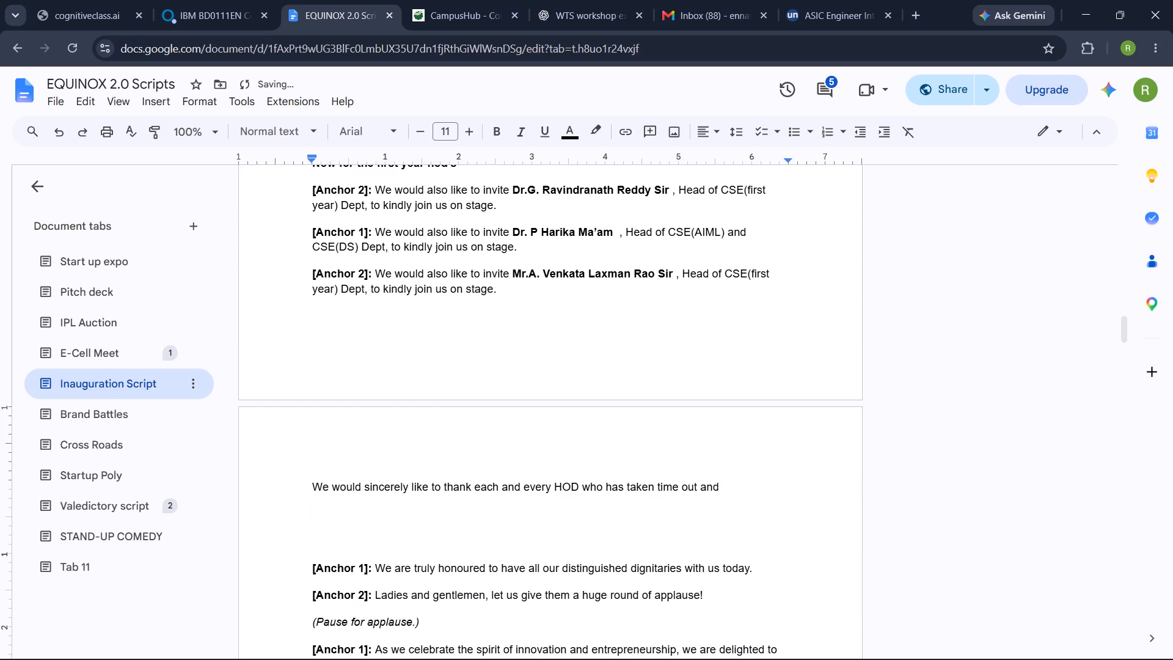
pyautogui.write('came here to')
pyautogui.press('space')
pyautogui.write('grace our event and e')
pyautogui.press('BackSpace')
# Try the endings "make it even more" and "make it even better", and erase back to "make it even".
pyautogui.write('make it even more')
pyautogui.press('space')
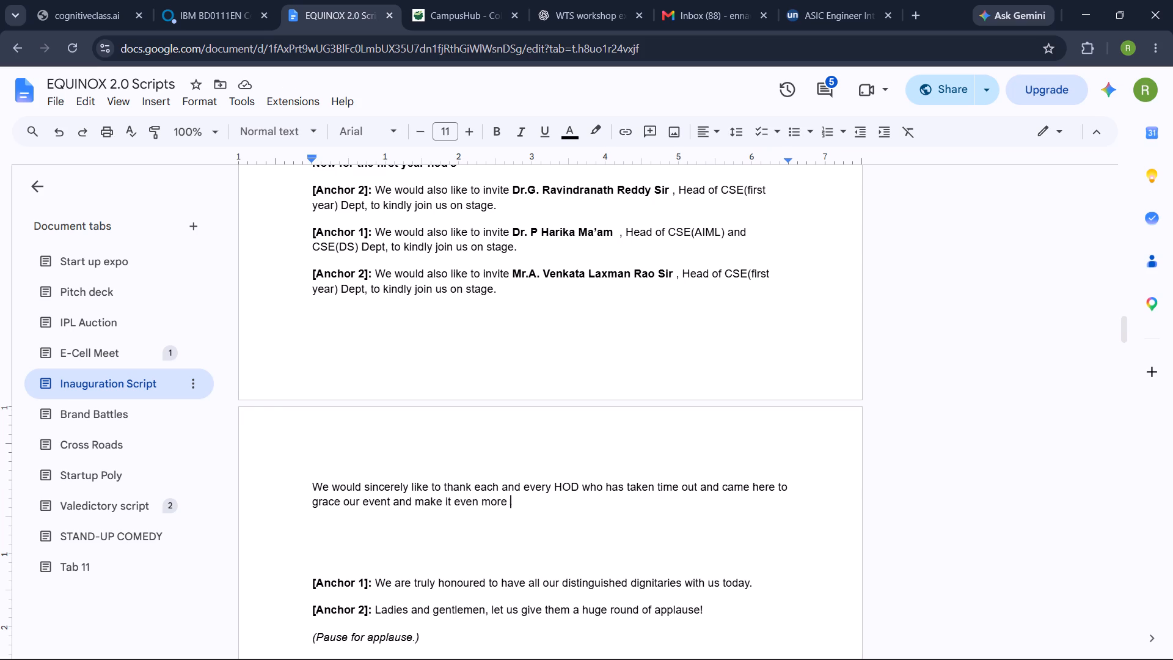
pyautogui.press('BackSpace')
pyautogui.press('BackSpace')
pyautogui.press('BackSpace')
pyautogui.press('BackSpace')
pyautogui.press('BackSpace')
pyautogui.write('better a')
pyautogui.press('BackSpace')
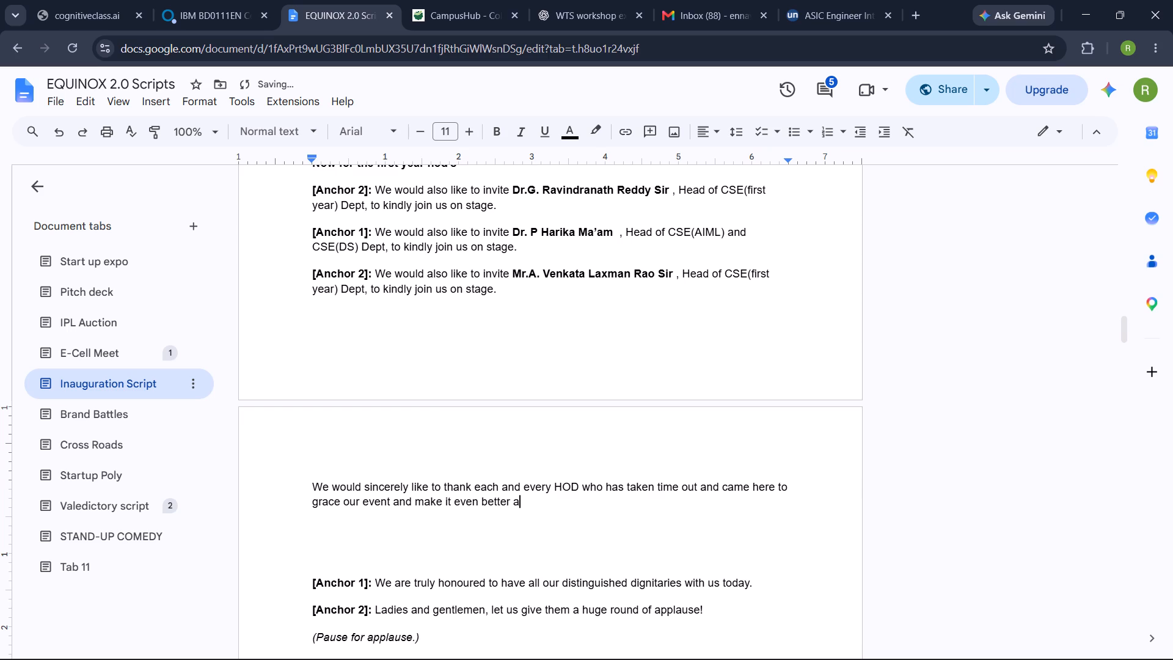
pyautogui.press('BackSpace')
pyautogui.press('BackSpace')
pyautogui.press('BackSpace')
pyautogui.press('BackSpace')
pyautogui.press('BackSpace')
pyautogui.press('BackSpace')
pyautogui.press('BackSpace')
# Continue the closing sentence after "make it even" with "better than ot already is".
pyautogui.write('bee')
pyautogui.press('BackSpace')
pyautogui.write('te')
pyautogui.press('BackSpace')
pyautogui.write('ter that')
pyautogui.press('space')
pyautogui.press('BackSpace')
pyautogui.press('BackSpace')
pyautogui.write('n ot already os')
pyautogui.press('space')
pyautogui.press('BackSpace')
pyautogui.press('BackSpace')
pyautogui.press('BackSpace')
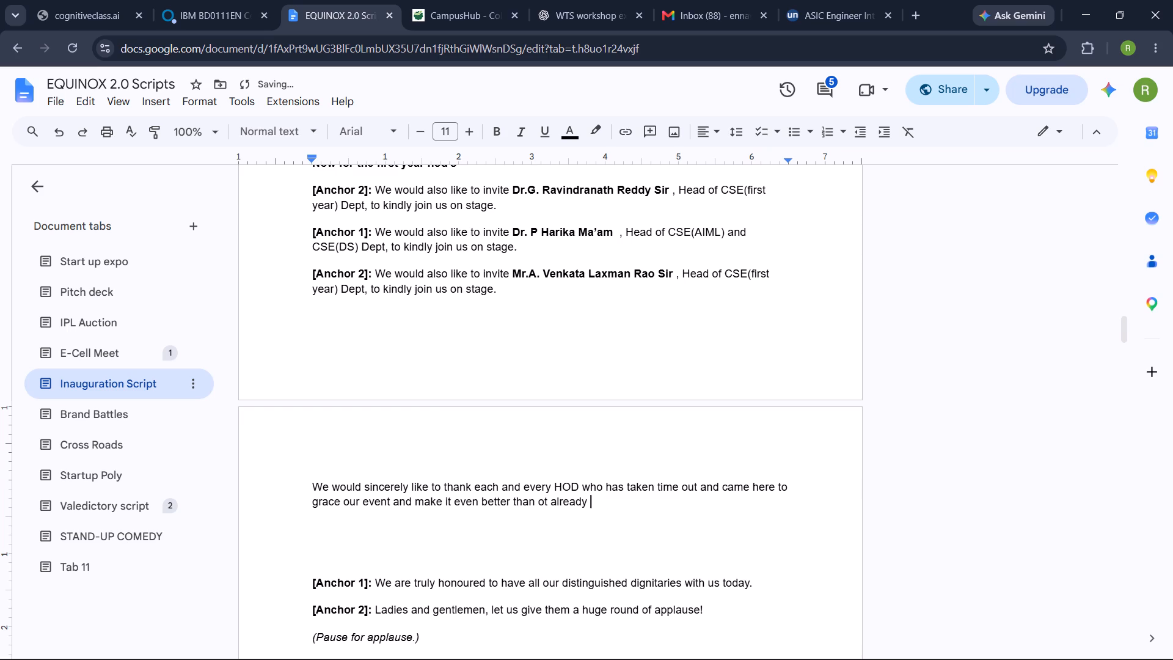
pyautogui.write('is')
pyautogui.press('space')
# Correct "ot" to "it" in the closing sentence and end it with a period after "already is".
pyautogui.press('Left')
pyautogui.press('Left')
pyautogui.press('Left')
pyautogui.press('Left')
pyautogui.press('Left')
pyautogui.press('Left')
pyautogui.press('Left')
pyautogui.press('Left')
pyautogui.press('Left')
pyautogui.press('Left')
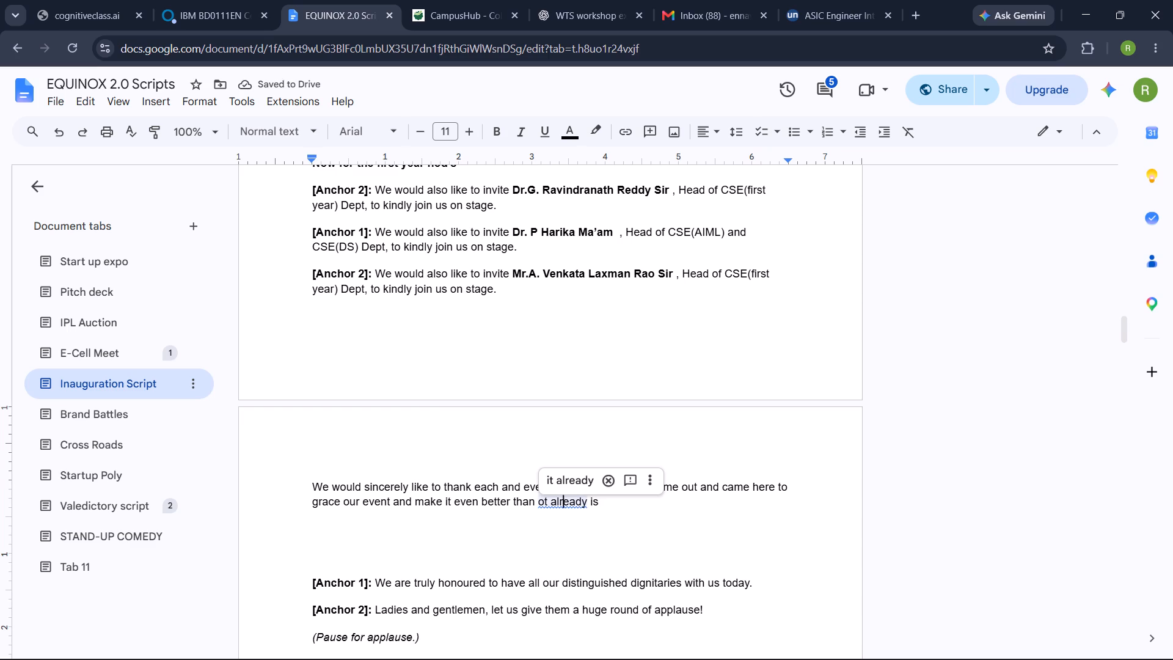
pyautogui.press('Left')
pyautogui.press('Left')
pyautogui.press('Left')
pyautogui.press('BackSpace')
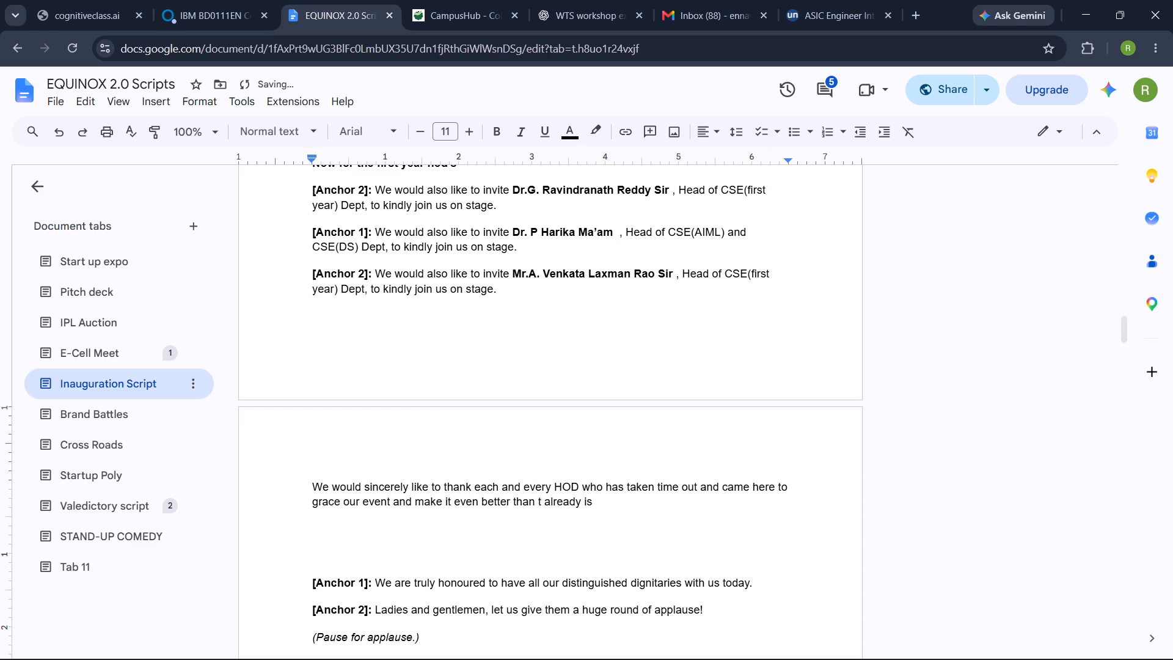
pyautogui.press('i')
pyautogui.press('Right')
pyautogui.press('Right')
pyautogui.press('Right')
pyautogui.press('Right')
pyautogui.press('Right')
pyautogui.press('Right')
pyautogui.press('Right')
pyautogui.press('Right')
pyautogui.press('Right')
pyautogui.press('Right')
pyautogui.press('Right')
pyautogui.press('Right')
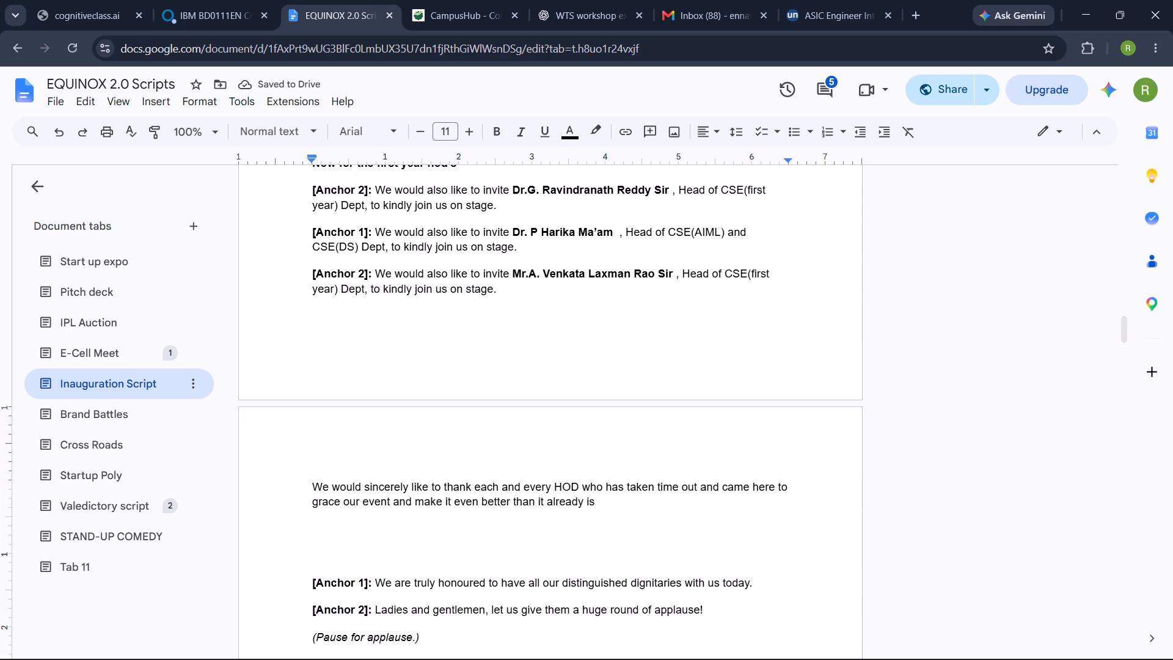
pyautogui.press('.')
# Erase the ending of the closing thank-you sentence back to "came here to".
pyautogui.press('BackSpace')
pyautogui.press('BackSpace')
pyautogui.press('BackSpace')
pyautogui.press('BackSpace')
pyautogui.press('BackSpace')
pyautogui.press('BackSpace')
pyautogui.press('BackSpace')
pyautogui.press('BackSpace')
pyautogui.press('BackSpace')
pyautogui.press('BackSpace')
pyautogui.press('BackSpace')
pyautogui.press('BackSpace')
pyautogui.press('BackSpace')
pyautogui.press('BackSpace')
pyautogui.press('BackSpace')
pyautogui.press('BackSpace')
pyautogui.press('BackSpace')
pyautogui.press('BackSpace')
pyautogui.press('BackSpace')
pyautogui.press('BackSpace')
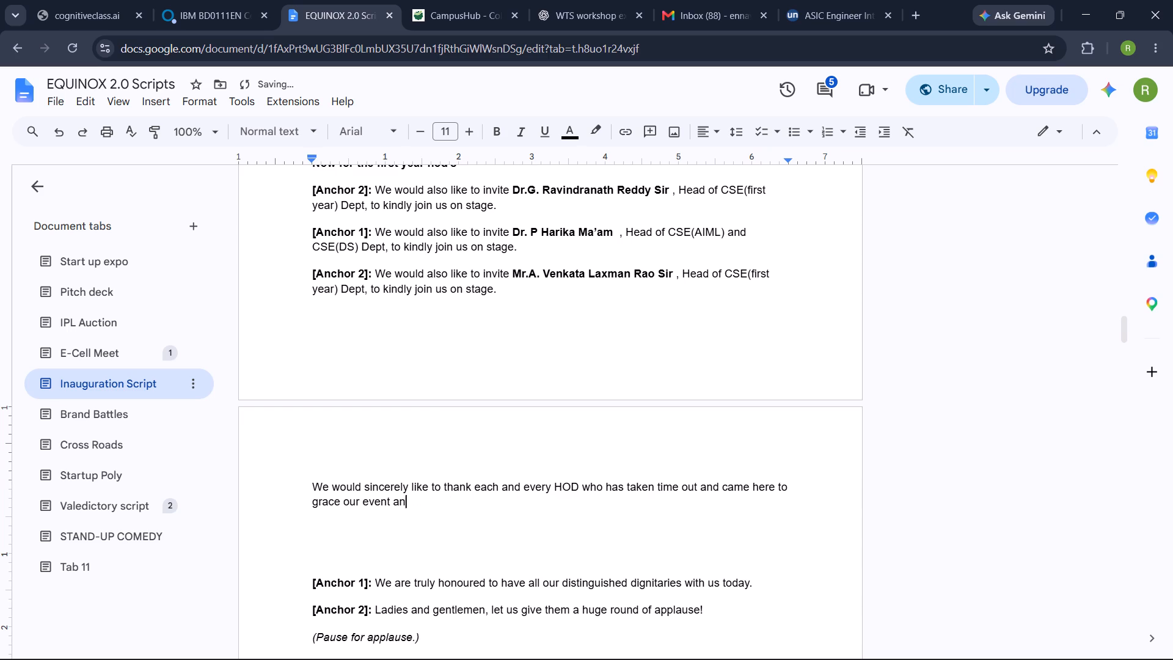
pyautogui.press('BackSpace')
pyautogui.press('BackSpace')
pyautogui.press('BackSpace')
pyautogui.press('BackSpace')
pyautogui.press('BackSpace')
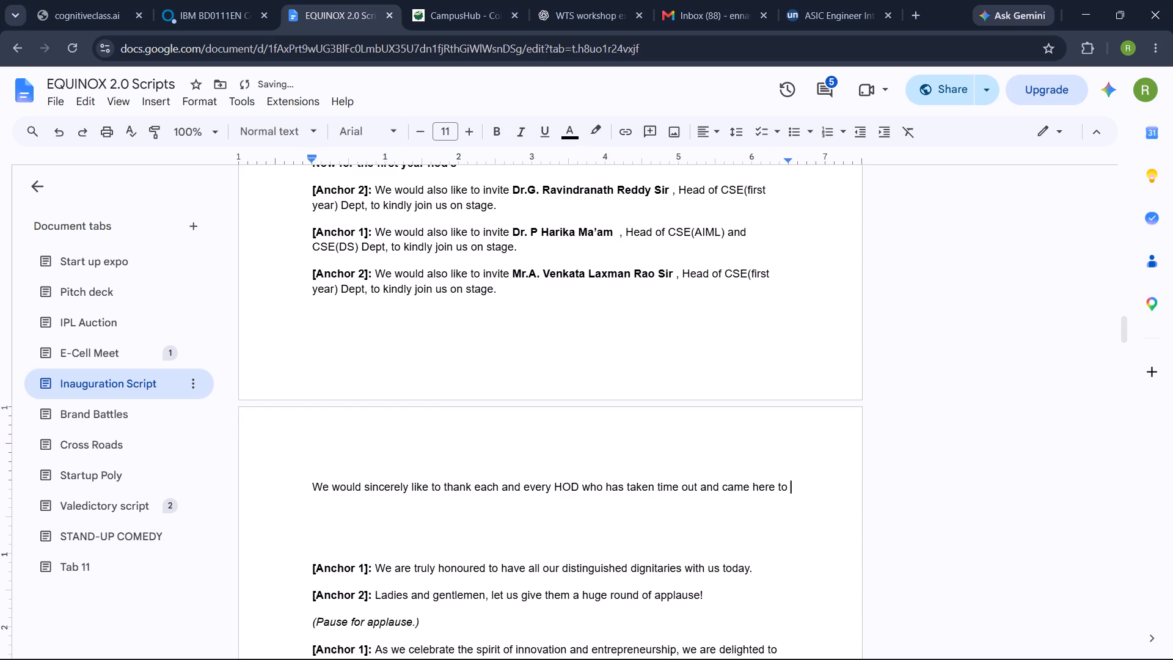
# Try "and" in place of "to" after "came here", and change the wording back to "to grace our event".
pyautogui.press('BackSpace')
pyautogui.press('BackSpace')
pyautogui.press('BackSpace')
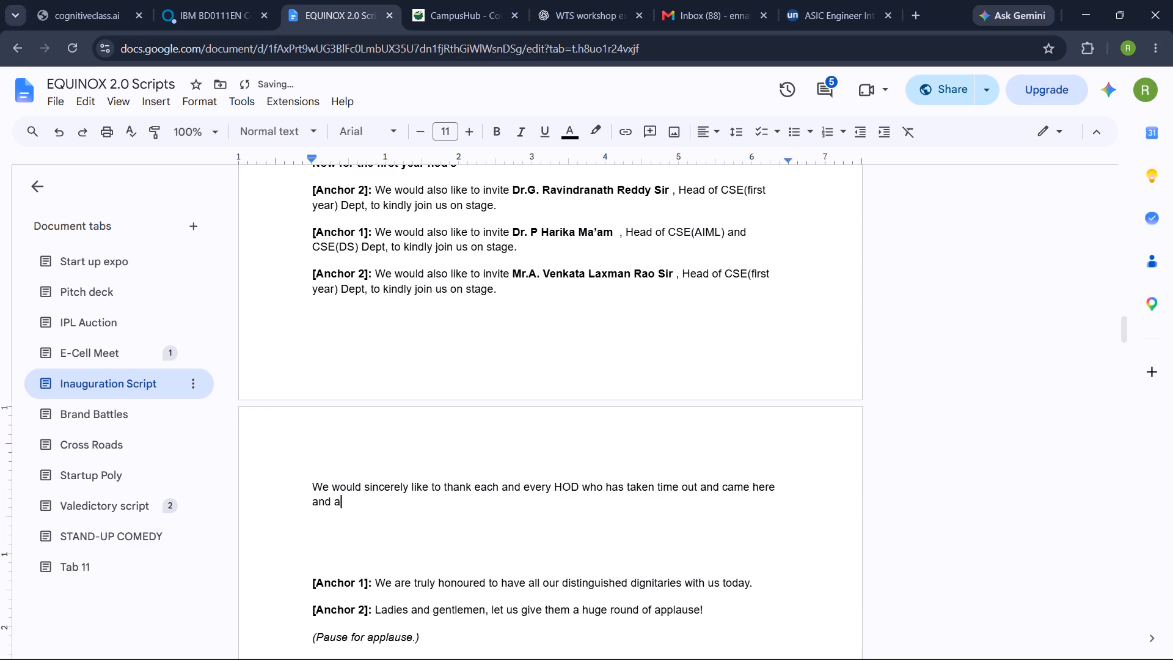
pyautogui.press('BackSpace')
pyautogui.press('BackSpace')
pyautogui.press('BackSpace')
pyautogui.press('BackSpace')
pyautogui.press('BackSpace')
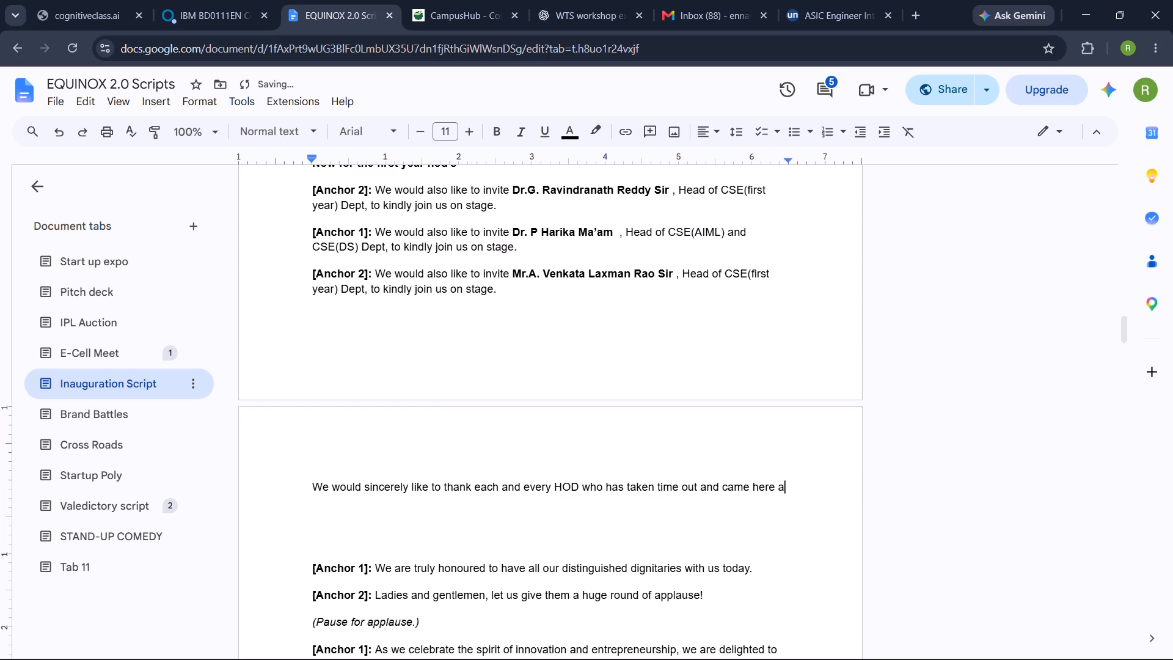
pyautogui.press('BackSpace')
pyautogui.write('to grace our event')
pyautogui.press('space')
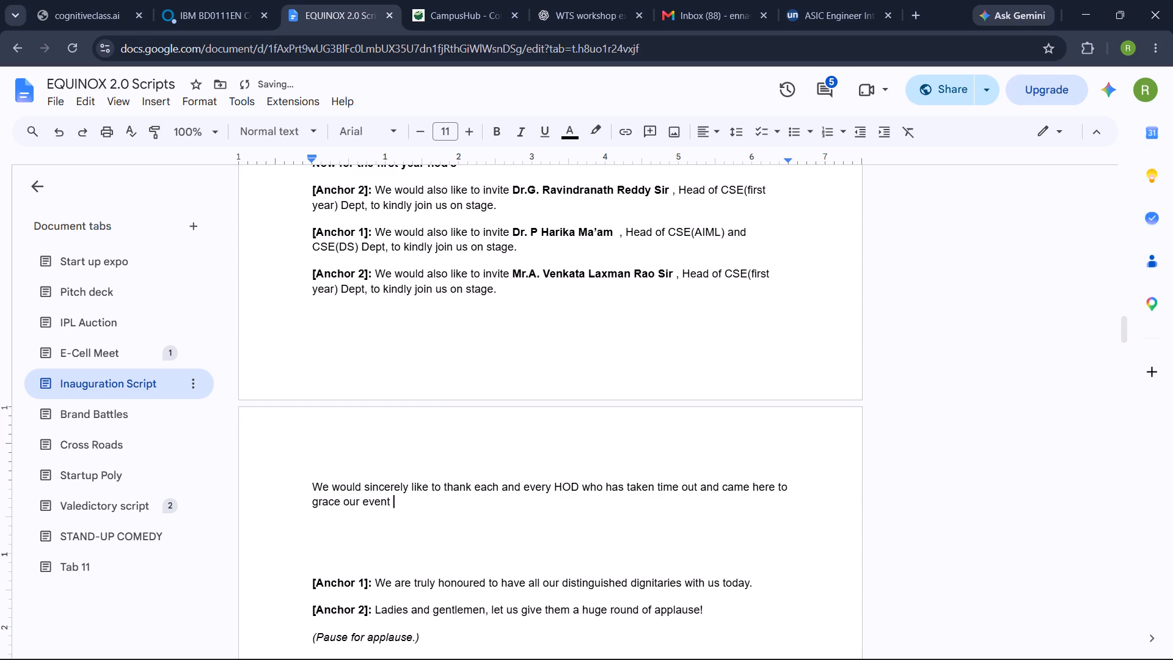
# Continue the thank-you sentence after "grace our event" with "with your presence and".
pyautogui.write('with o')
pyautogui.press('BackSpace')
pyautogui.write('your [')
pyautogui.press('BackSpace')
pyautogui.write('presence and')
pyautogui.press('space')
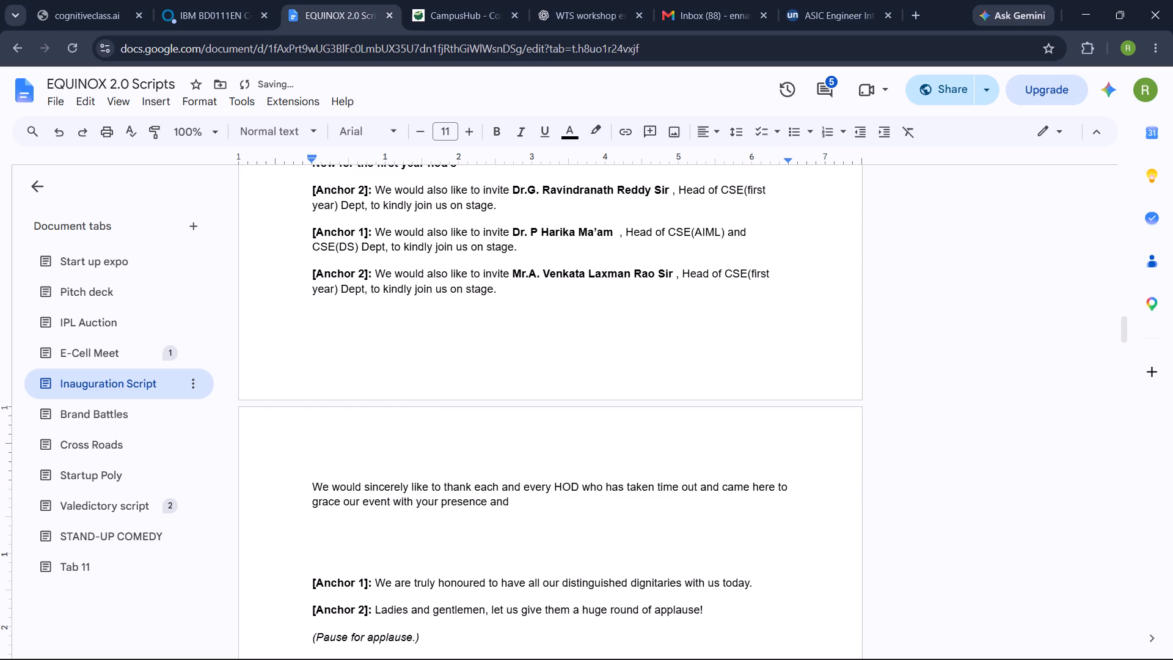
# Continue the thank-you sentence with "making this event even more beautiful than it already is".
pyautogui.write('making this')
pyautogui.press('space')
pyautogui.write('even')
pyautogui.write('t even more beati')
pyautogui.press('BackSpace')
pyautogui.press('BackSpace')
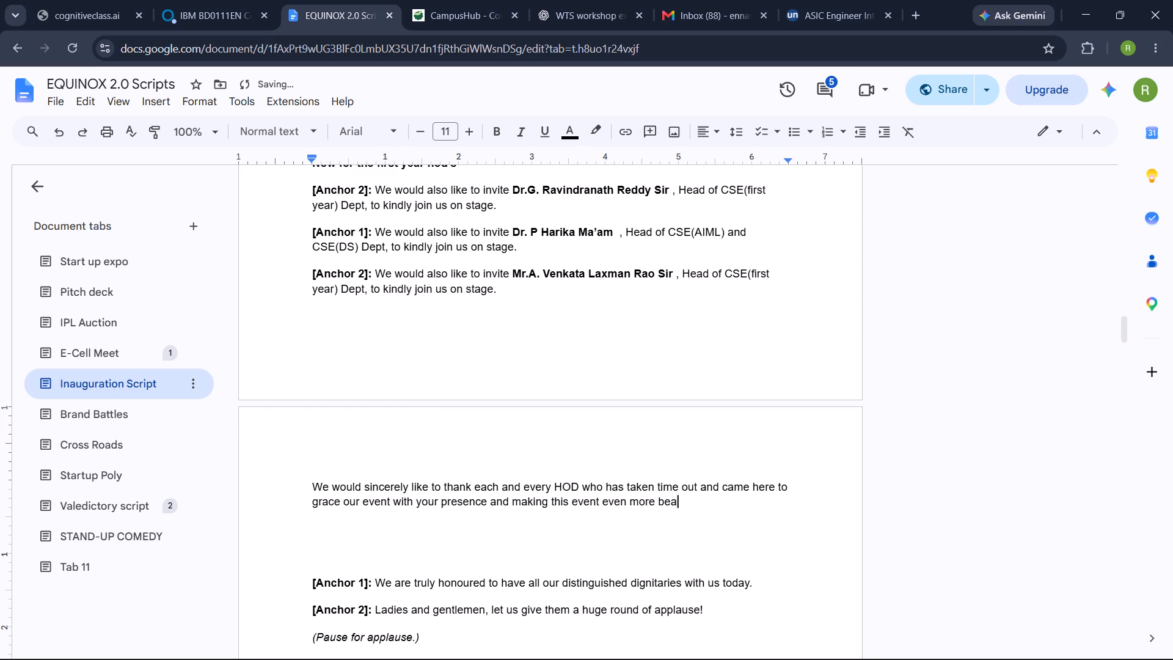
pyautogui.write('utiful a')
pyautogui.press('BackSpace')
pyautogui.write('thank')
pyautogui.press('BackSpace')
pyautogui.press('space')
pyautogui.write('it already')
pyautogui.press('BackSpace')
pyautogui.write('y is')
pyautogui.press('space')
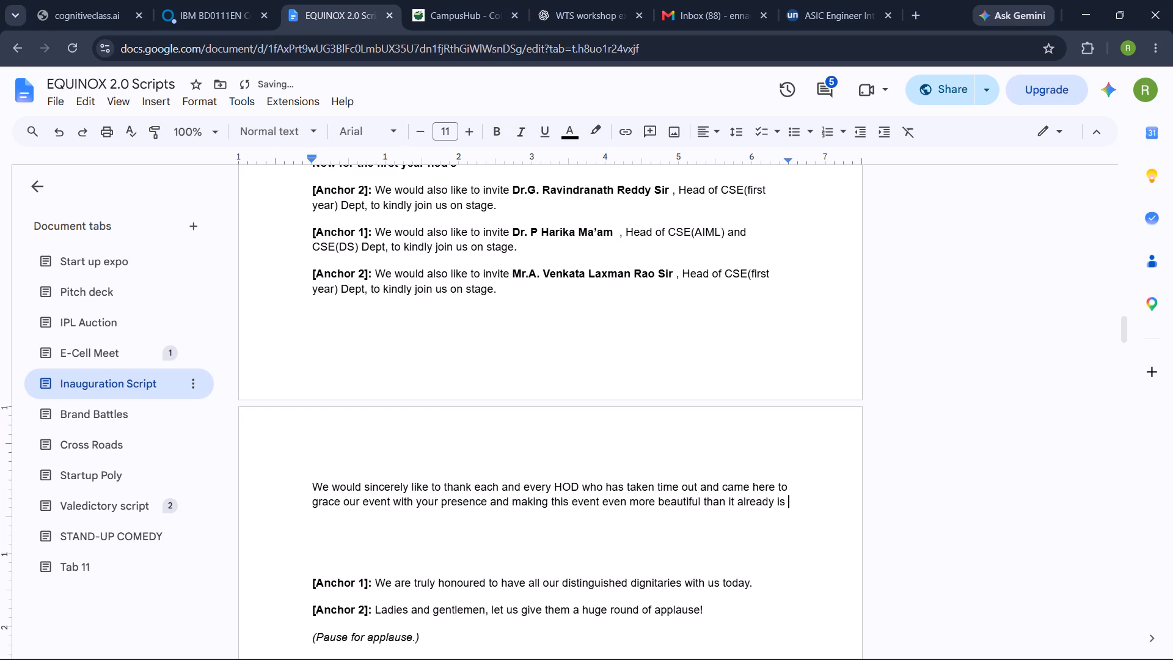
# Replace "beautiful" with the correctly spelled "glorious" in the thank-you sentence and end it with a period after "already is".
pyautogui.moveTo(699, 502); pyautogui.dragTo(656, 507)
pyautogui.press('BackSpace')
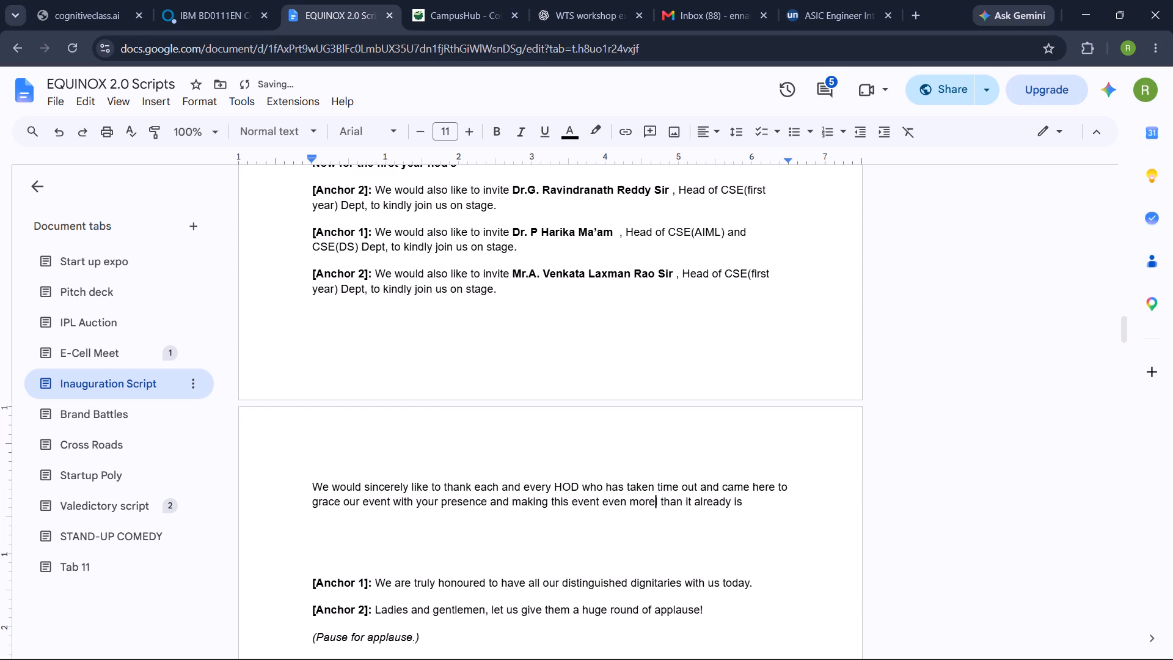
pyautogui.press('space')
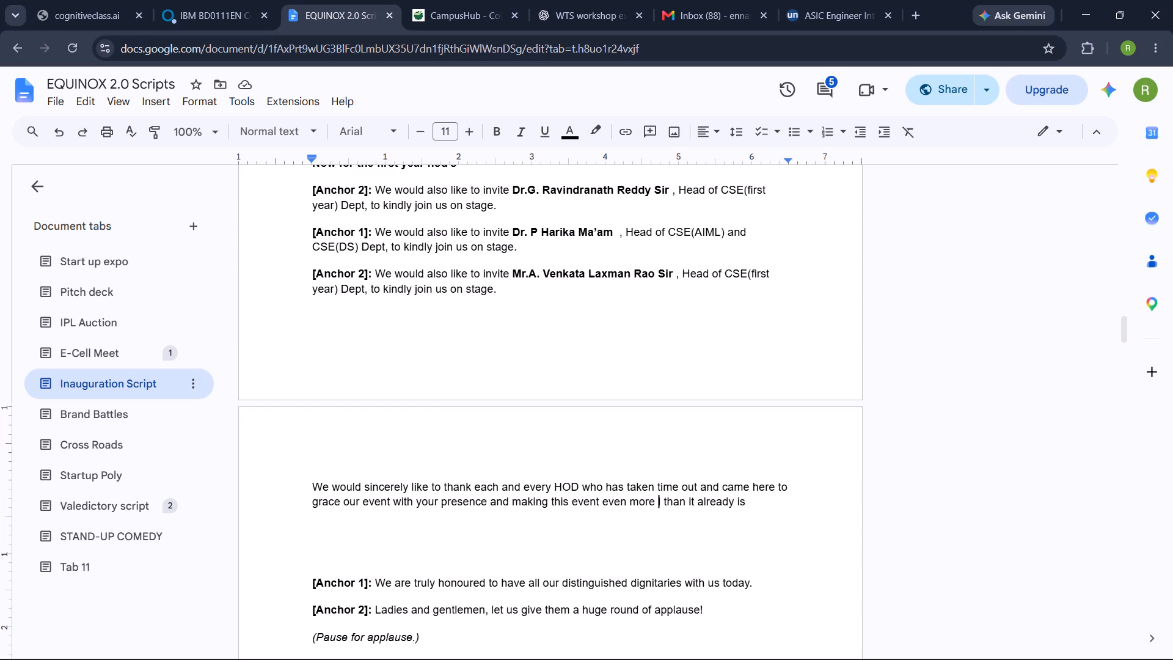
pyautogui.write('g;')
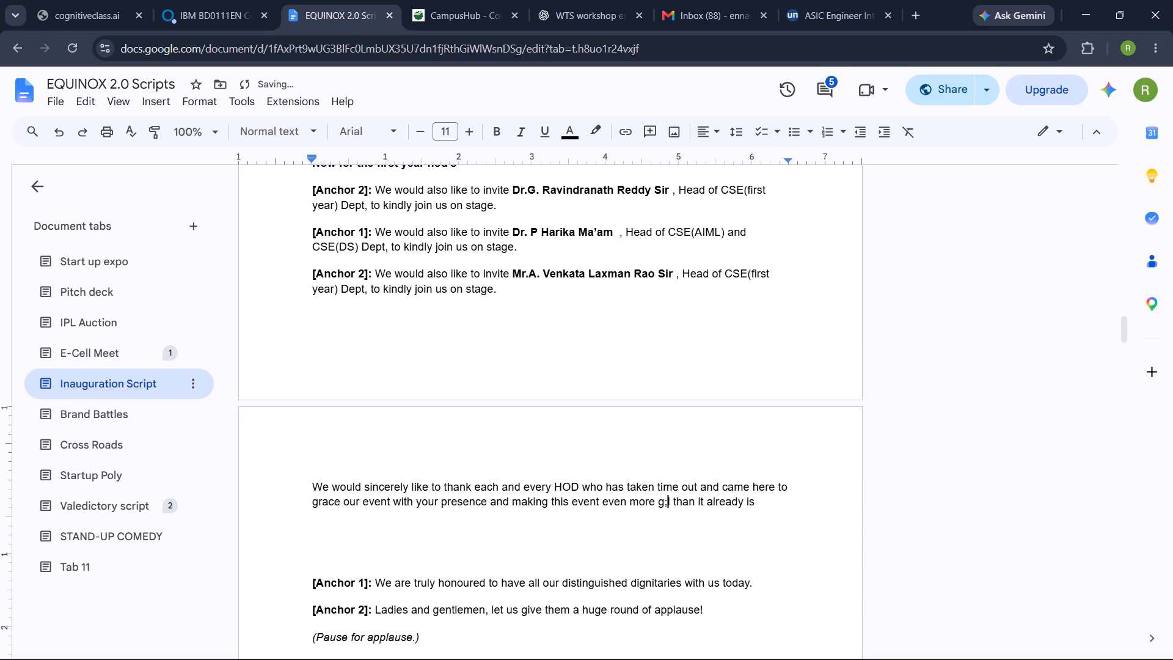
pyautogui.press('BackSpace')
pyautogui.write('lorious')
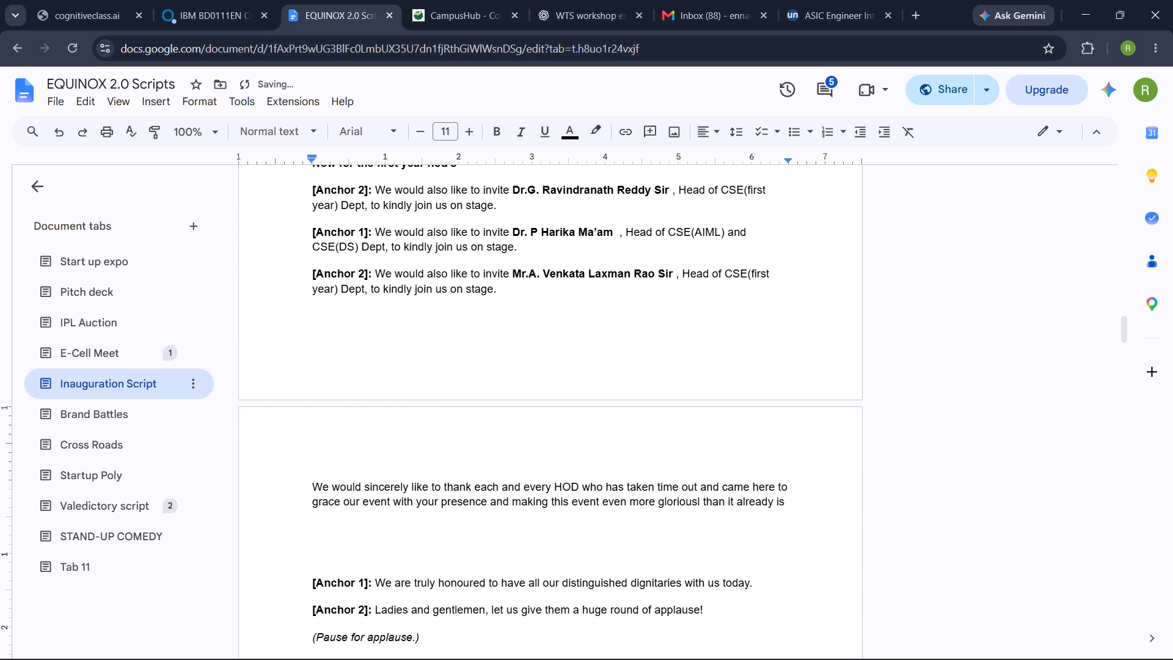
pyautogui.click(787, 504)
pyautogui.press('BackSpace')
pyautogui.press('.')
pyautogui.click(700, 504)
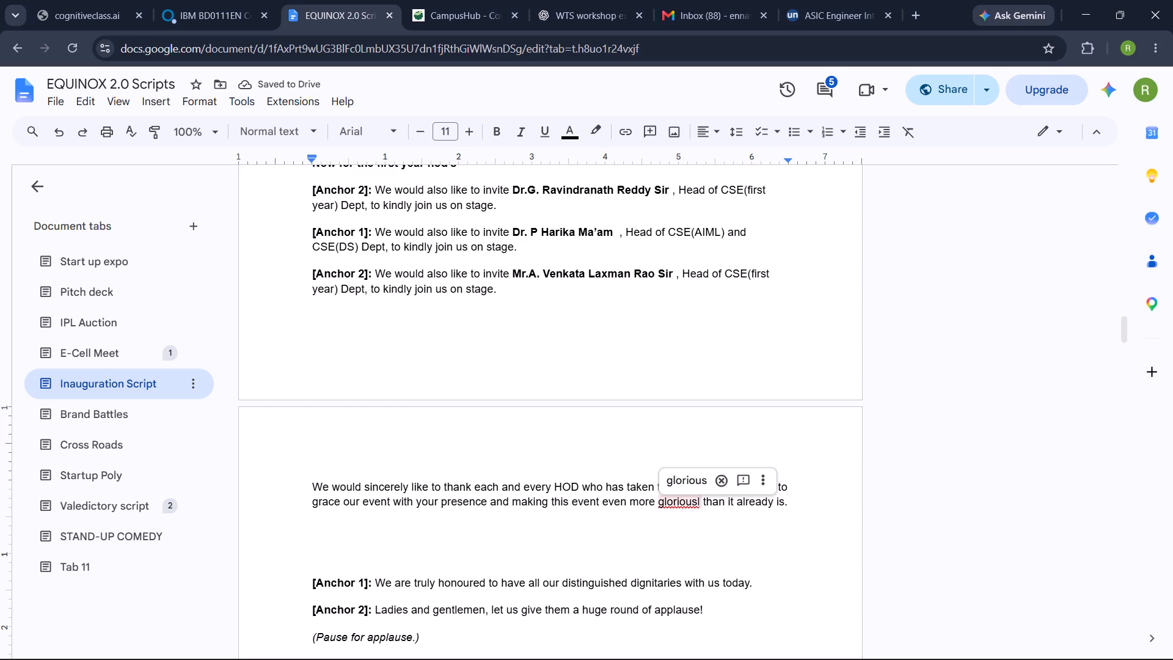
pyautogui.click(689, 479)
# Change "and came here" to "to come here" in the thank-you sentence.
pyautogui.scroll(-1, 769, 483)
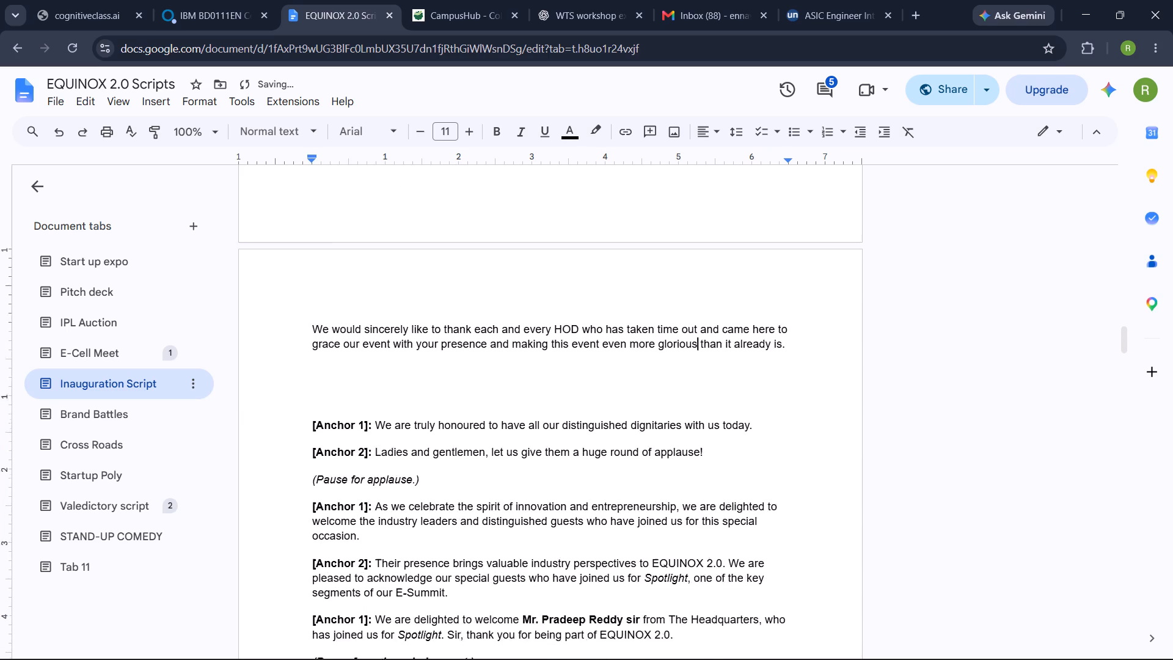
pyautogui.scroll(-3, 769, 483)
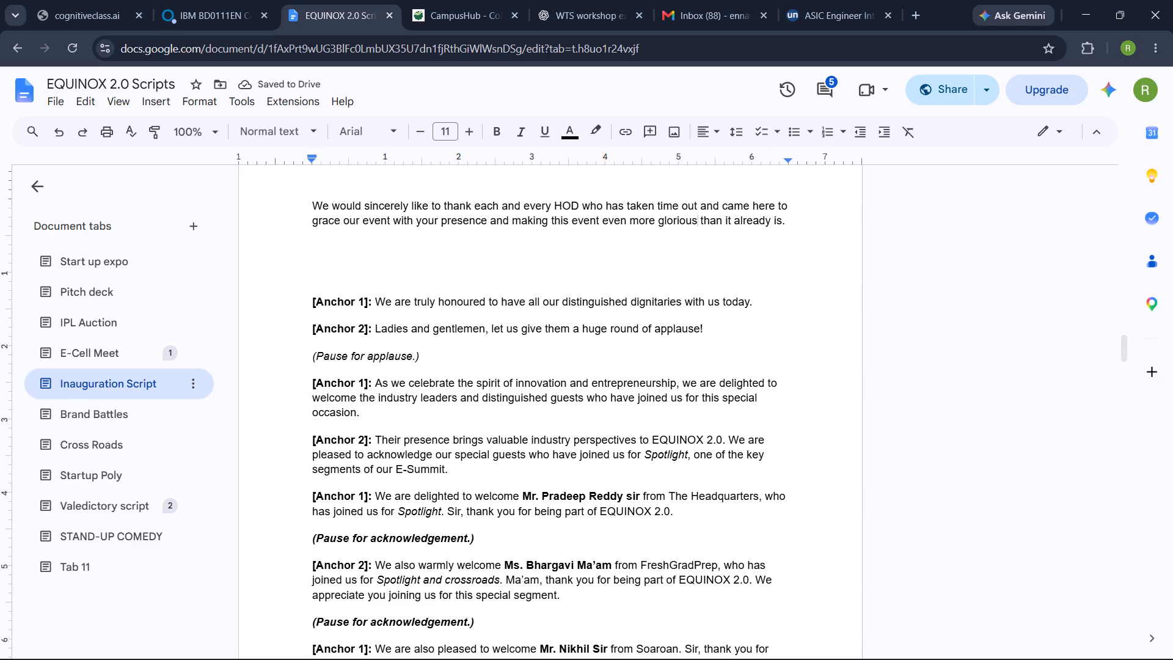
pyautogui.scroll(6, 583, 233)
pyautogui.scroll(-3, 583, 233)
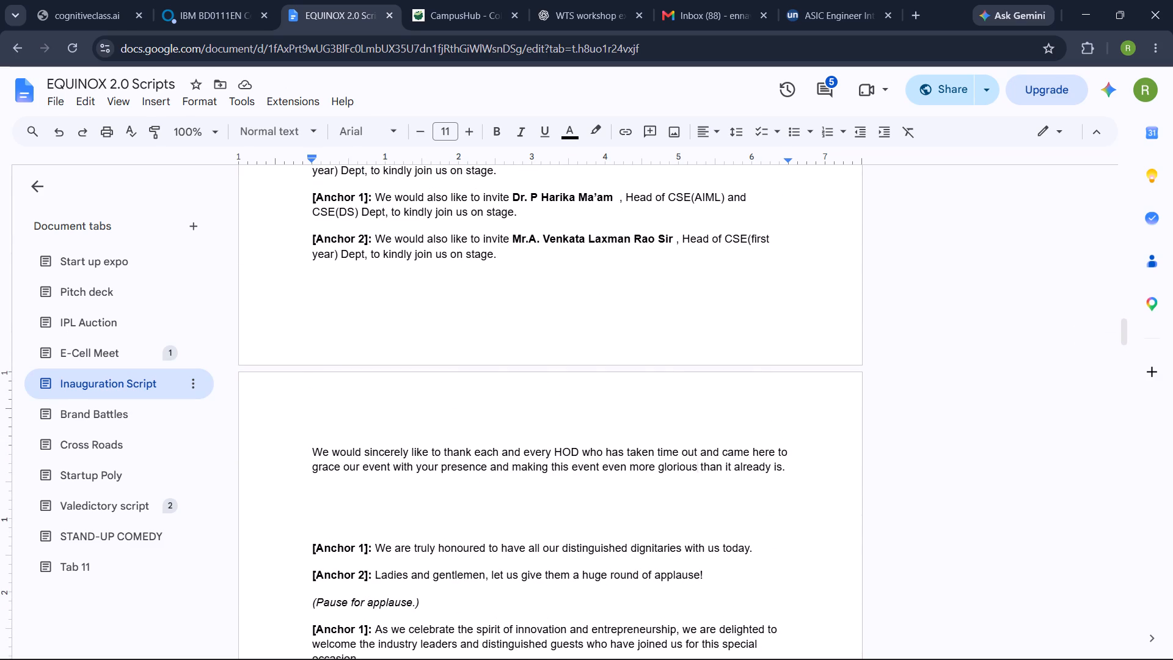
pyautogui.scroll(-1, 583, 233)
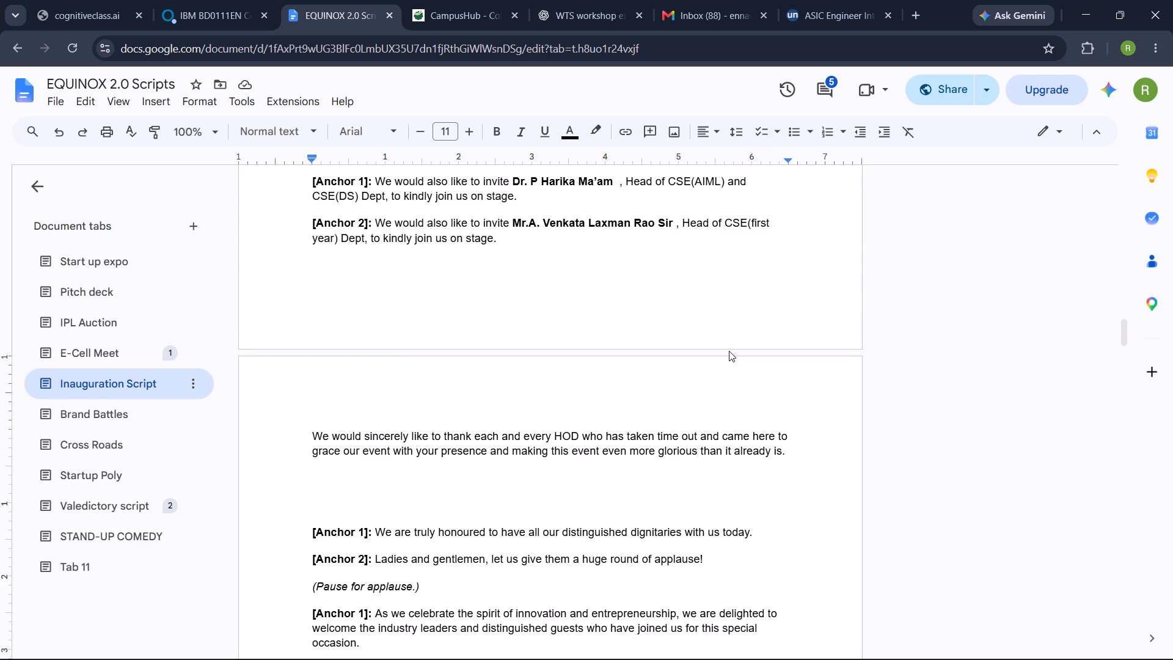
pyautogui.click(720, 436)
pyautogui.press('BackSpace')
pyautogui.press('BackSpace')
pyautogui.press('BackSpace')
pyautogui.write('to')
pyautogui.press('space')
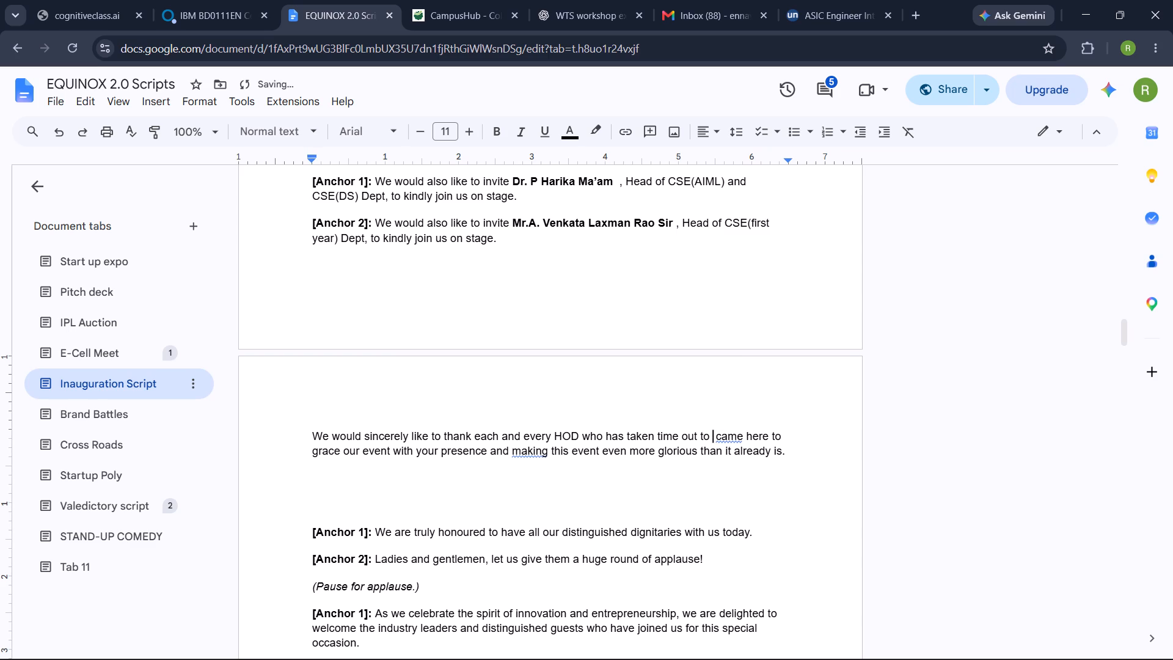
pyautogui.press('BackSpace')
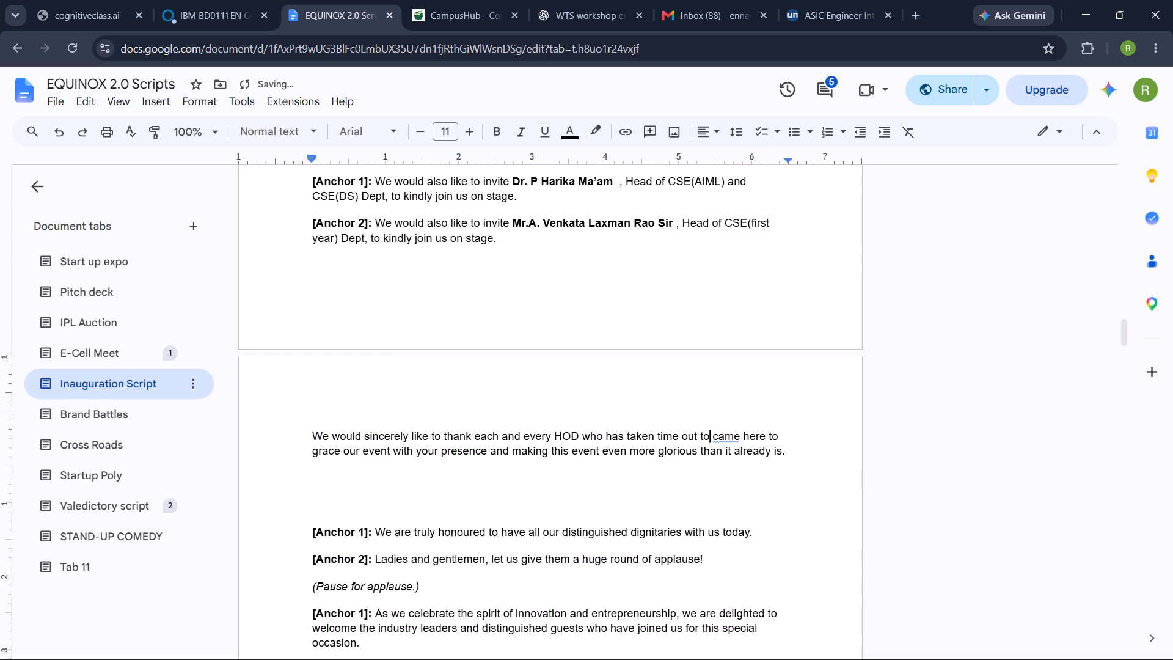
pyautogui.click(726, 437)
pyautogui.click(733, 420)
# Replace "to" before "grace our event" with "and" in the thank-you sentence.
pyautogui.click(783, 436)
pyautogui.press('BackSpace')
pyautogui.press('BackSpace')
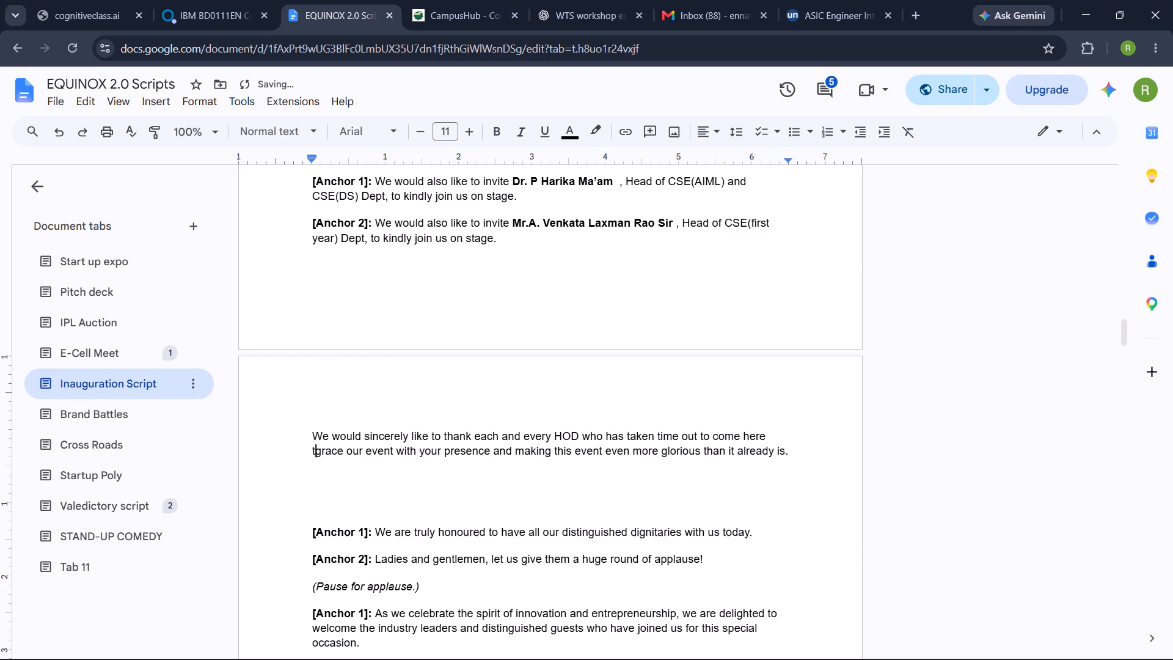
pyautogui.press('BackSpace')
pyautogui.write('and')
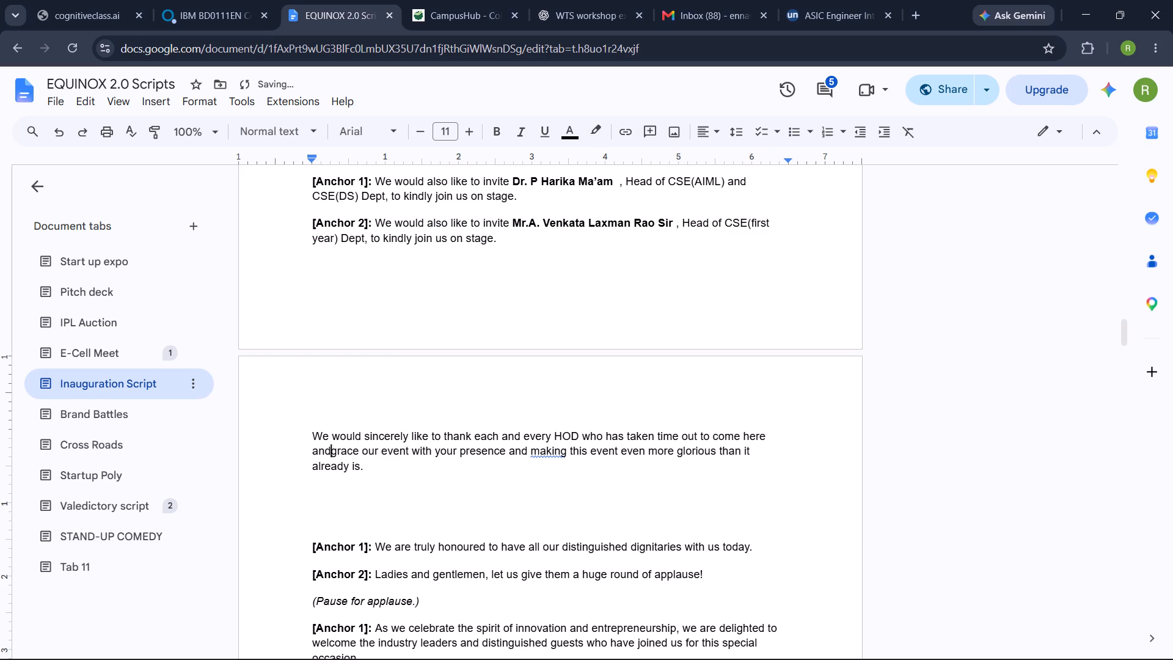
pyautogui.press('space')
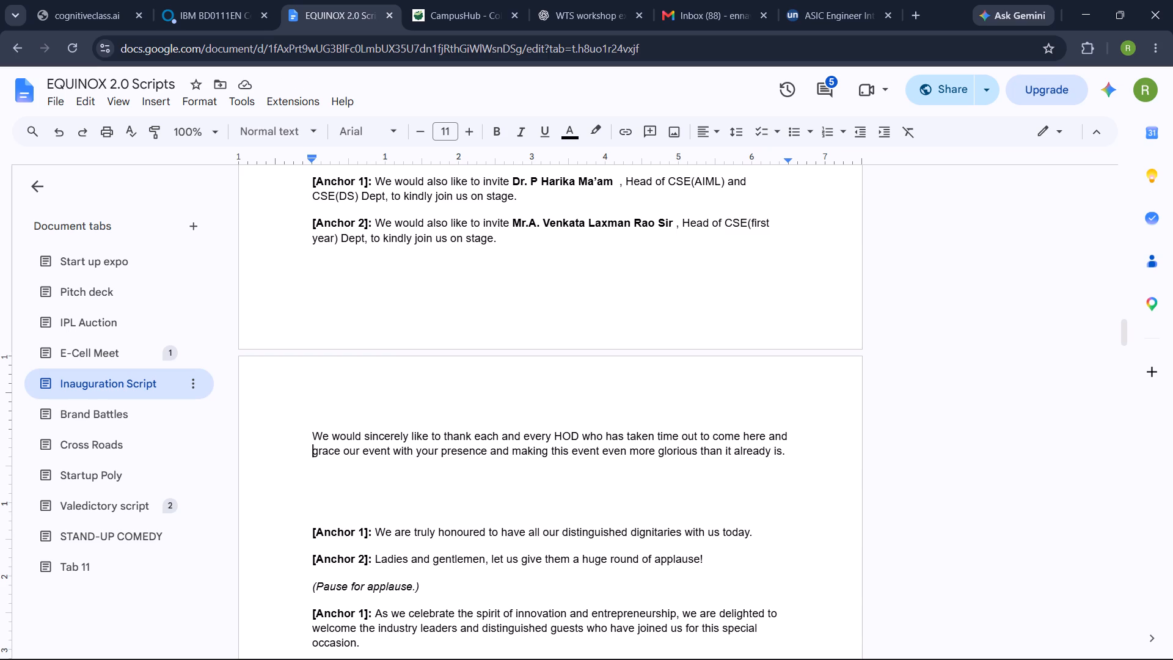
# Delete the bold line "Now for the first year hod's" between the MBA and the first-year CSE invitations.
pyautogui.scroll(7, 783, 436)
pyautogui.scroll(-3, 783, 436)
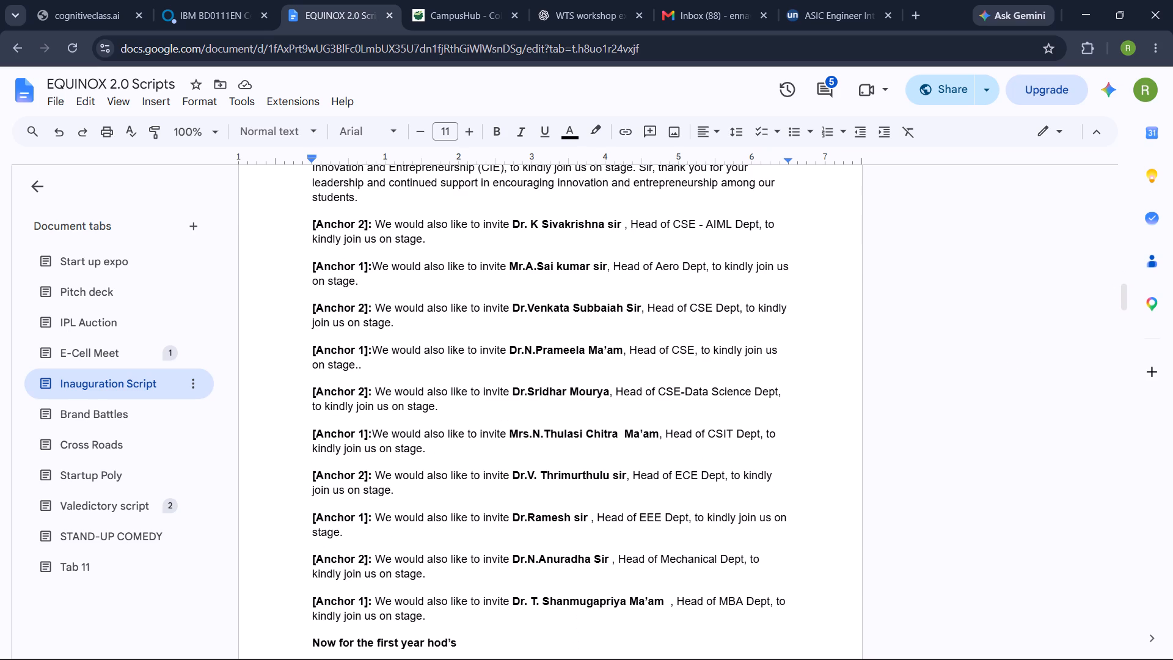
pyautogui.scroll(-1, 529, 528)
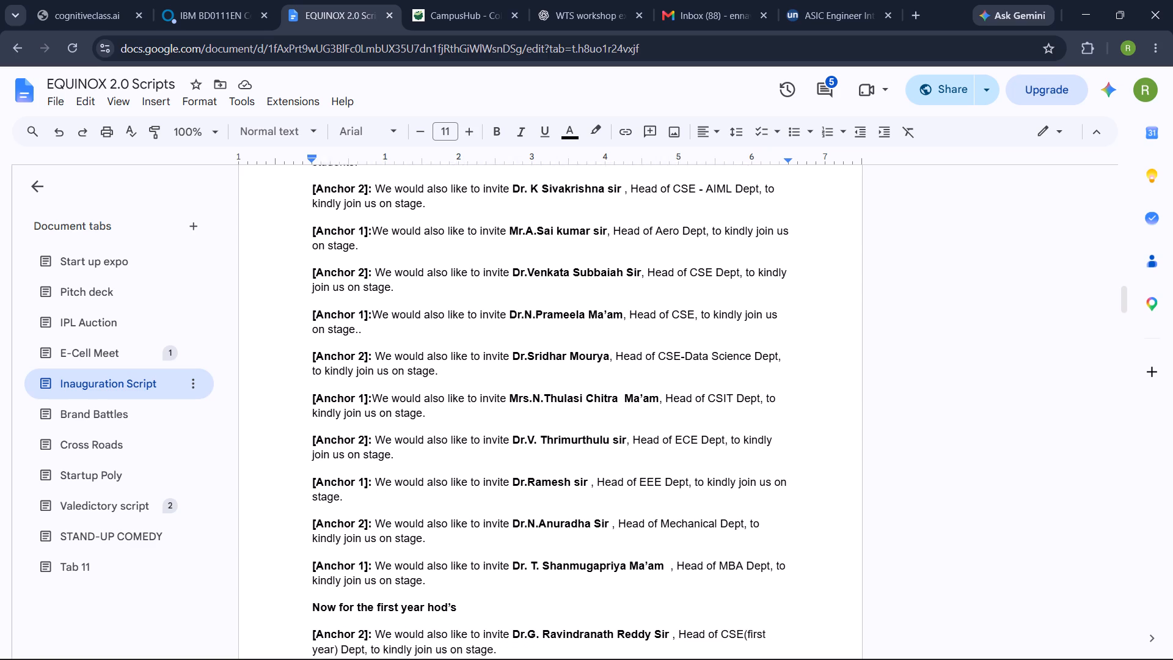
pyautogui.scroll(-2, 529, 528)
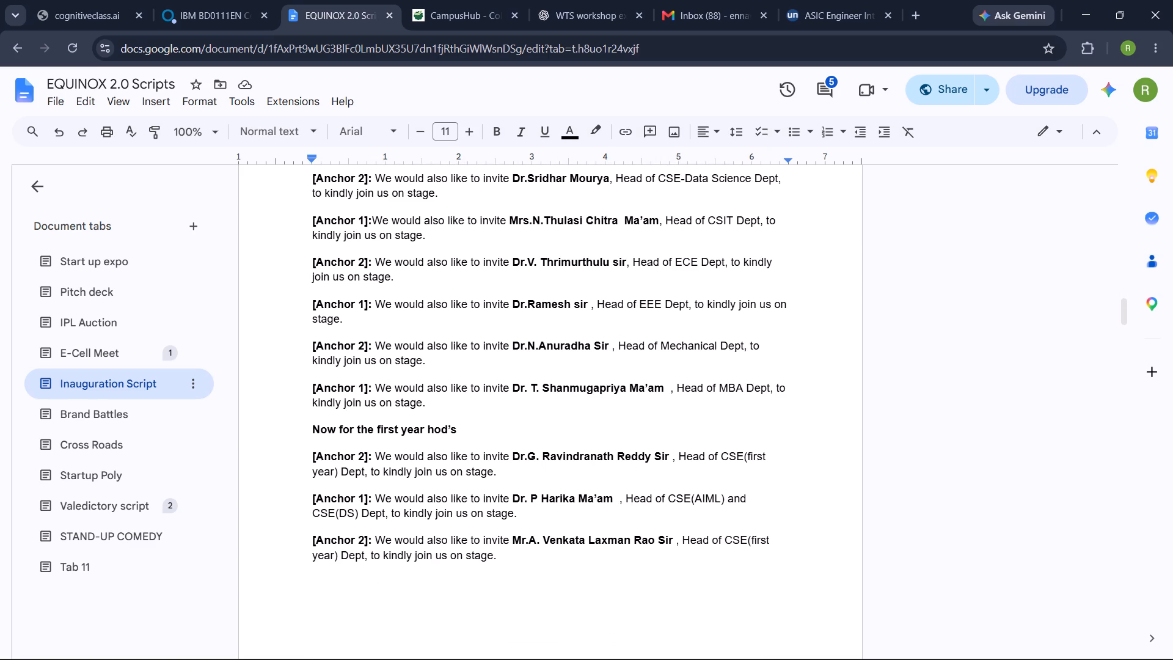
pyautogui.click(478, 439)
pyautogui.press('BackSpace')
pyautogui.press('BackSpace')
pyautogui.press('BackSpace')
pyautogui.press('BackSpace')
pyautogui.press('BackSpace')
pyautogui.press('BackSpace')
pyautogui.press('BackSpace')
pyautogui.press('BackSpace')
pyautogui.press('BackSpace')
pyautogui.press('BackSpace')
pyautogui.press('BackSpace')
pyautogui.press('BackSpace')
pyautogui.press('BackSpace')
pyautogui.press('BackSpace')
pyautogui.press('BackSpace')
pyautogui.press('BackSpace')
pyautogui.press('BackSpace')
pyautogui.press('BackSpace')
pyautogui.press('BackSpace')
pyautogui.press('BackSpace')
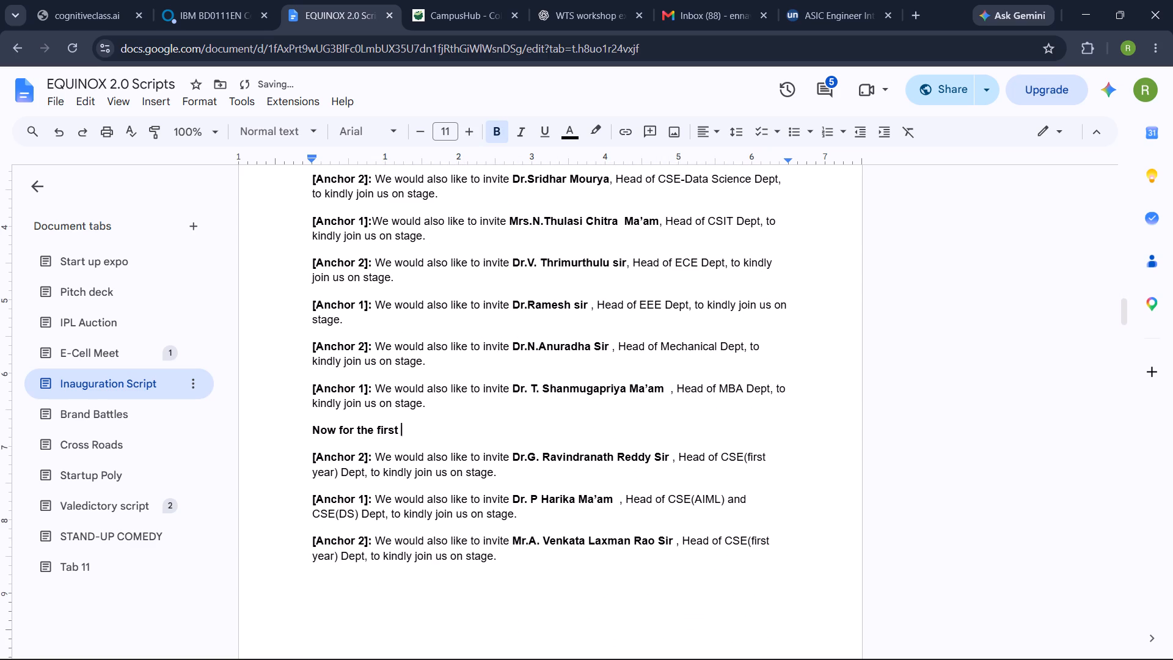
pyautogui.press('BackSpace')
pyautogui.press('BackSpace')
pyautogui.press('BackSpace')
pyautogui.press('BackSpace')
pyautogui.press('BackSpace')
pyautogui.press('BackSpace')
pyautogui.press('BackSpace')
pyautogui.press('BackSpace')
pyautogui.press('BackSpace')
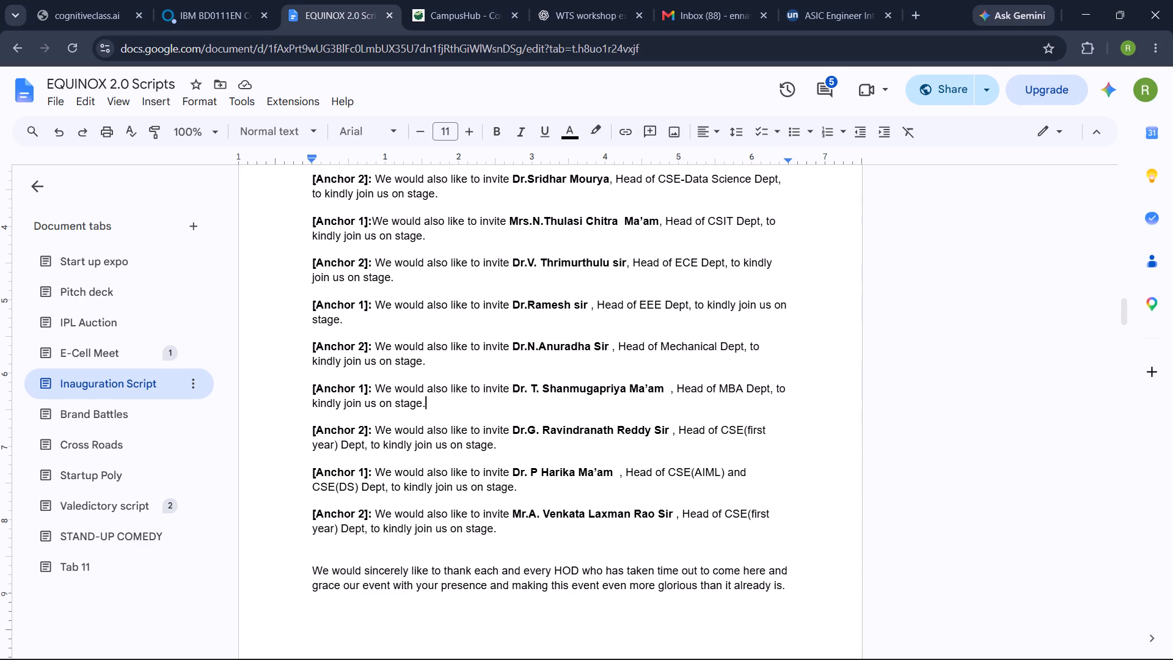
# Remove the blank lines between the HOD thank-you sentence and Anchor 1's "We are truly honoured" line.
pyautogui.scroll(-2, 534, 568)
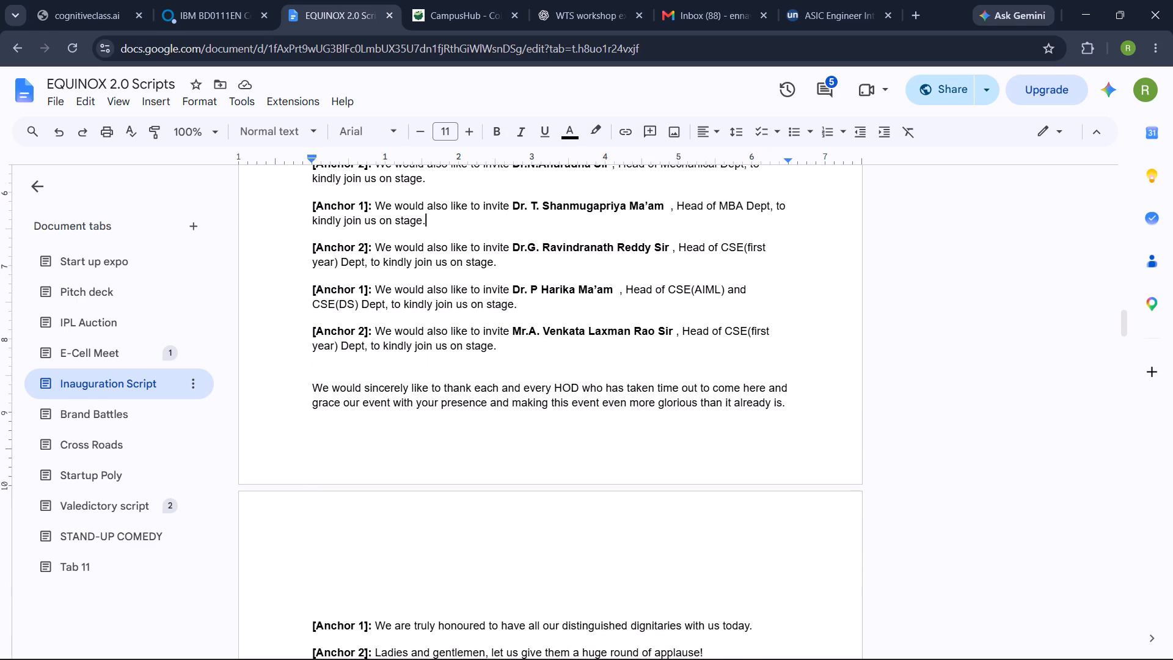
pyautogui.scroll(-2, 534, 568)
pyautogui.scroll(1, 534, 568)
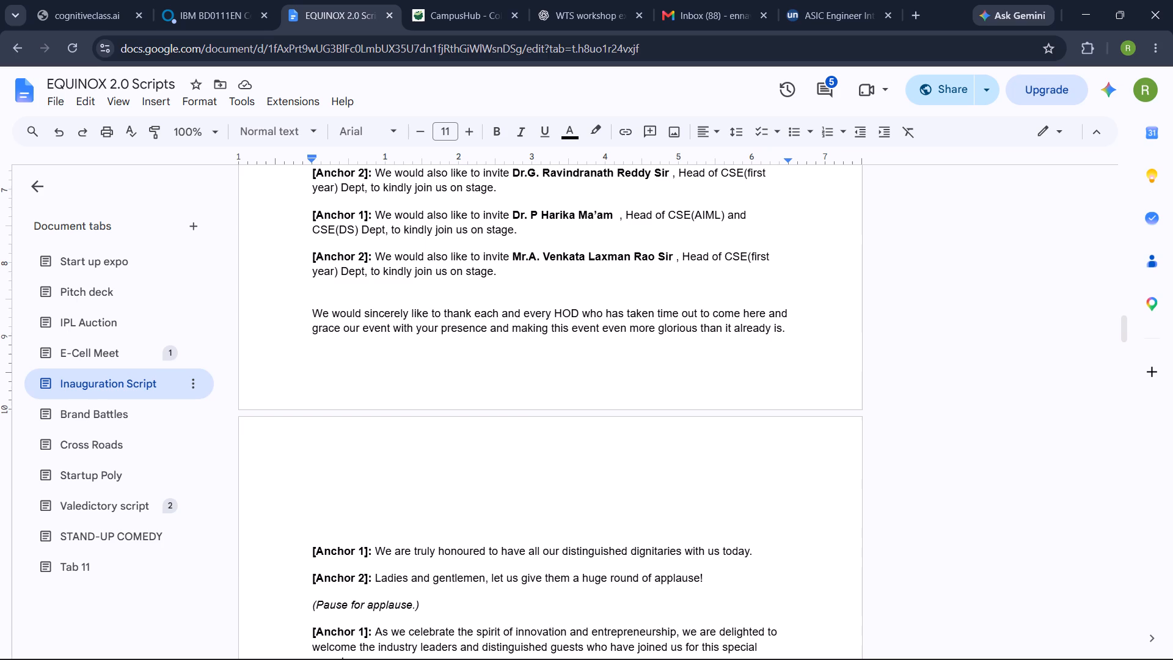
pyautogui.scroll(-1, 392, 488)
pyautogui.click(346, 428)
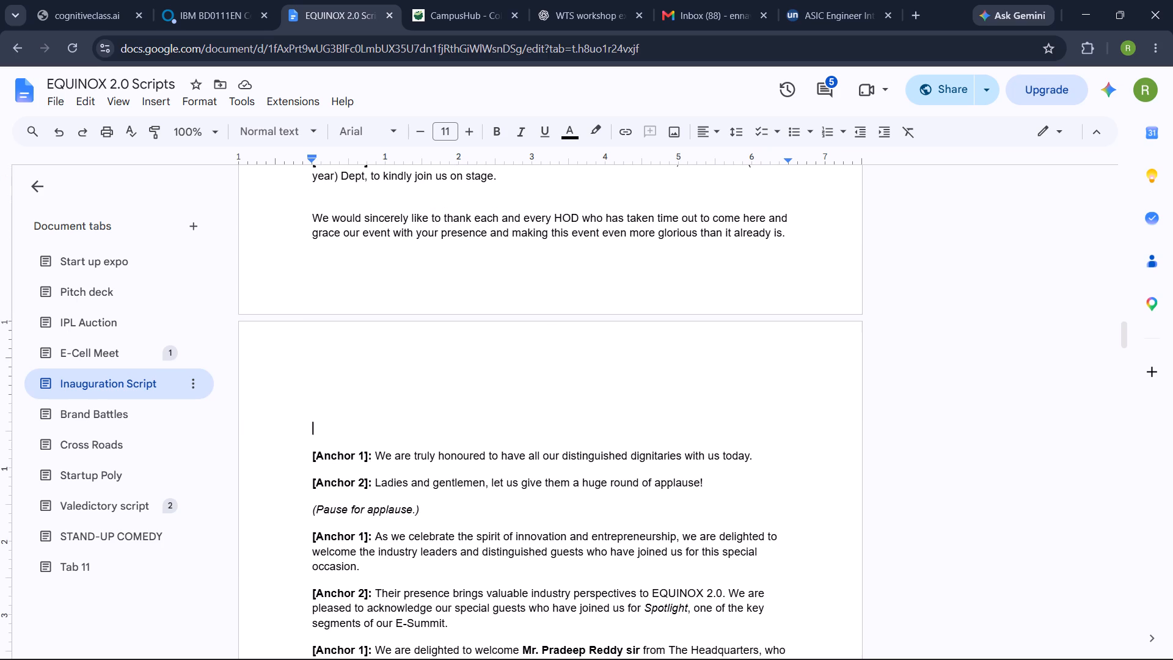
pyautogui.press('BackSpace')
pyautogui.press('BackSpace')
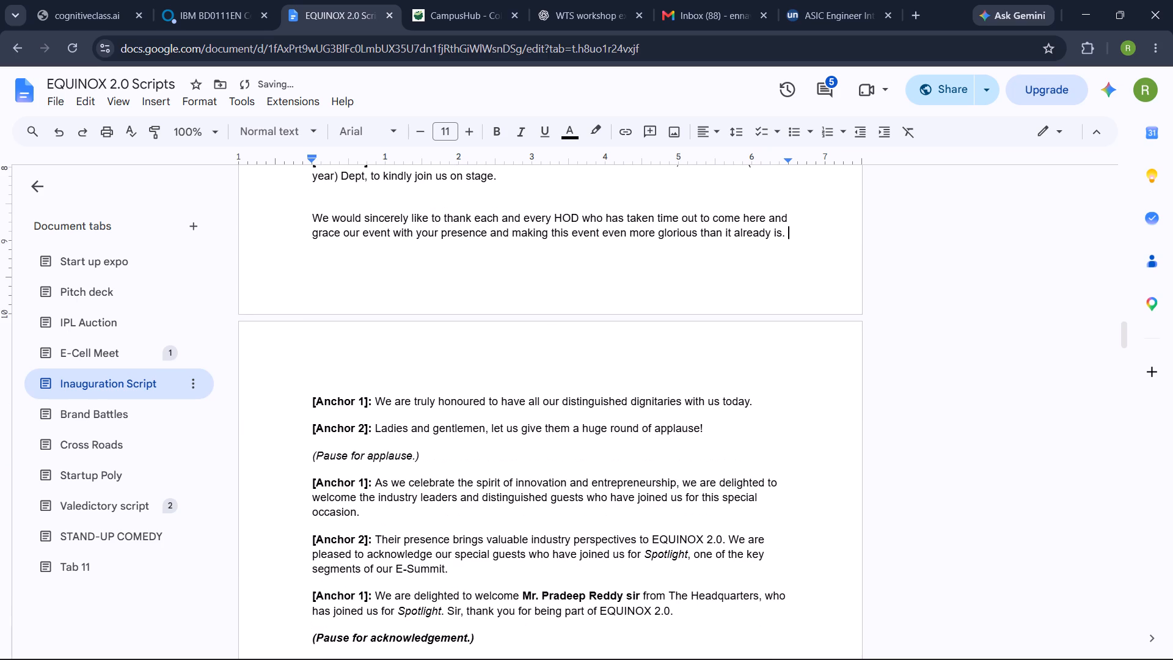